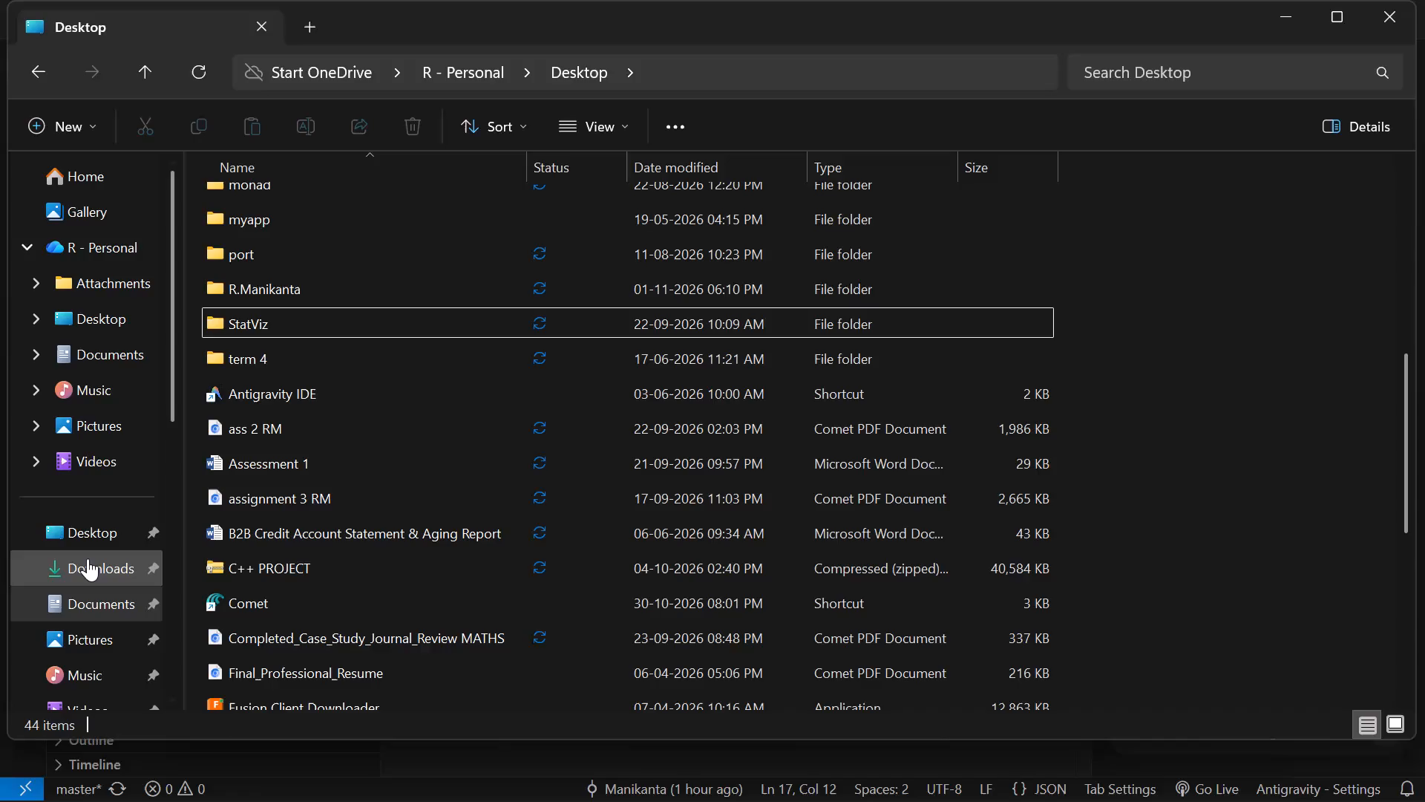
Open the "BDS lab 1" Word document from the Downloads folder.
left_click(88, 558)
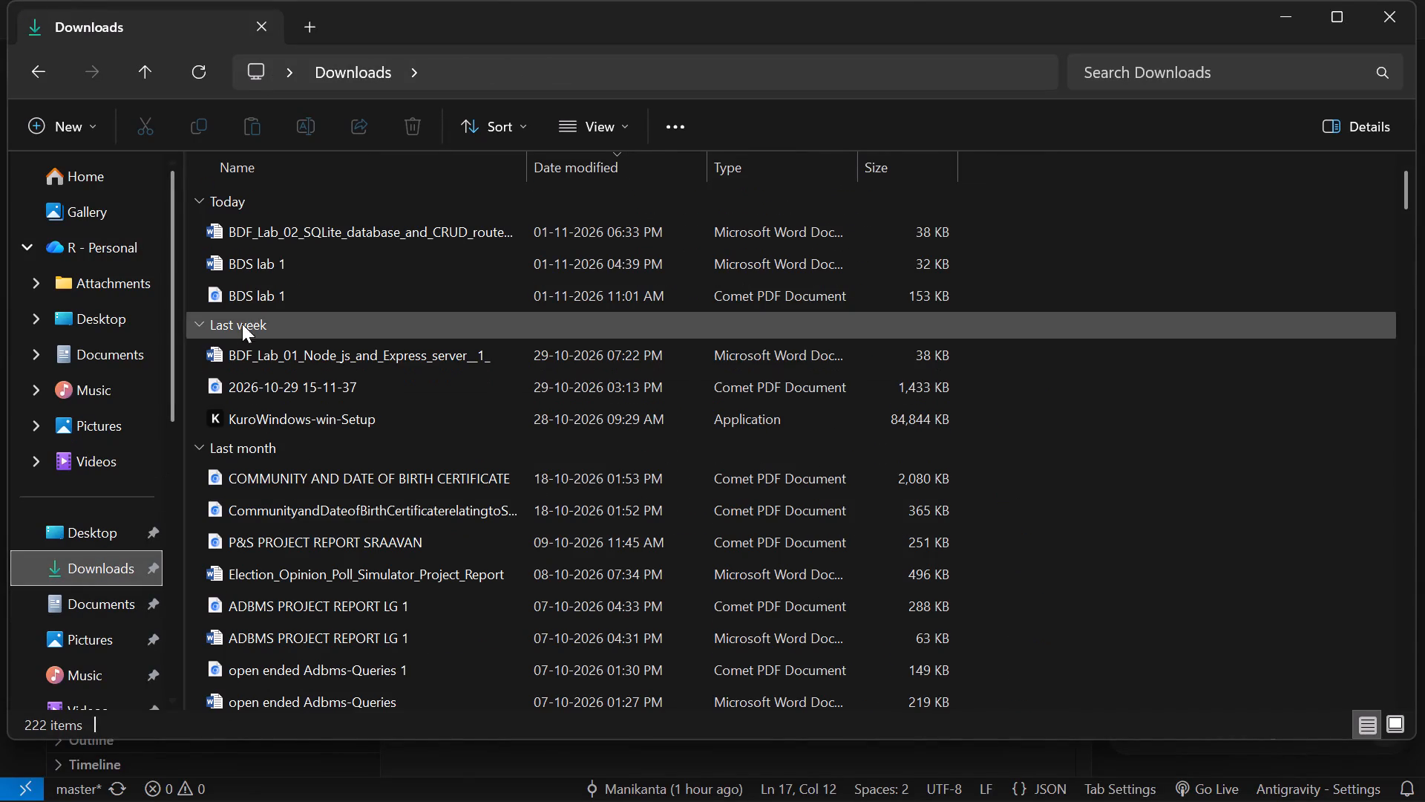
double_click(293, 275)
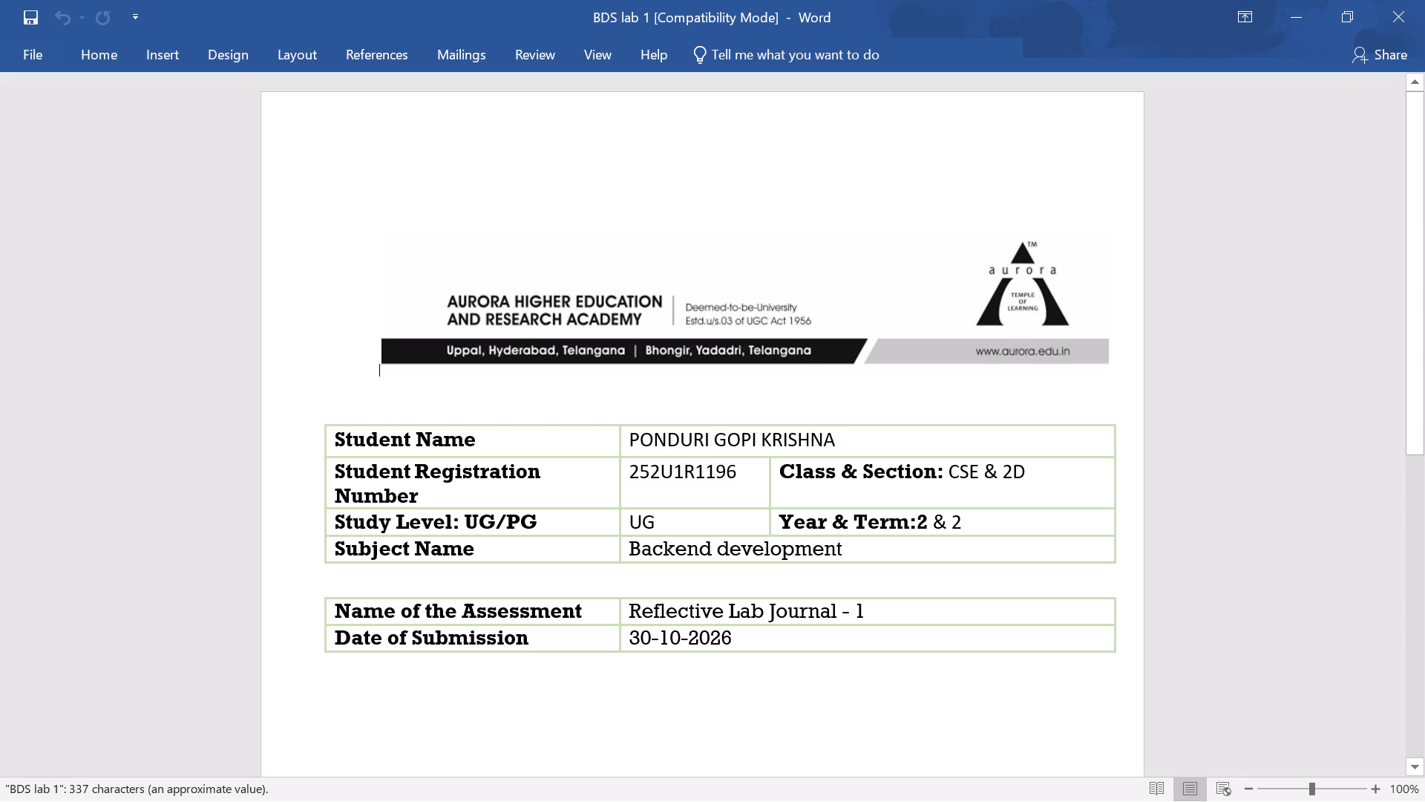
Replace the student name in the cover table with the submitting student's name from the clipboard history.
left_click(859, 443)
key("BackSpace")
key("BackSpace")
key("BackSpace")
key("BackSpace")
key("BackSpace")
key("BackSpace")
key("BackSpace")
key("BackSpace")
key("BackSpace")
key("BackSpace")
key("BackSpace")
key("BackSpace")
key("BackSpace")
key("BackSpace")
key("BackSpace")
key("BackSpace")
key("BackSpace")
key("BackSpace")
key("BackSpace")
key("BackSpace")
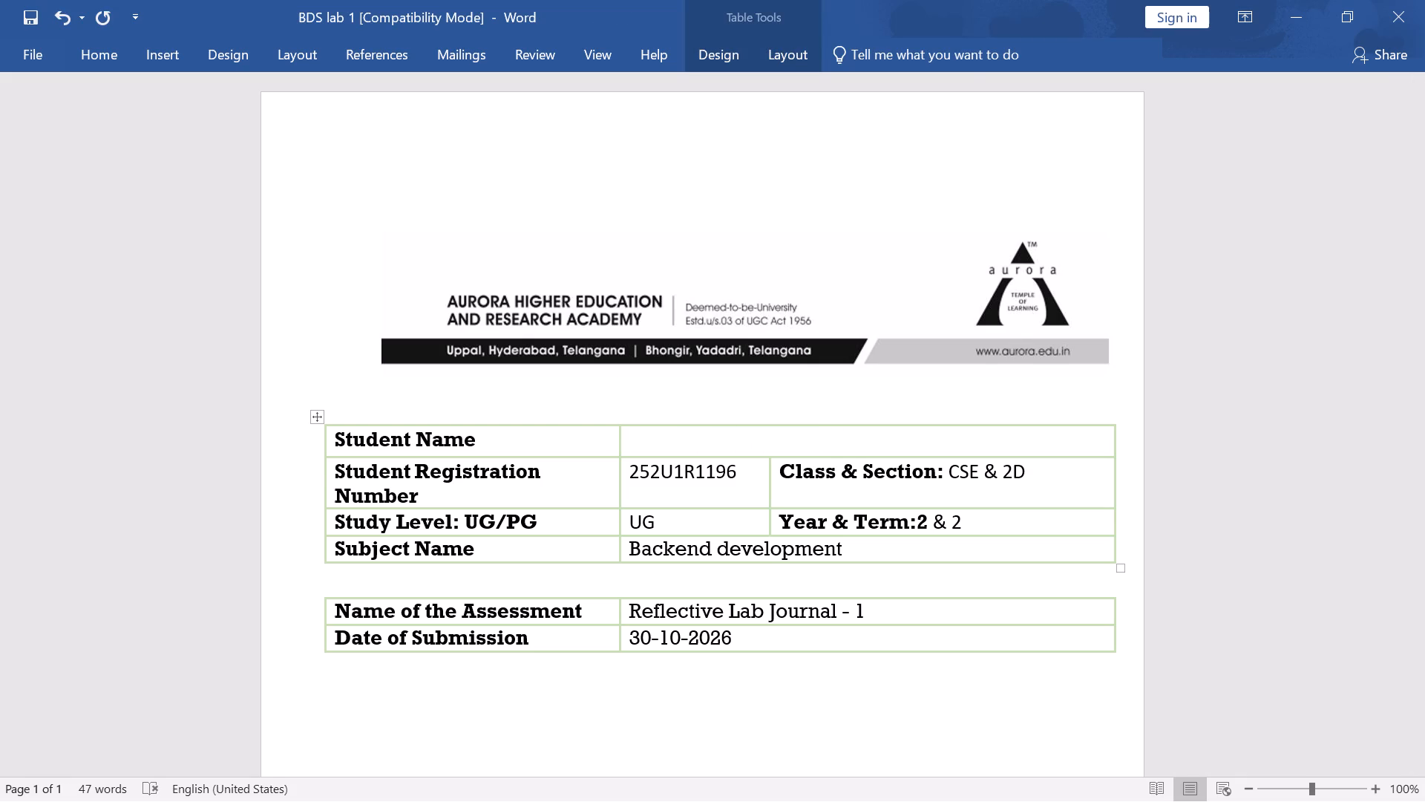
key("super+v")
scroll(751, 480, "down", 15)
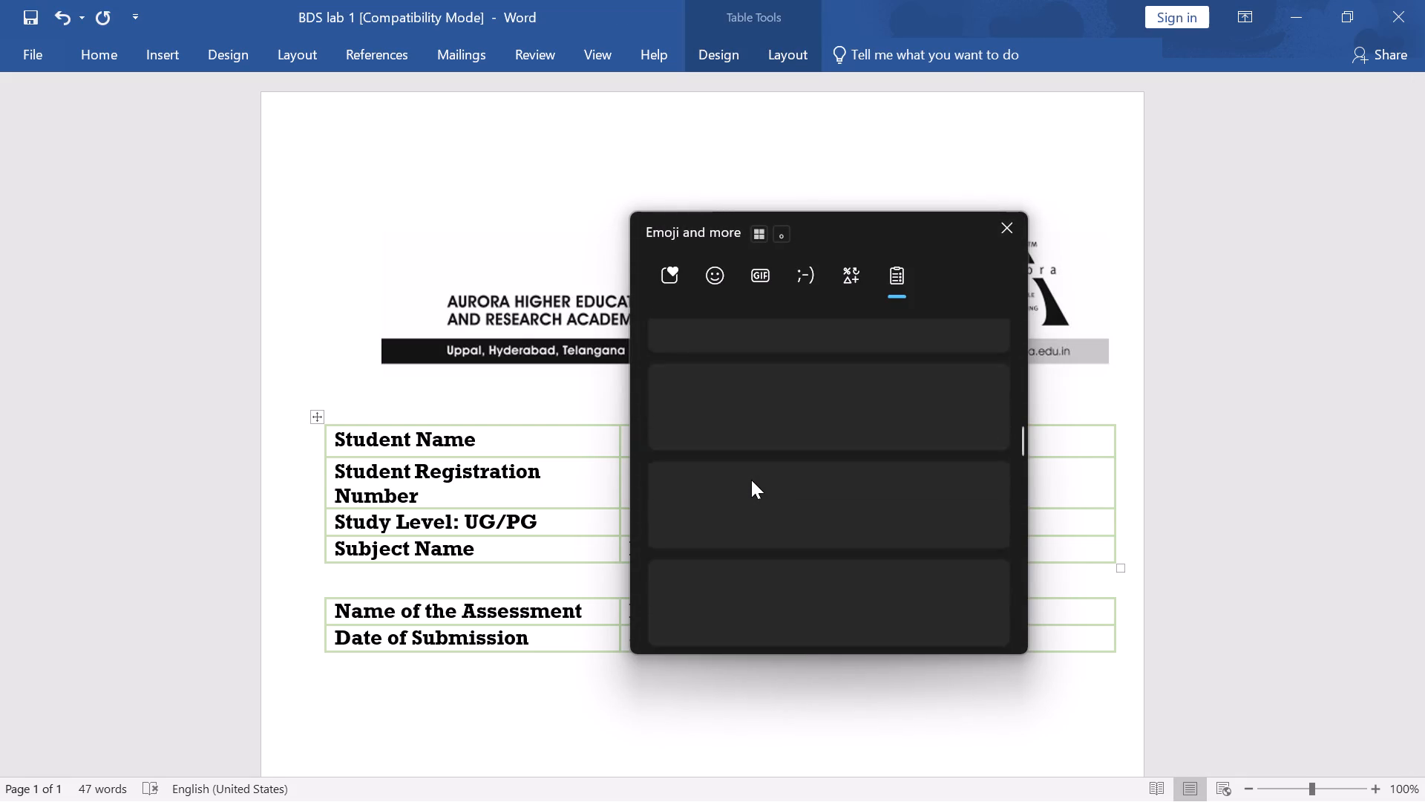
scroll(751, 480, "down", 19)
left_click(727, 604)
key("ctrl+v")
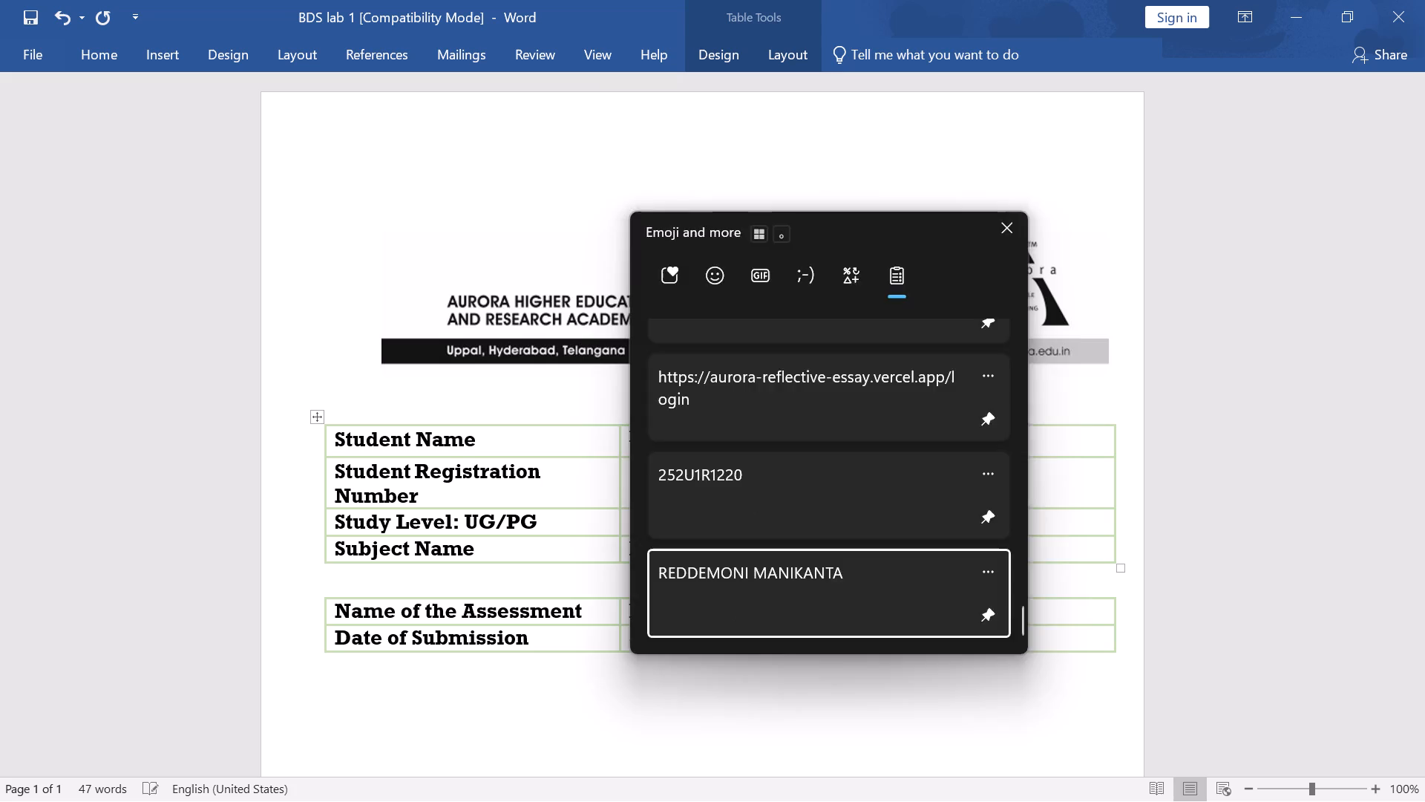
Replace the ending of the student registration number with the submitting student's own digits.
left_click(749, 477)
key("BackSpace")
key("BackSpace")
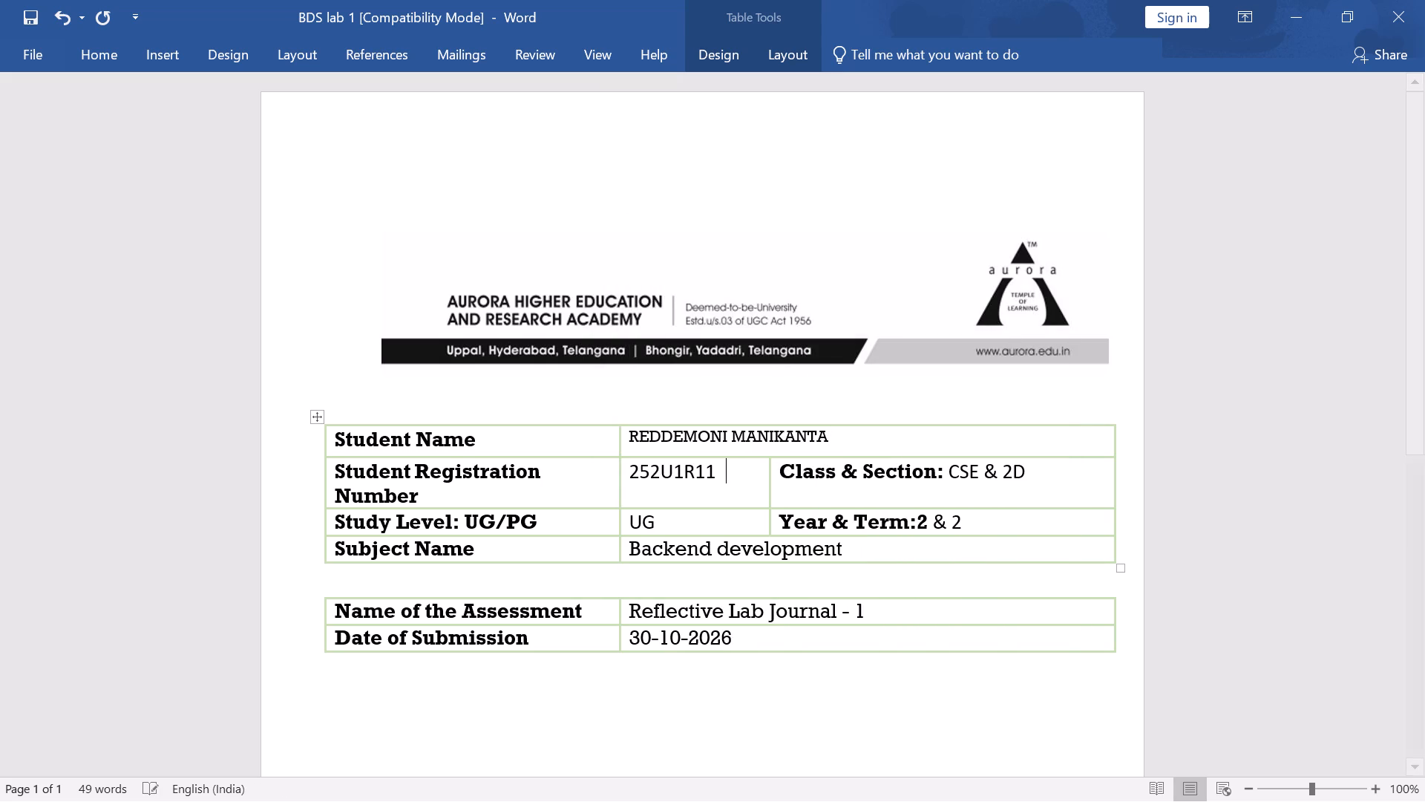
key("BackSpace")
type("220")
Change the Class & Section entry to CSE & 2E.
left_click(1041, 481)
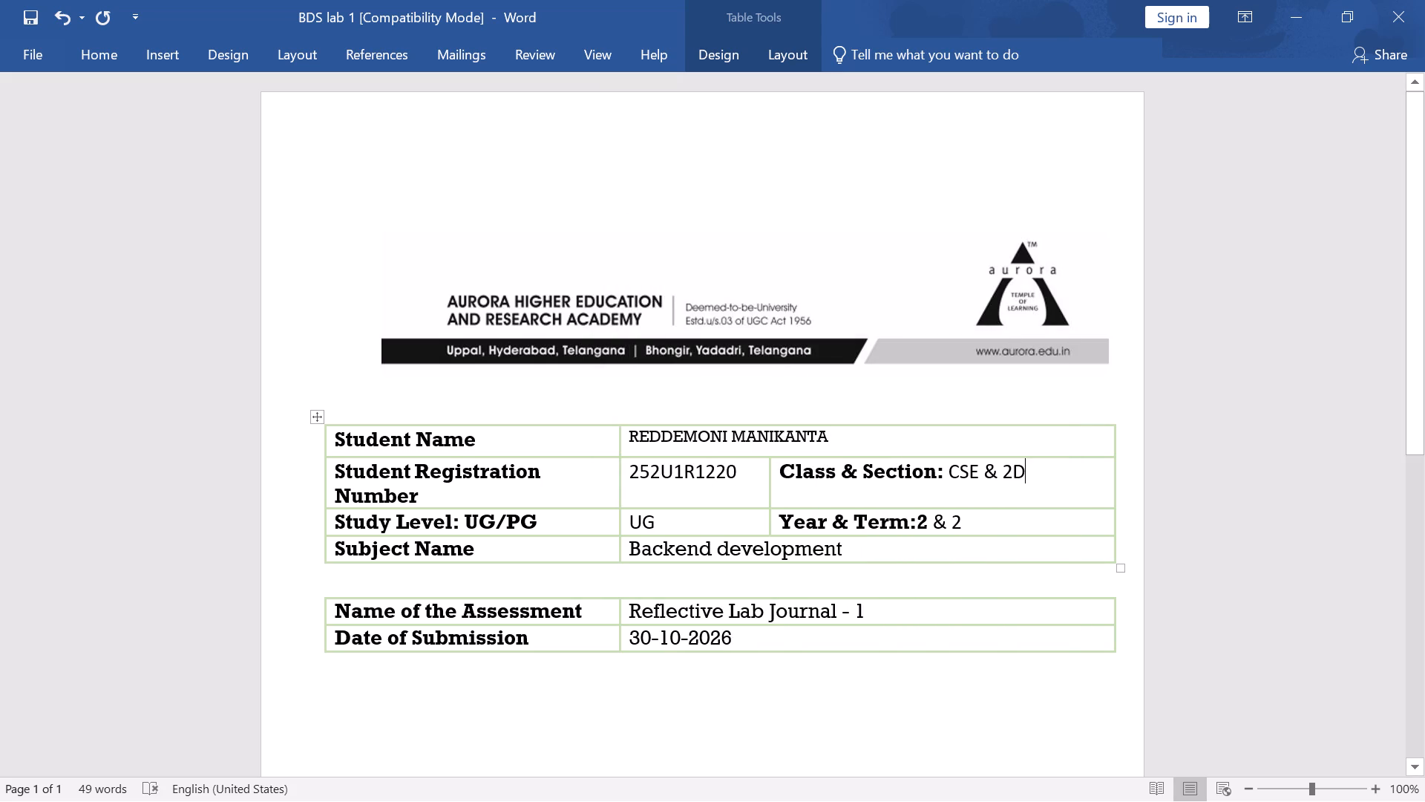
key("BackSpace")
key("e")
key("BackSpace")
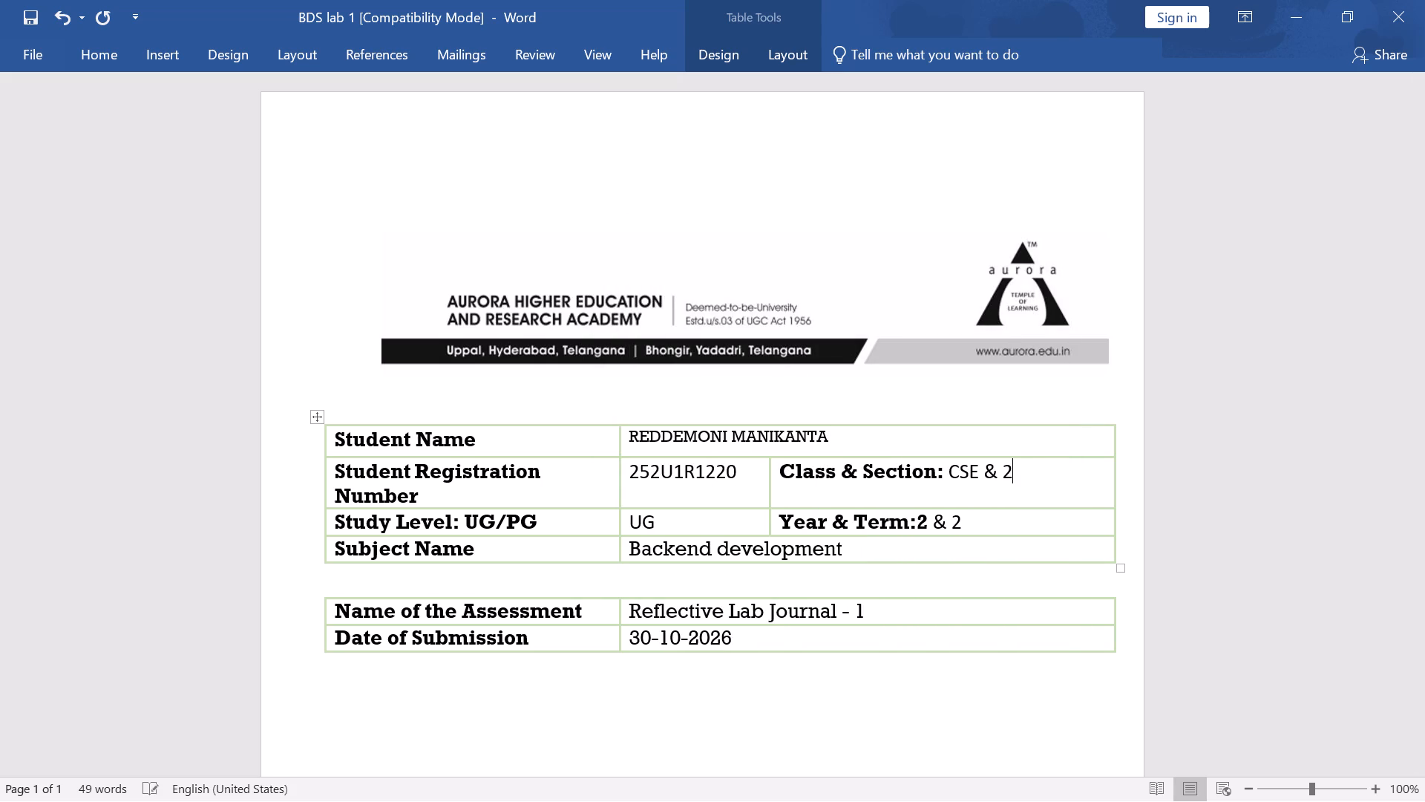
key("e")
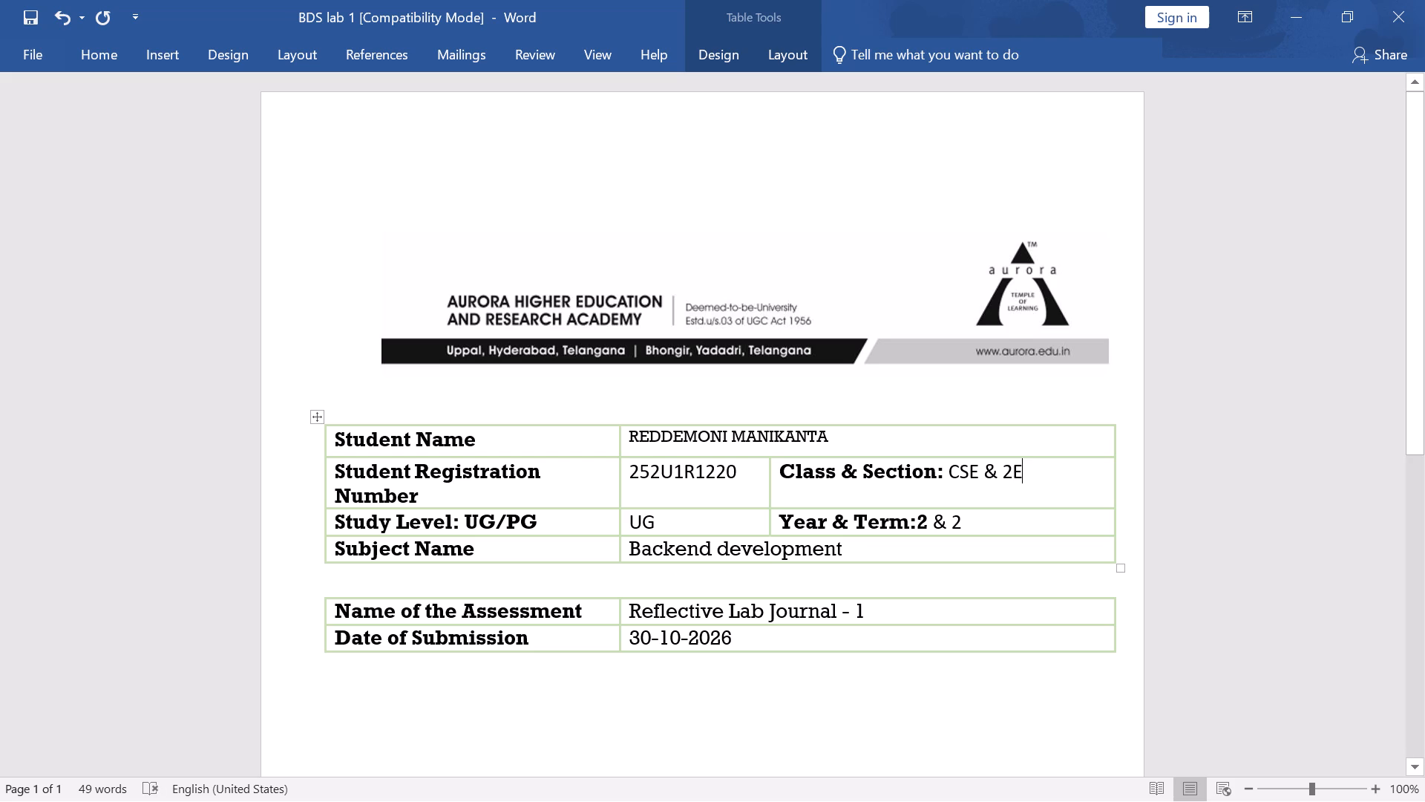
Change the Name of the Assessment to "Lab Journal - 2", removing the word "Reflective".
left_click(869, 608)
key("BackSpace")
key("2")
left_click(726, 610)
key("BackSpace")
key("BackSpace")
key("BackSpace")
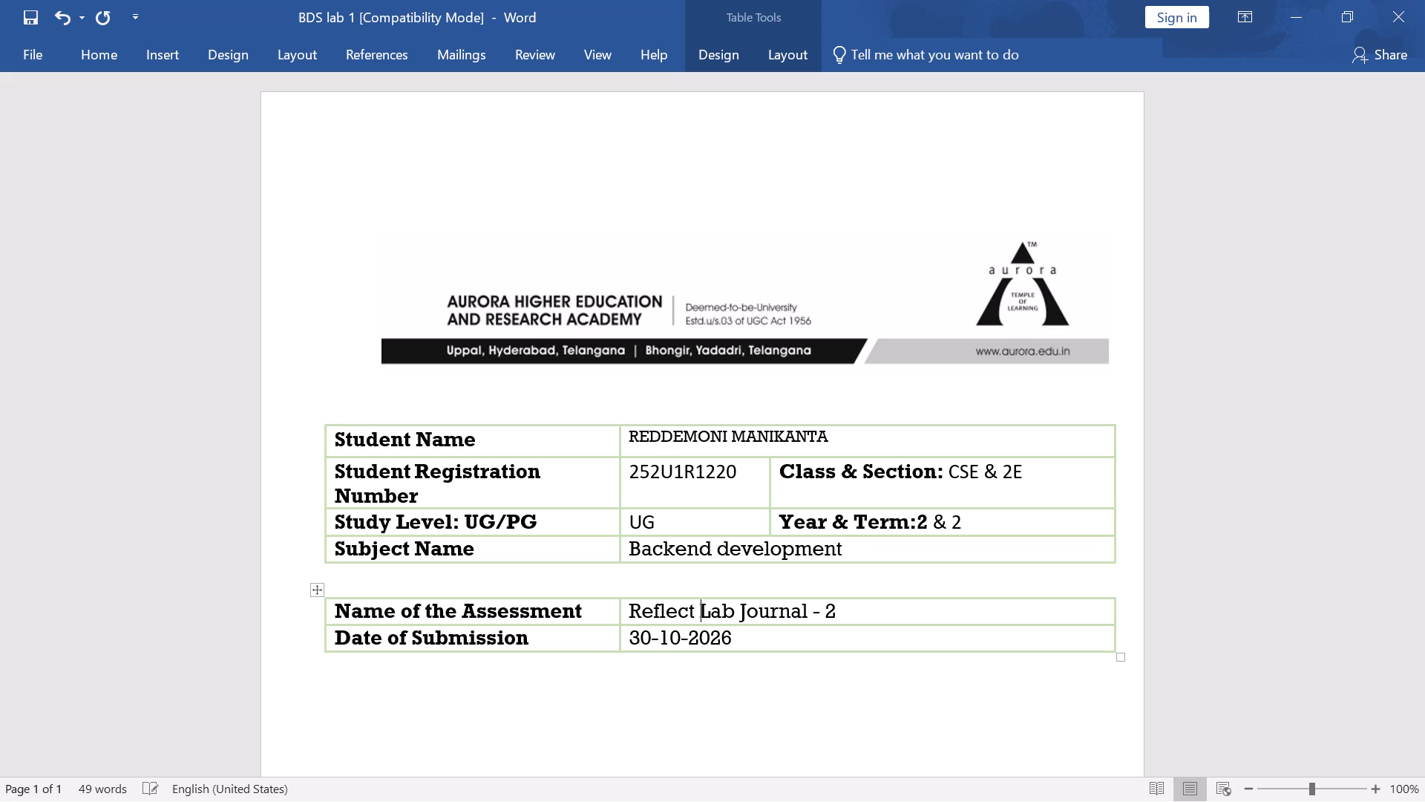
key("BackSpace")
key("BackSpace")
key("BackSpace")
key("BackSpace")
key("BackSpace")
key("BackSpace")
key("BackSpace")
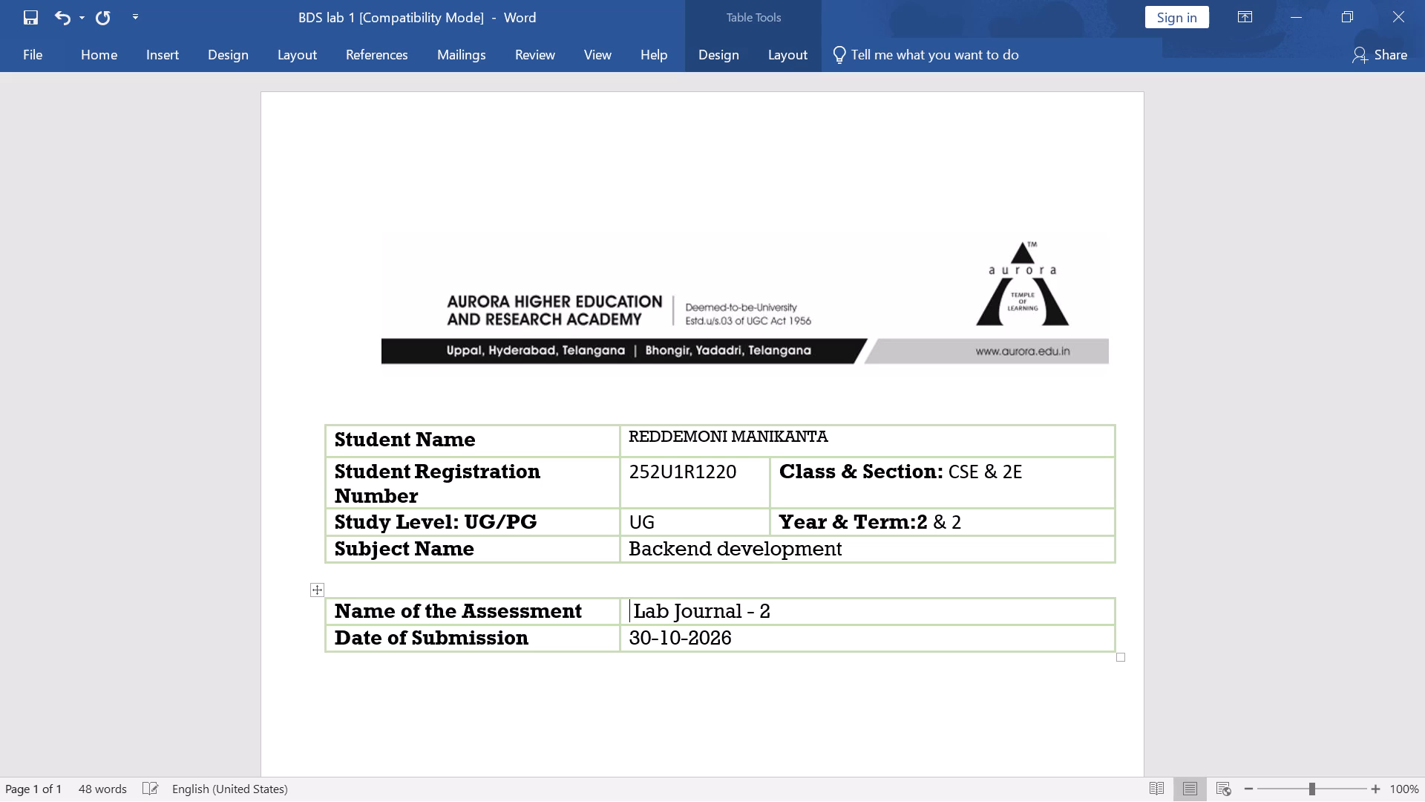
Delete the previous student's GitHub hyperlink at the bottom of the page, keeping the "Github repo link :" label.
scroll(723, 645, "down", 4)
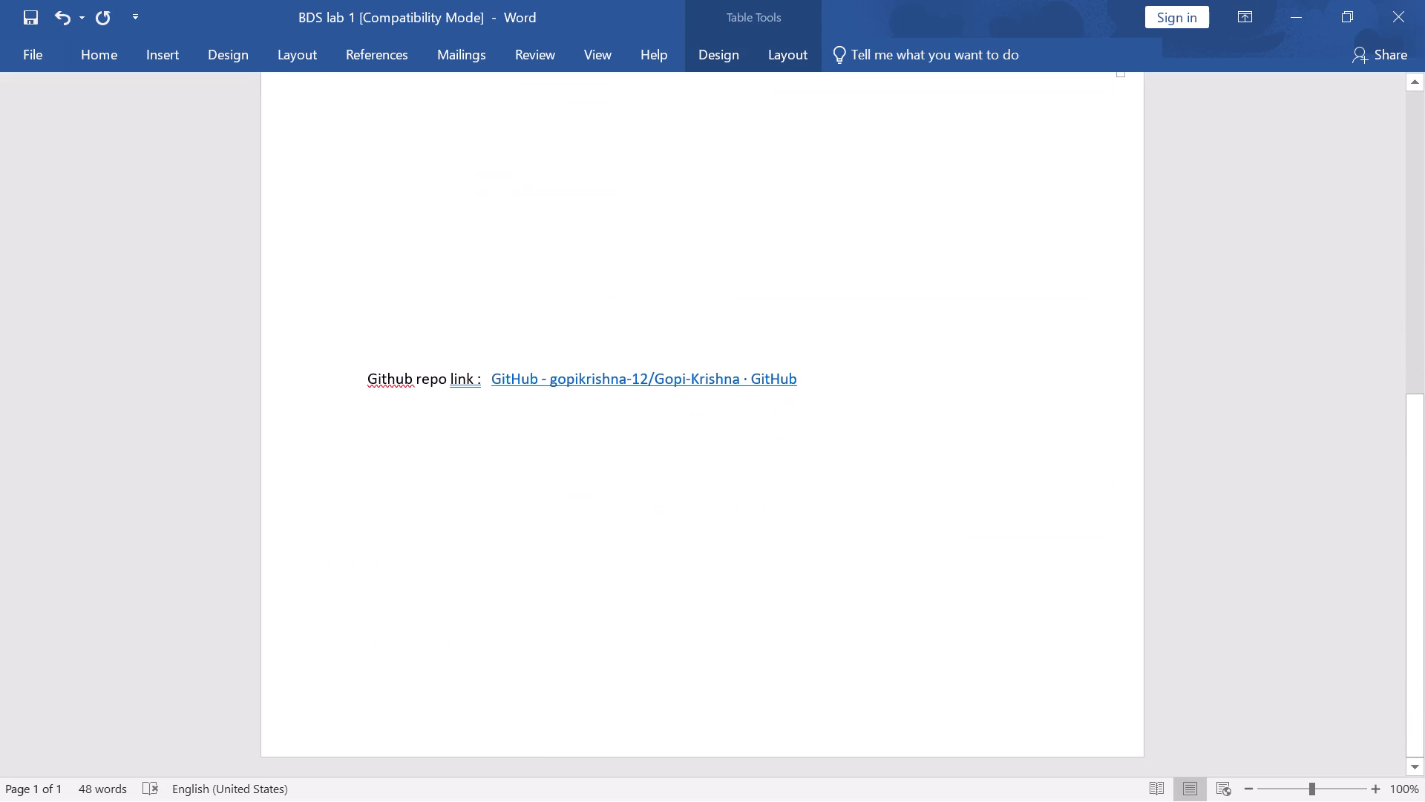
left_click(804, 311)
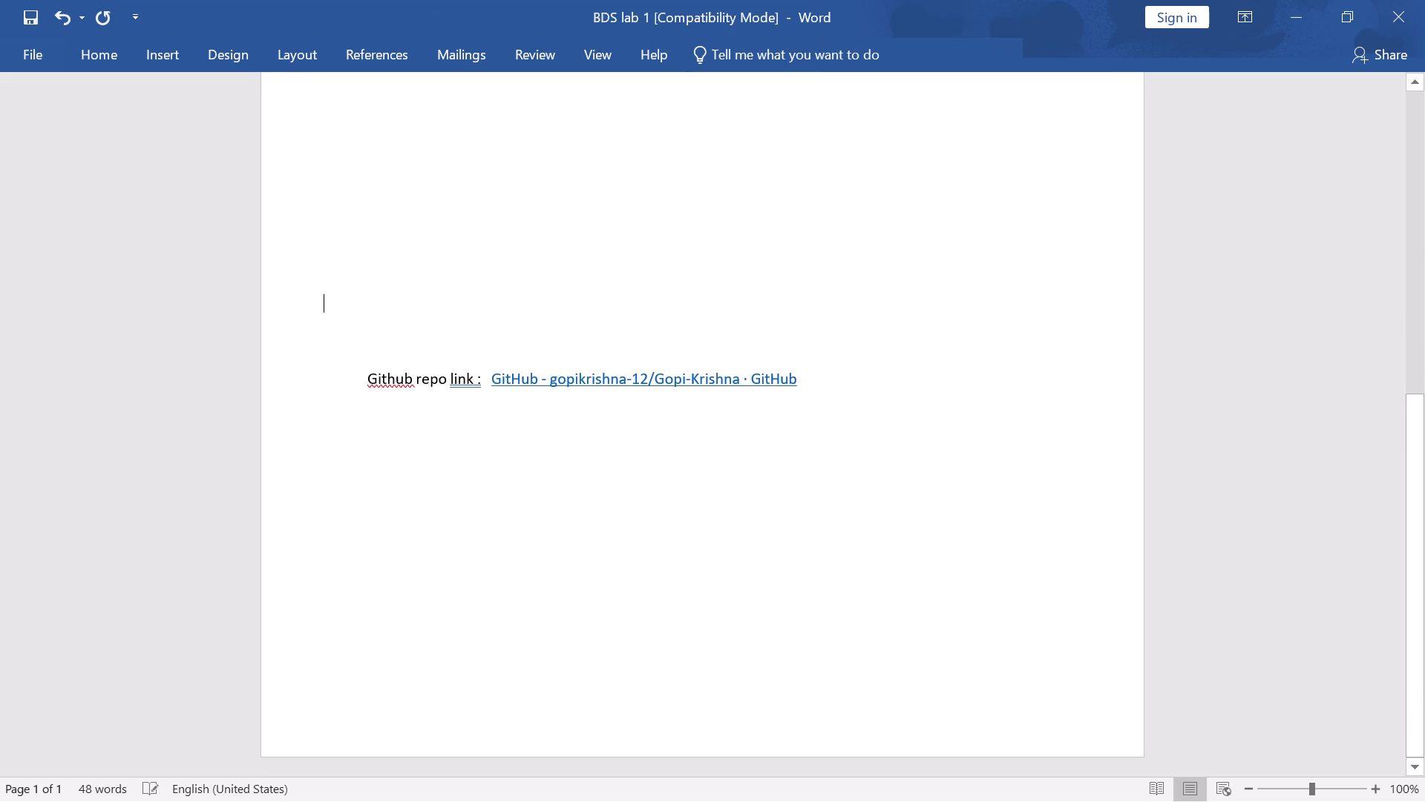
left_click(809, 374)
key("BackSpace")
key("BackSpace")
key("BackSpace")
key("BackSpace")
key("BackSpace")
key("BackSpace")
key("BackSpace")
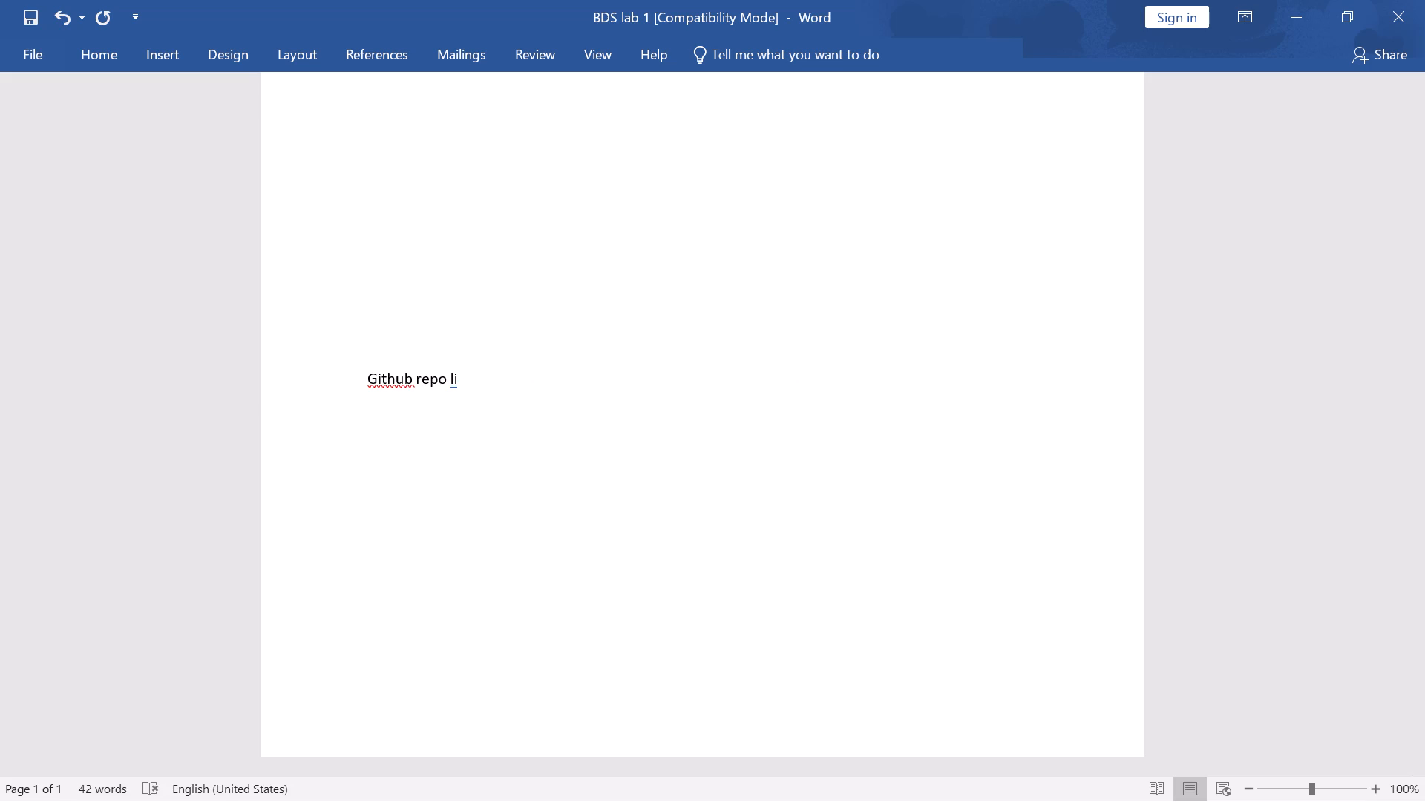
key("ctrl+z")
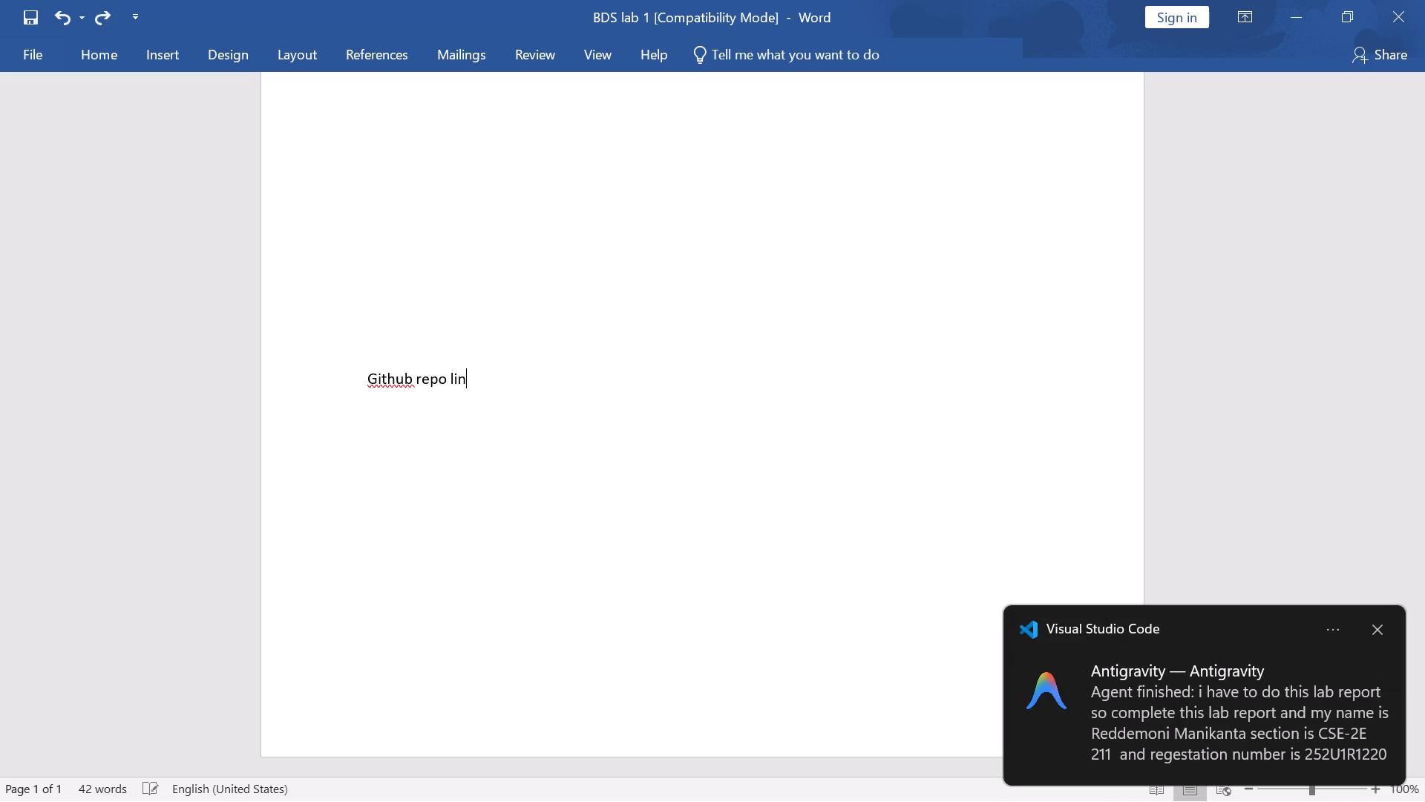
key("ctrl+z")
key("ctrl+z")
key("ctrl+z")
Set the Date of Submission to 01-11-2026.
scroll(809, 374, "up", 4)
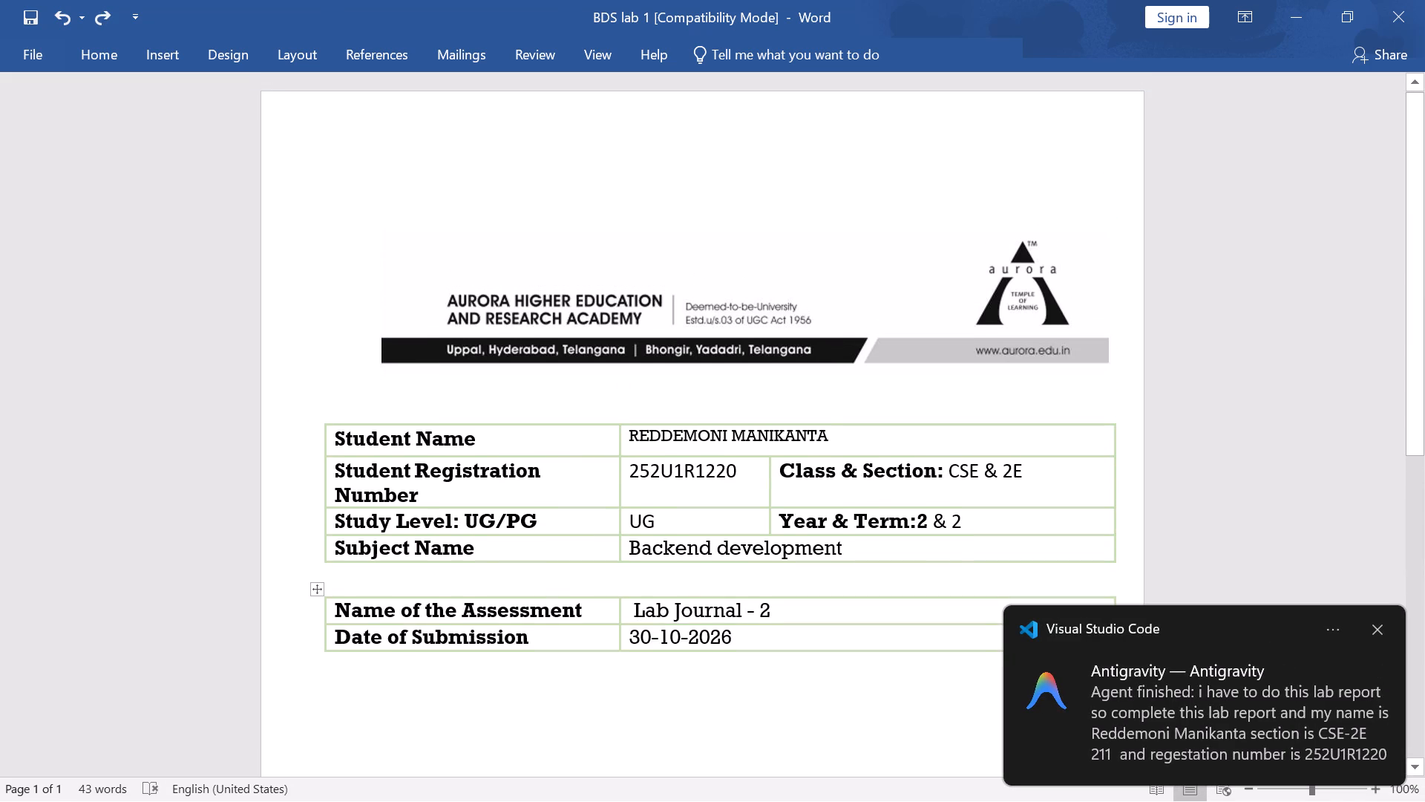
left_click(677, 637)
key("BackSpace")
key("1")
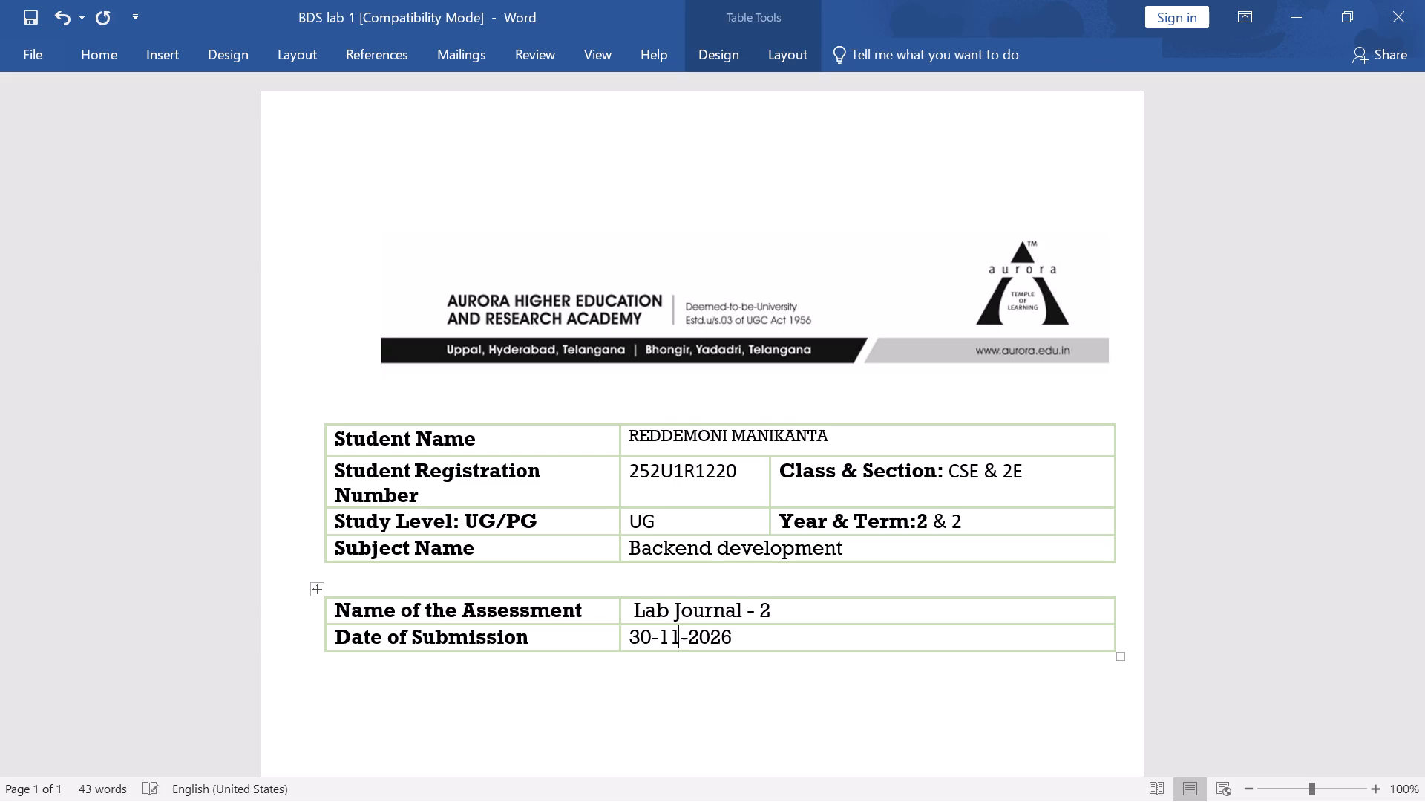
left_click(647, 637)
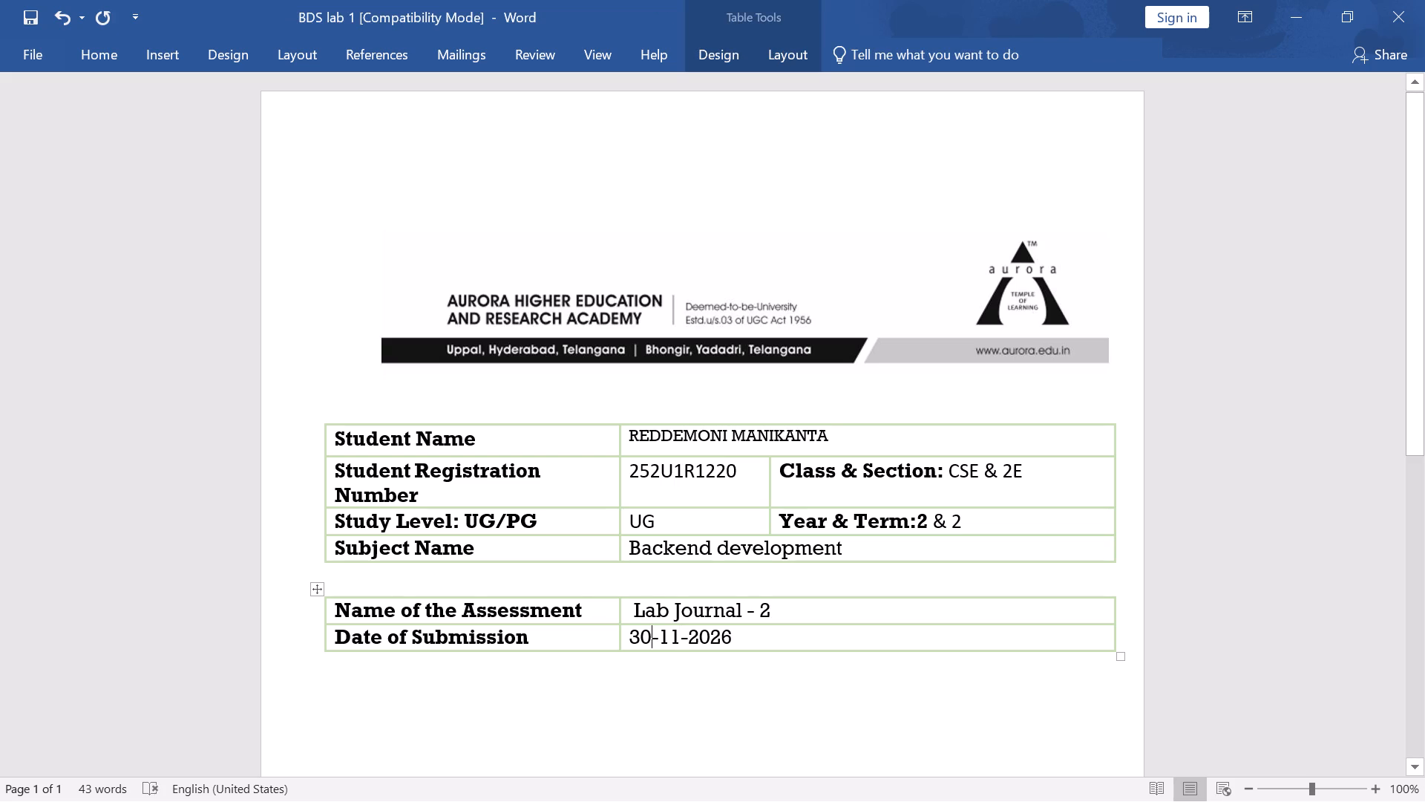
key("BackSpace")
key("BackSpace")
key("1")
key("BackSpace")
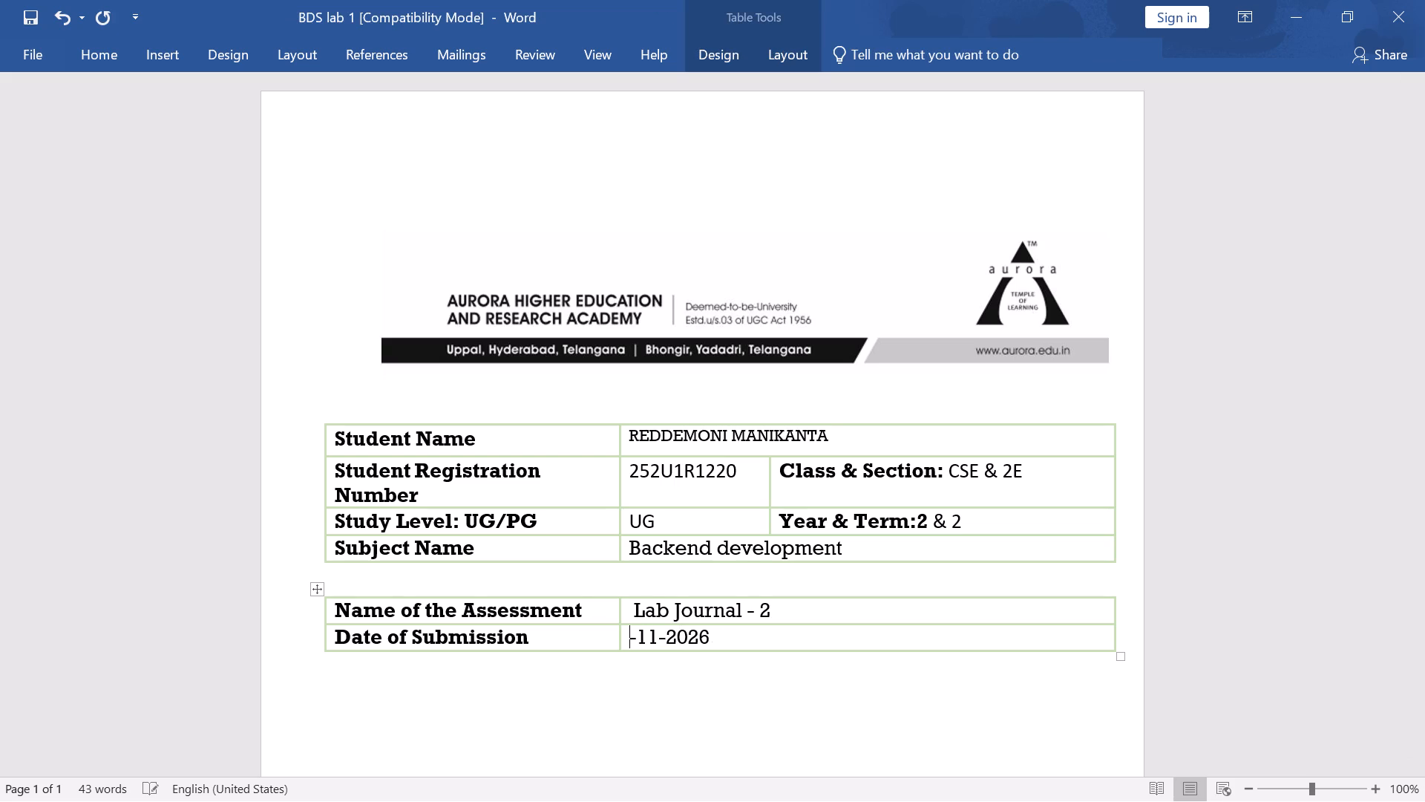
type("01")
Place the insertion point after the "Github repo link :" label.
scroll(753, 673, "down", 2)
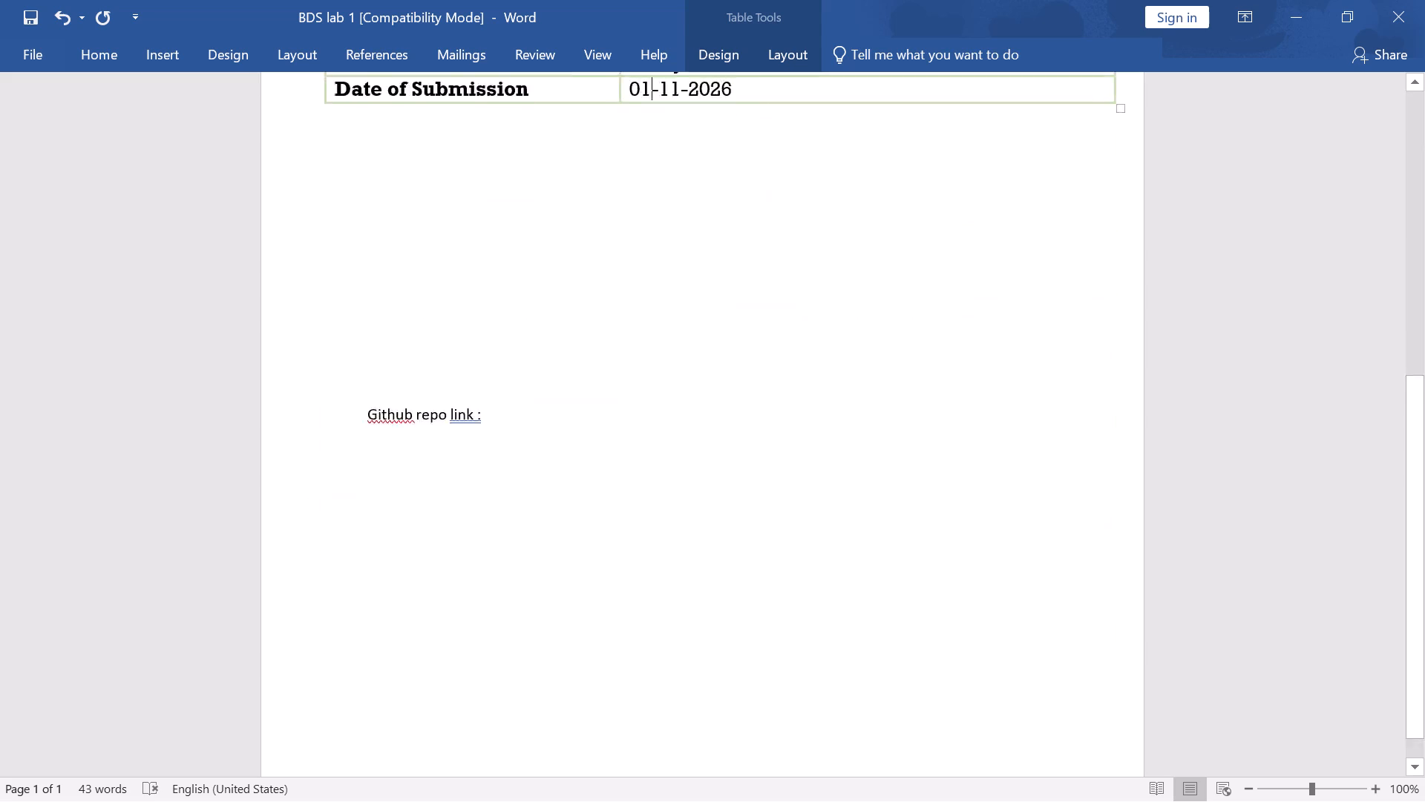
scroll(753, 673, "down", 1)
left_click(506, 383)
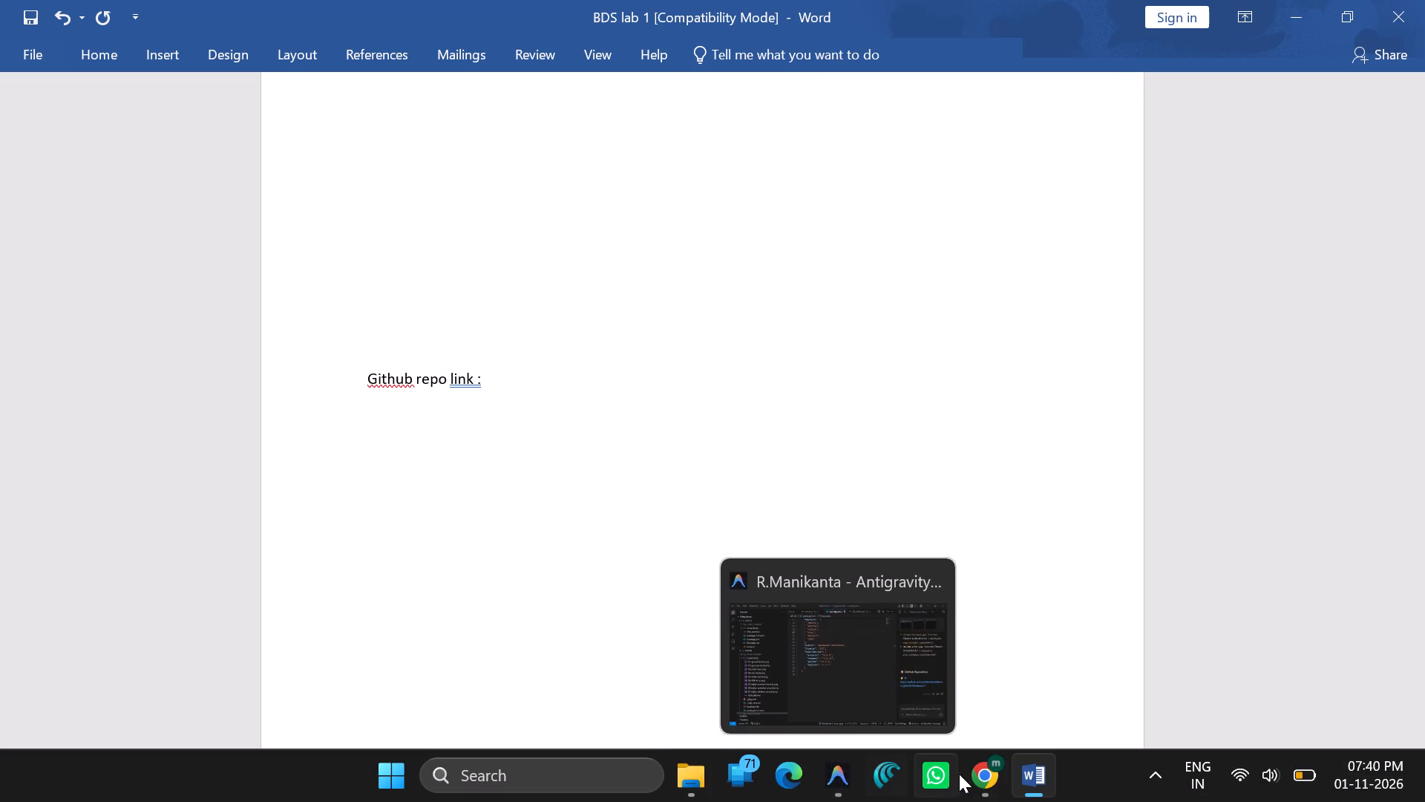
Switch to Chrome and go back from the books/999 response to the lab-02 README on GitHub.
left_click(966, 775)
scroll(563, 313, "right", 3)
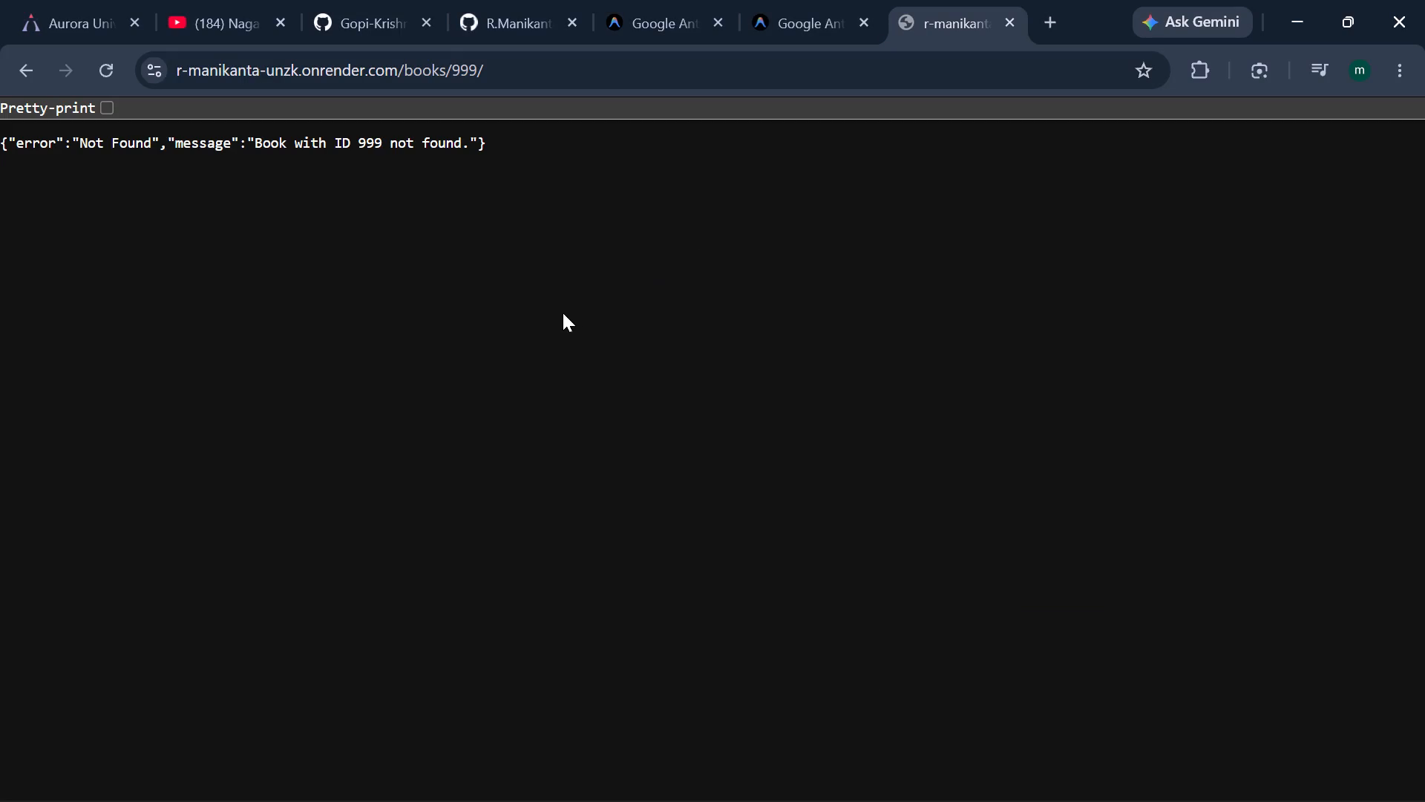
scroll(563, 313, "right", 8)
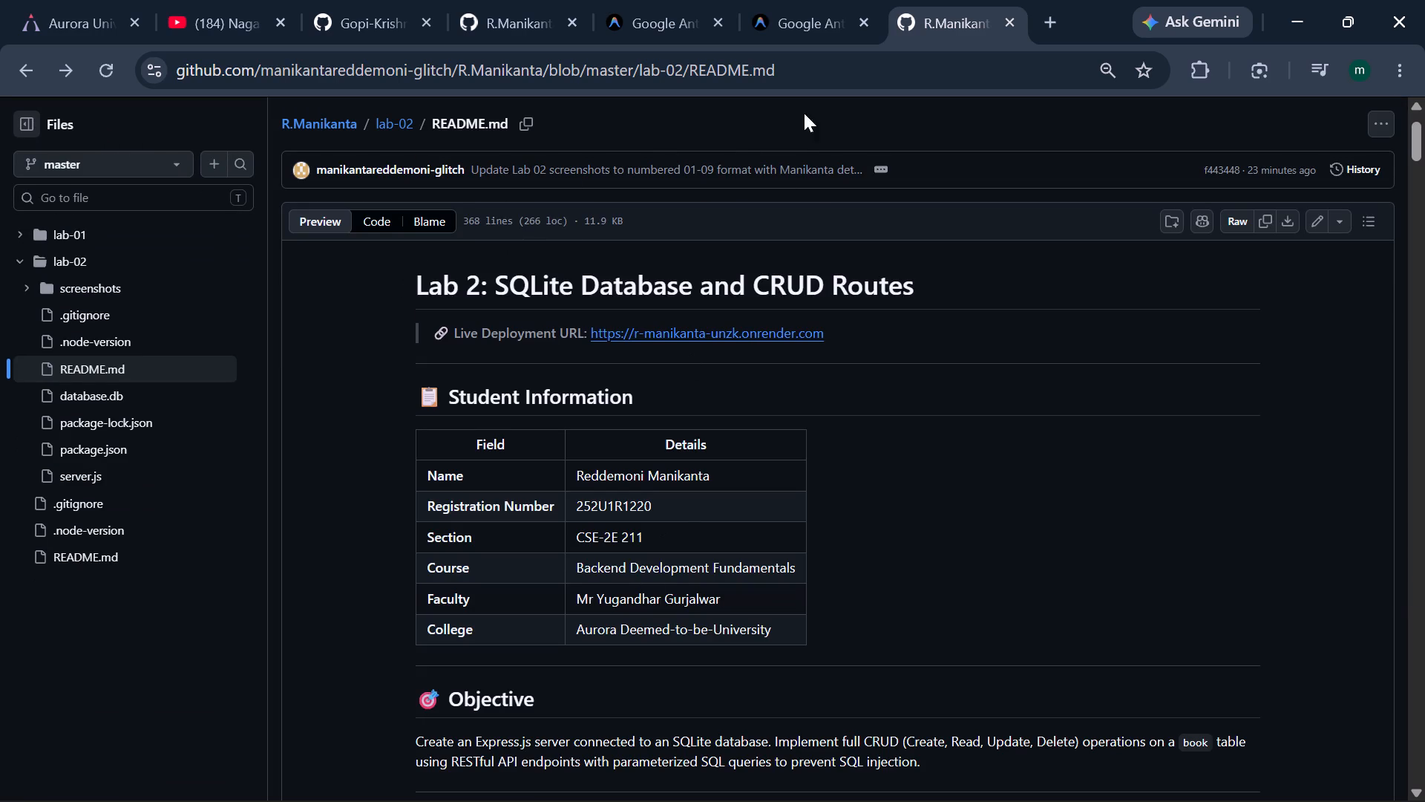
Close the two Google Antigravity tabs and the duplicate lab-02 README tab.
left_click(864, 20)
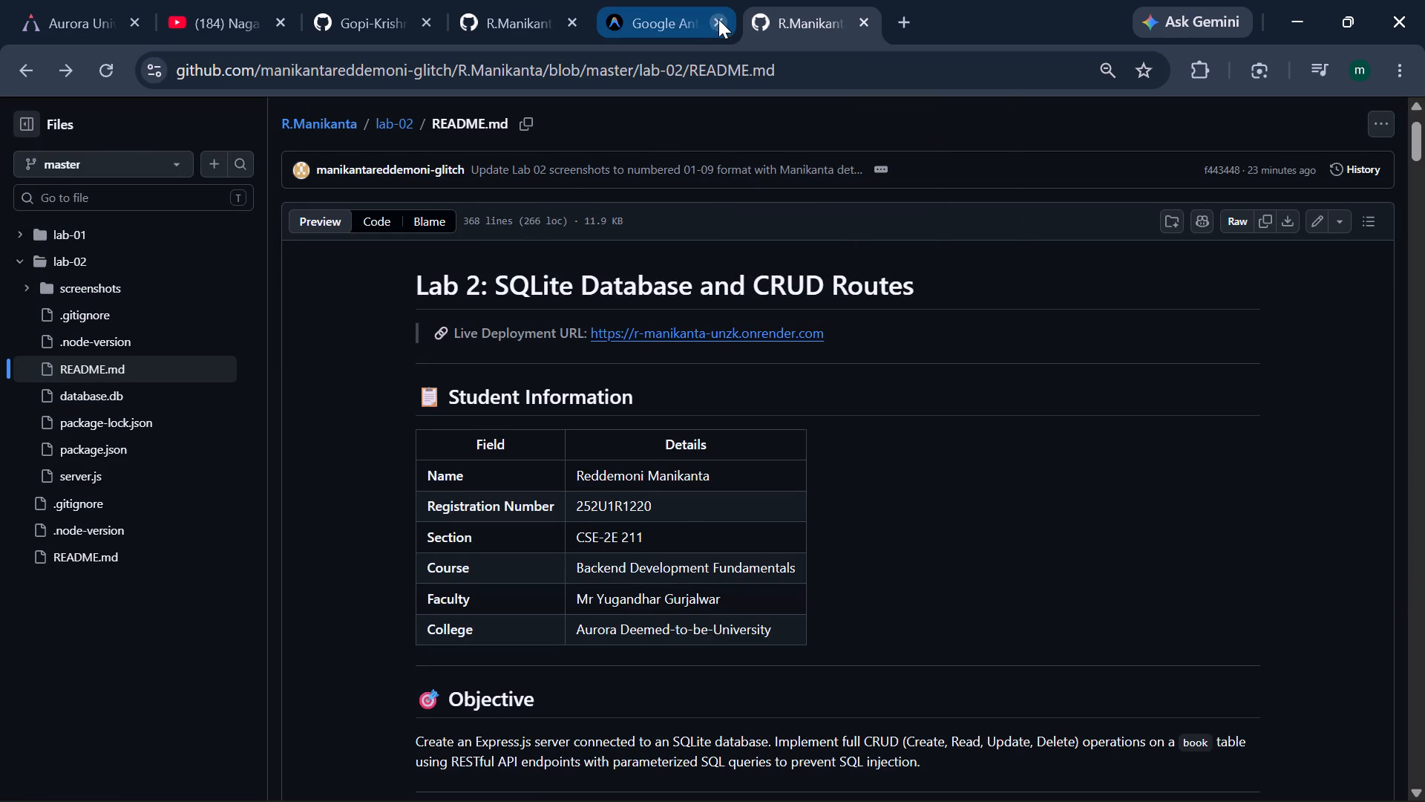
left_click(718, 19)
left_click(524, 38)
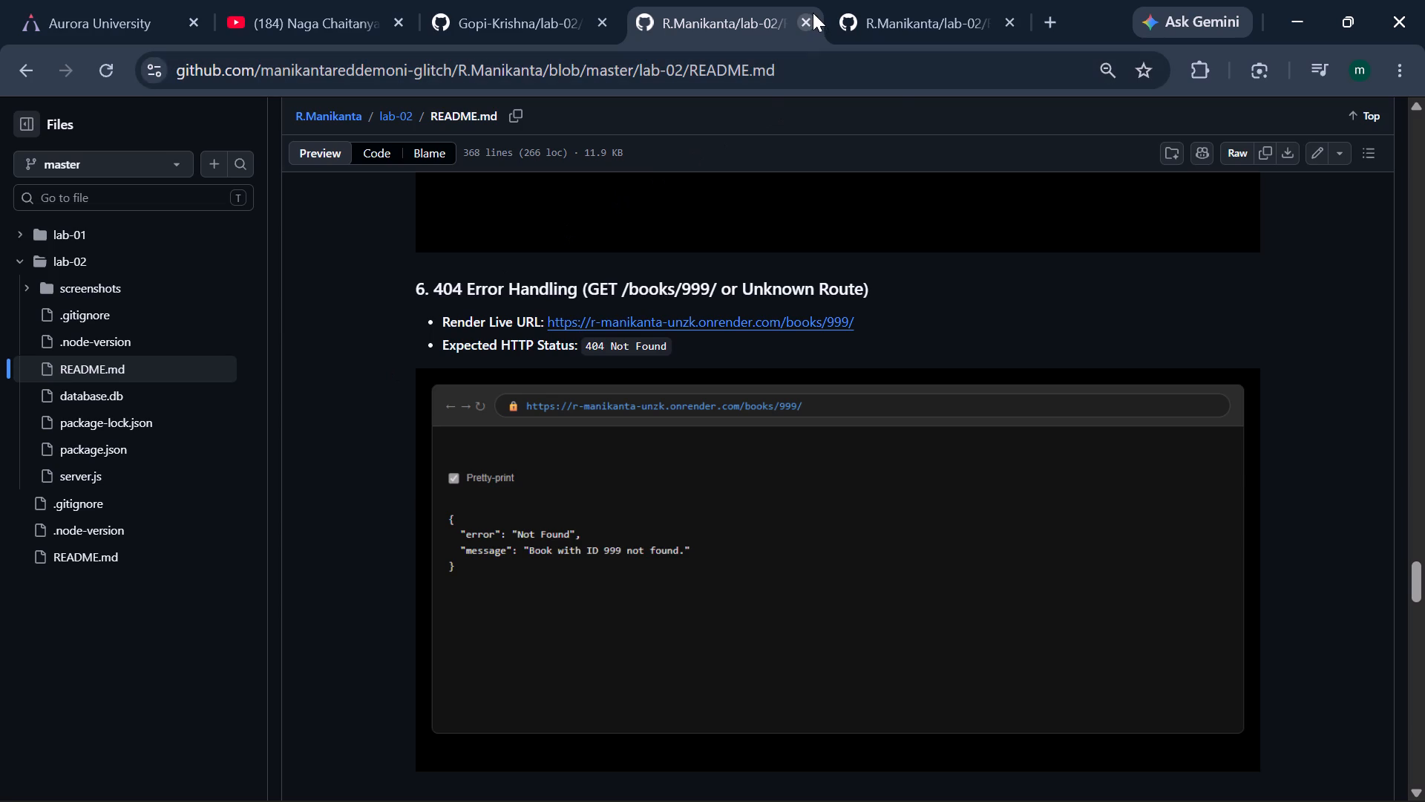
left_click(813, 13)
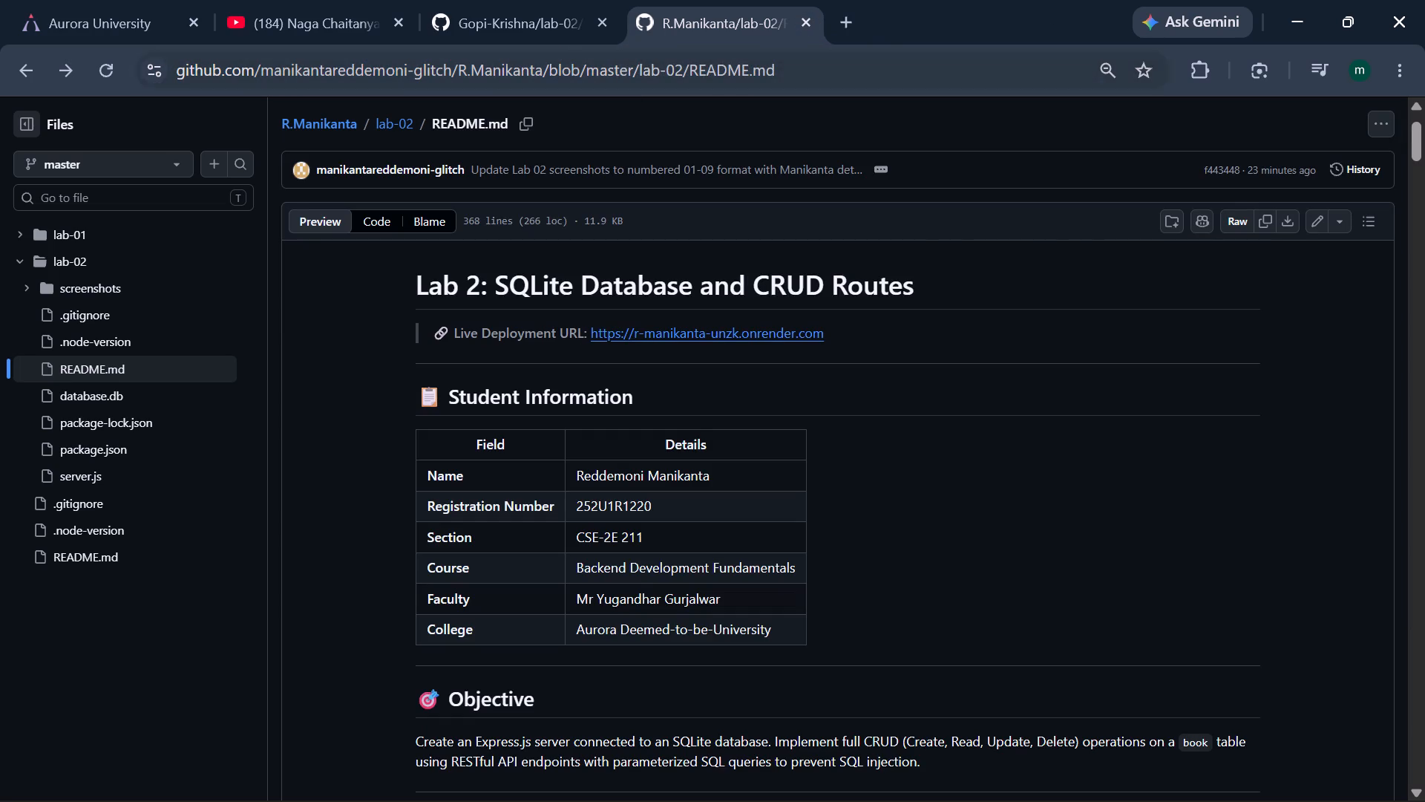
Copy the address of the student's GitHub repository main page and paste it after the "Github repo link :" label in Word.
scroll(500, 463, "right", 11)
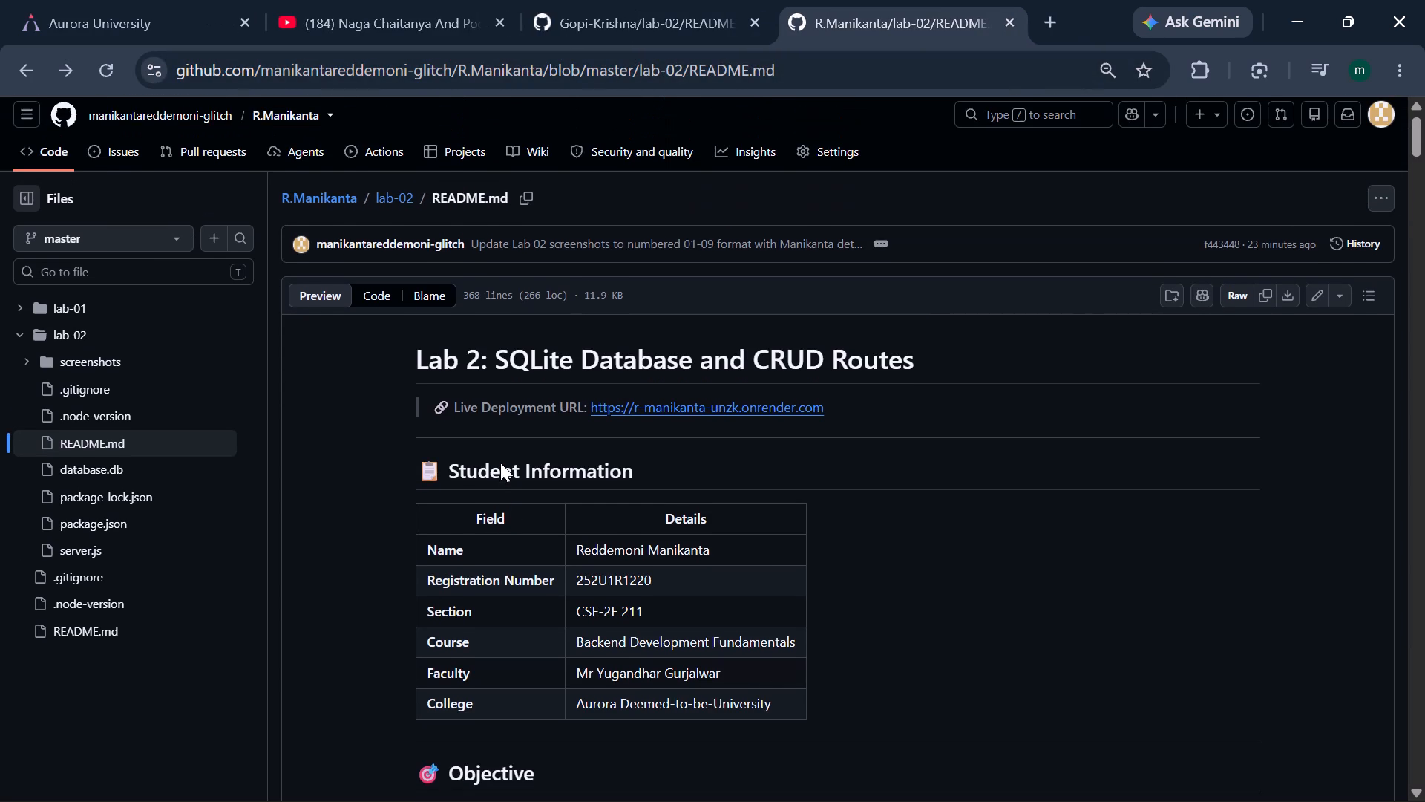
scroll(500, 463, "right", 12)
scroll(500, 463, "right", 14)
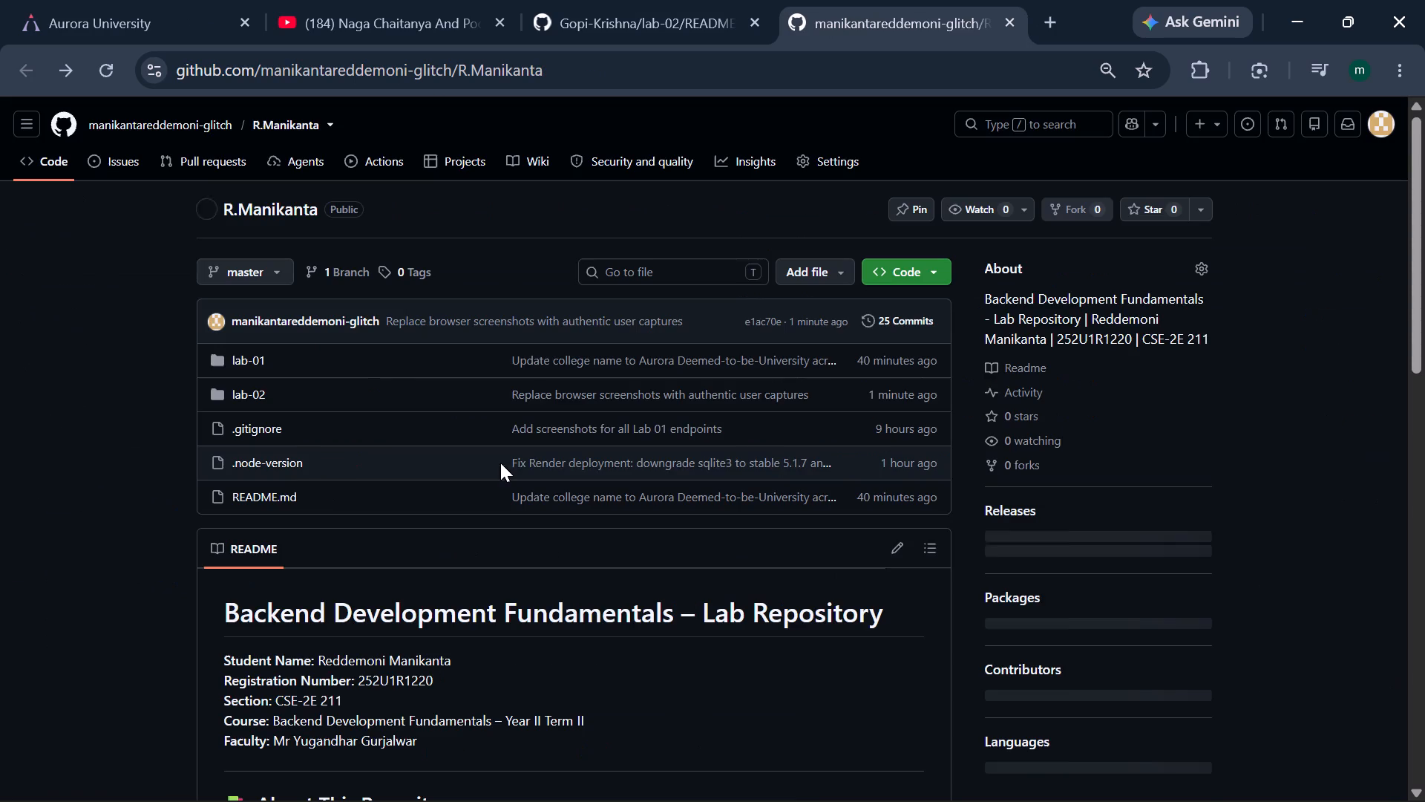
scroll(624, 448, "up", 8)
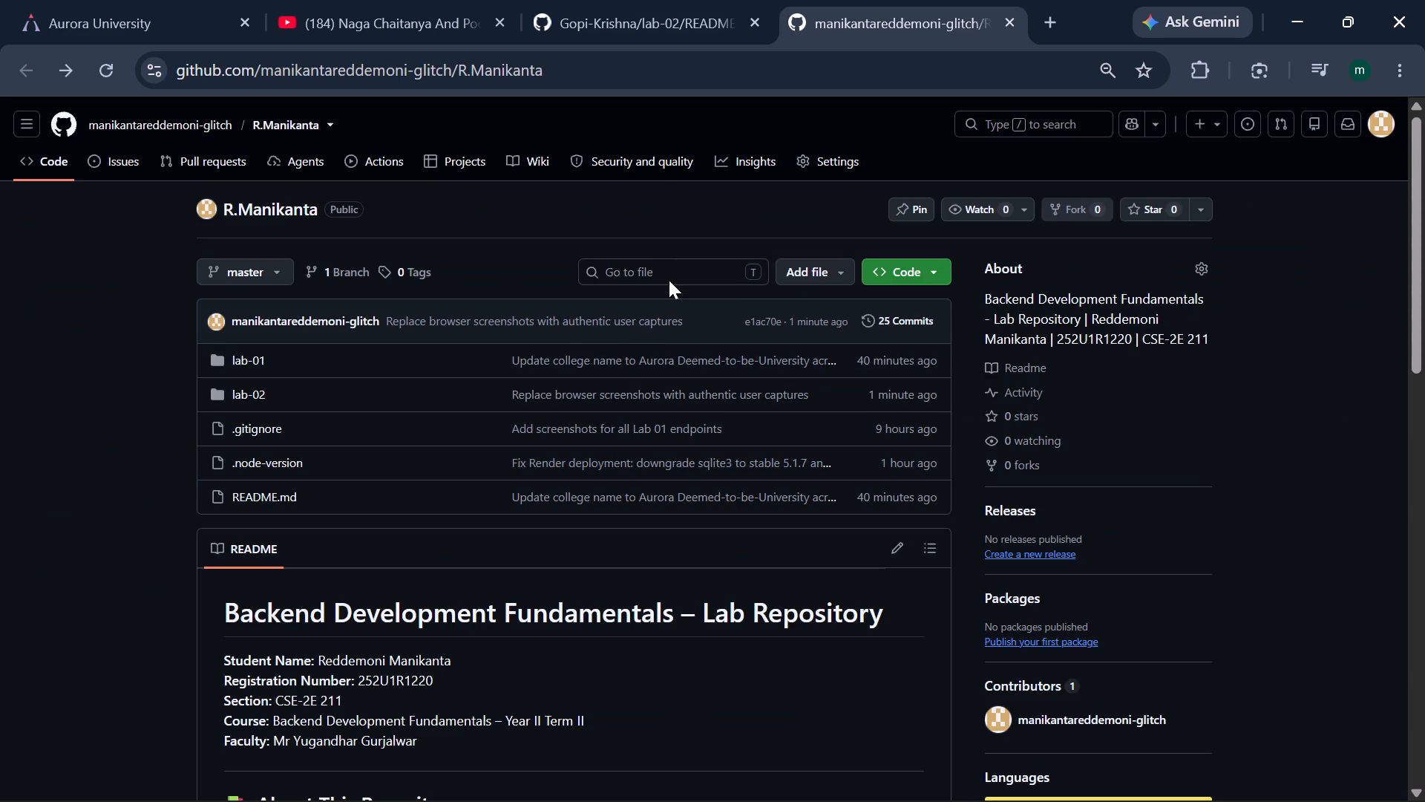
left_click(593, 63)
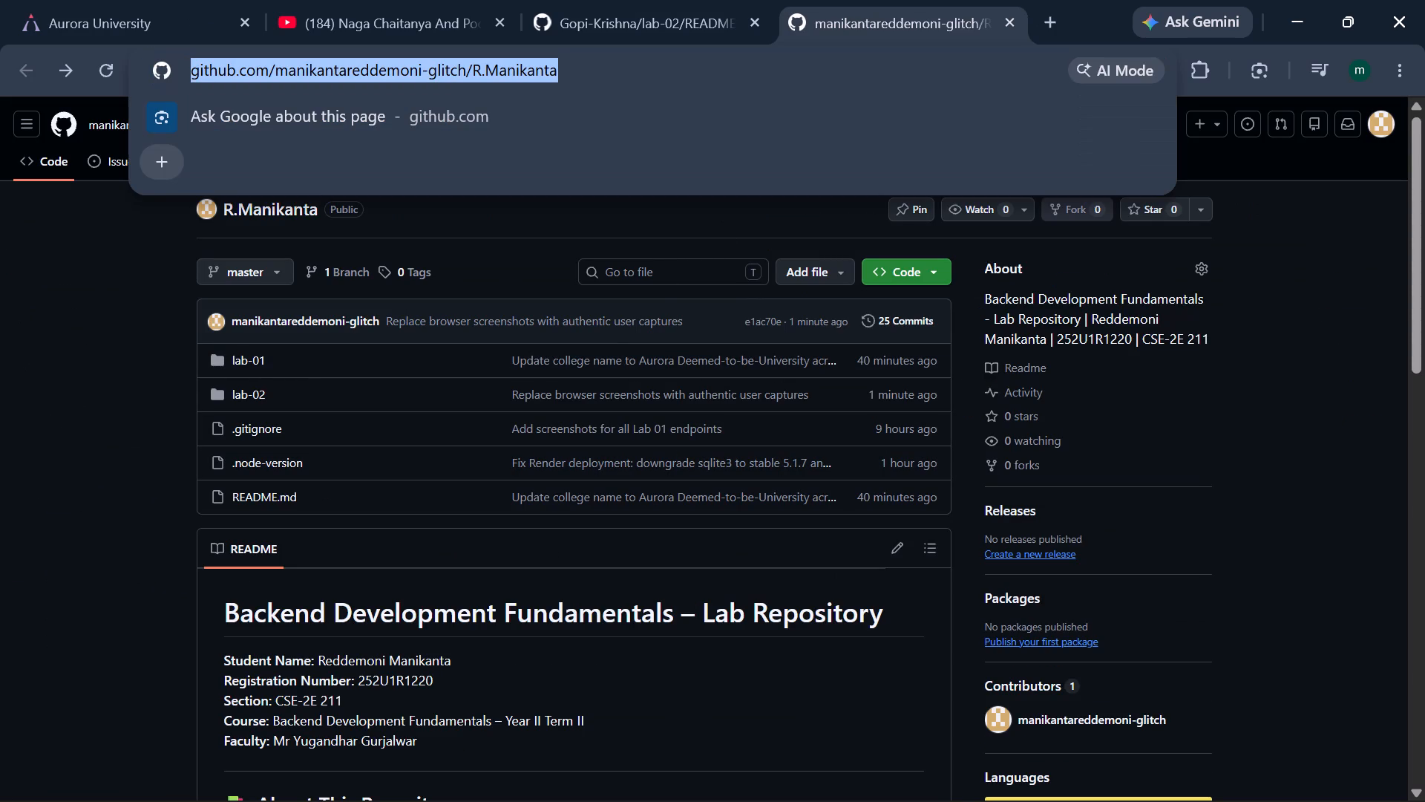
key("ctrl+c")
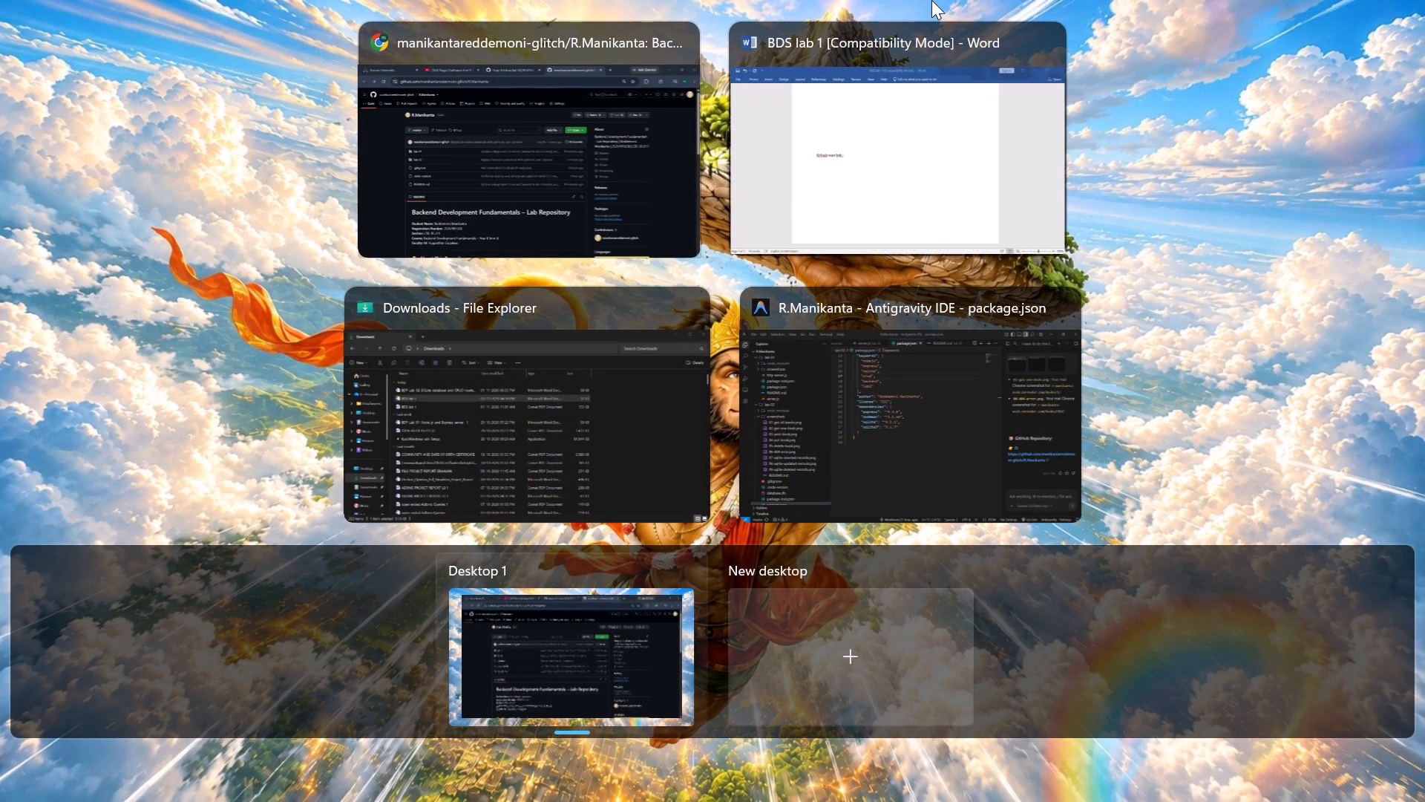
left_click(927, 137)
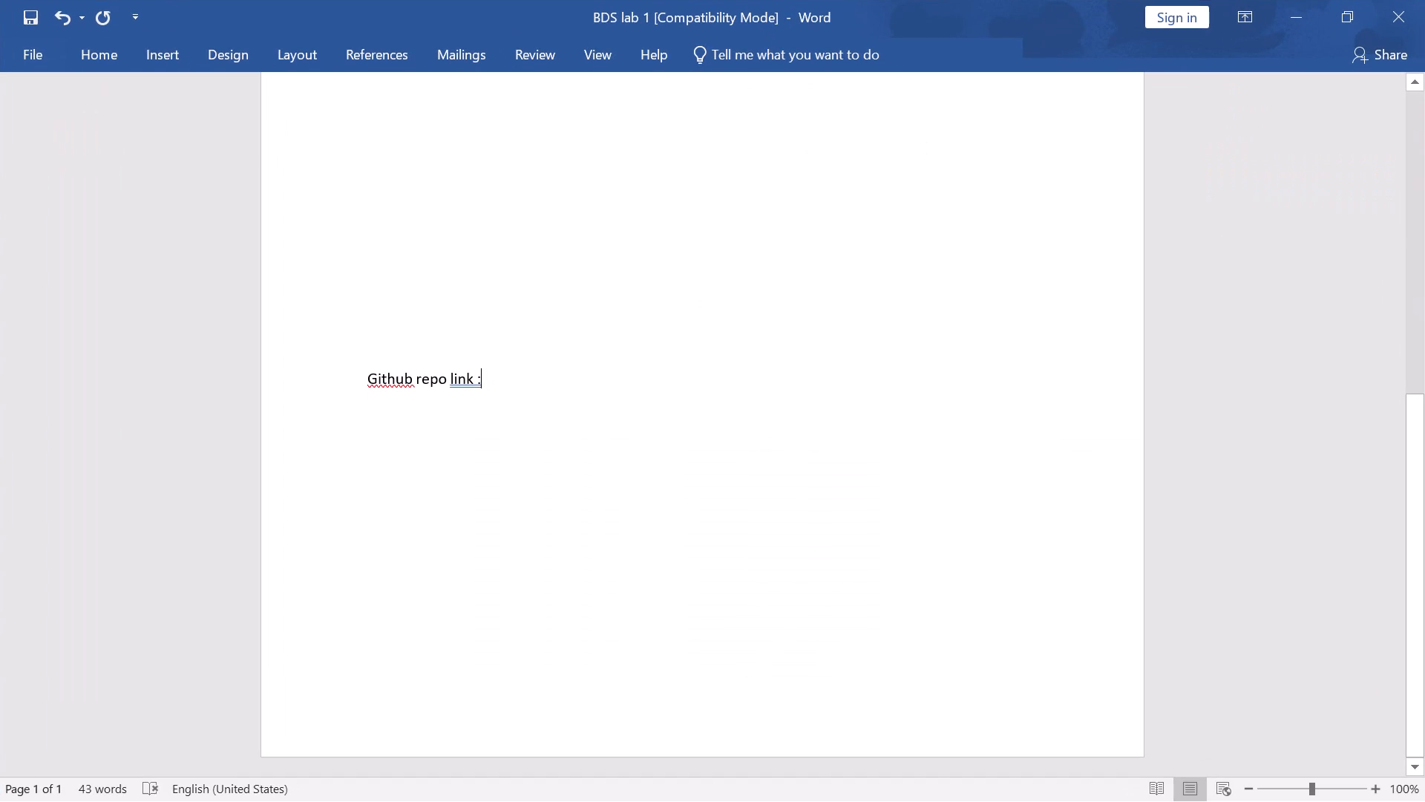
key("space")
key("ctrl+v")
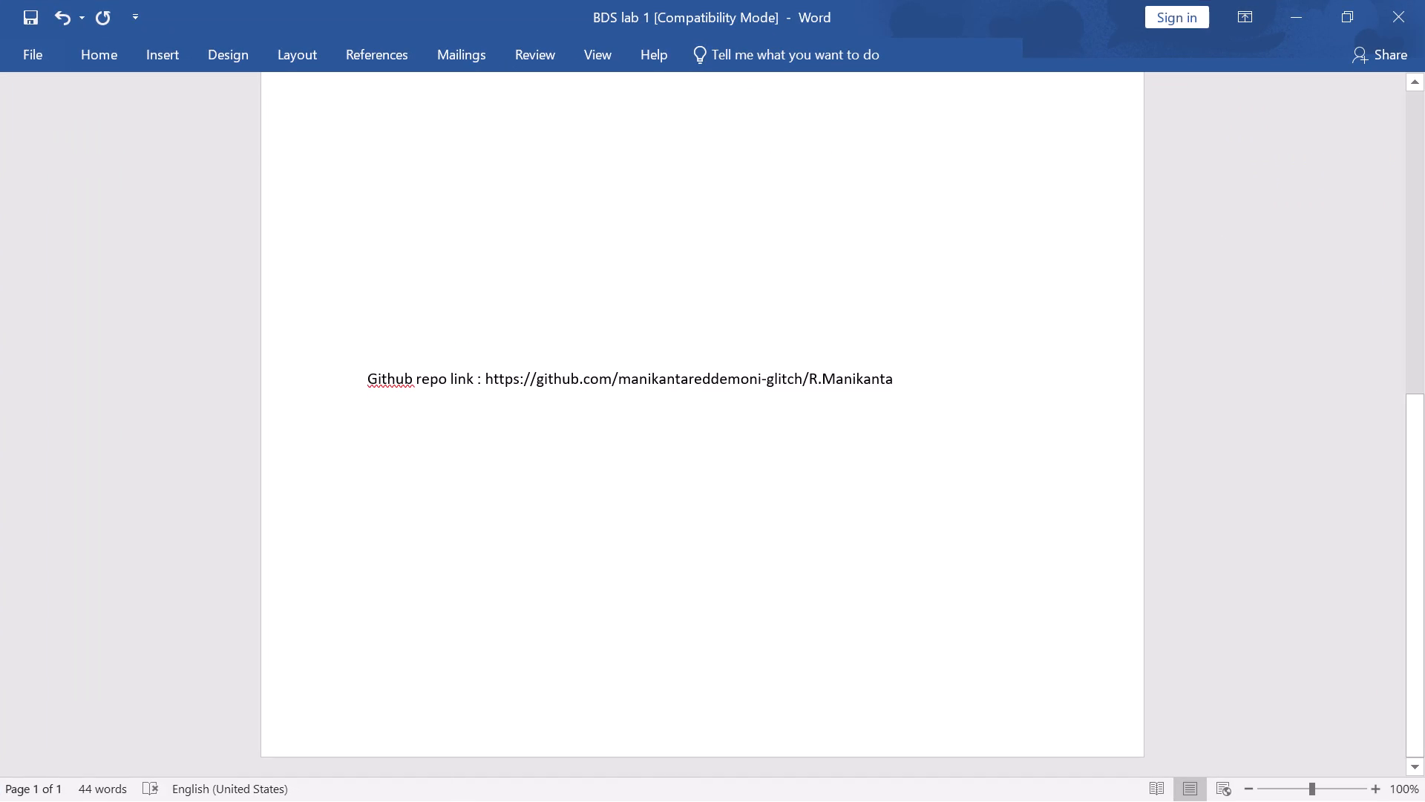
Turn the pasted GitHub repository address into a hyperlink and start a new line below it.
left_click_drag(484, 376, 893, 379)
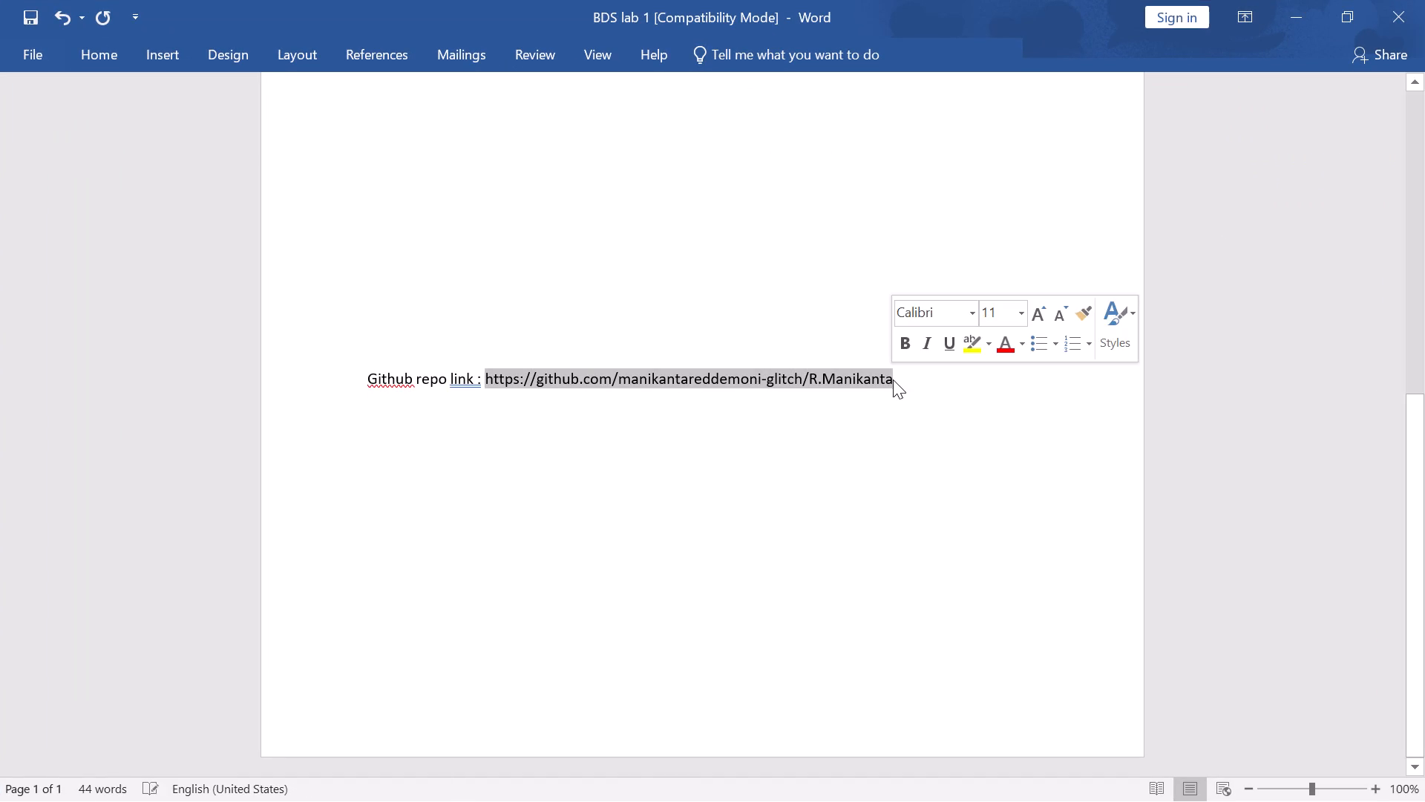
left_click(166, 55)
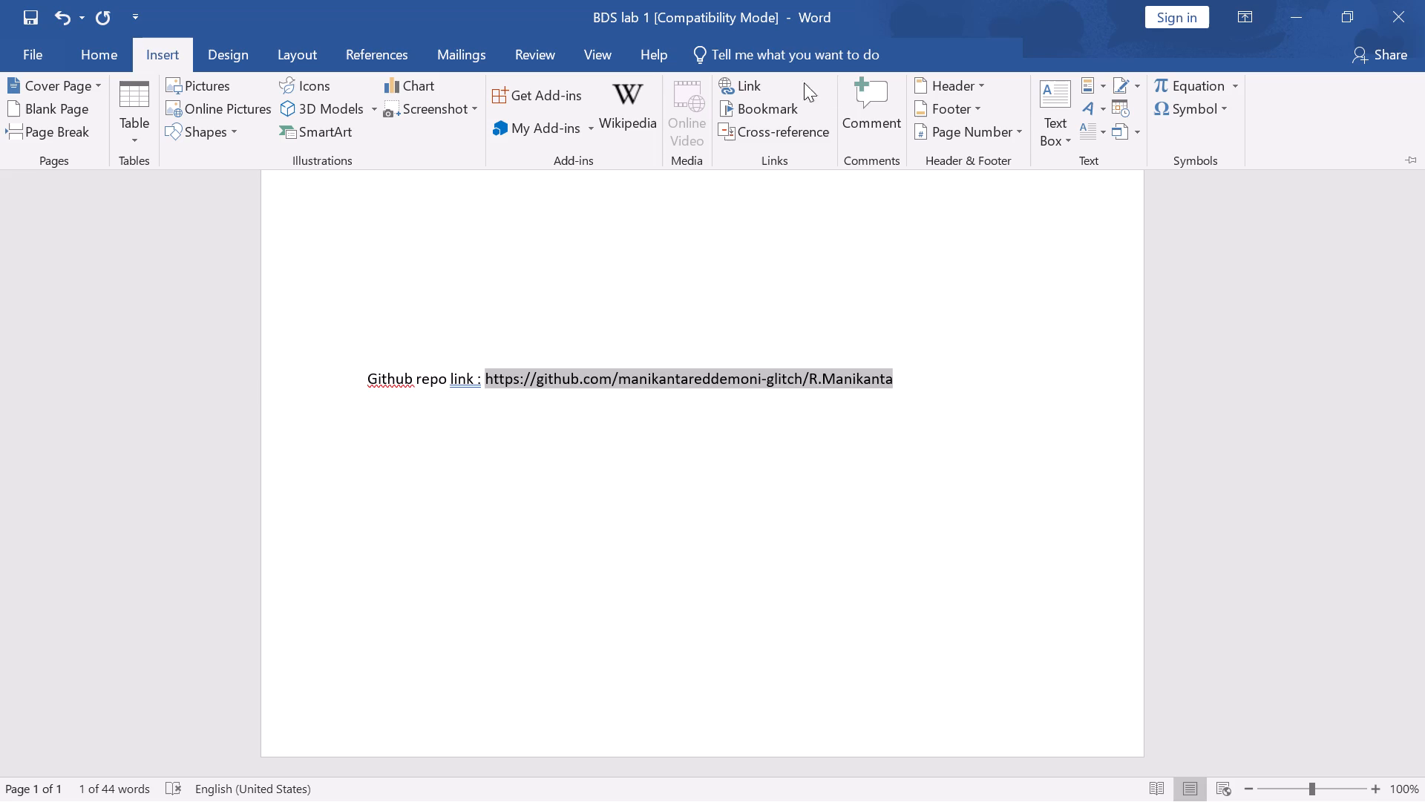
left_click(777, 87)
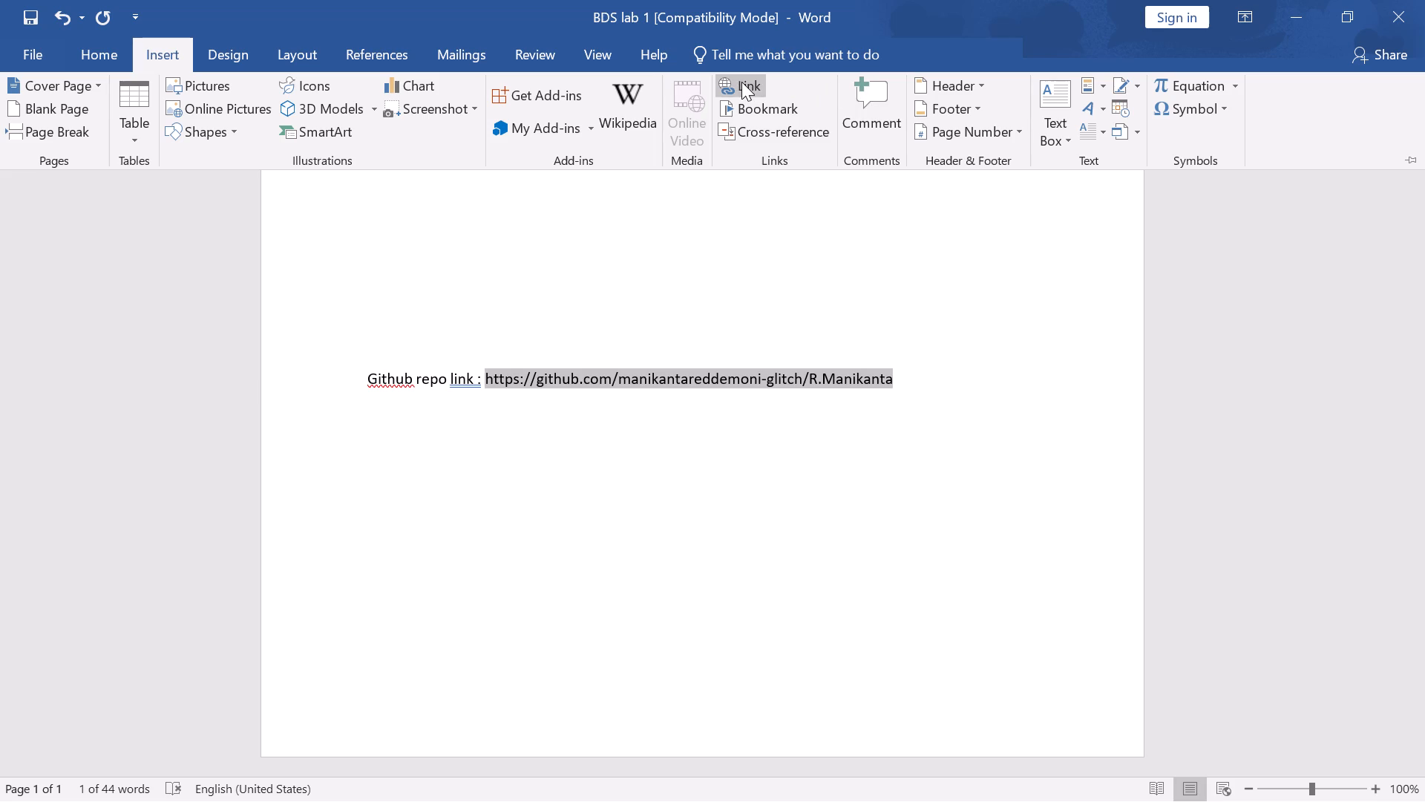
left_click(741, 82)
left_click(922, 564)
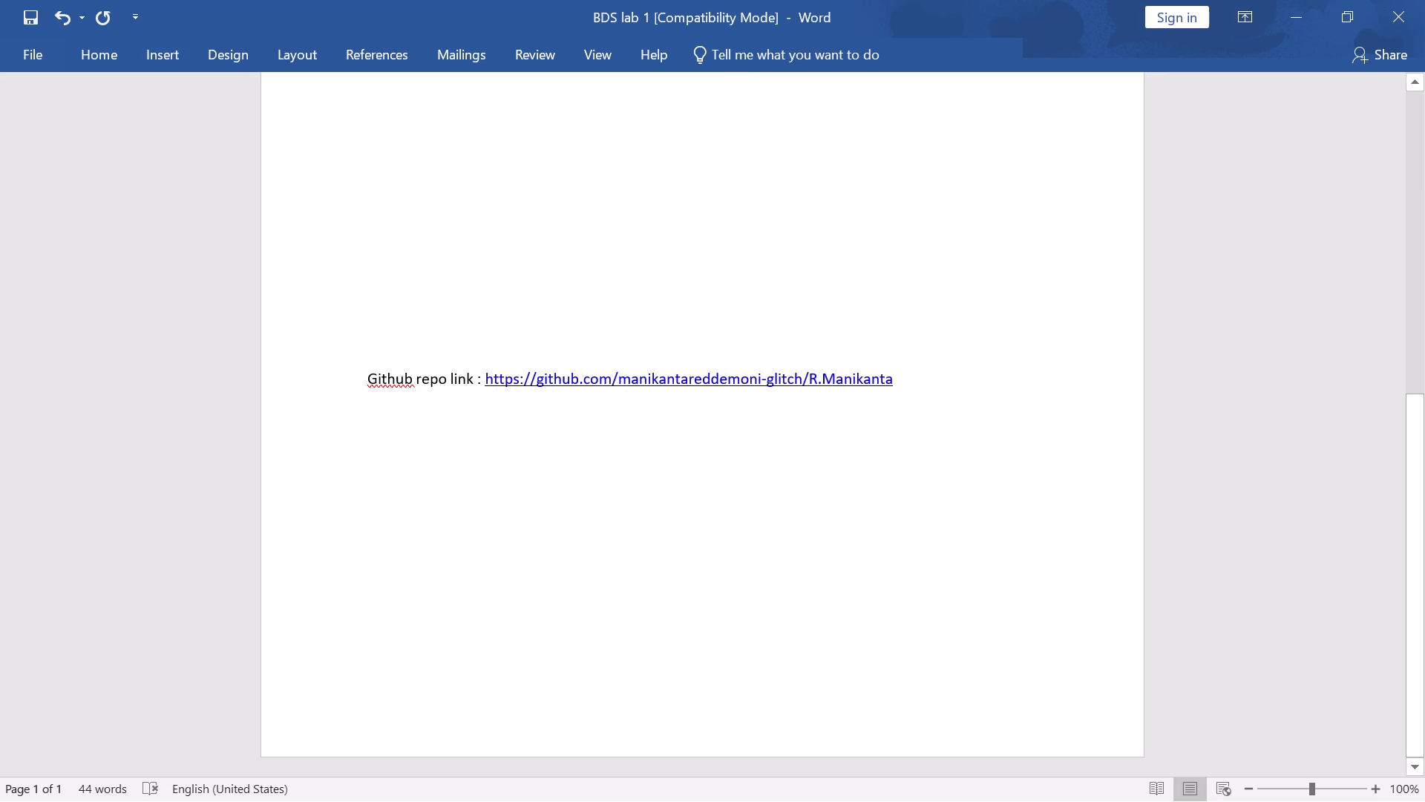
key("Return")
key("Return")
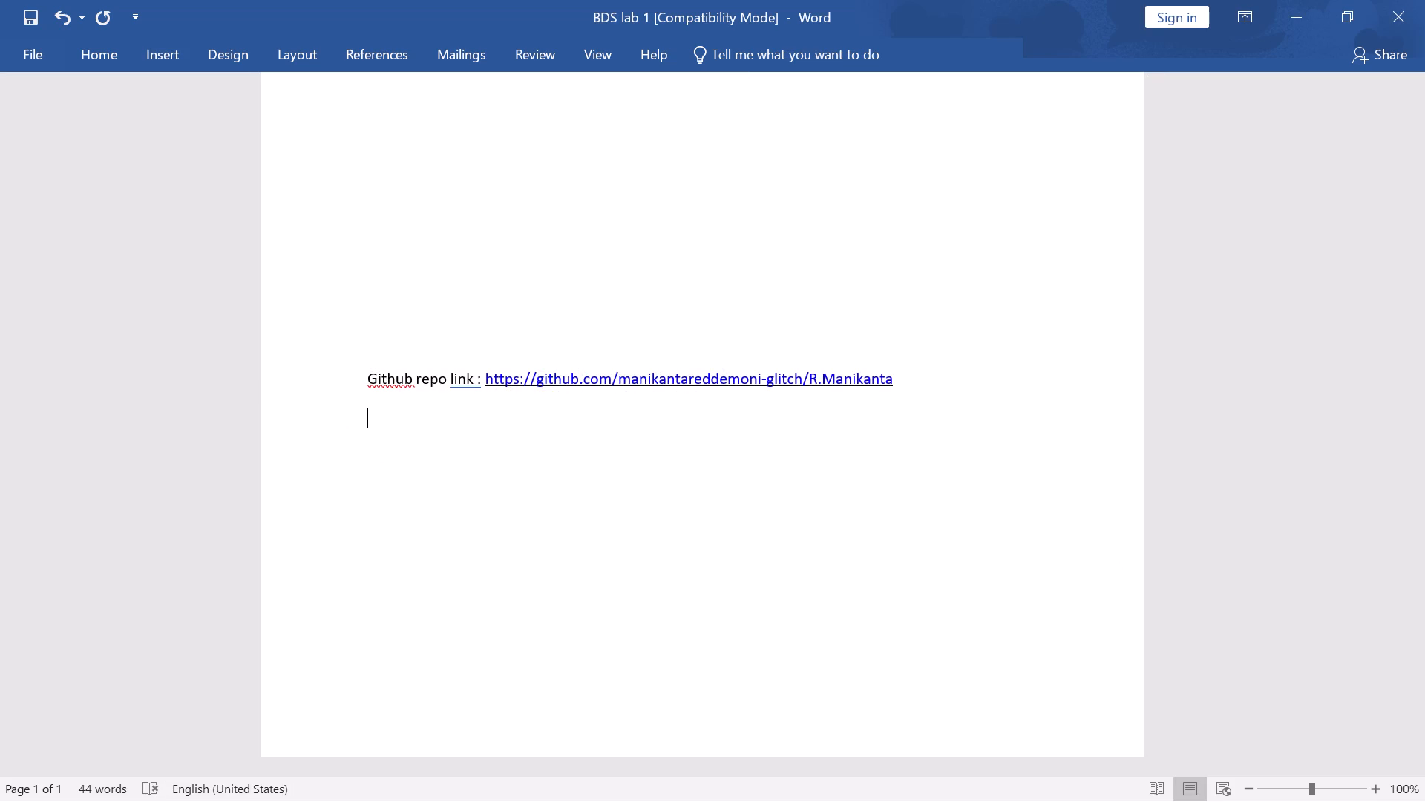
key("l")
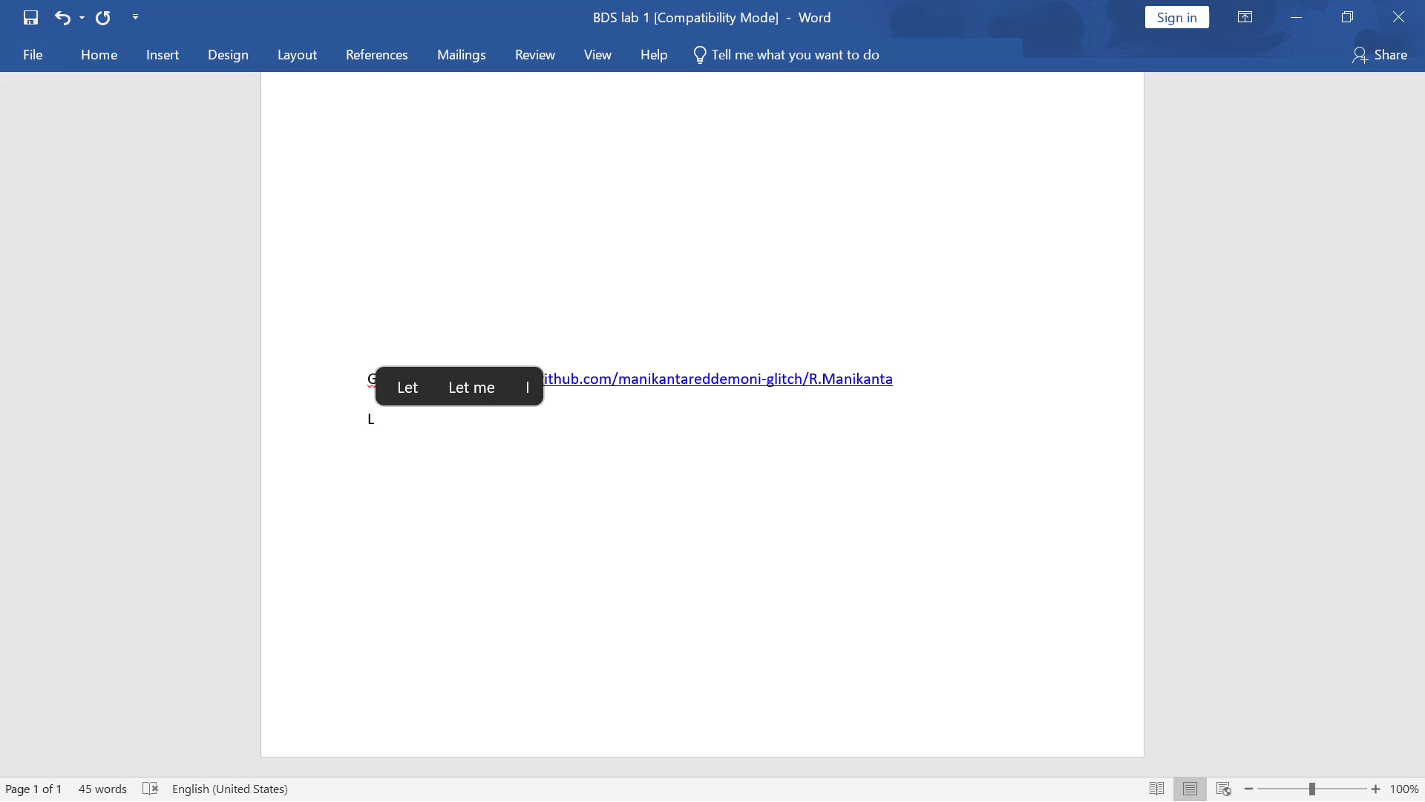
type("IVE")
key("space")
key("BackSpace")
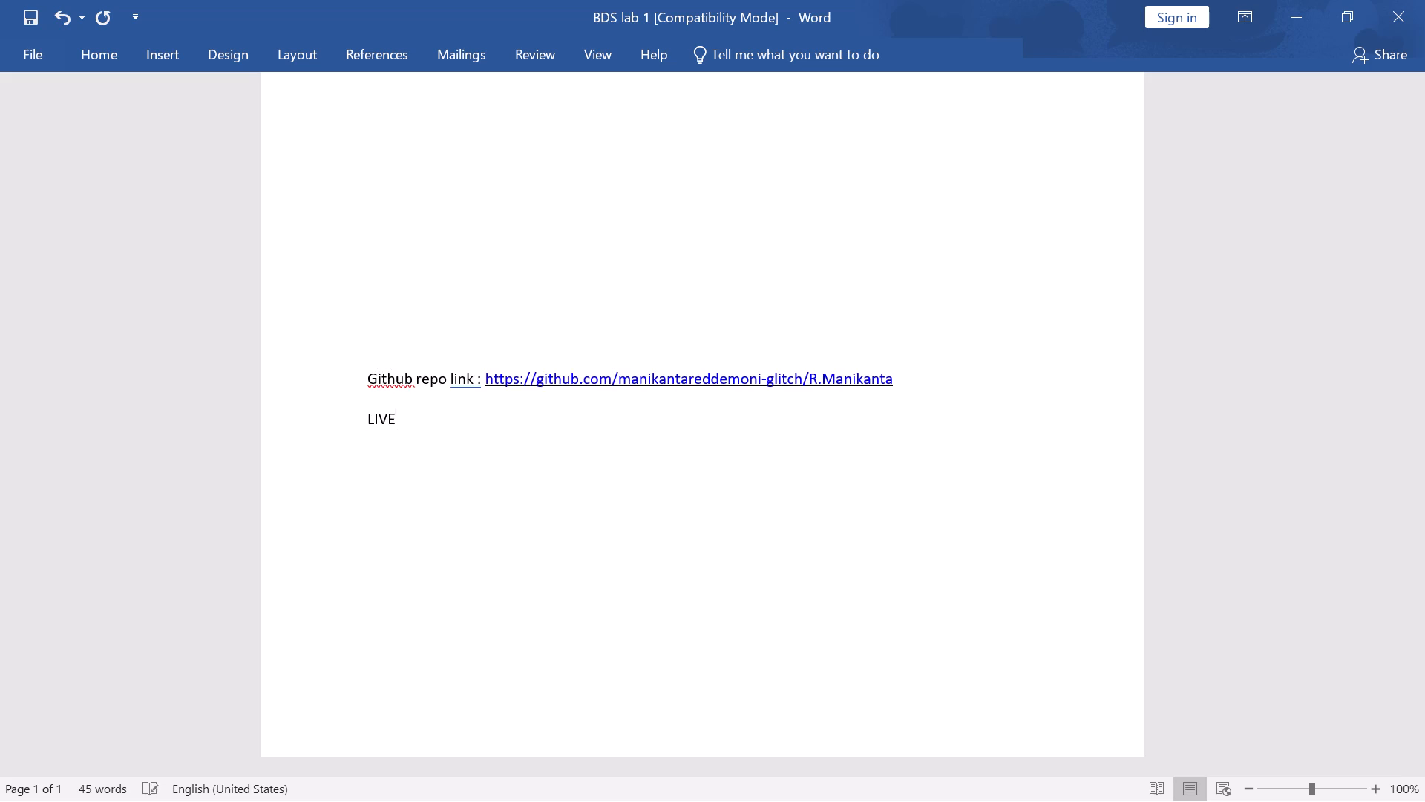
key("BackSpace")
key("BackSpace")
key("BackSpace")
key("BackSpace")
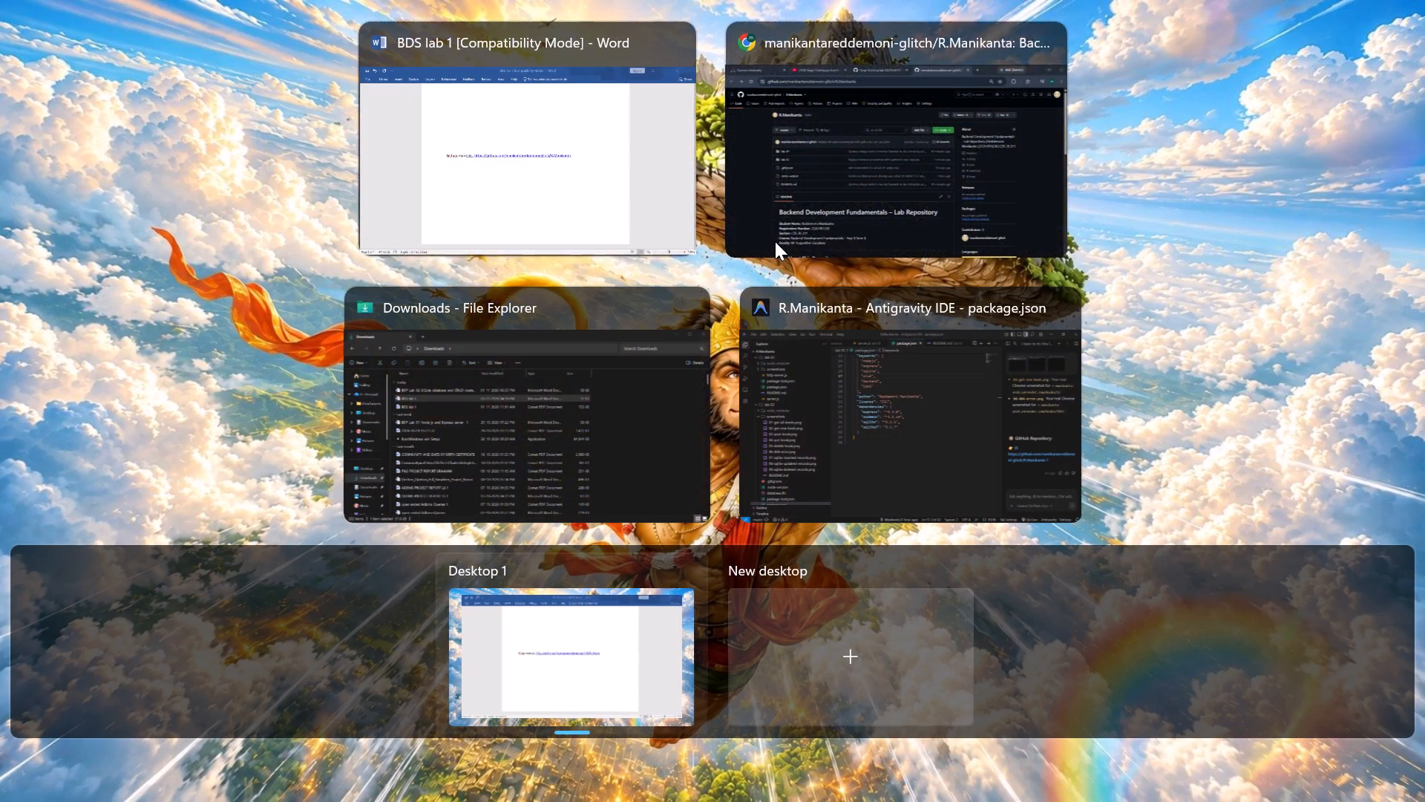
Switch to Chrome and open README.md in the repository's lab-02 folder.
left_click(817, 175)
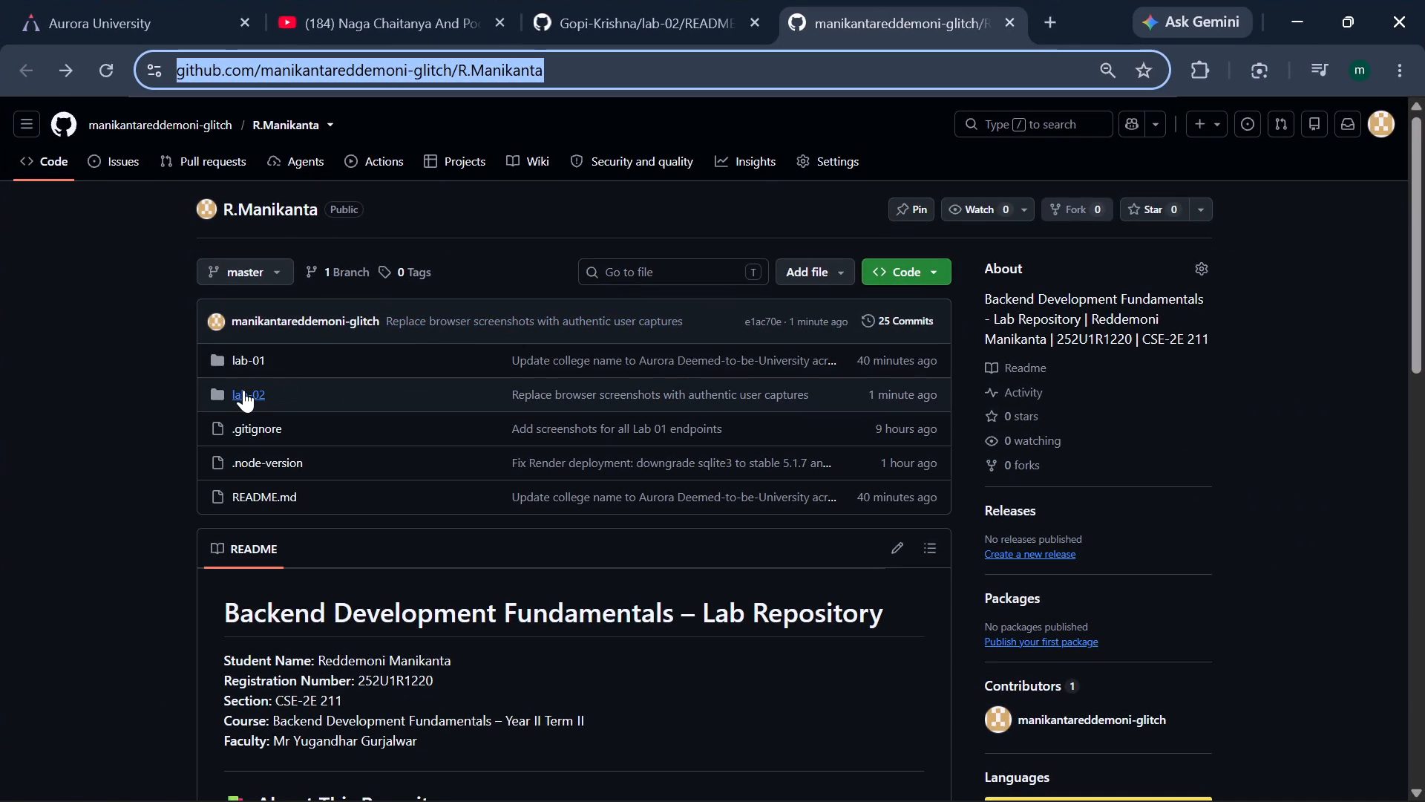
left_click(243, 390)
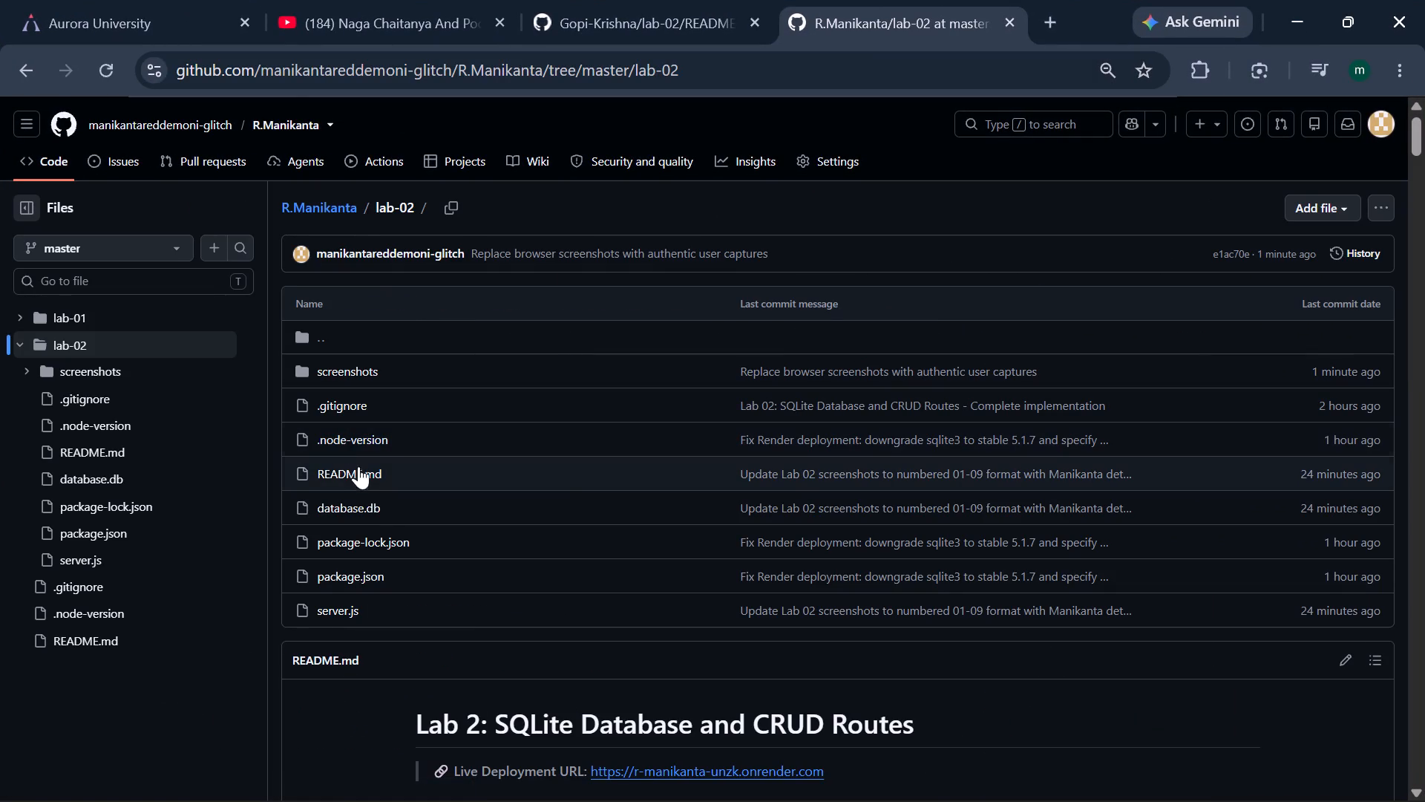
left_click(359, 471)
scroll(632, 491, "down", 1)
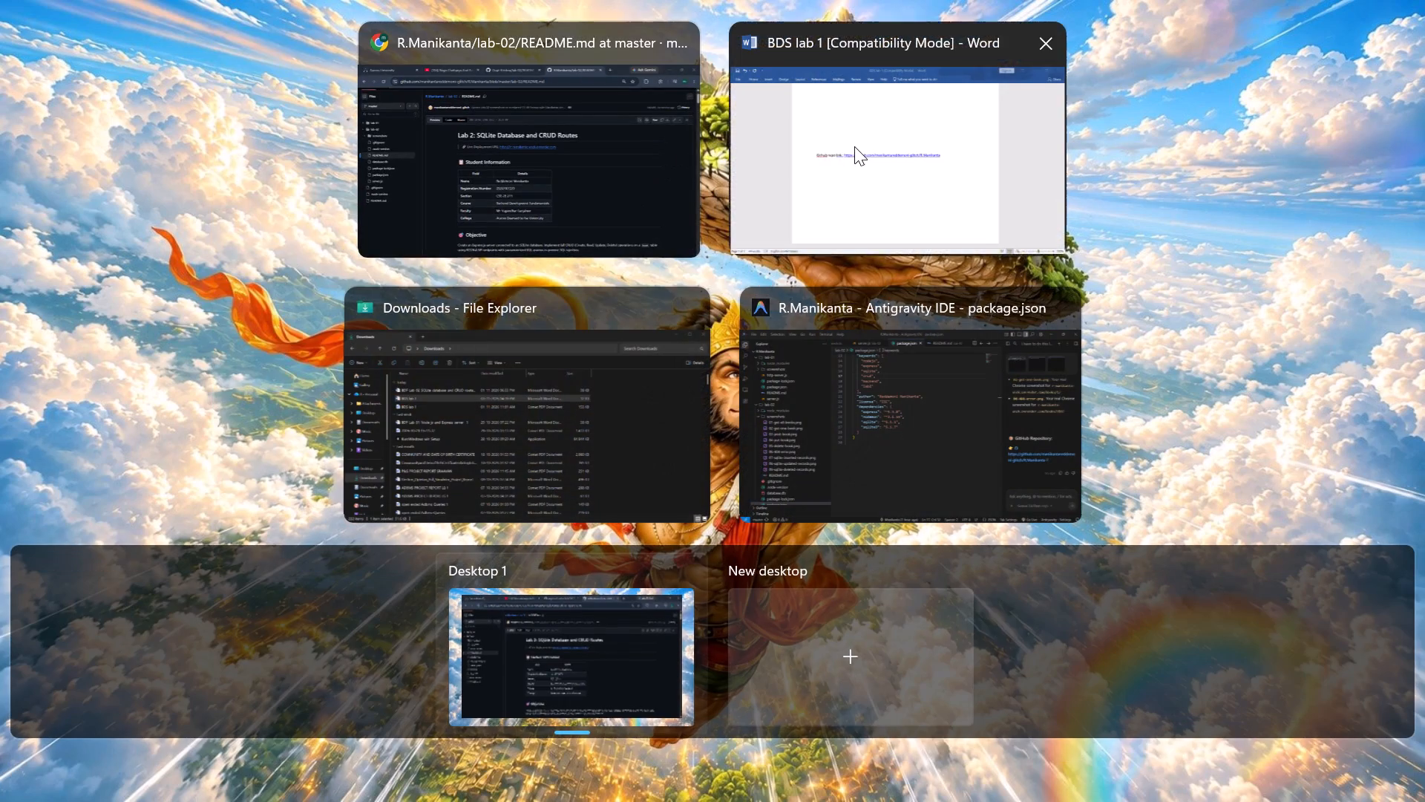
Switch back to Word and enter the label "Live deployment link :" on the line below the GitHub repo link.
left_click(854, 146)
type("Li")
type("ve de")
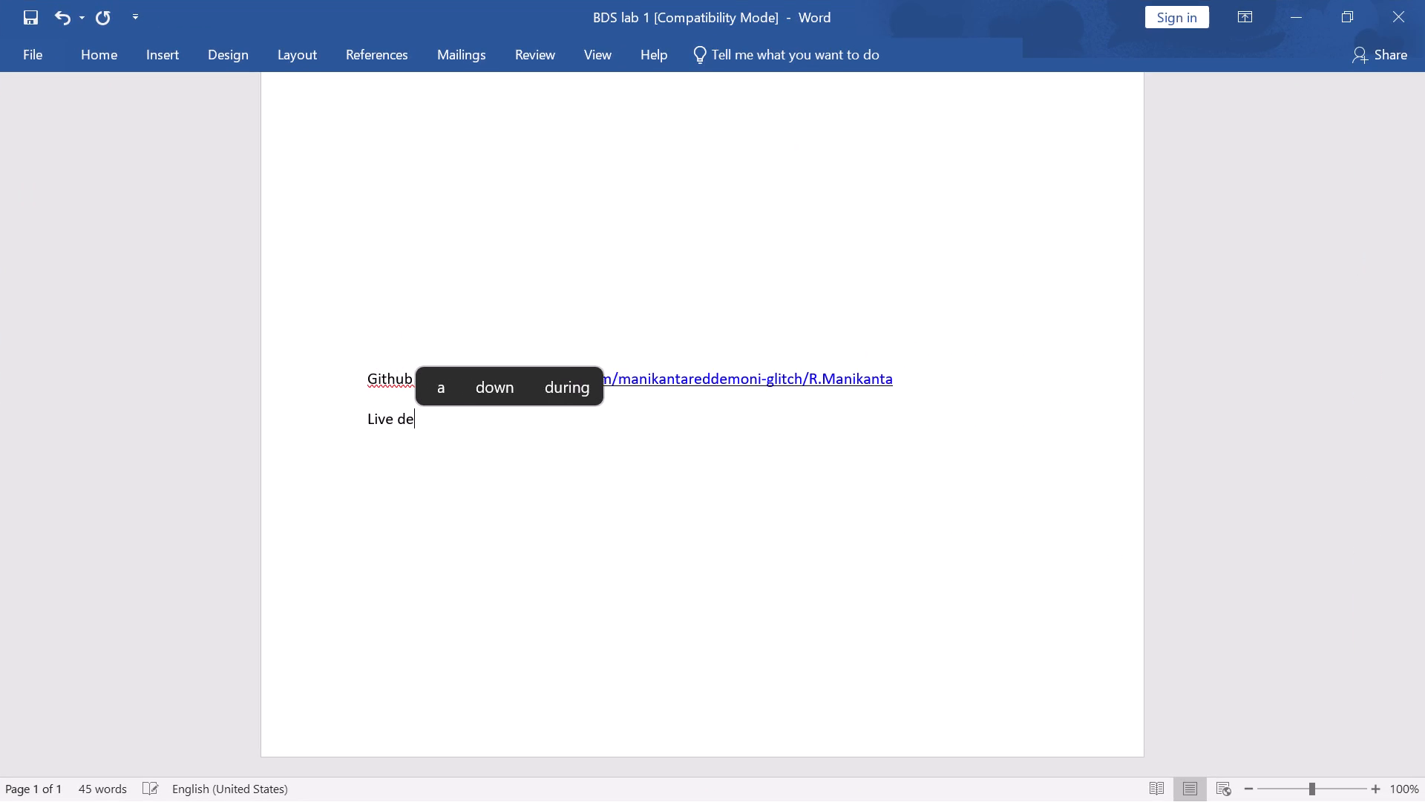
type("po")
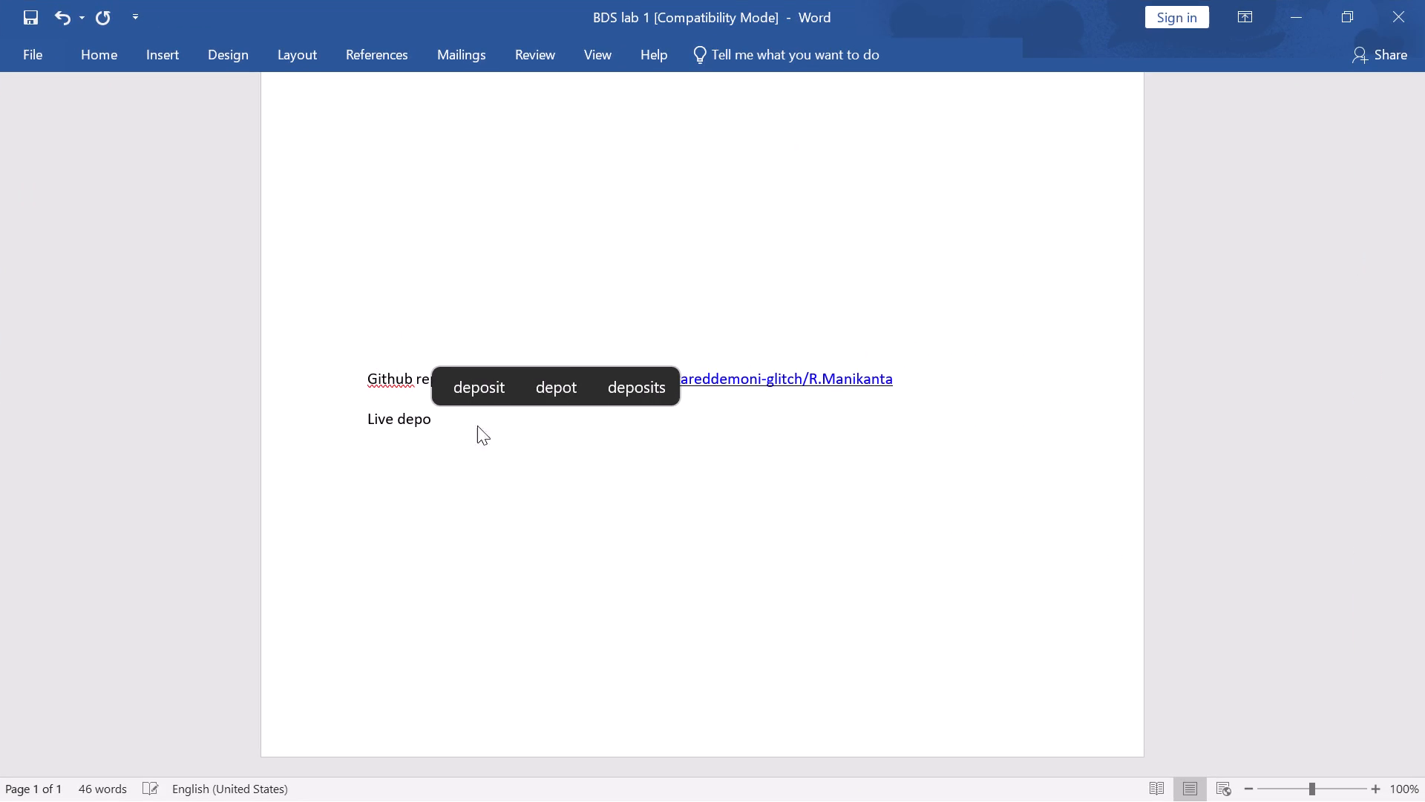
key("BackSpace")
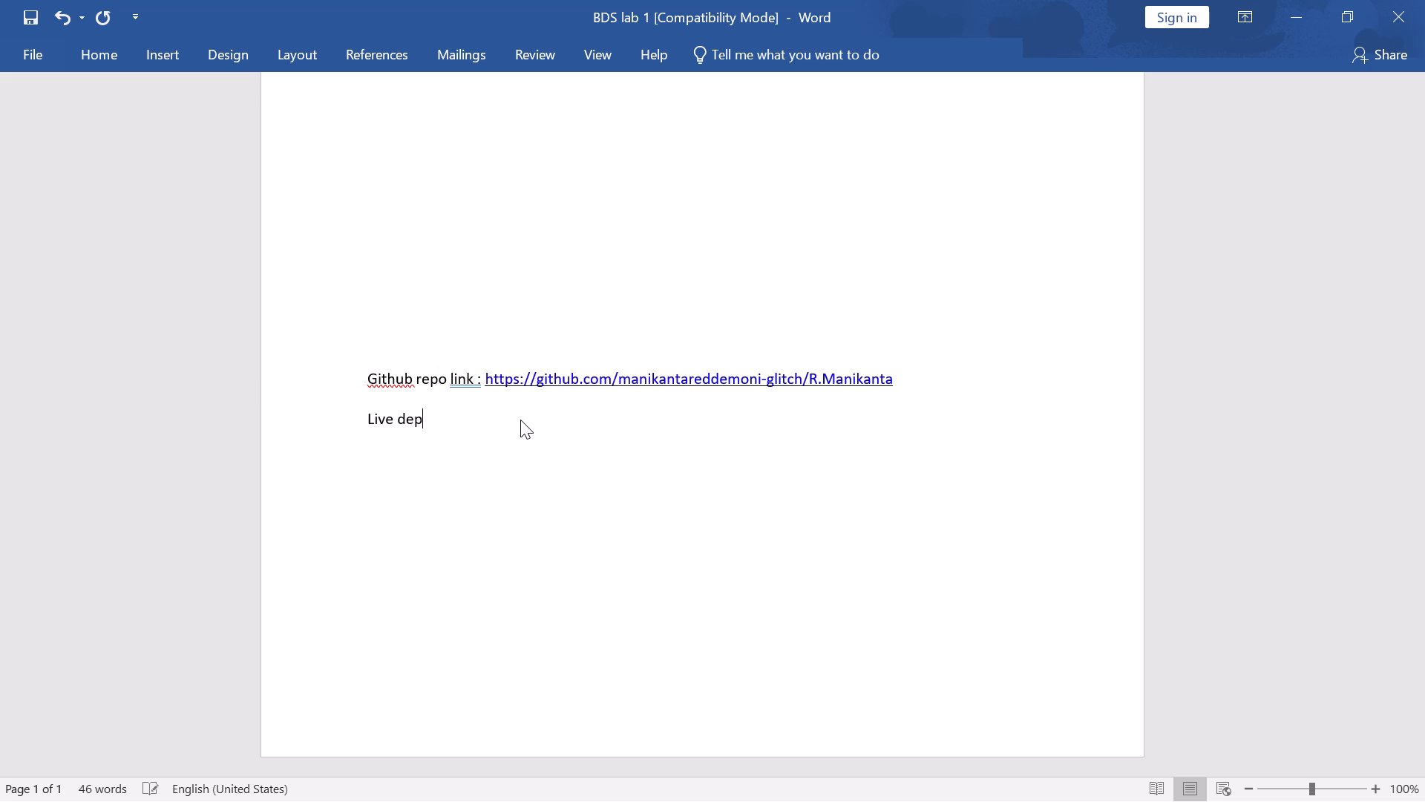
type("lo")
left_click(522, 387)
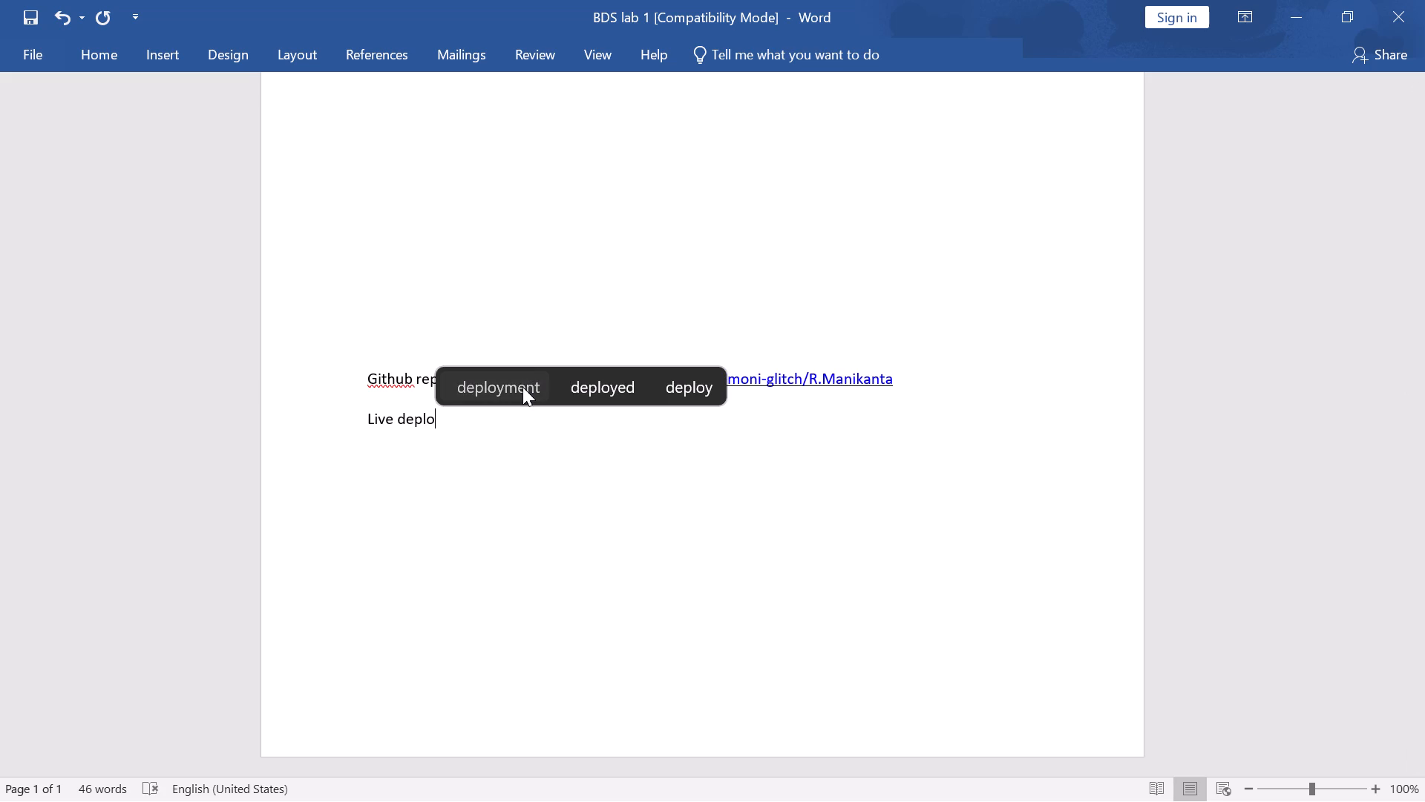
type("link L")
key("BackSpace")
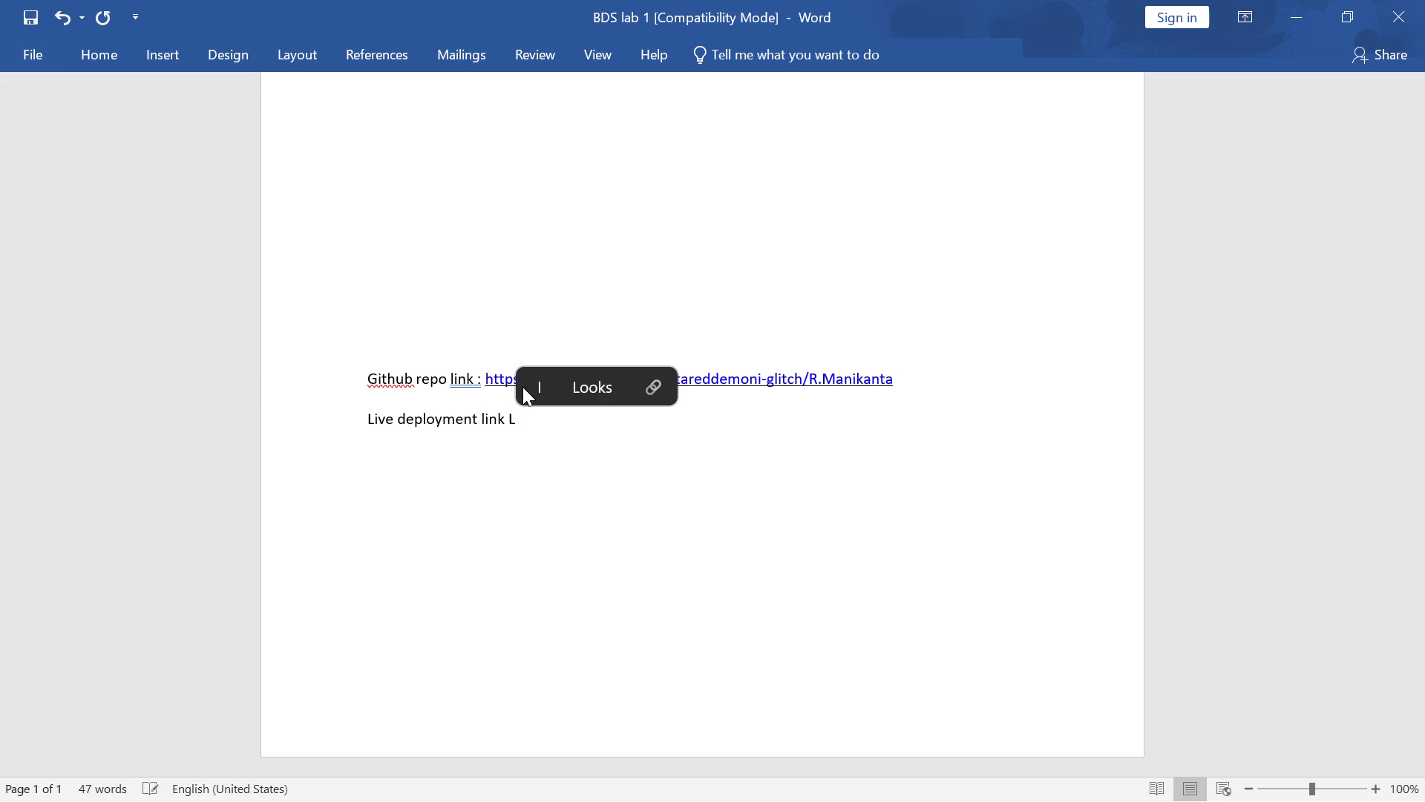
type(":")
key("space")
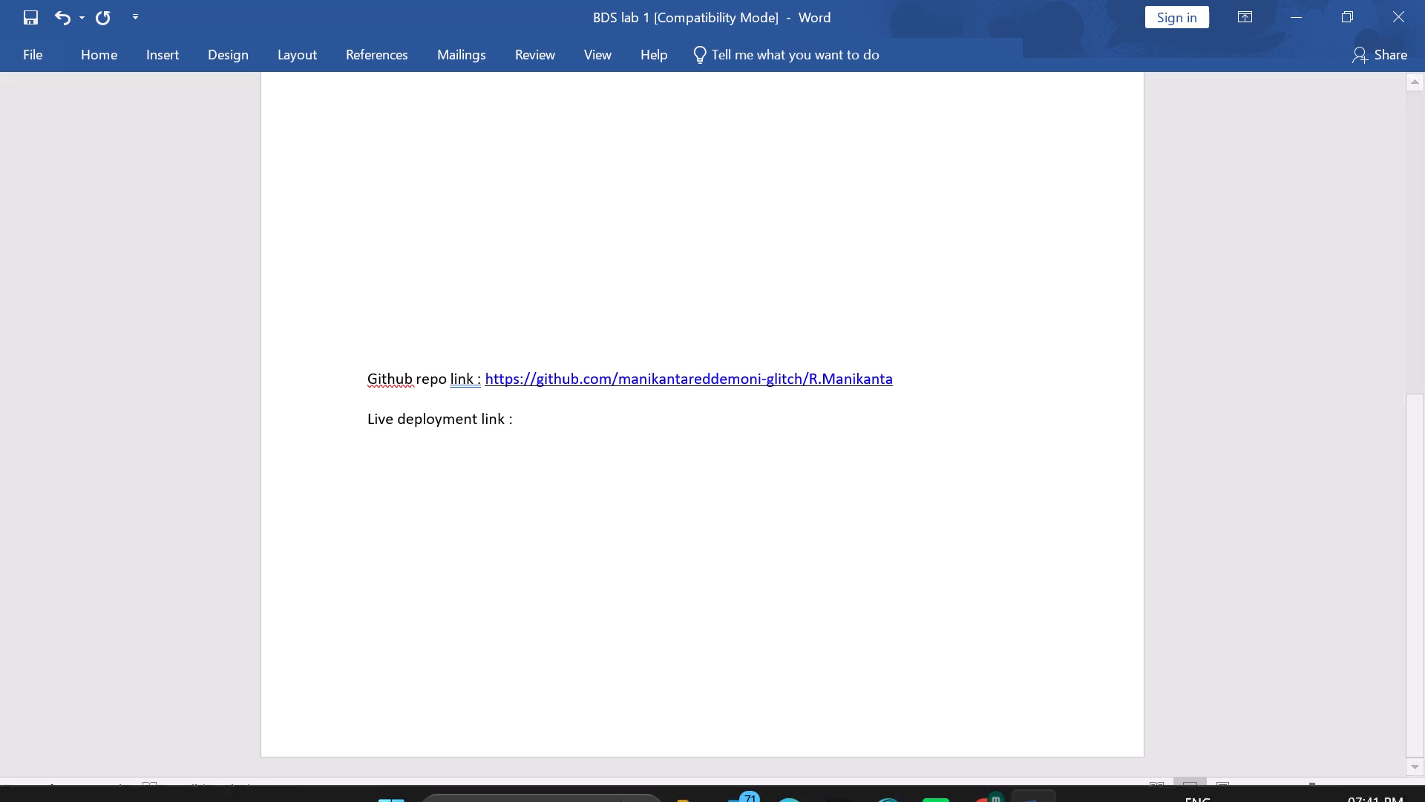
Open the Live Deployment URL from the lab-02 README in Chrome, copy its address and paste it after the "Live deployment link :" label in Word.
left_click(830, 770)
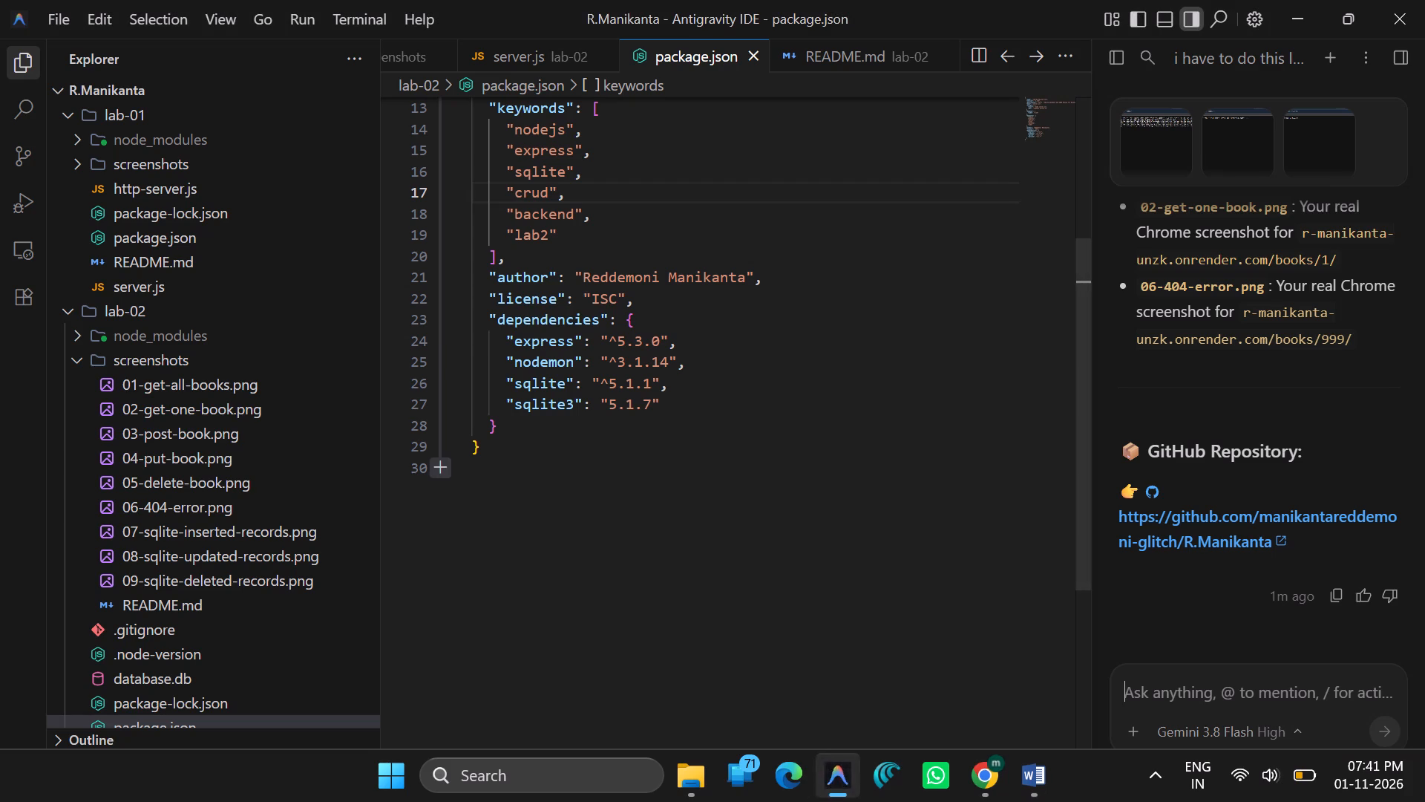
left_click(989, 769)
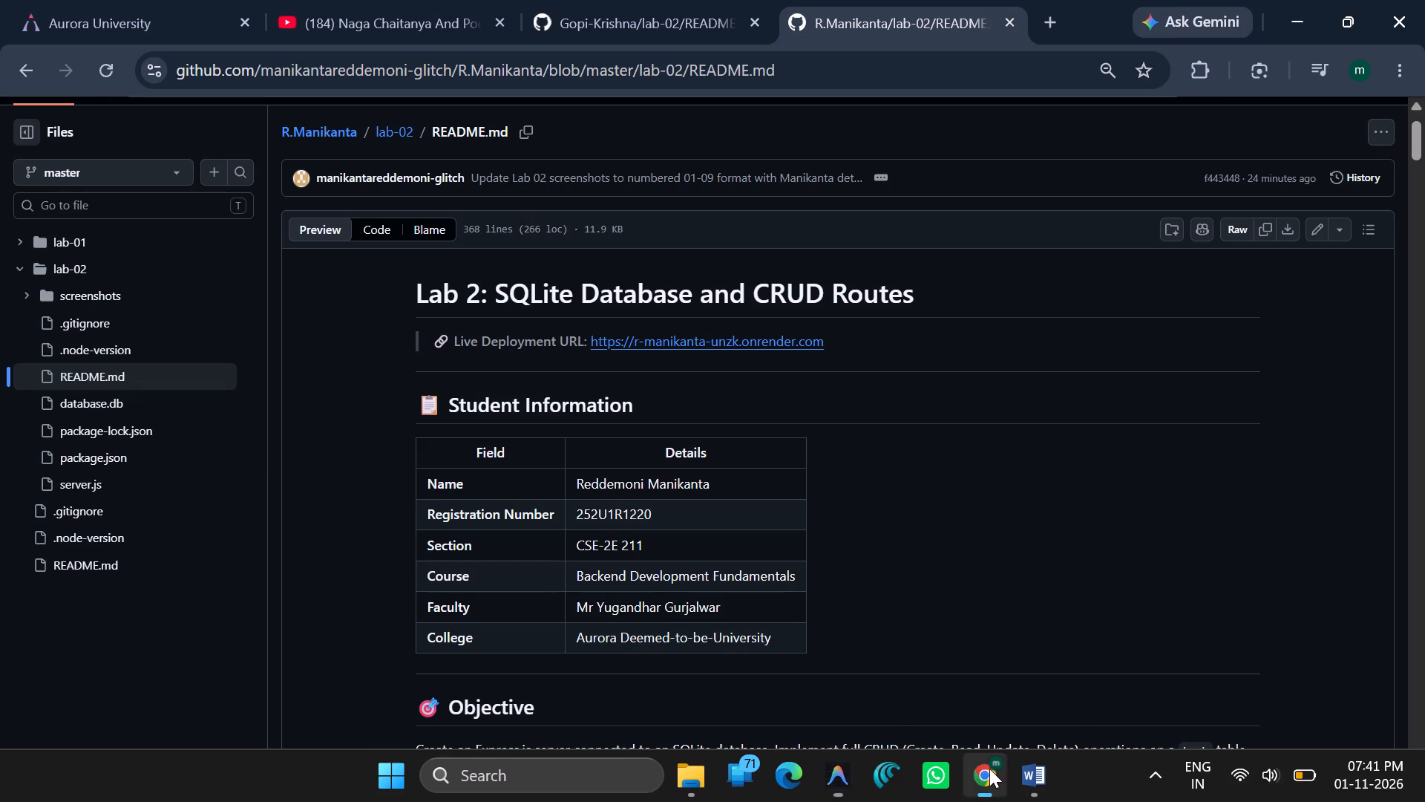
left_click_drag(590, 338, 734, 342)
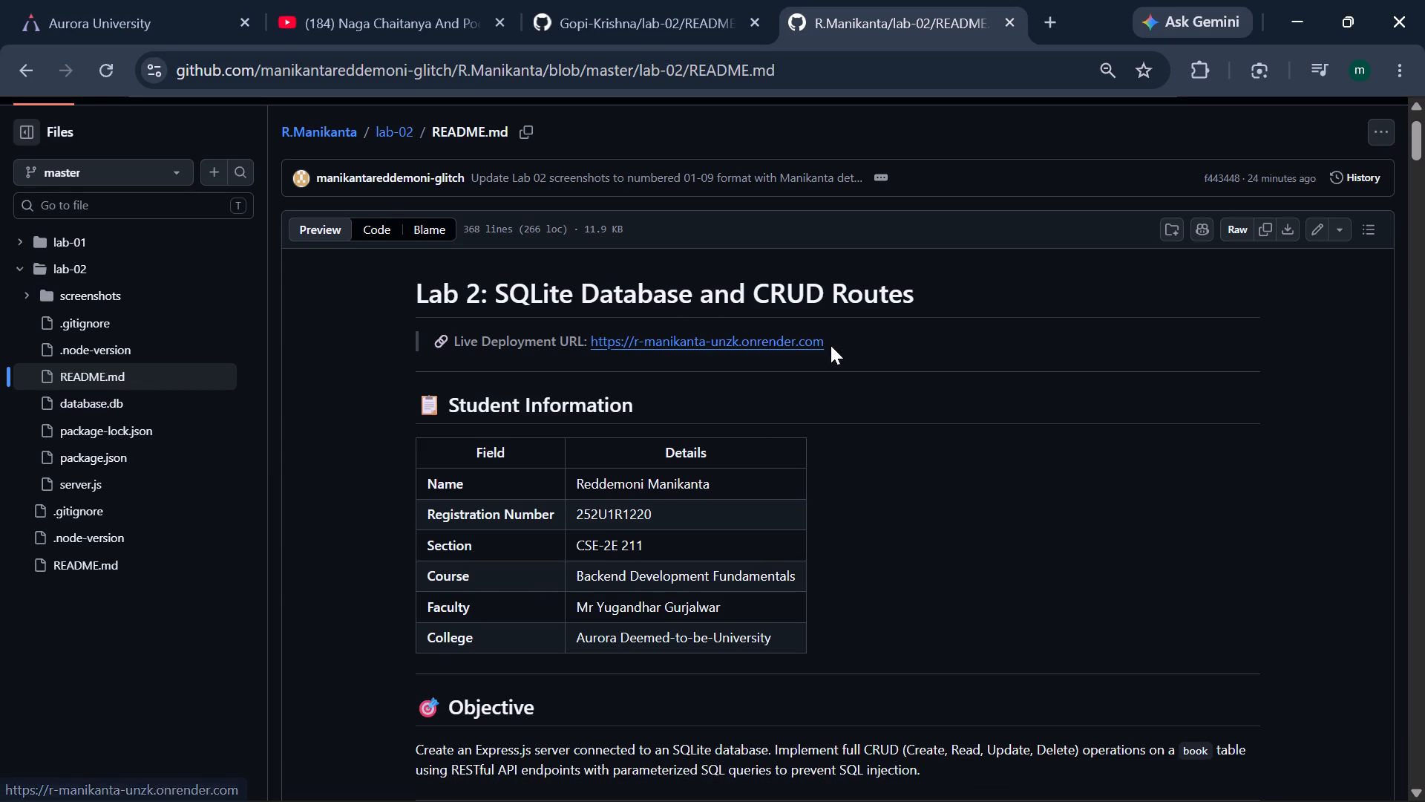
left_click(790, 350)
left_click(790, 345)
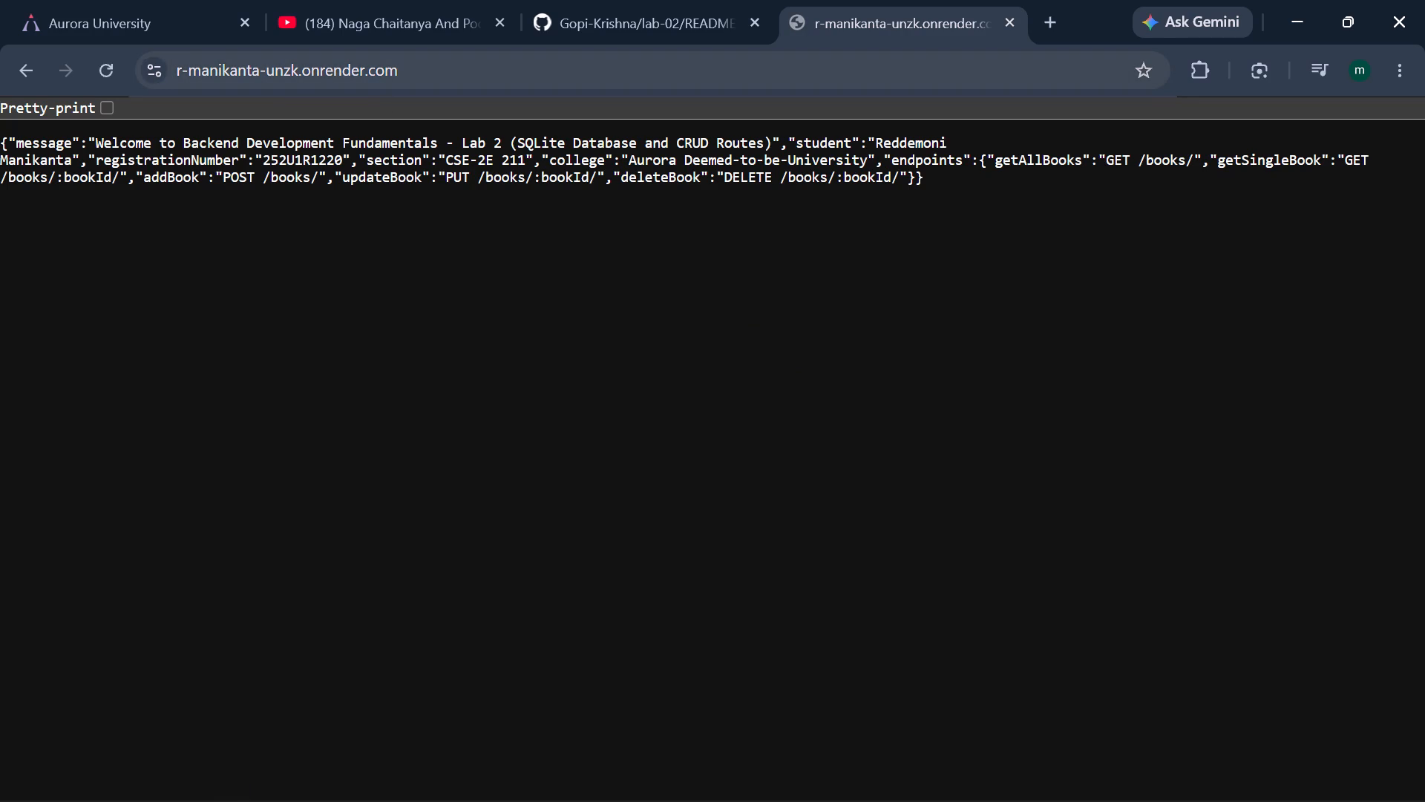
left_click(430, 71)
key("ctrl+c")
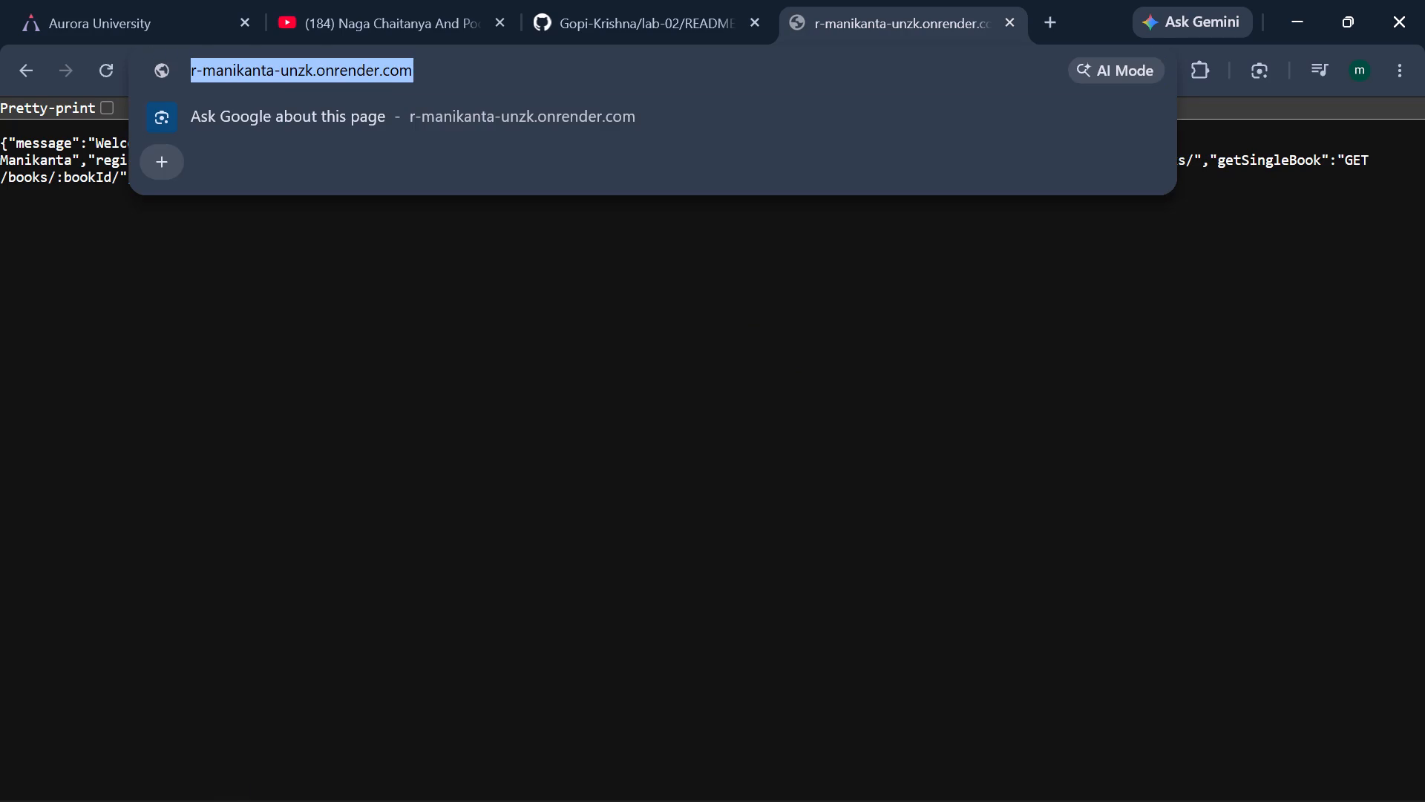
left_click(504, 431)
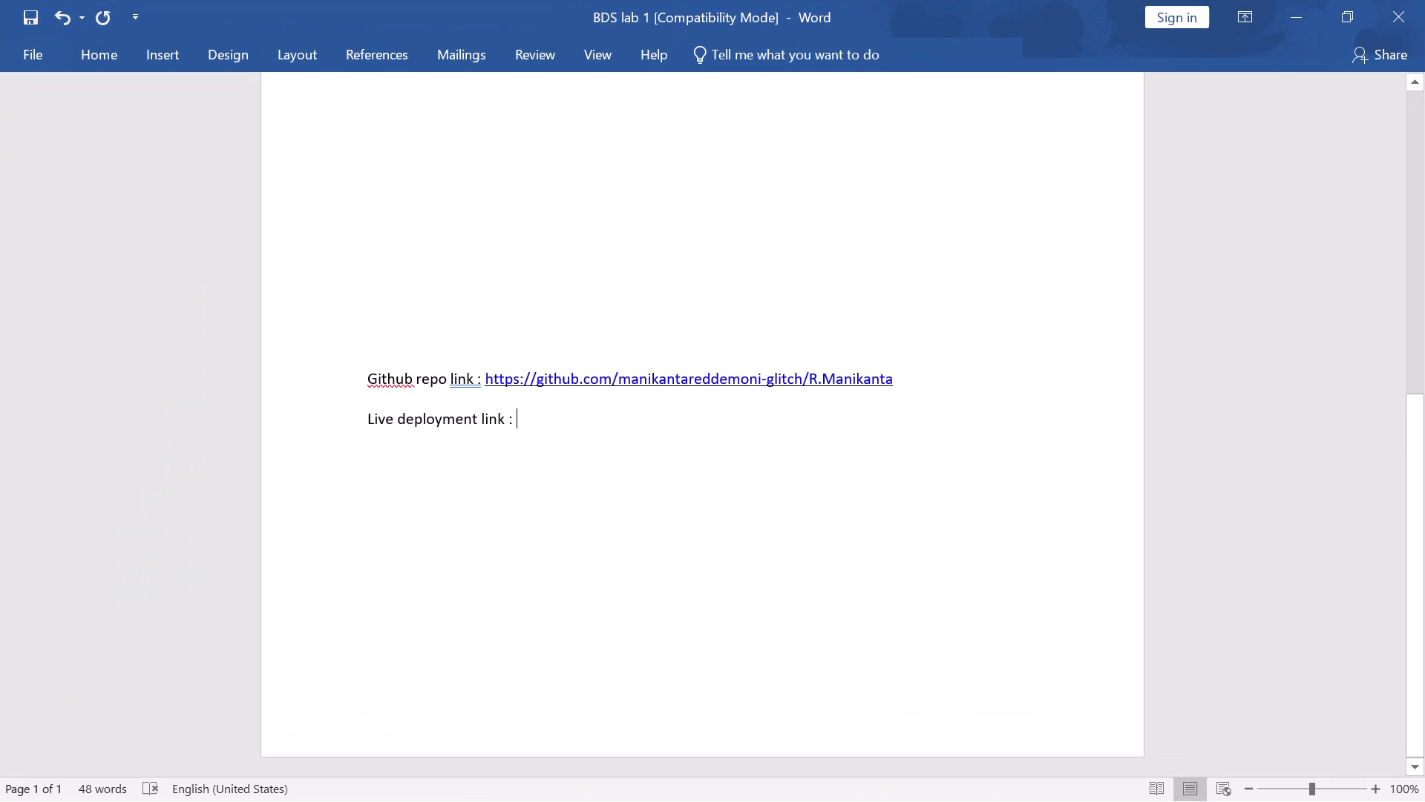
key("ctrl+v")
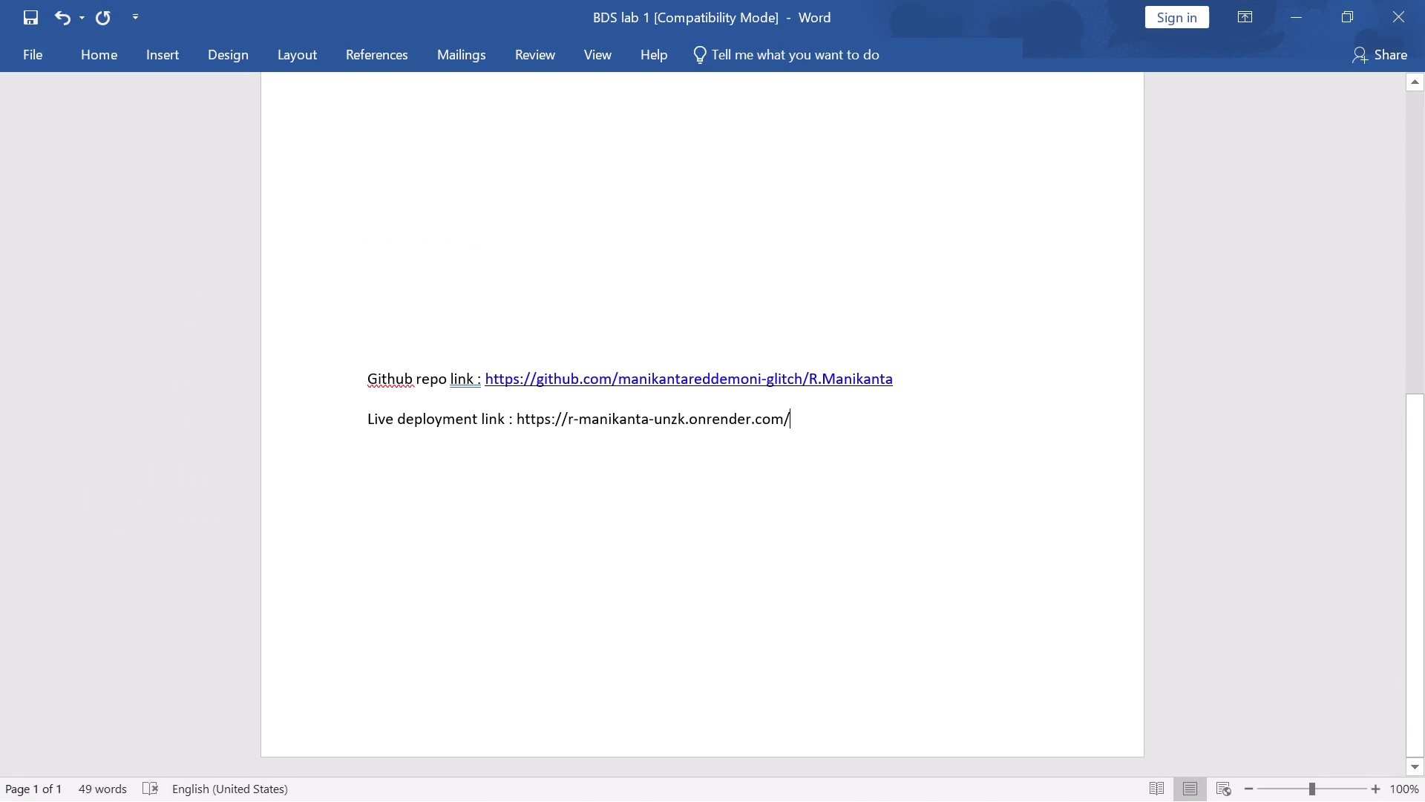
Turn the pasted live deployment address, together with the colon before it, into a hyperlink.
left_click_drag(514, 416, 736, 423)
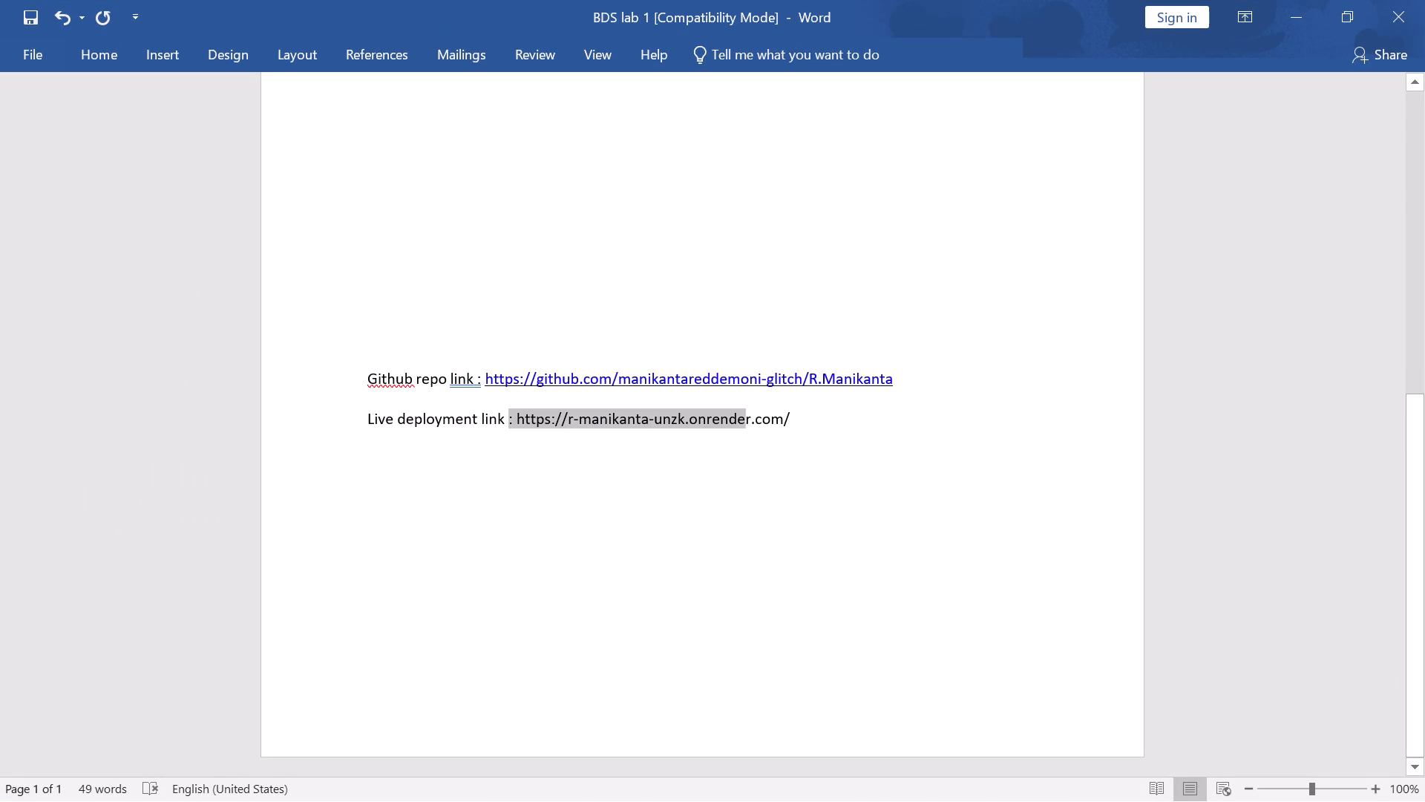
left_click_drag(736, 423, 795, 426)
left_click(172, 49)
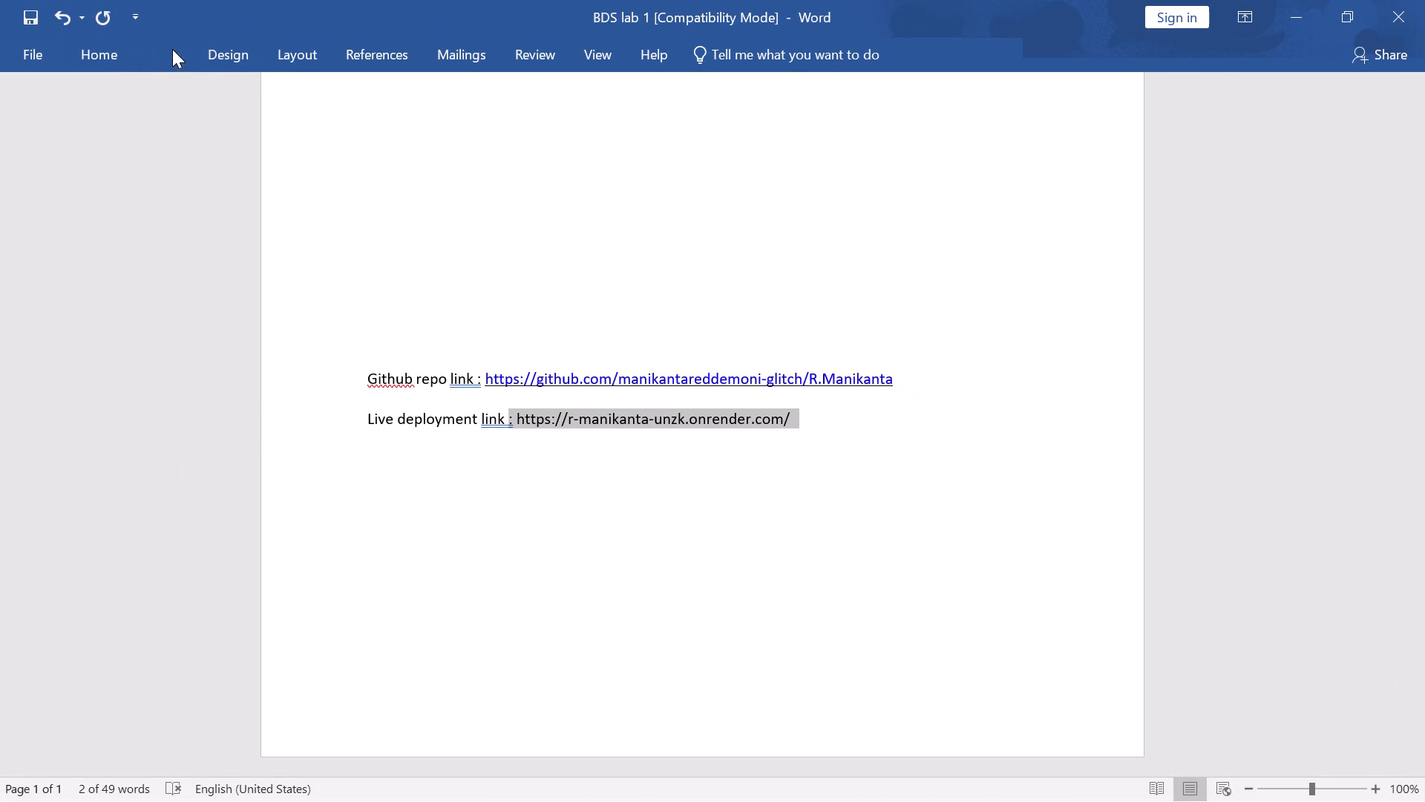
left_click(736, 86)
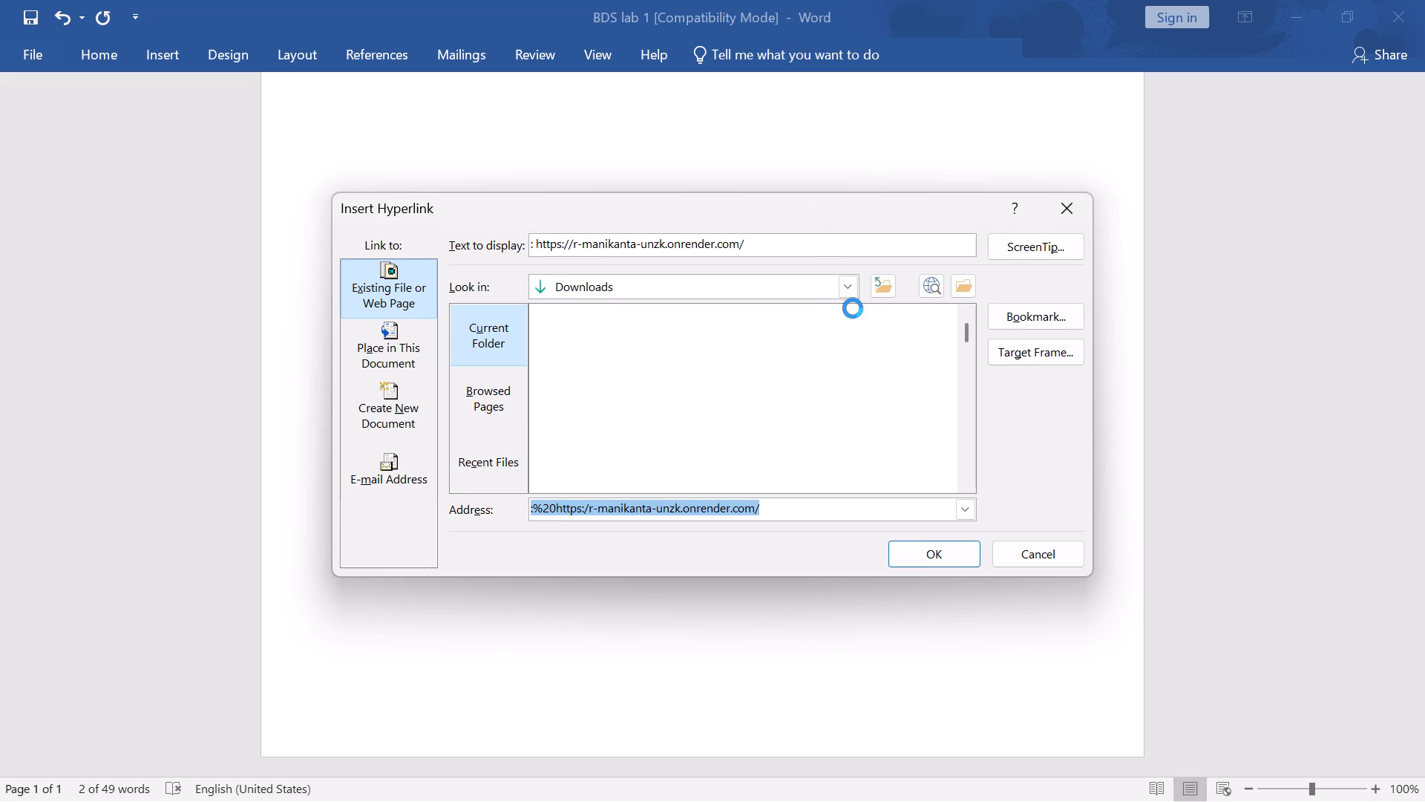
left_click(916, 546)
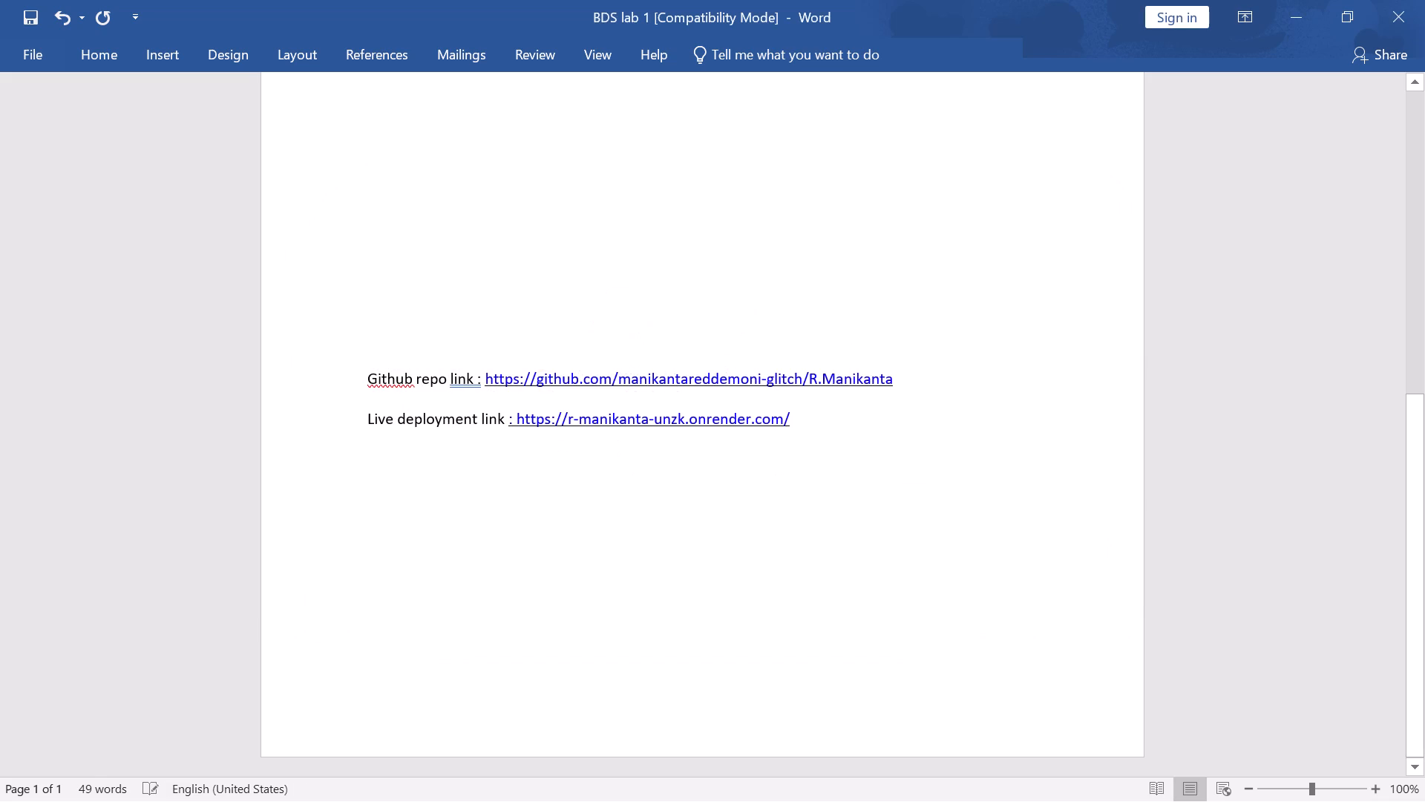
Add blank lines after the live deployment link until a second page starts.
left_click(840, 419)
key("Return")
key("Return")
key("Return")
key("Return")
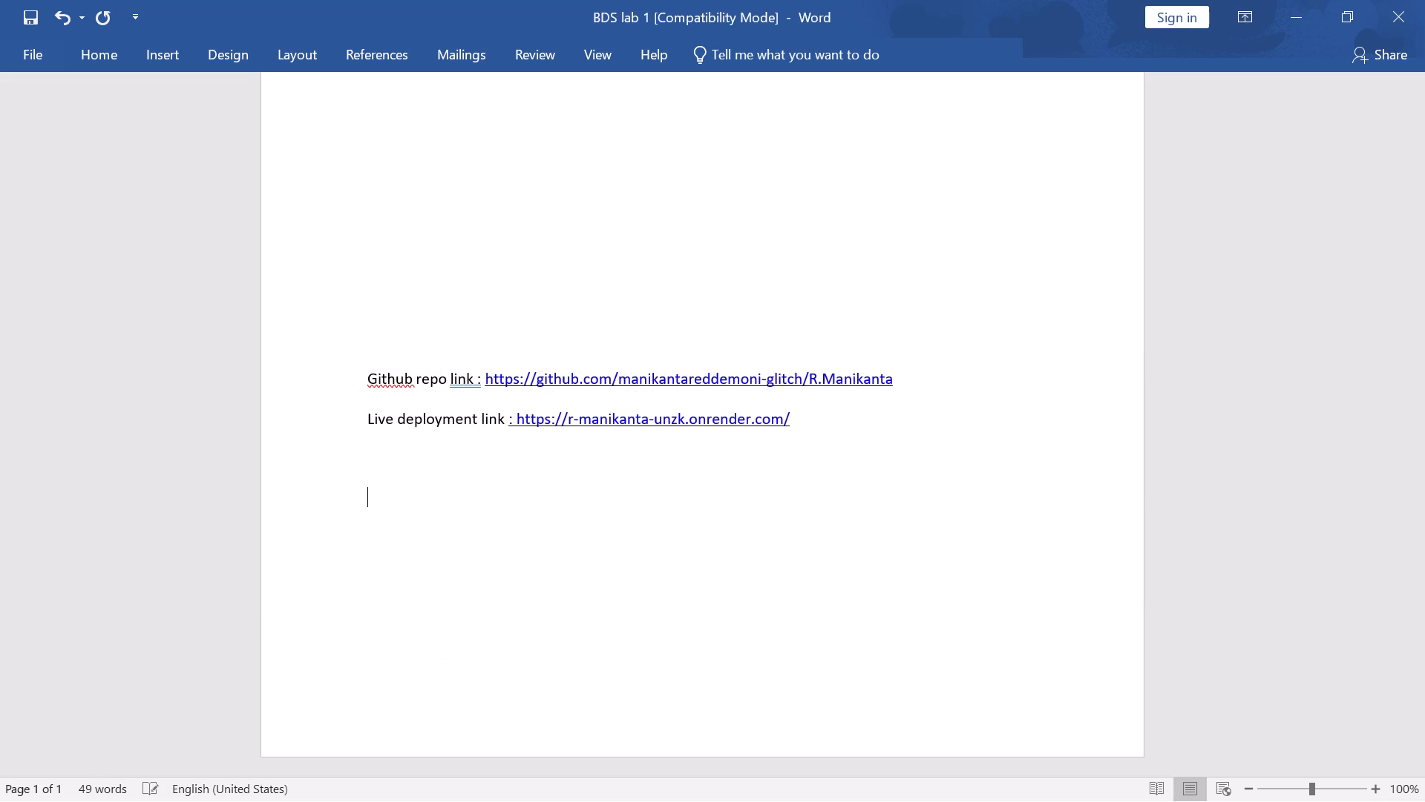
key("Return")
key("Return")
key("Return")
key("Return")
key("Return")
key("Return")
key("Return")
key("Return")
key("Return")
key("Return")
key("Return")
key("Return")
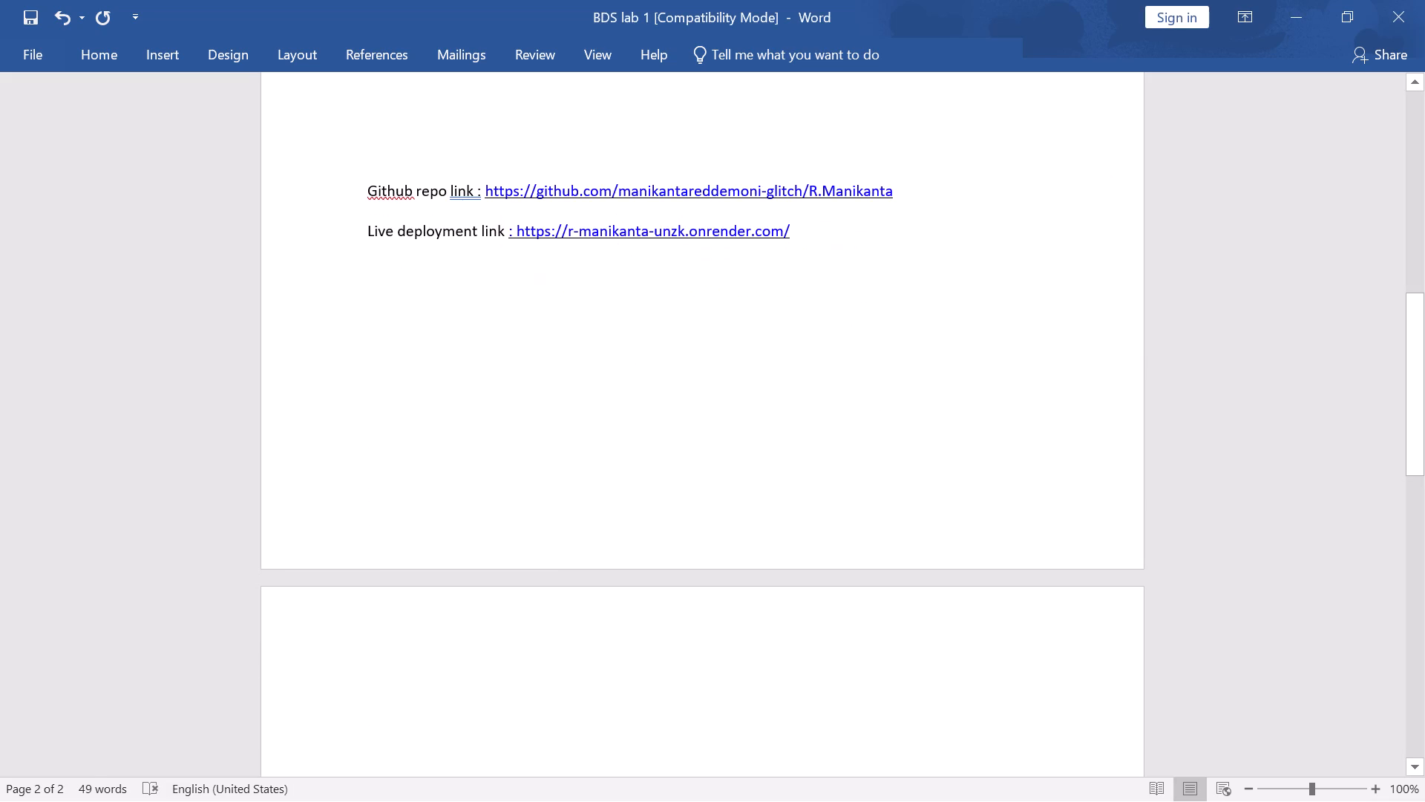
Enter the heading text "Output screen shorts :" at the start of the second page.
type("out")
key("space")
type("put")
key("BackSpace")
key("BackSpace")
key("BackSpace")
key("BackSpace")
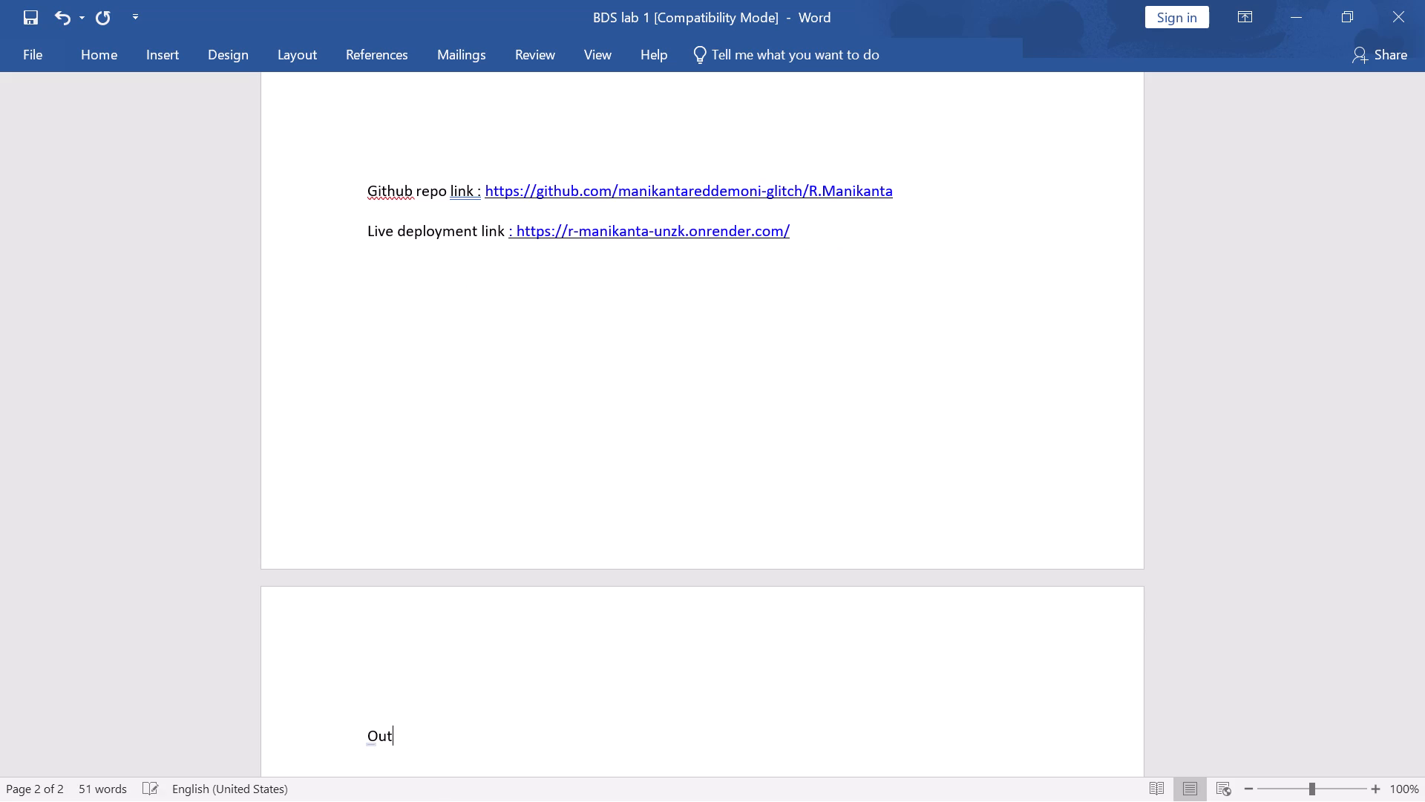
type("put screen s")
type("hot")
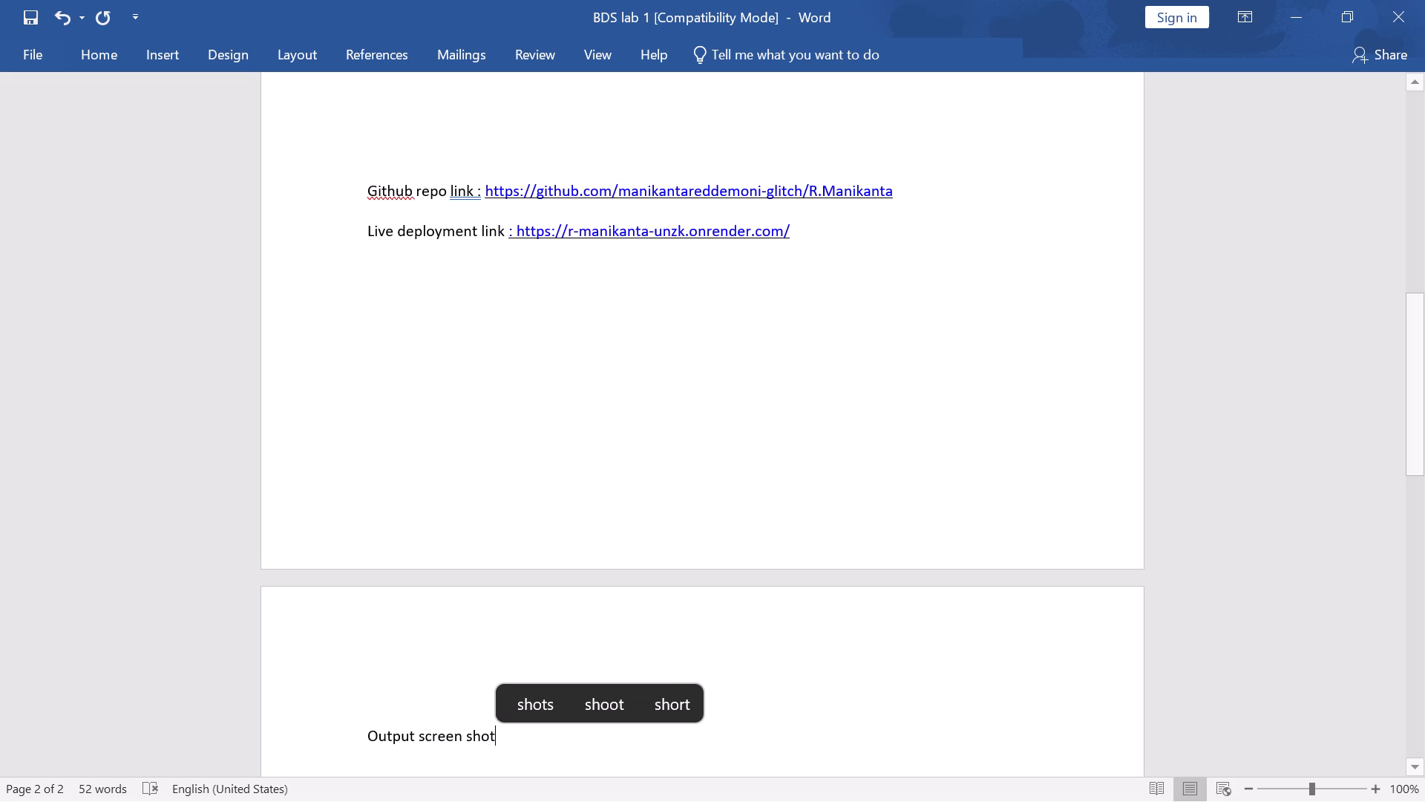
key("BackSpace")
type("rts")
key("space")
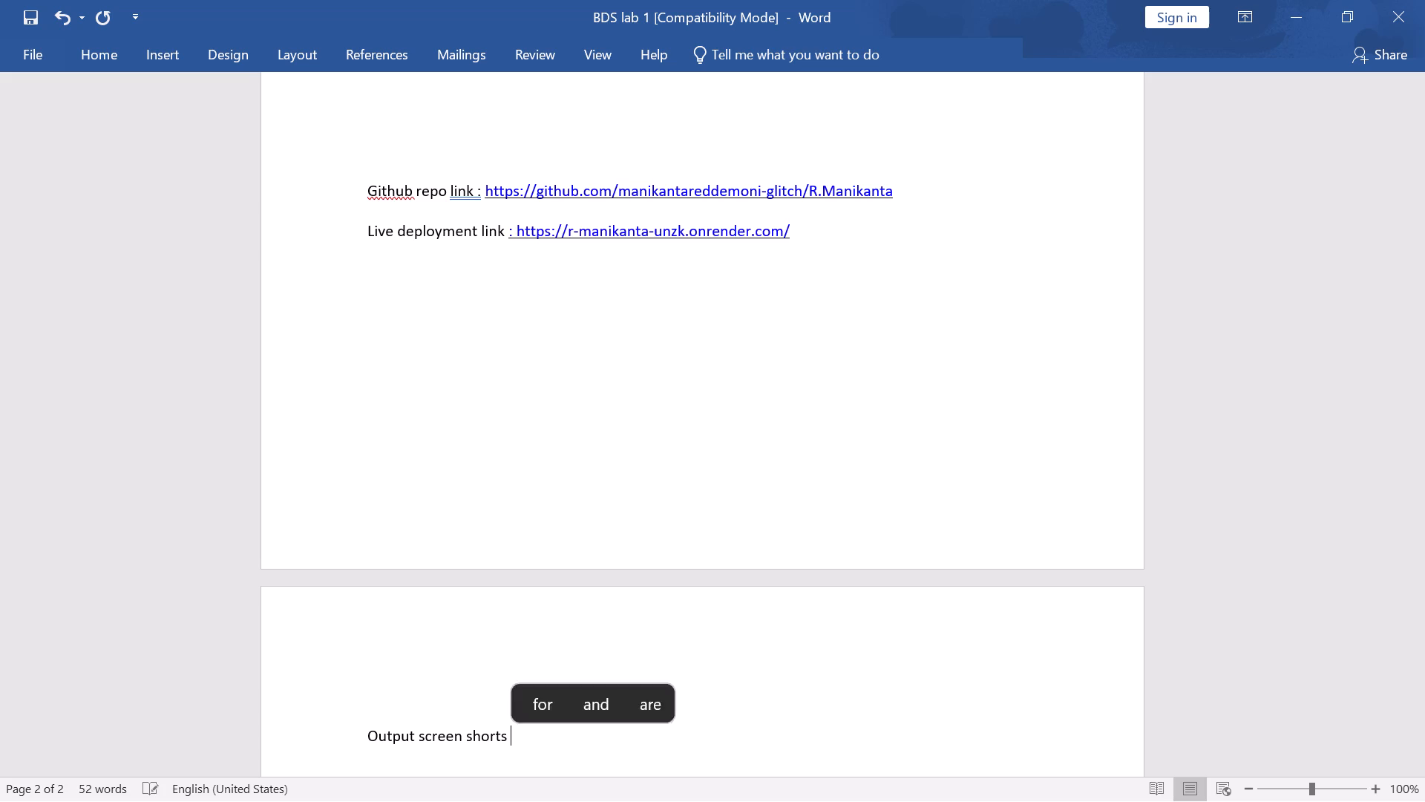
type(":")
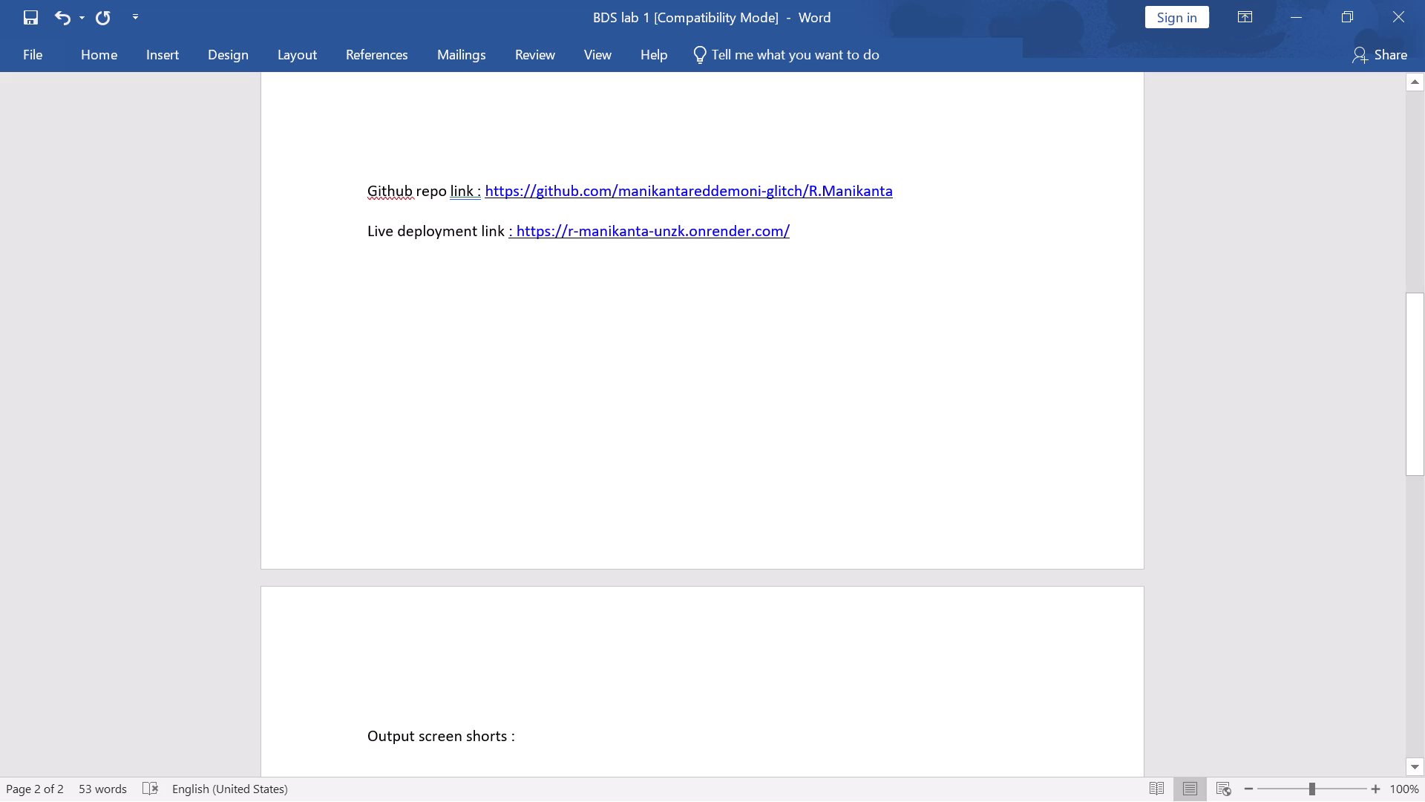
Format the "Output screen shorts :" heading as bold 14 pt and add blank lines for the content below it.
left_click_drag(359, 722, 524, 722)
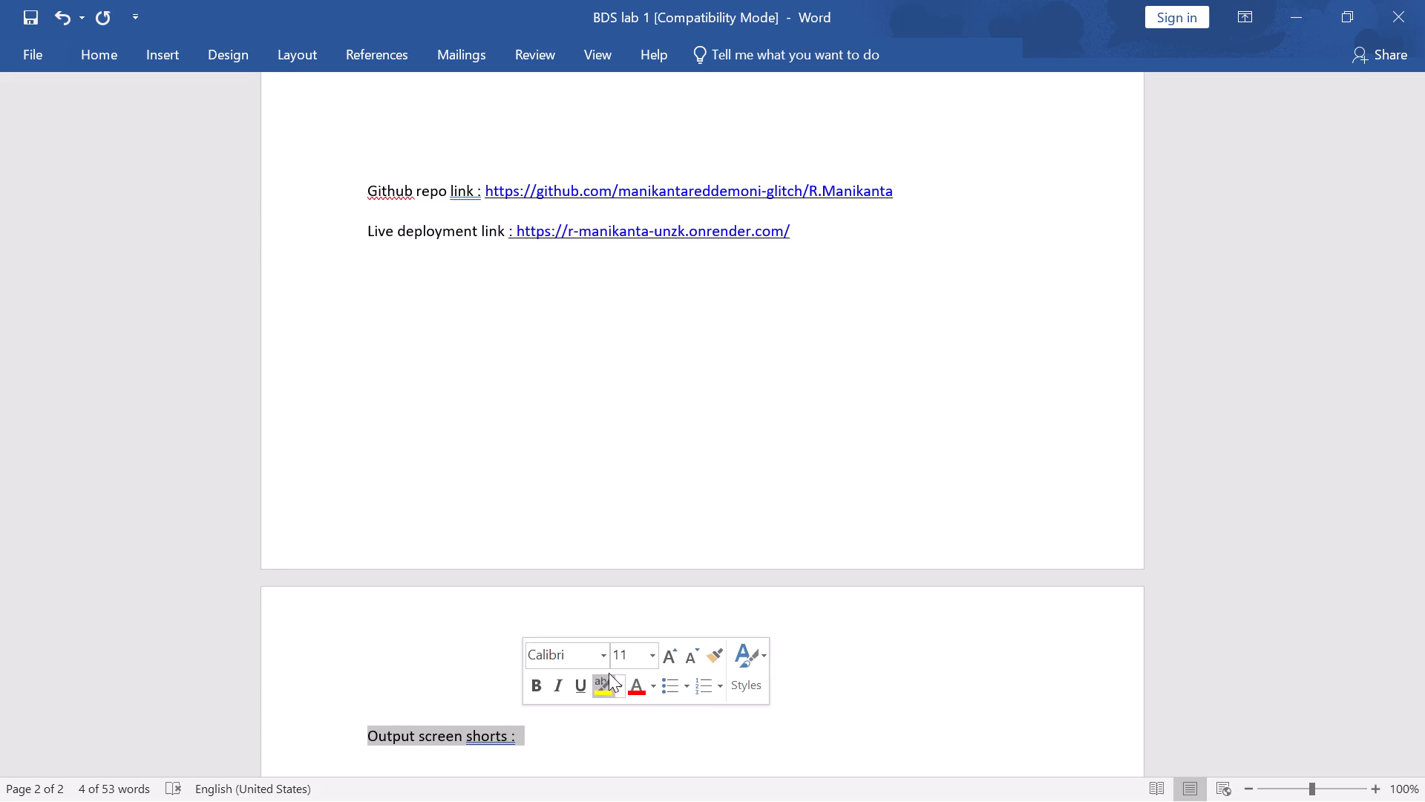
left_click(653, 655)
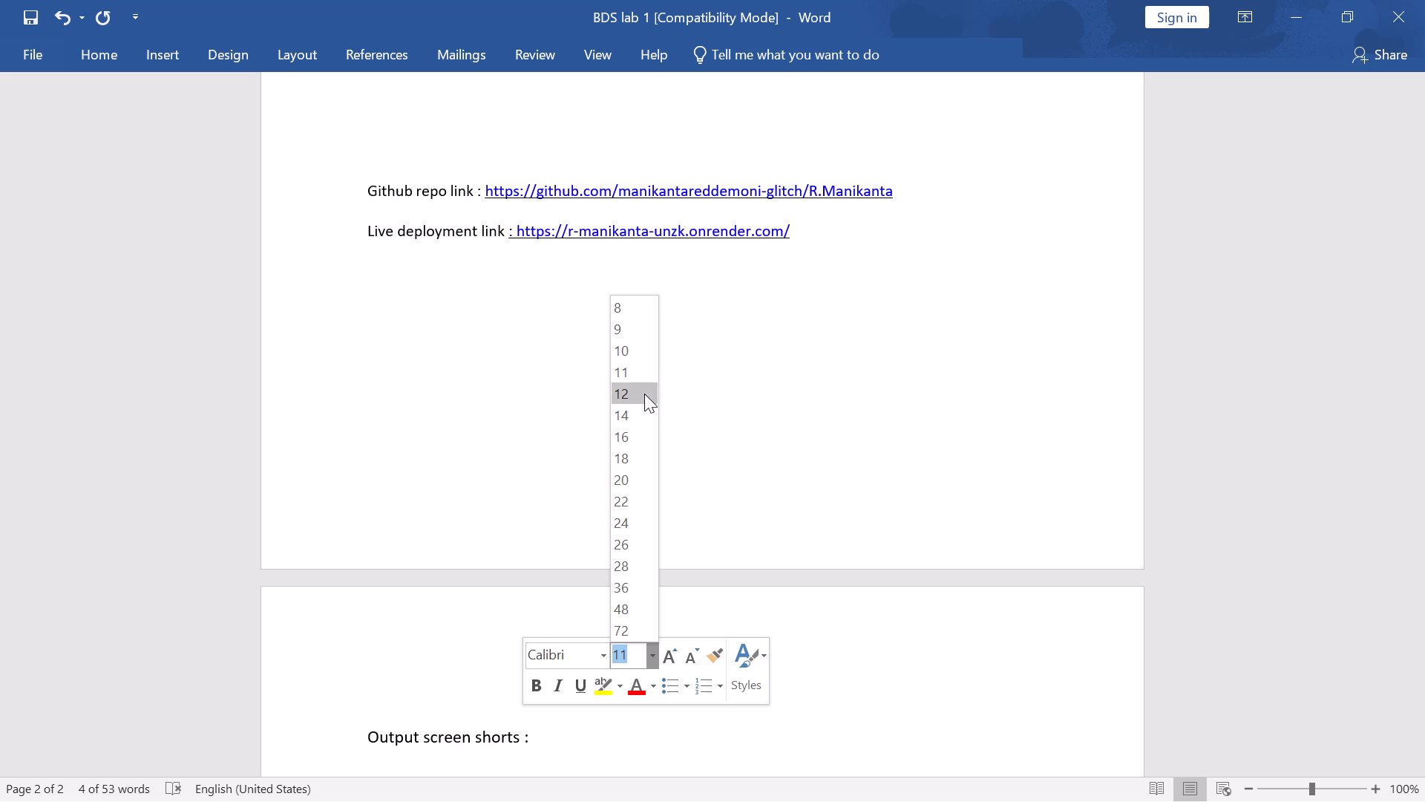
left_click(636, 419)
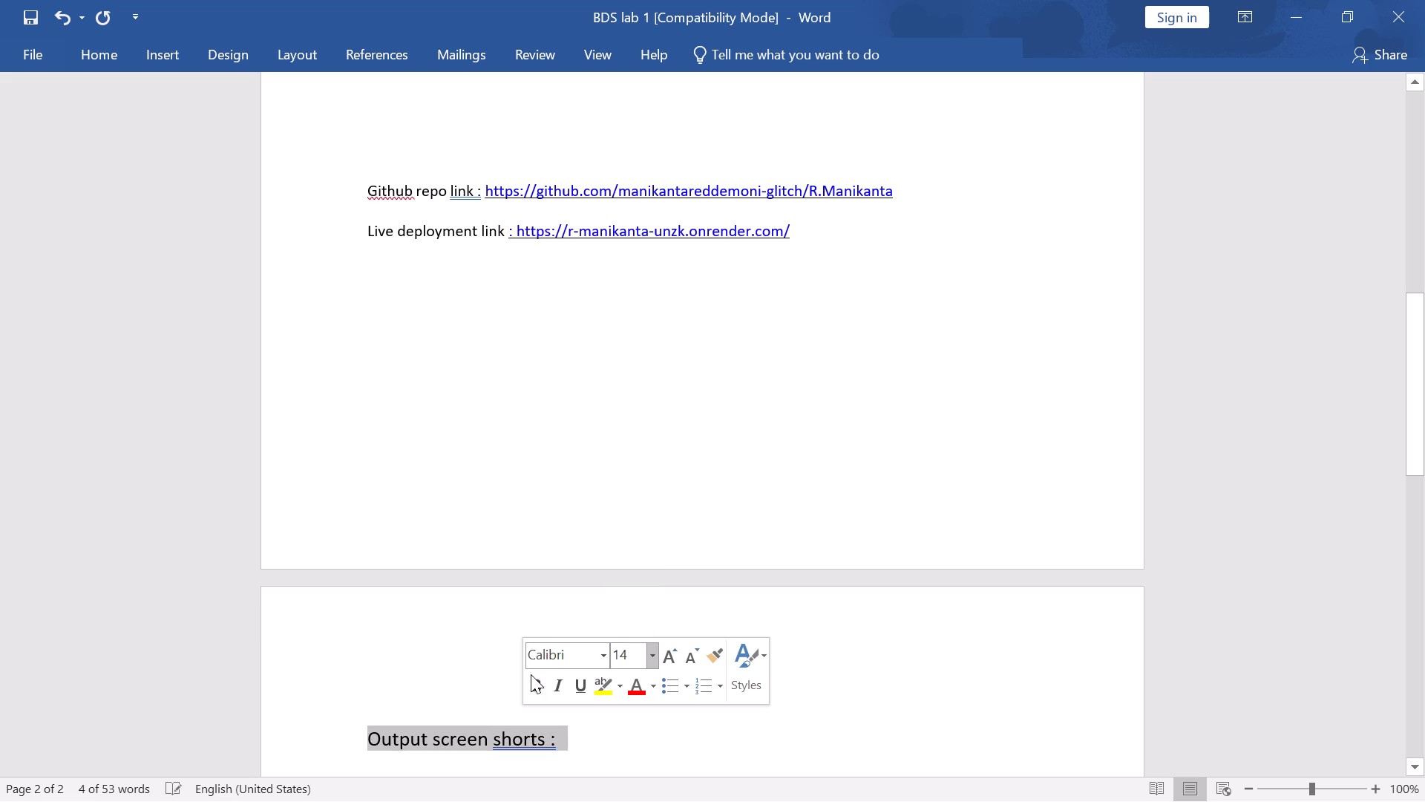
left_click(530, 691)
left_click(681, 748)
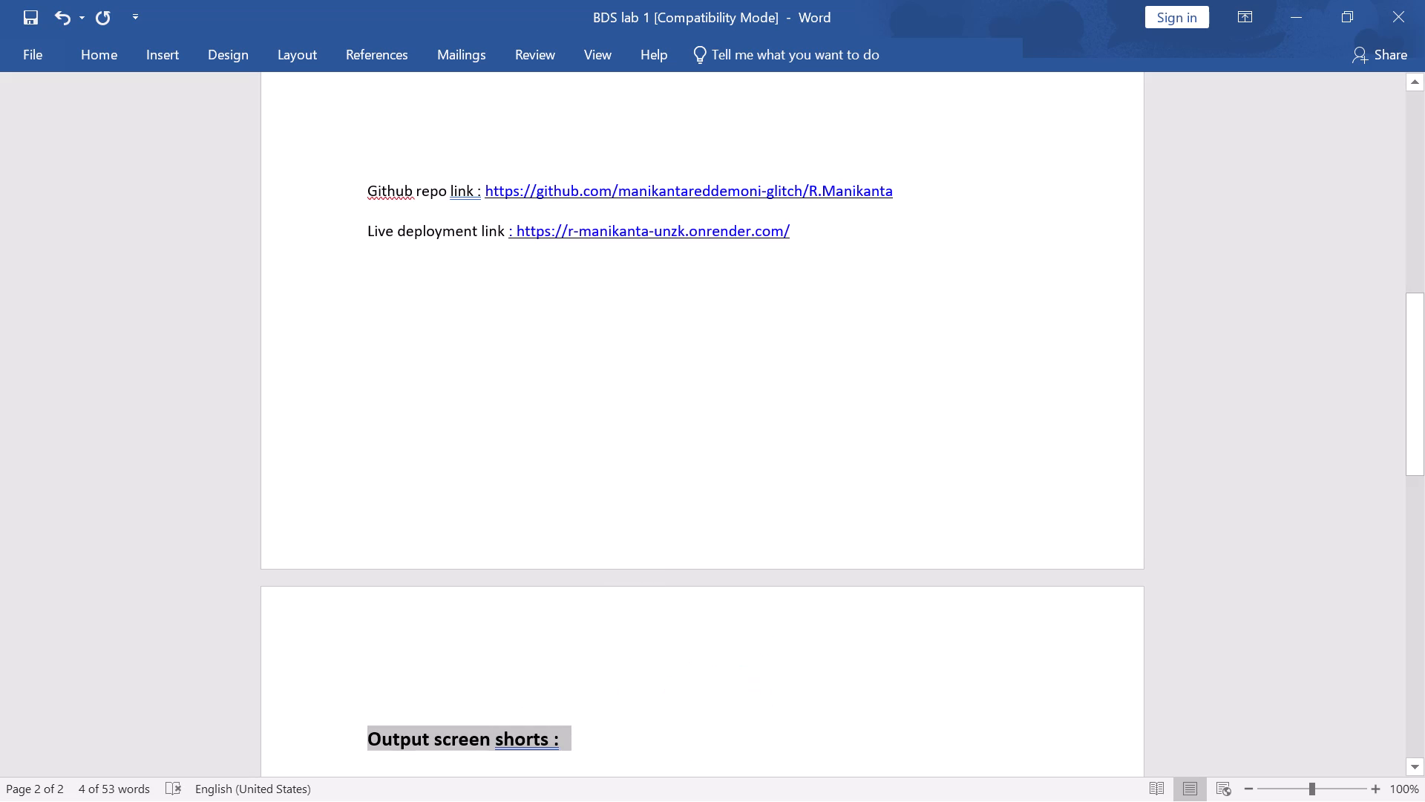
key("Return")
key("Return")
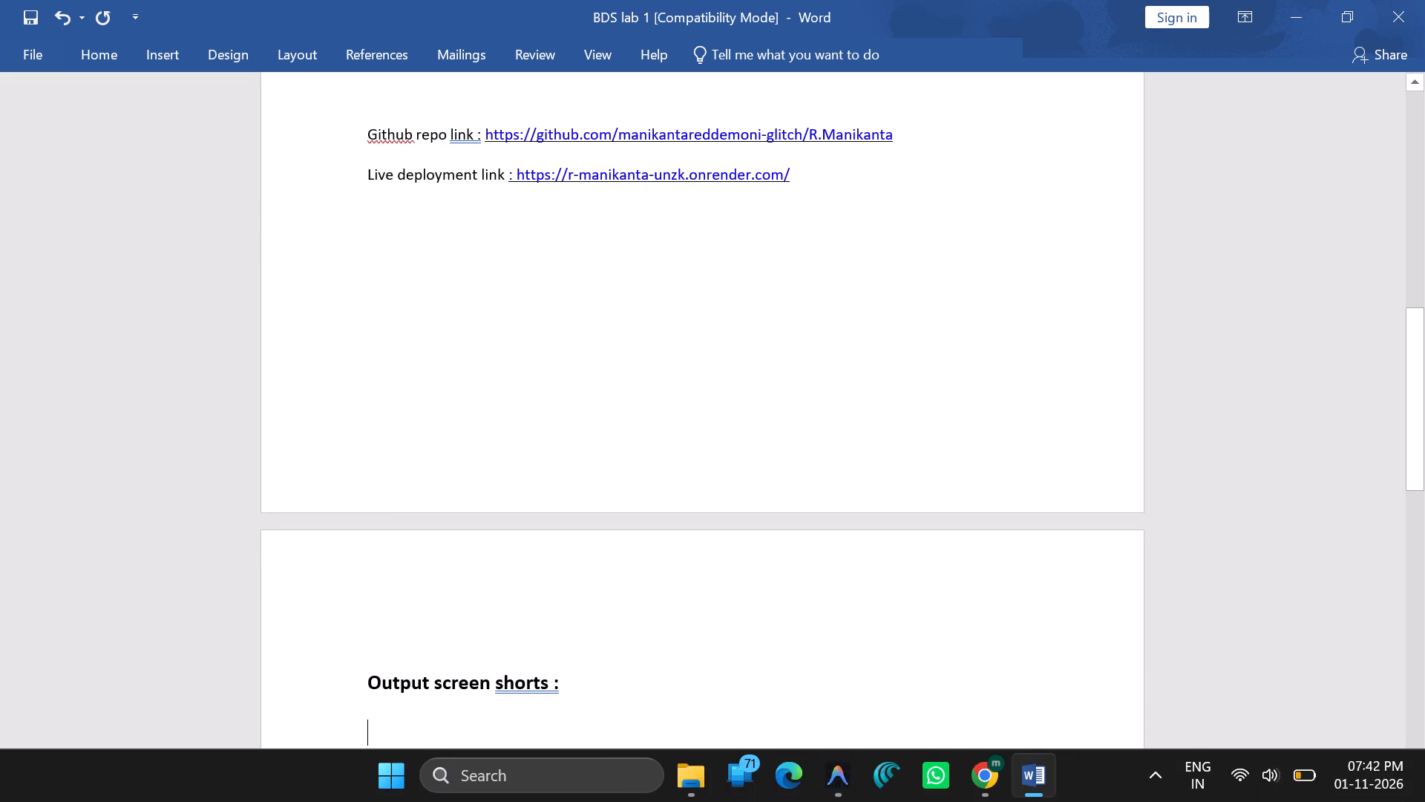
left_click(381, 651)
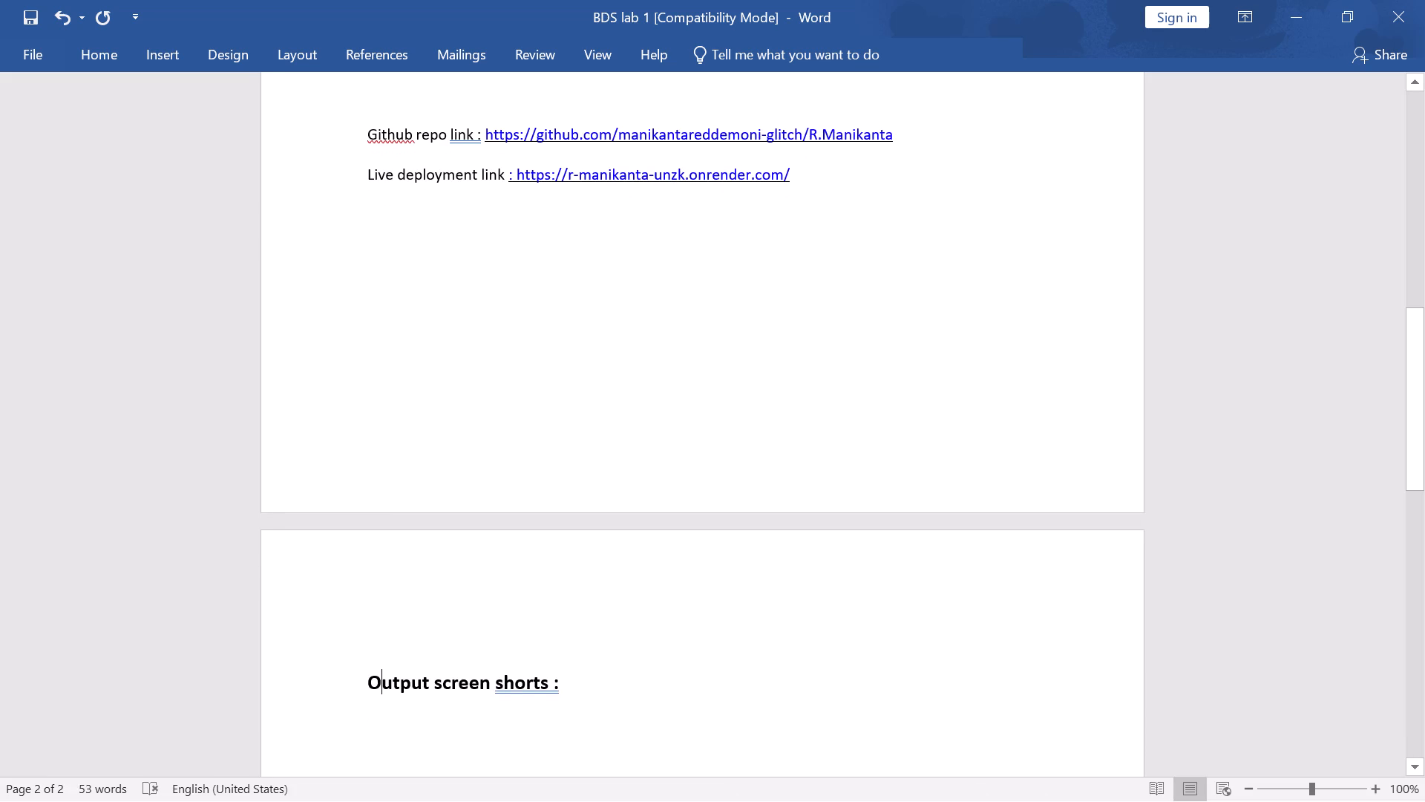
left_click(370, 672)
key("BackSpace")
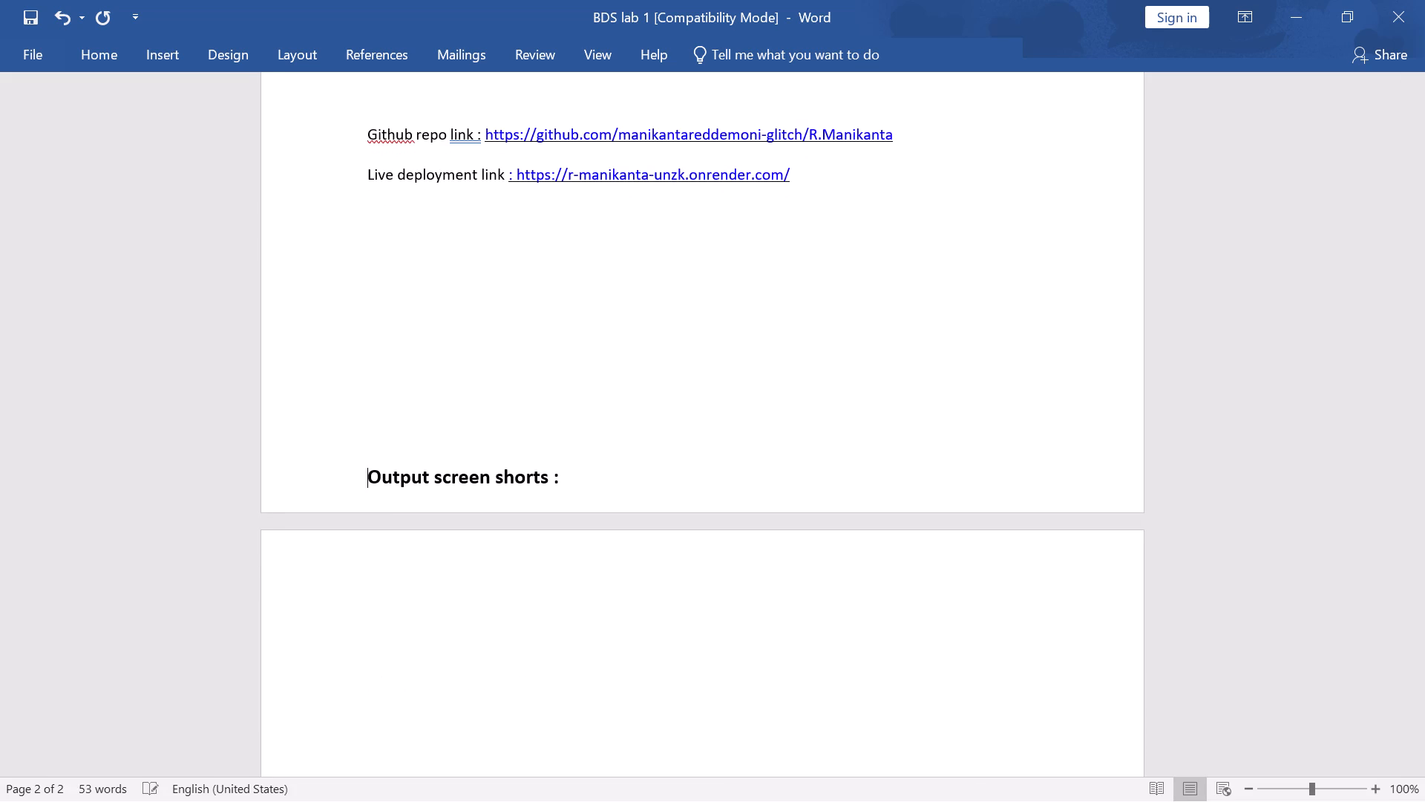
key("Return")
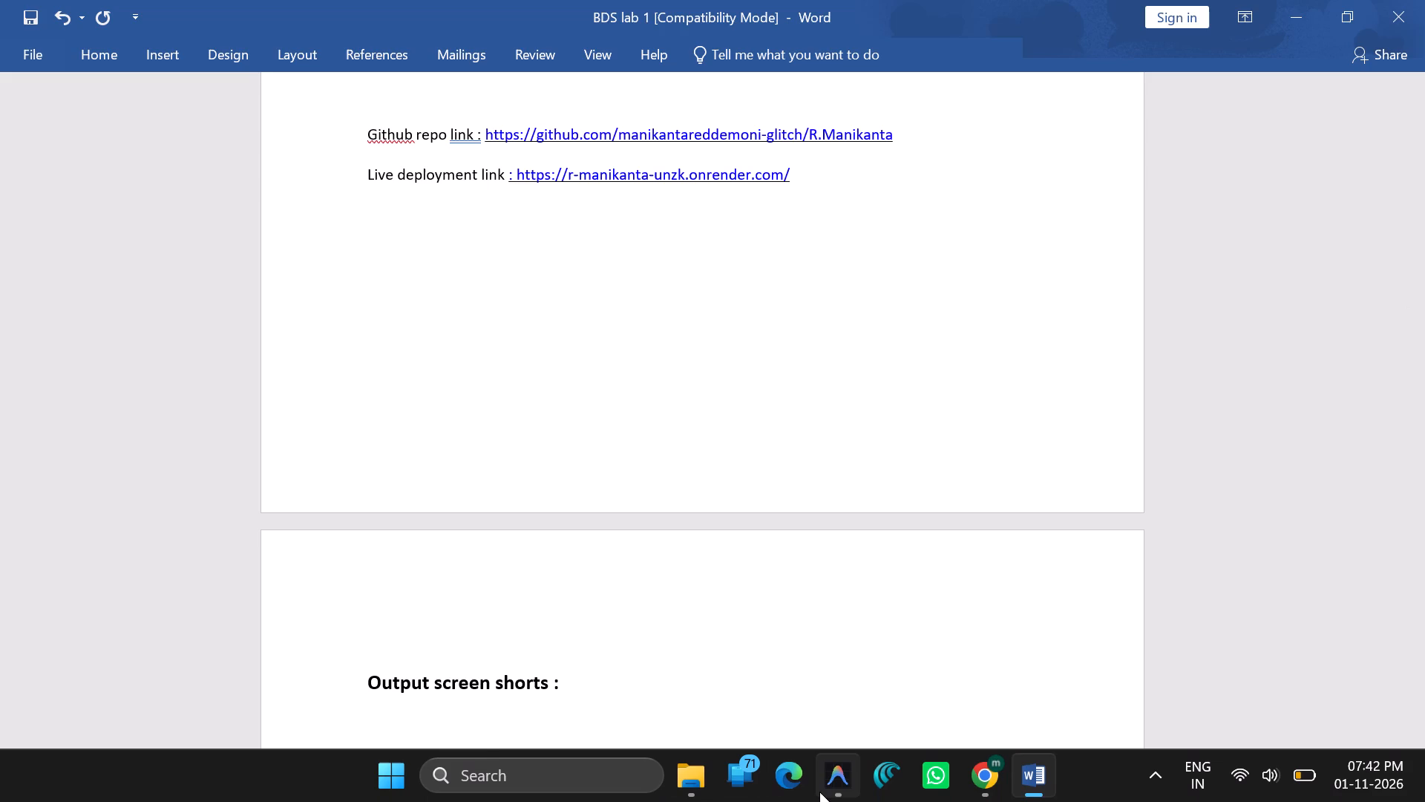
Switch to Antigravity IDE, follow the GitHub repository link into Chrome, close the old deployment page and open the lab-02 folder.
left_click(821, 790)
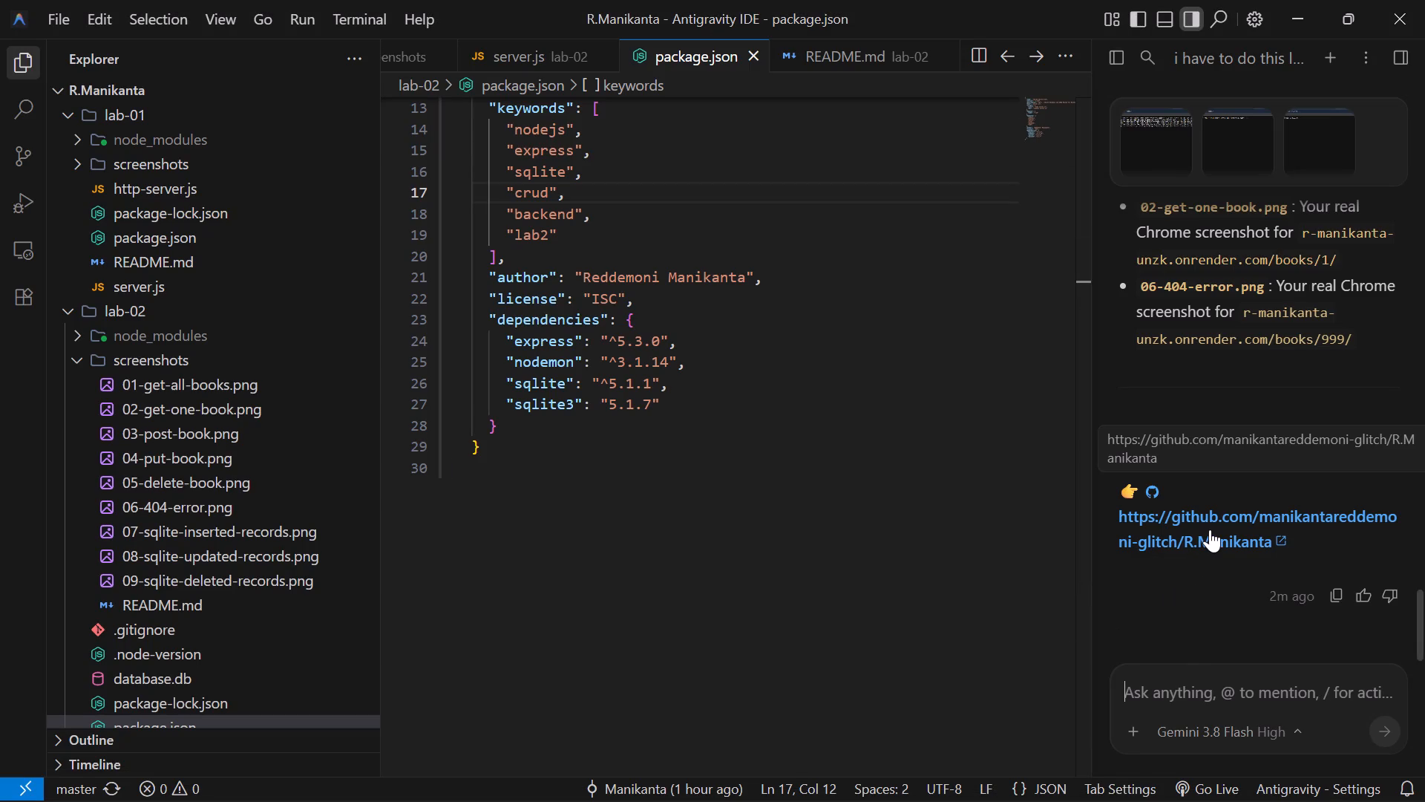
left_click(1210, 529)
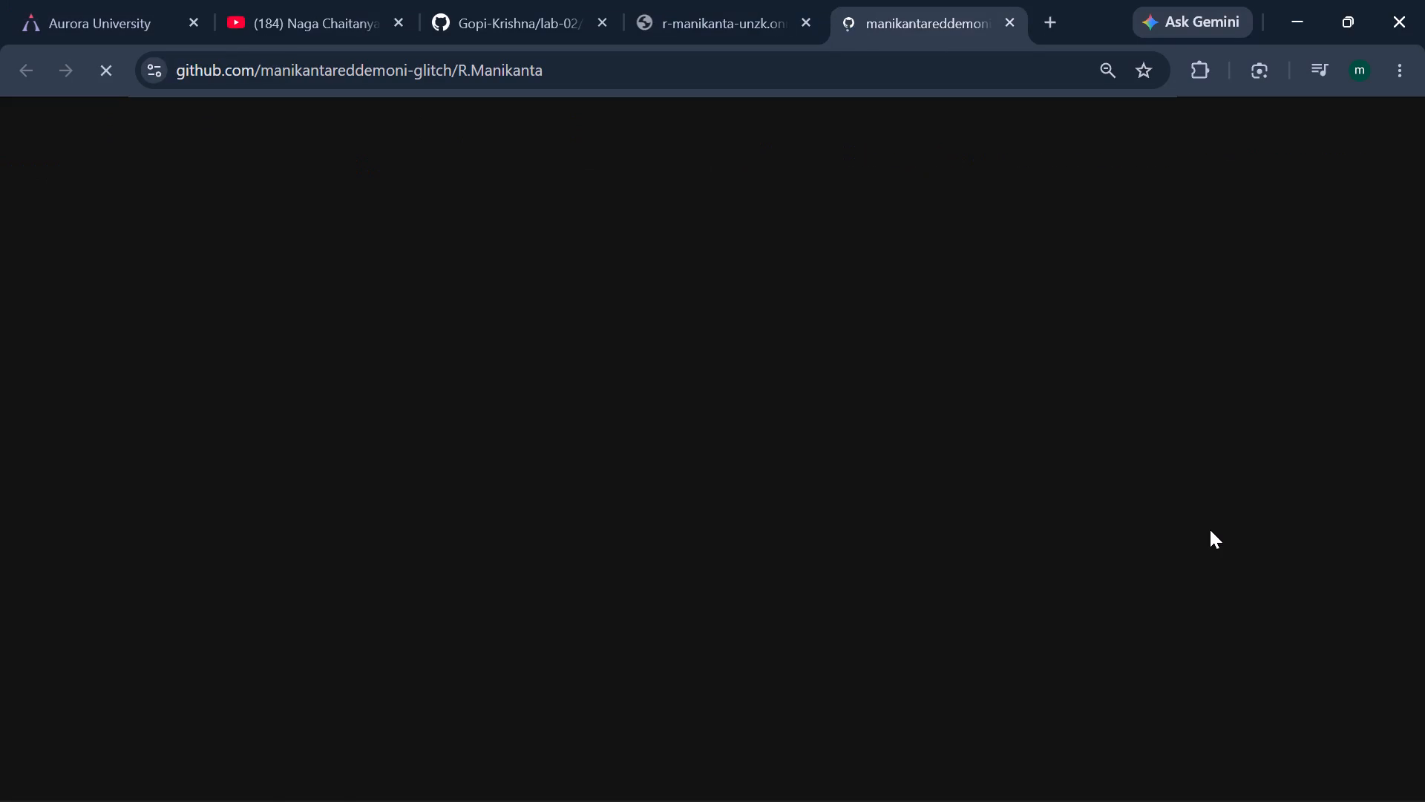
left_click(808, 25)
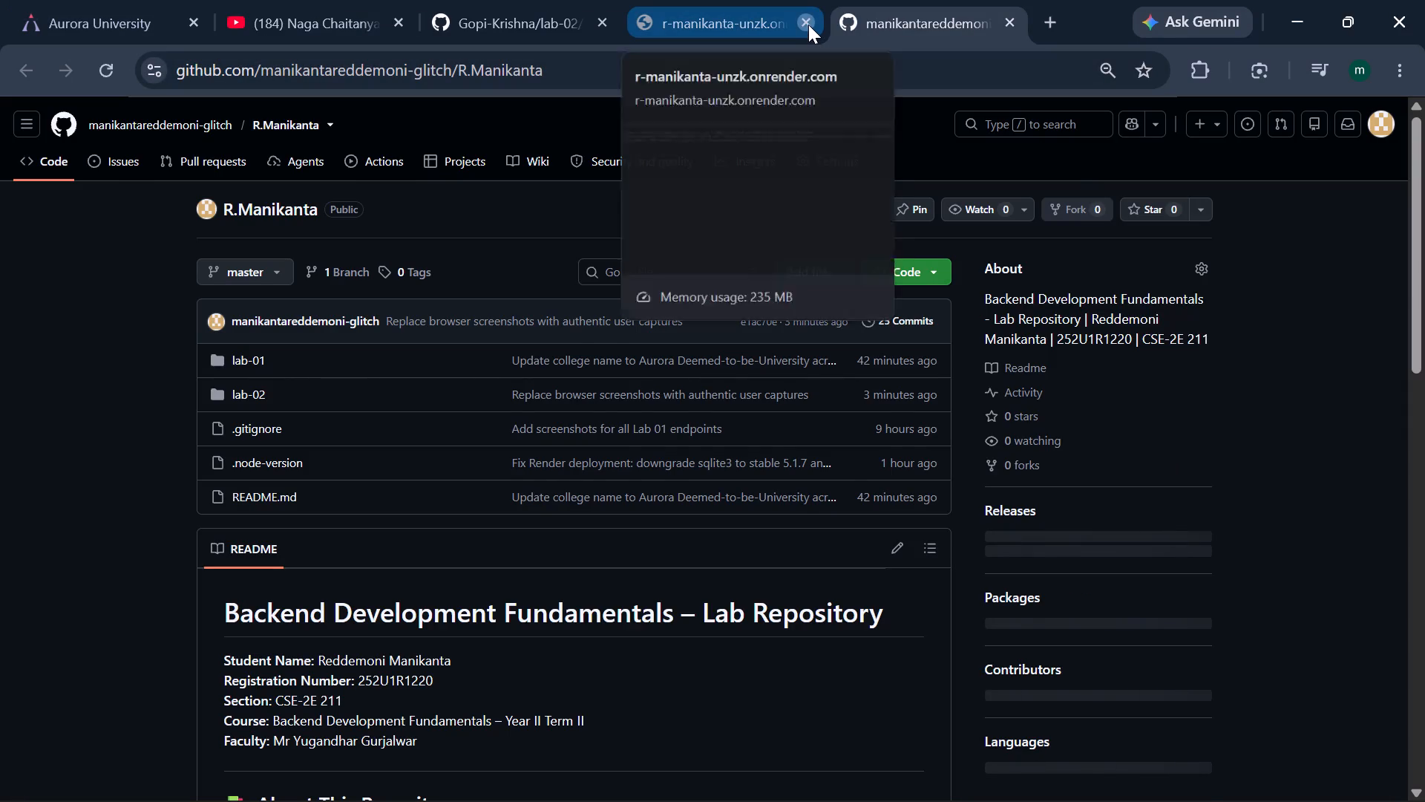
left_click(241, 388)
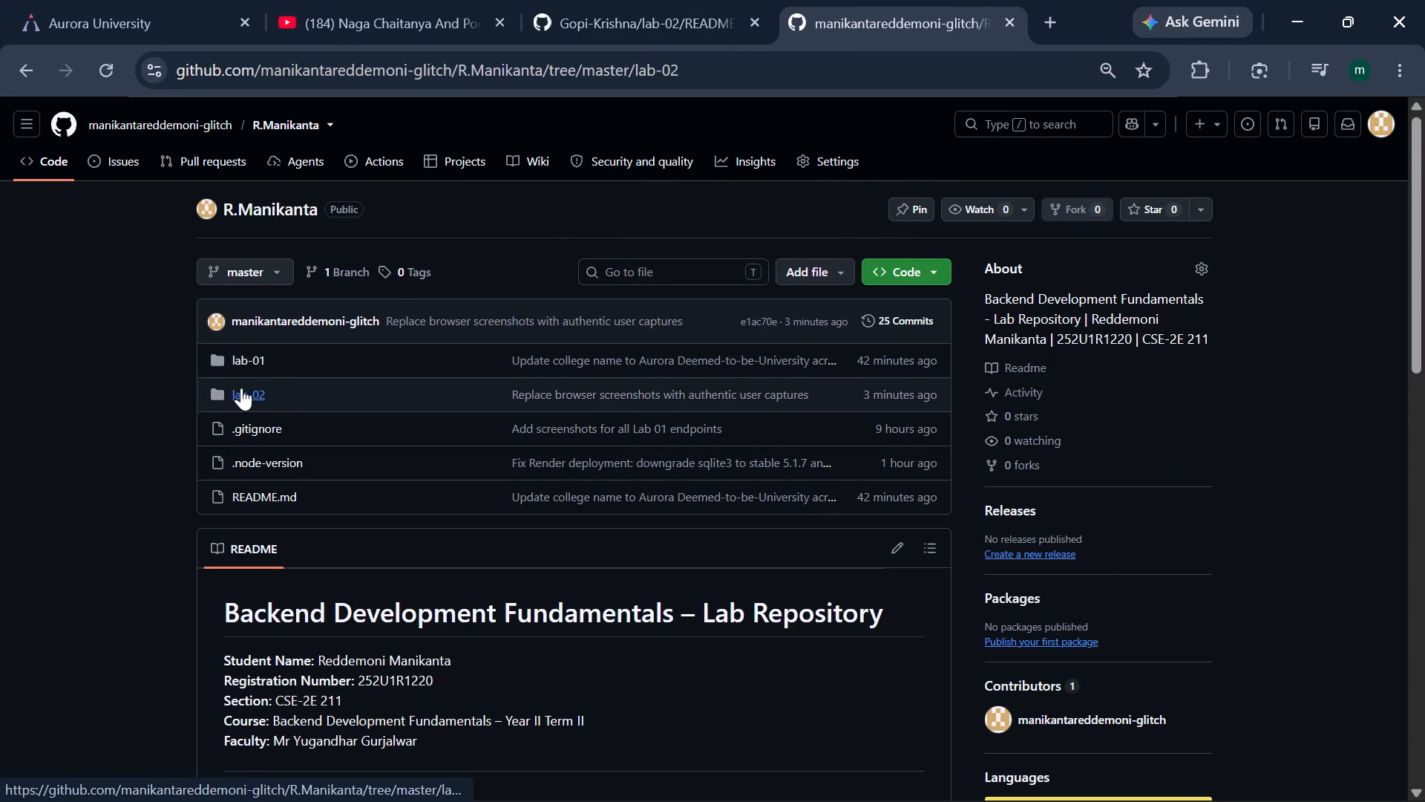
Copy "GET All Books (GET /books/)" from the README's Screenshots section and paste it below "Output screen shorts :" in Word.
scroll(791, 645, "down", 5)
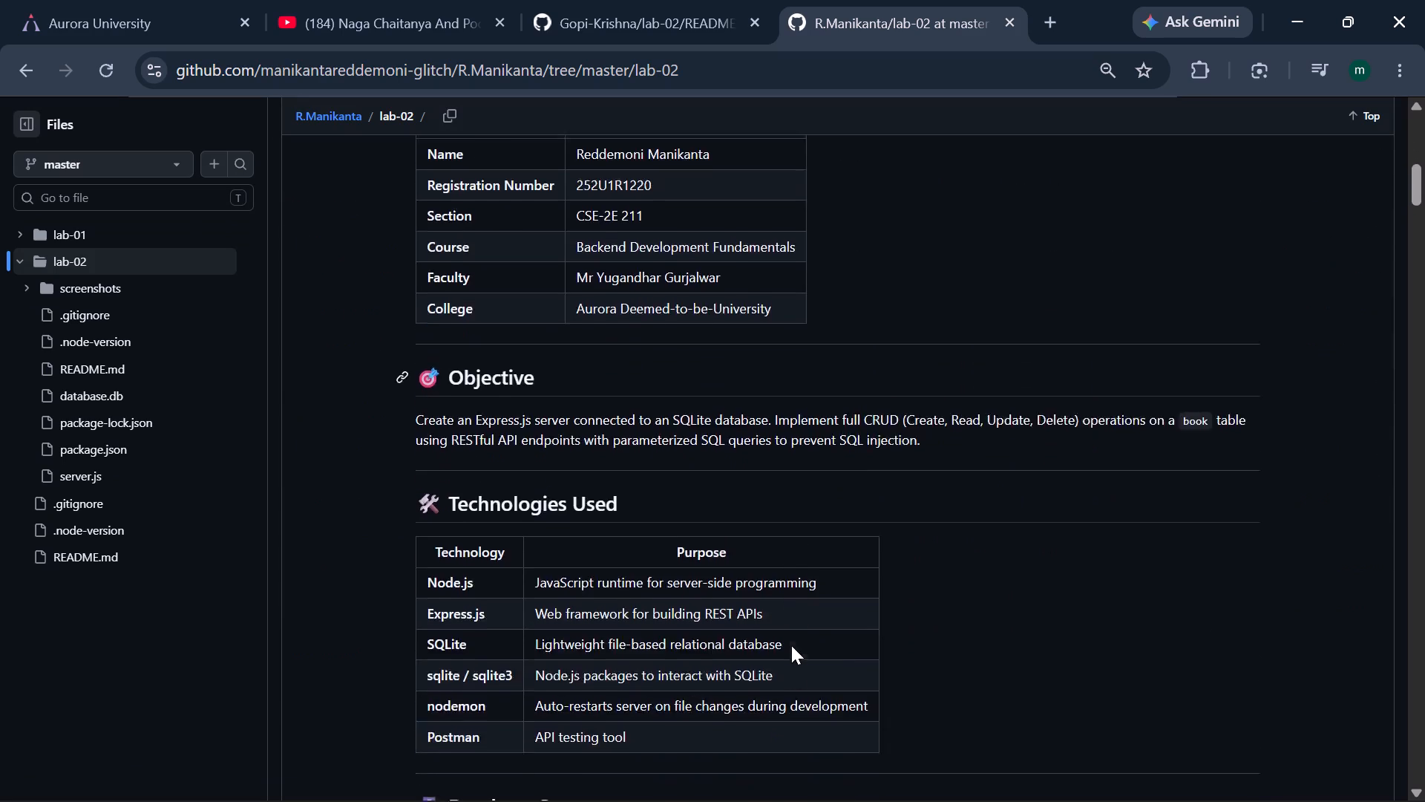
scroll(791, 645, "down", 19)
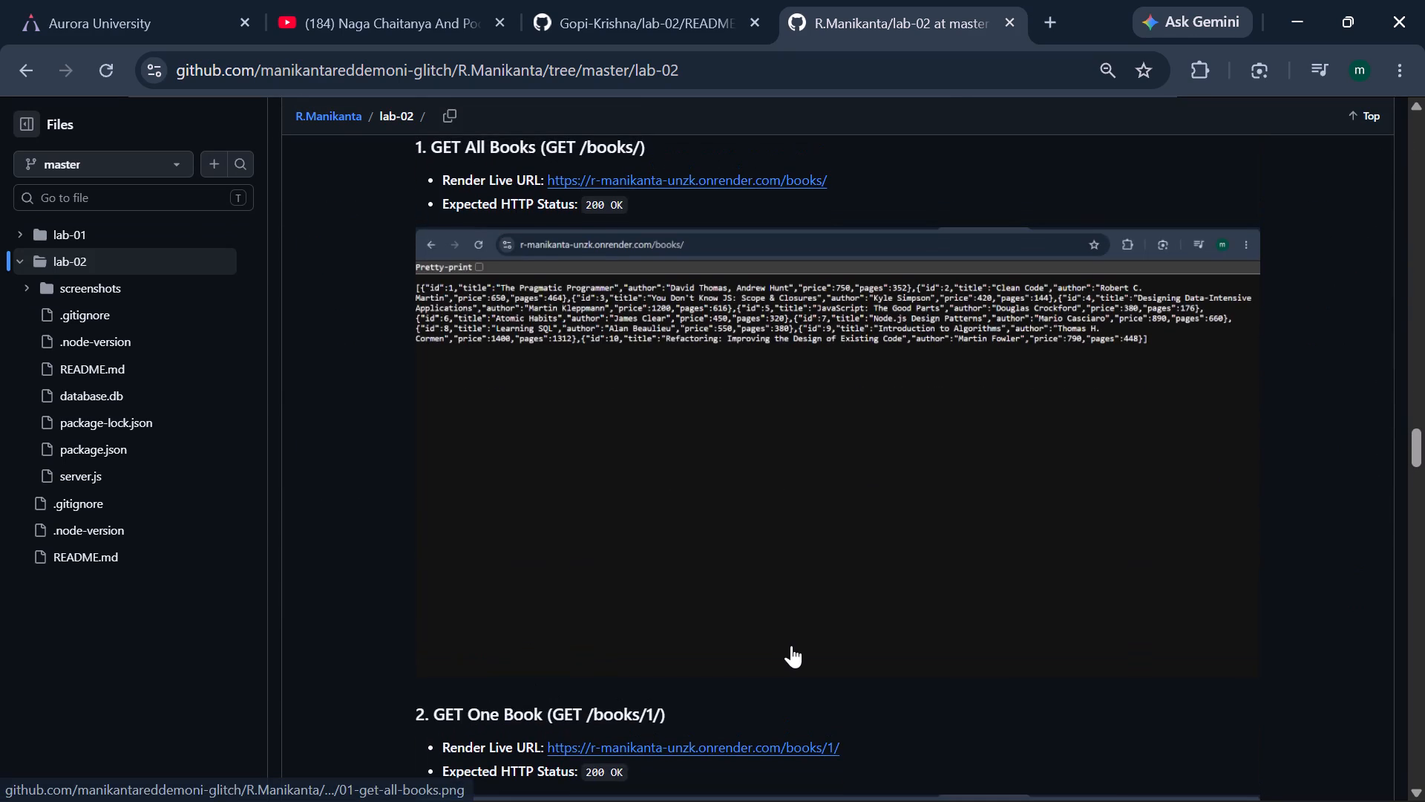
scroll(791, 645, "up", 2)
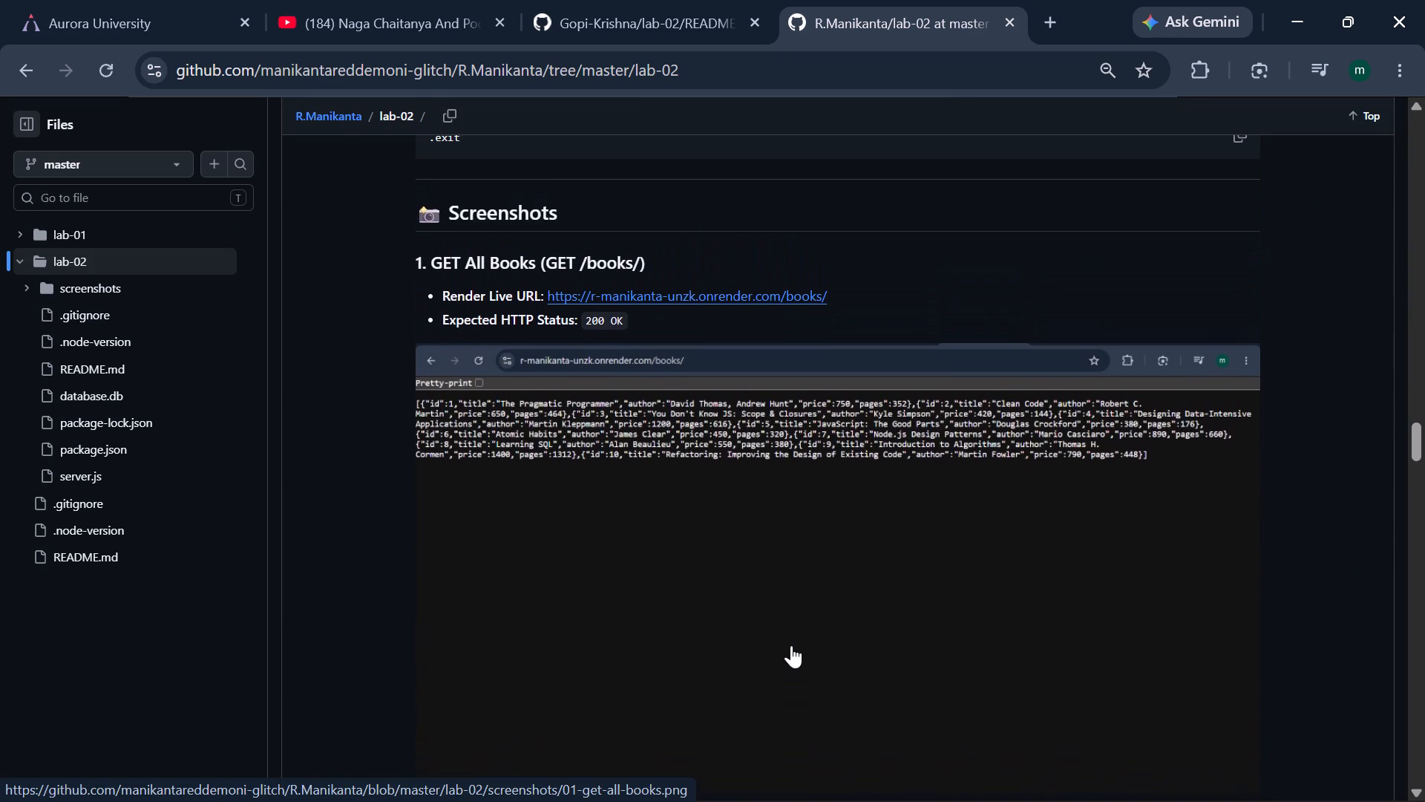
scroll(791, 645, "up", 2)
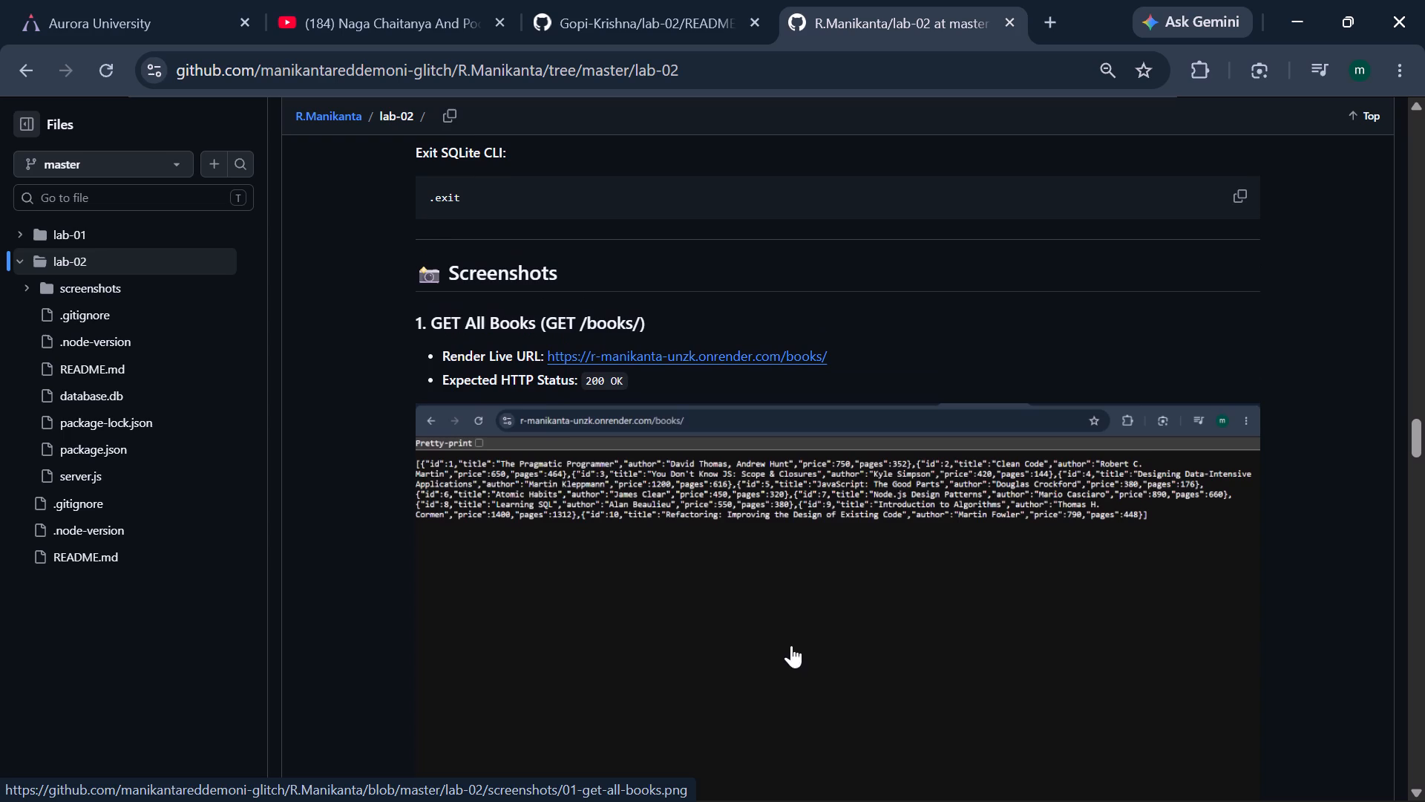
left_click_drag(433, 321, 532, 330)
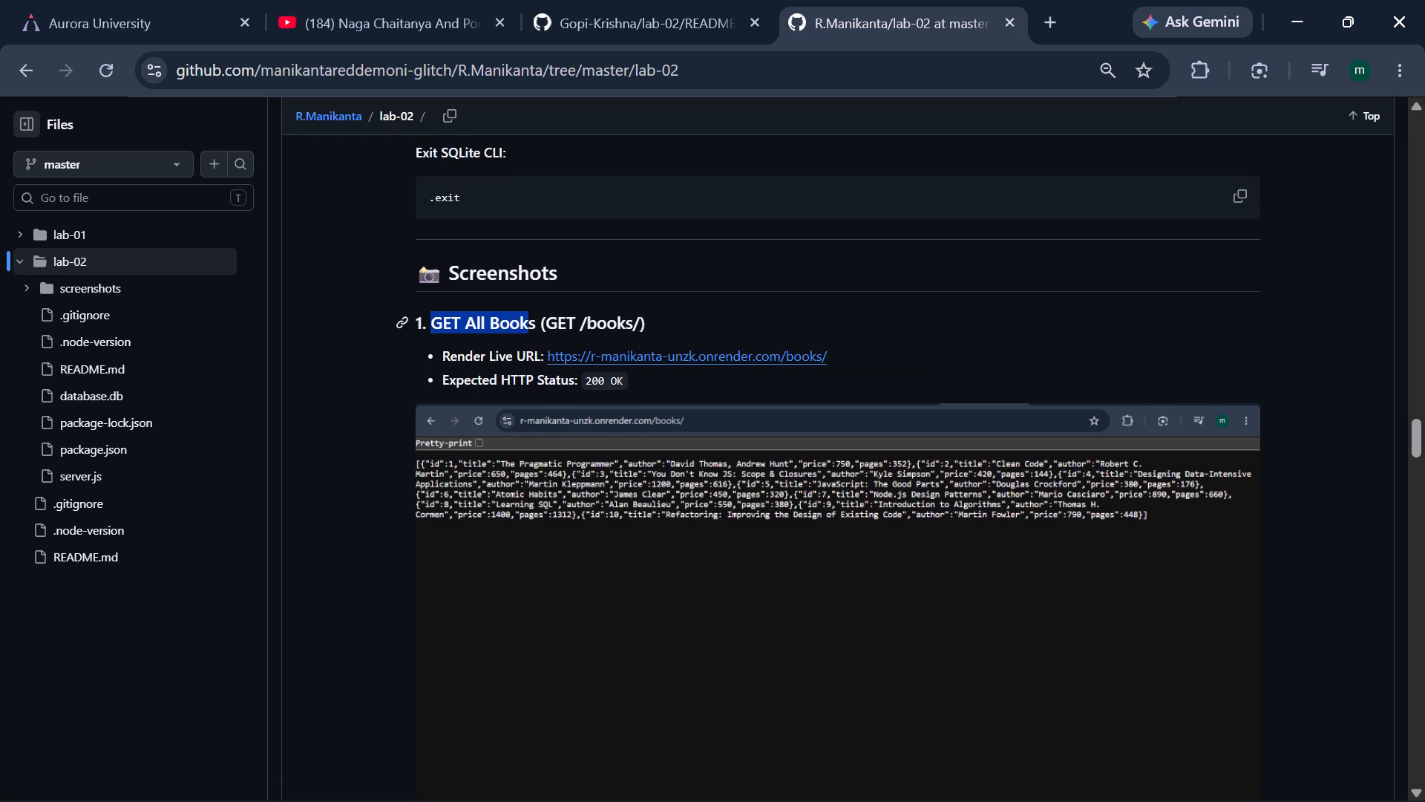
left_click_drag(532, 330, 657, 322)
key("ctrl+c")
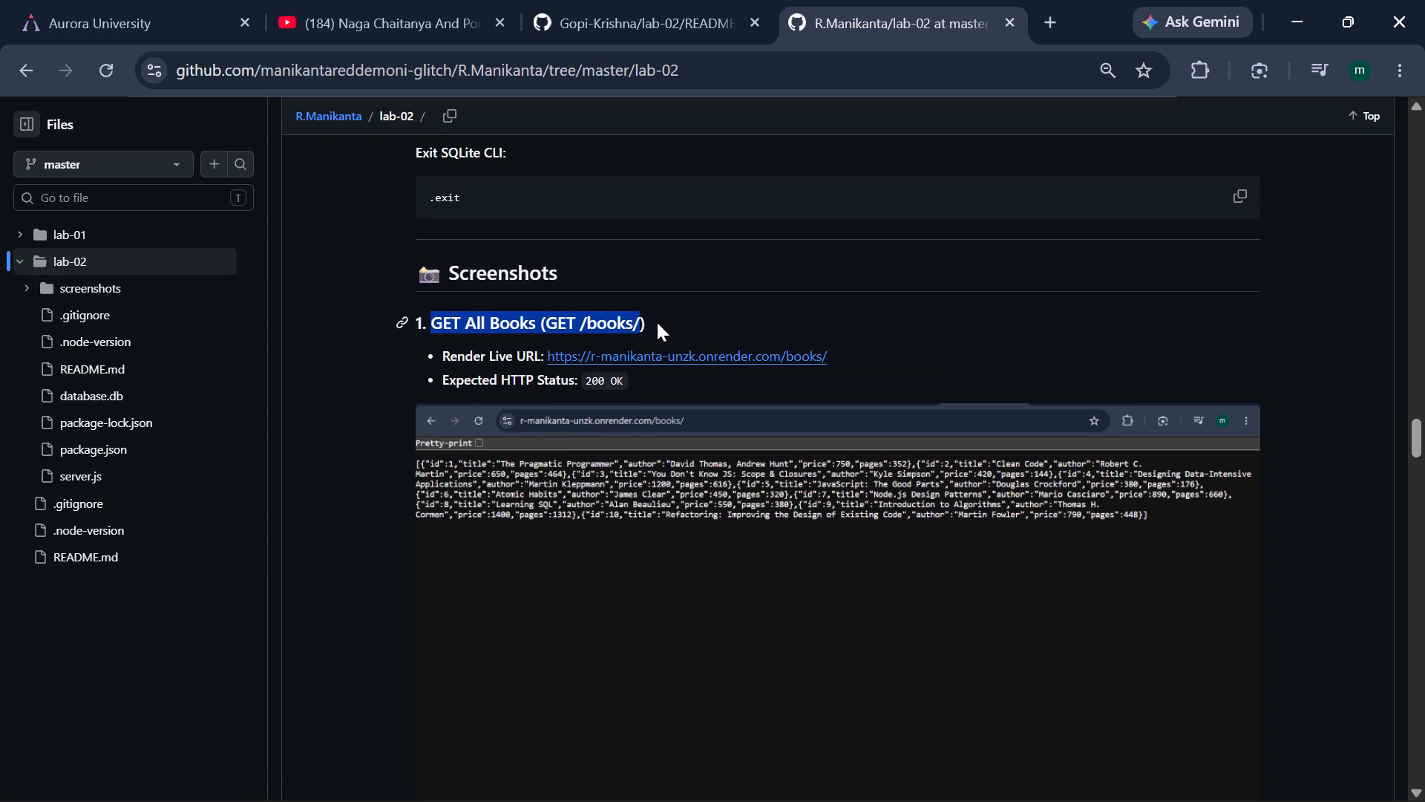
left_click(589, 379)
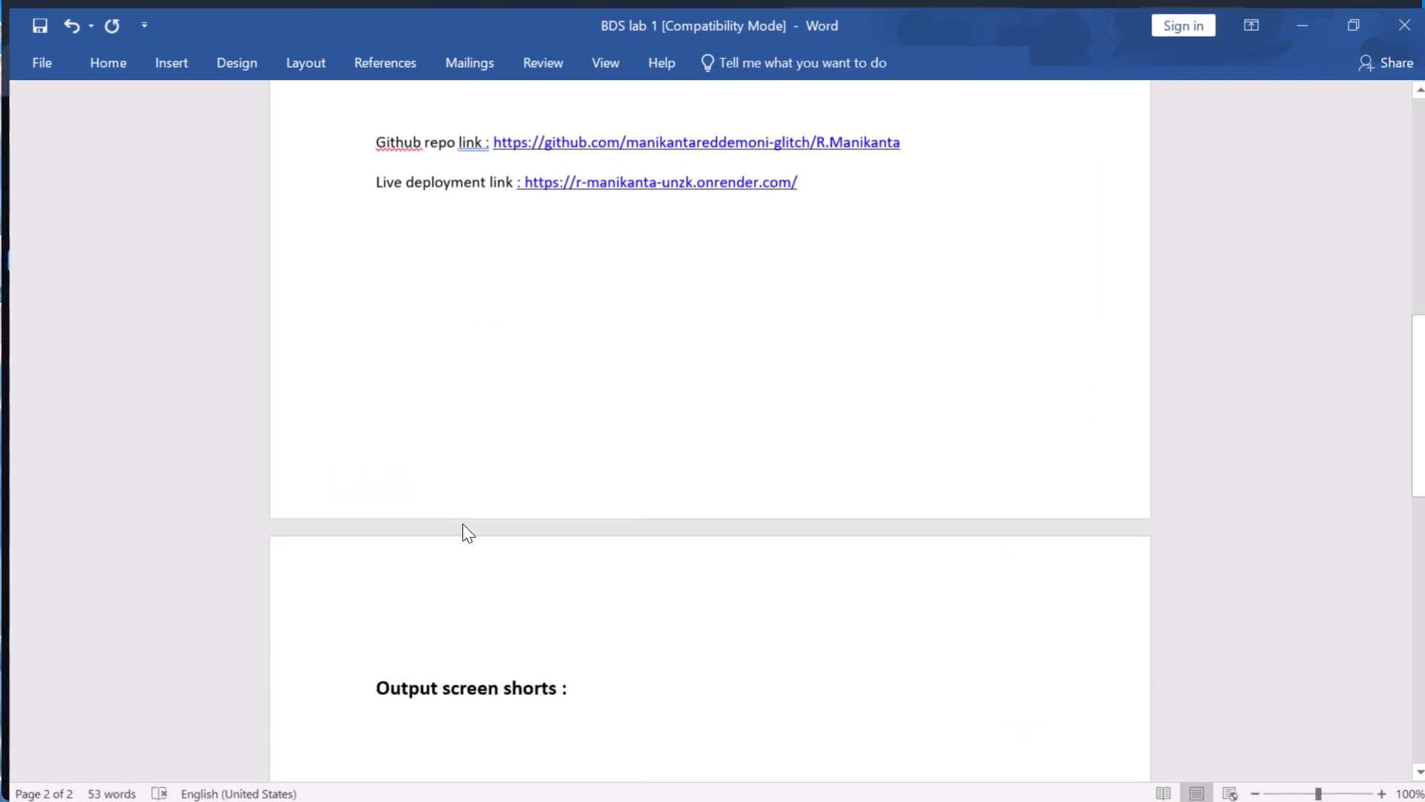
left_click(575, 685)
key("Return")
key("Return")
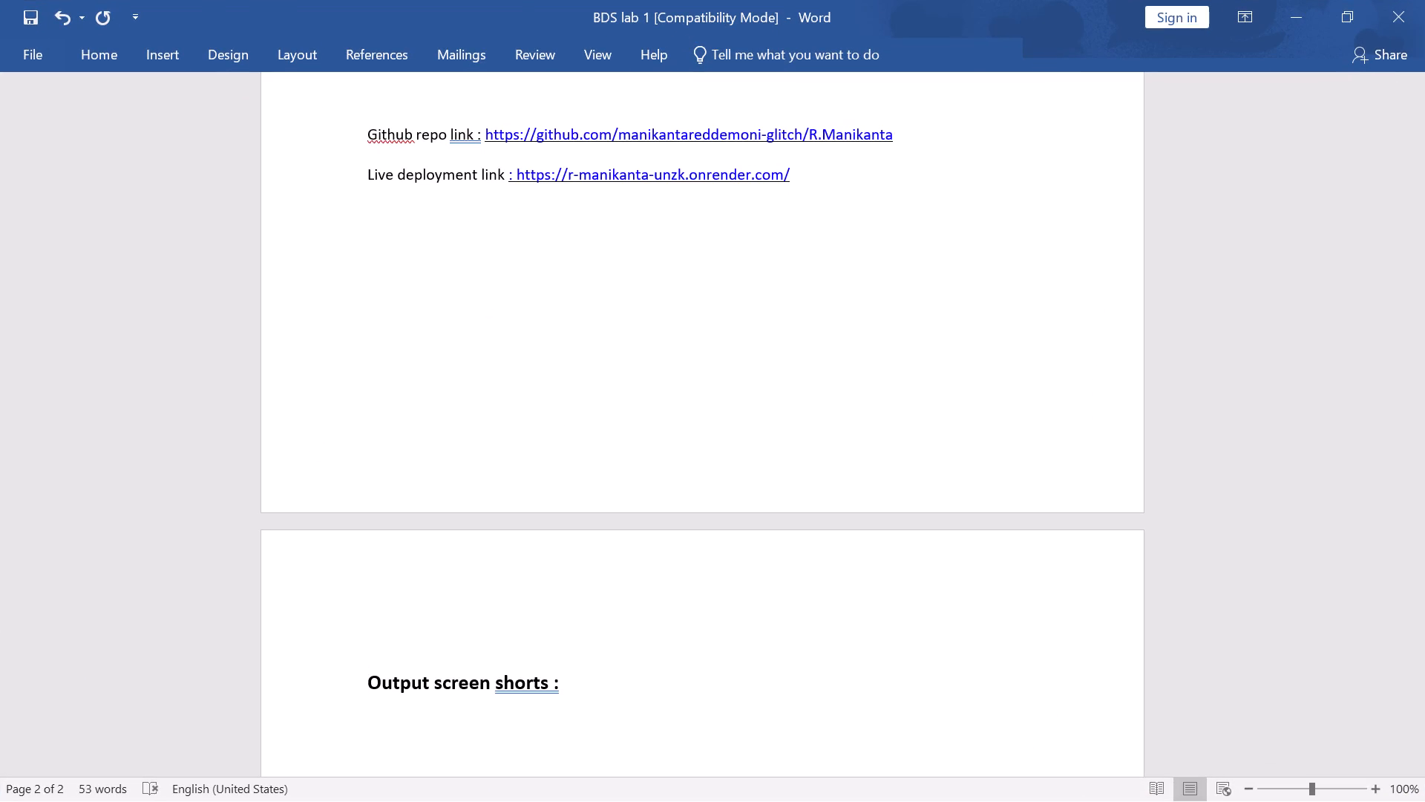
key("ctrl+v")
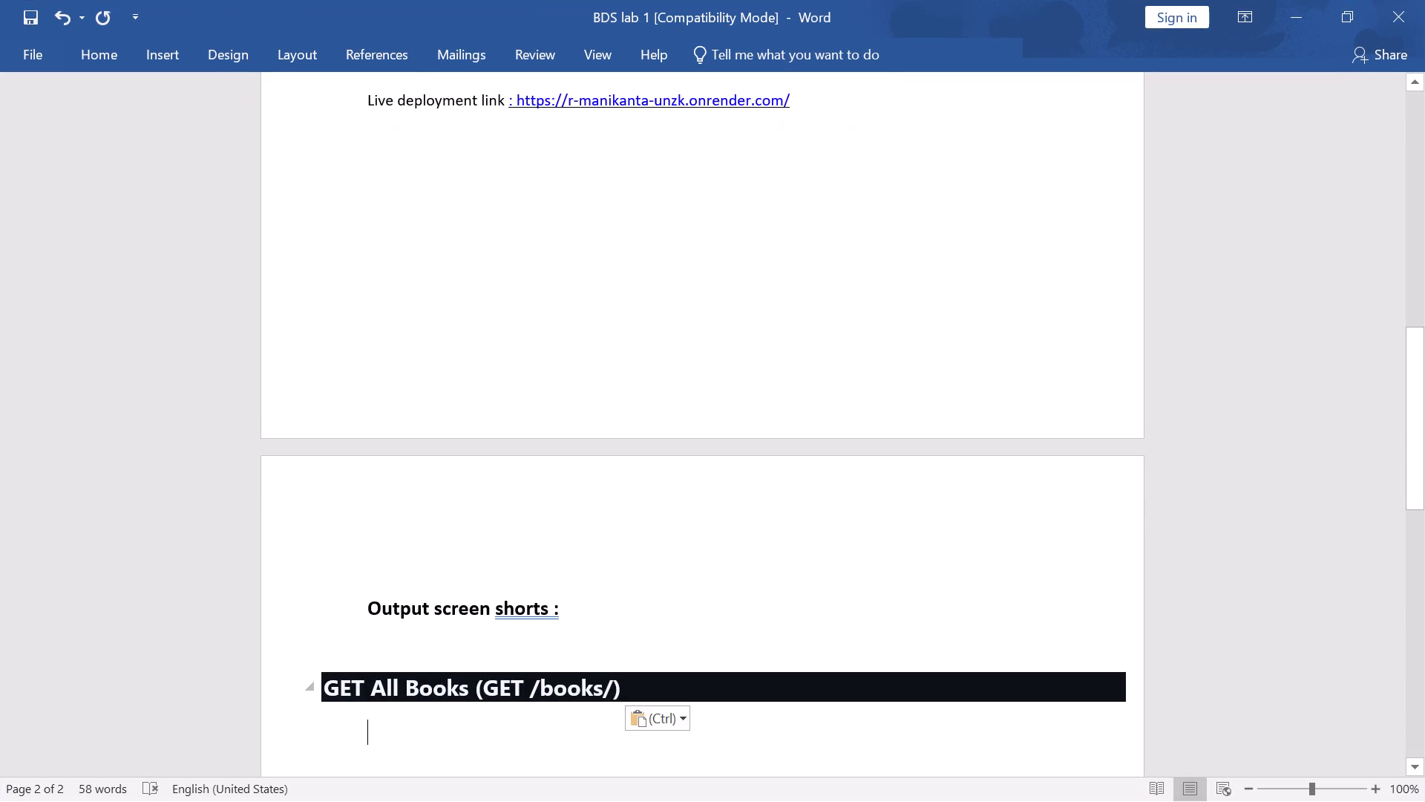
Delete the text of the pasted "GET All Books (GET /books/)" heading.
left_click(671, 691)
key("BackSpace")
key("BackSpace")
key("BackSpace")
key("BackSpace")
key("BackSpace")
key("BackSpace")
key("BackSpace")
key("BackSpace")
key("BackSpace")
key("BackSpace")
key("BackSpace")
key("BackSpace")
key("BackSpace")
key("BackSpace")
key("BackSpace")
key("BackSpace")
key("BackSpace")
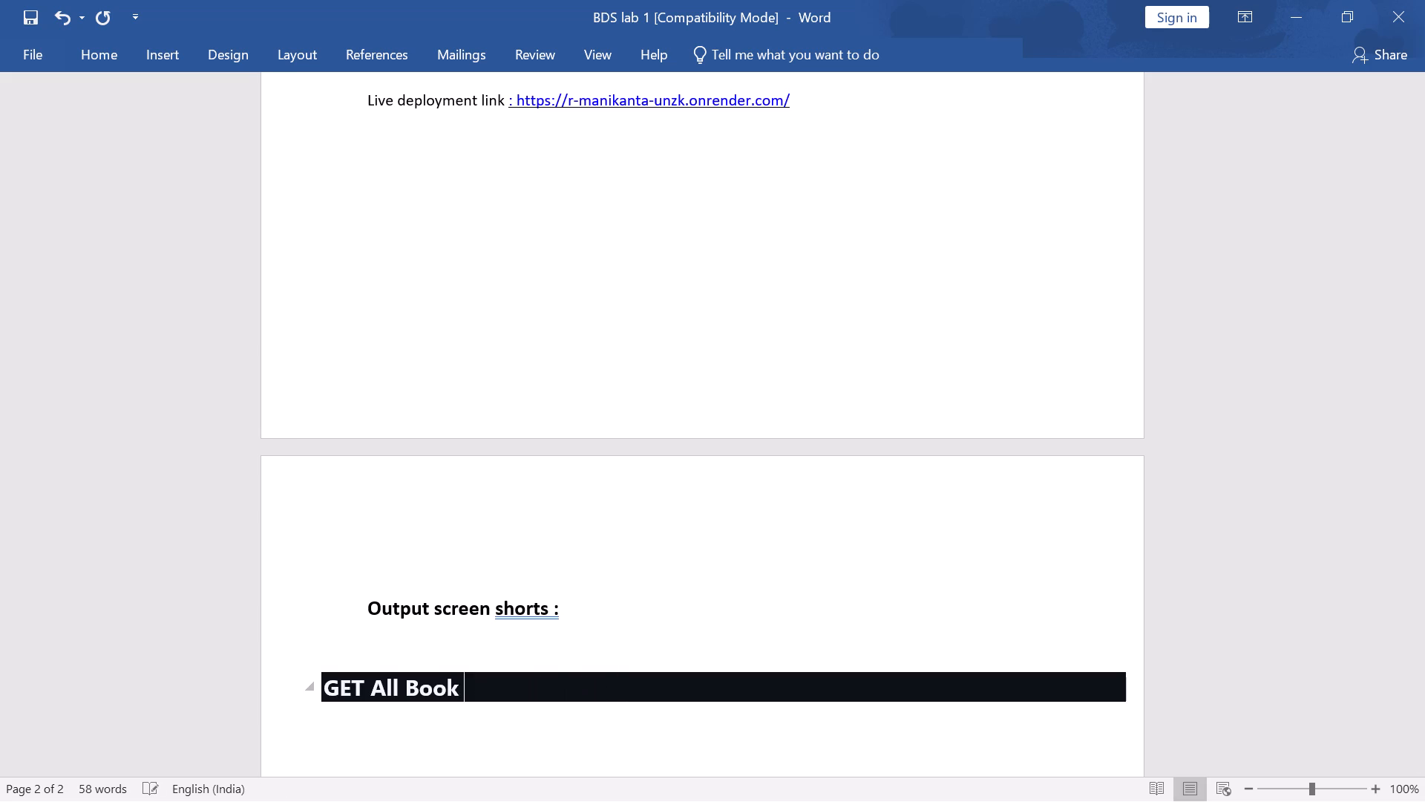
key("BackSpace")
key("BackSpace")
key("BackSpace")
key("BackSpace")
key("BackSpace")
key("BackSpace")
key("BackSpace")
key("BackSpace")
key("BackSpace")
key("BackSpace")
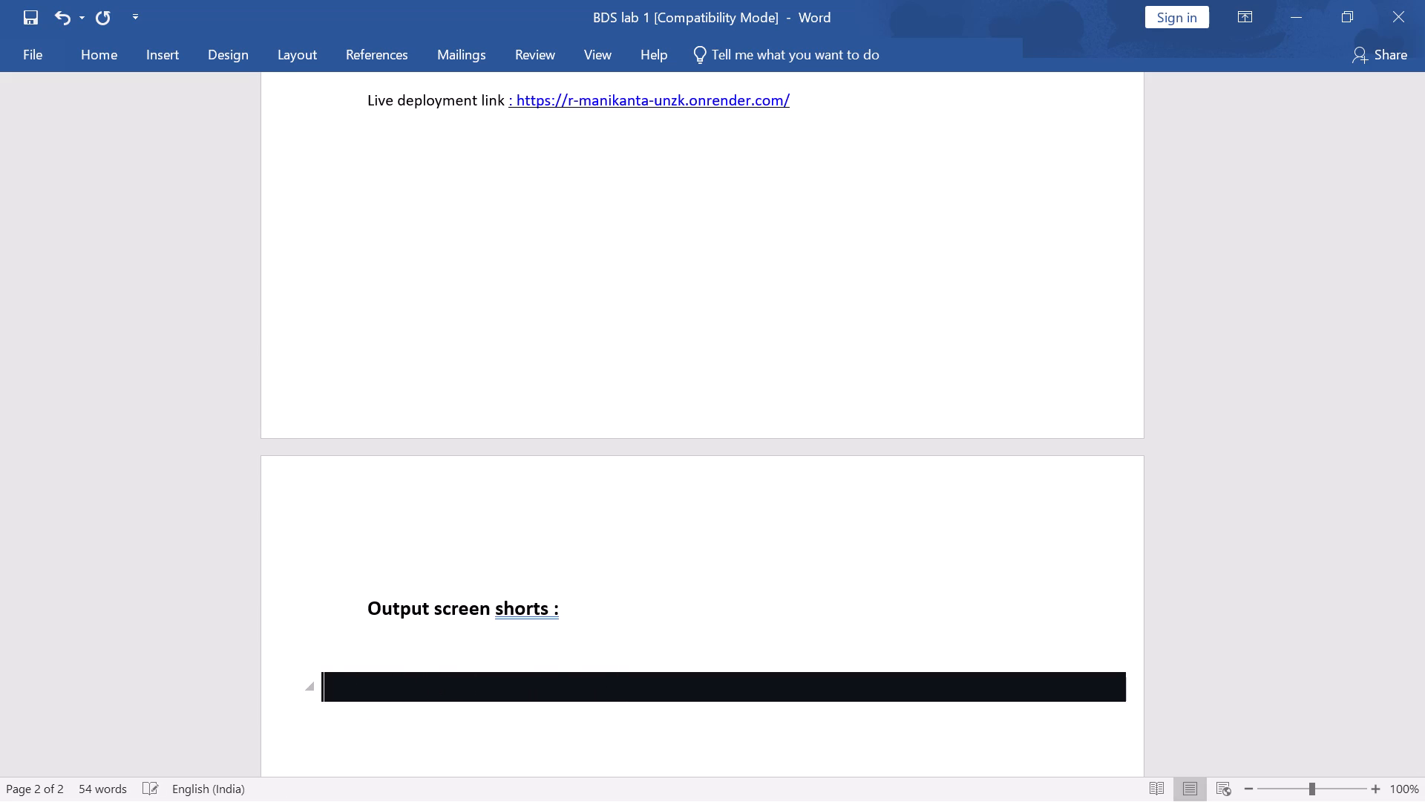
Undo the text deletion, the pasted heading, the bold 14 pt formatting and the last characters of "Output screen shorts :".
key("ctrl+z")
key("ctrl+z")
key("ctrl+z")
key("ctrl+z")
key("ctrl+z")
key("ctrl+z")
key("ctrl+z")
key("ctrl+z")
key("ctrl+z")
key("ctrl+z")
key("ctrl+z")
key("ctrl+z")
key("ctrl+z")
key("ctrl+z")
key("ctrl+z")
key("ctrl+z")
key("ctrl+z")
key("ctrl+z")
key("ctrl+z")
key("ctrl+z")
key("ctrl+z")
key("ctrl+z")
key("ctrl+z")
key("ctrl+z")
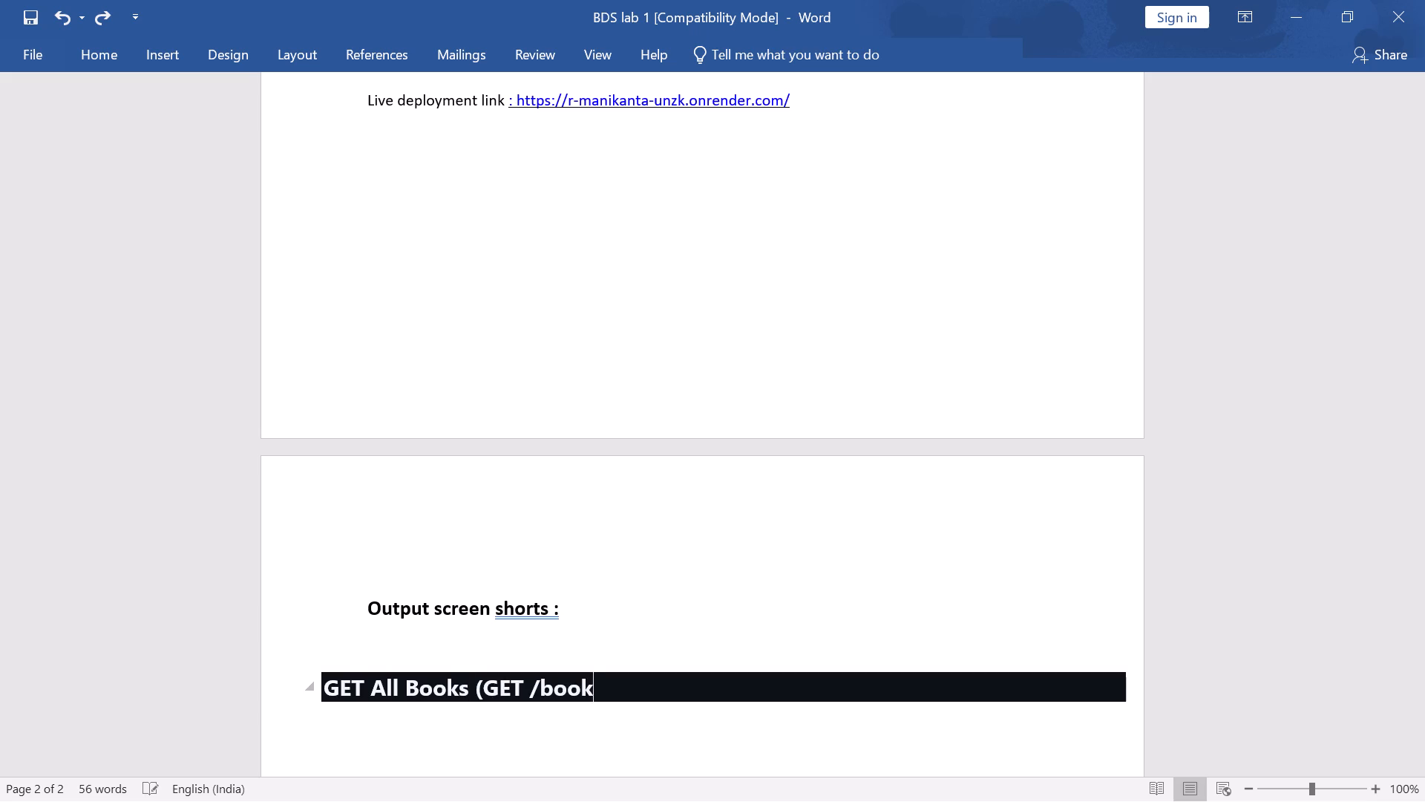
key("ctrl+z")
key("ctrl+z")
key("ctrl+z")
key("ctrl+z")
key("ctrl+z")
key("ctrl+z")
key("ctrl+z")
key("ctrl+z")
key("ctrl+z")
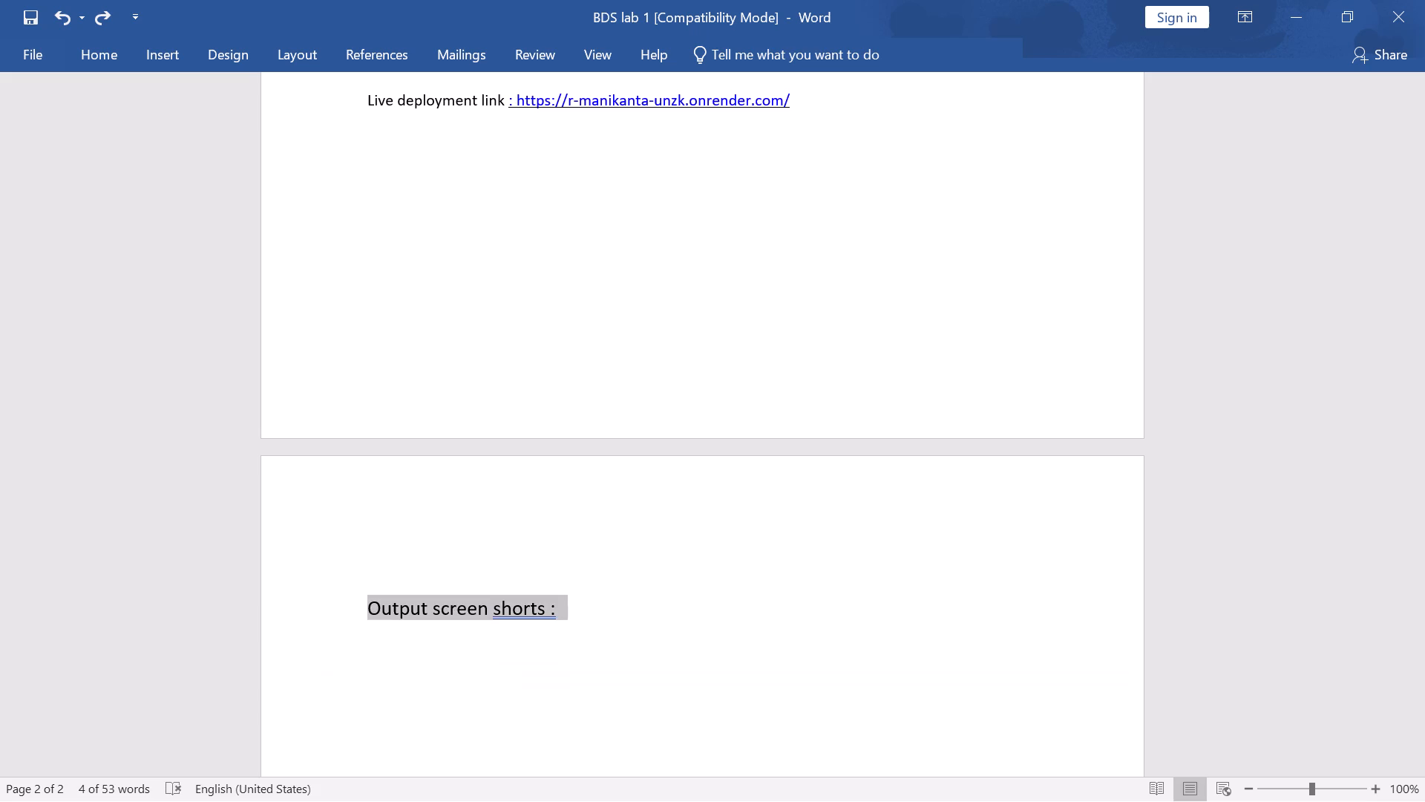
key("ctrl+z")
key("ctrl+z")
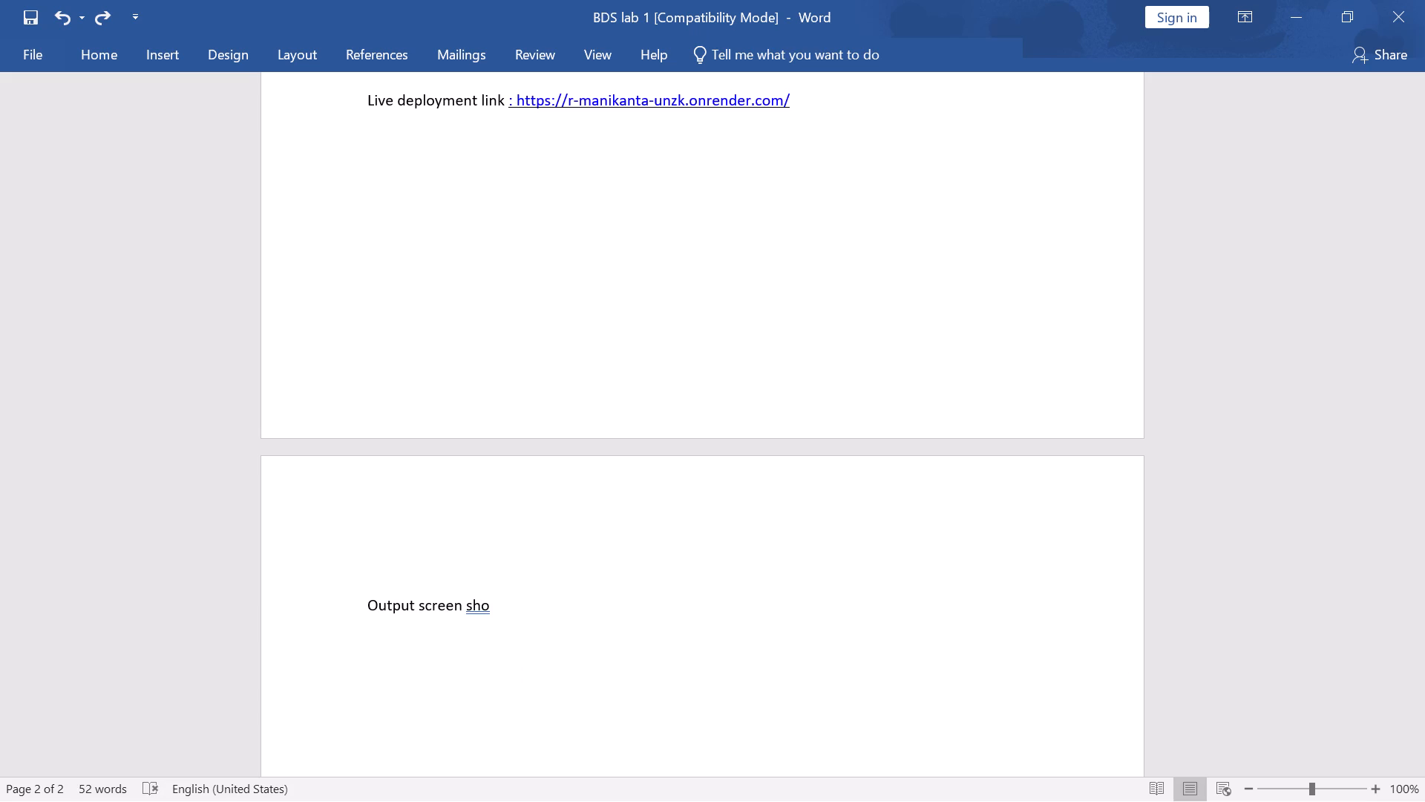
Complete the heading text so it reads "Output screen shorts :".
type("rts")
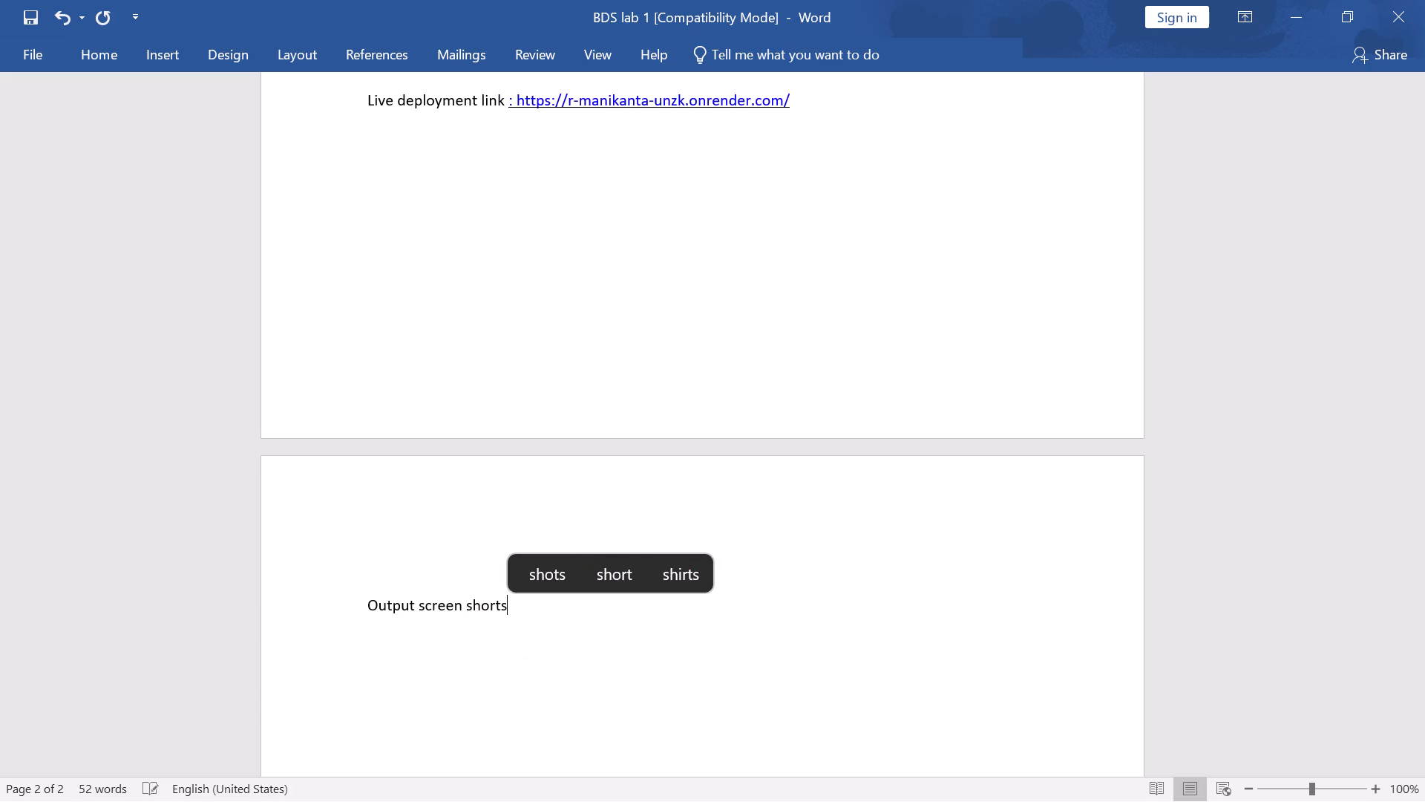
key("space")
type(":")
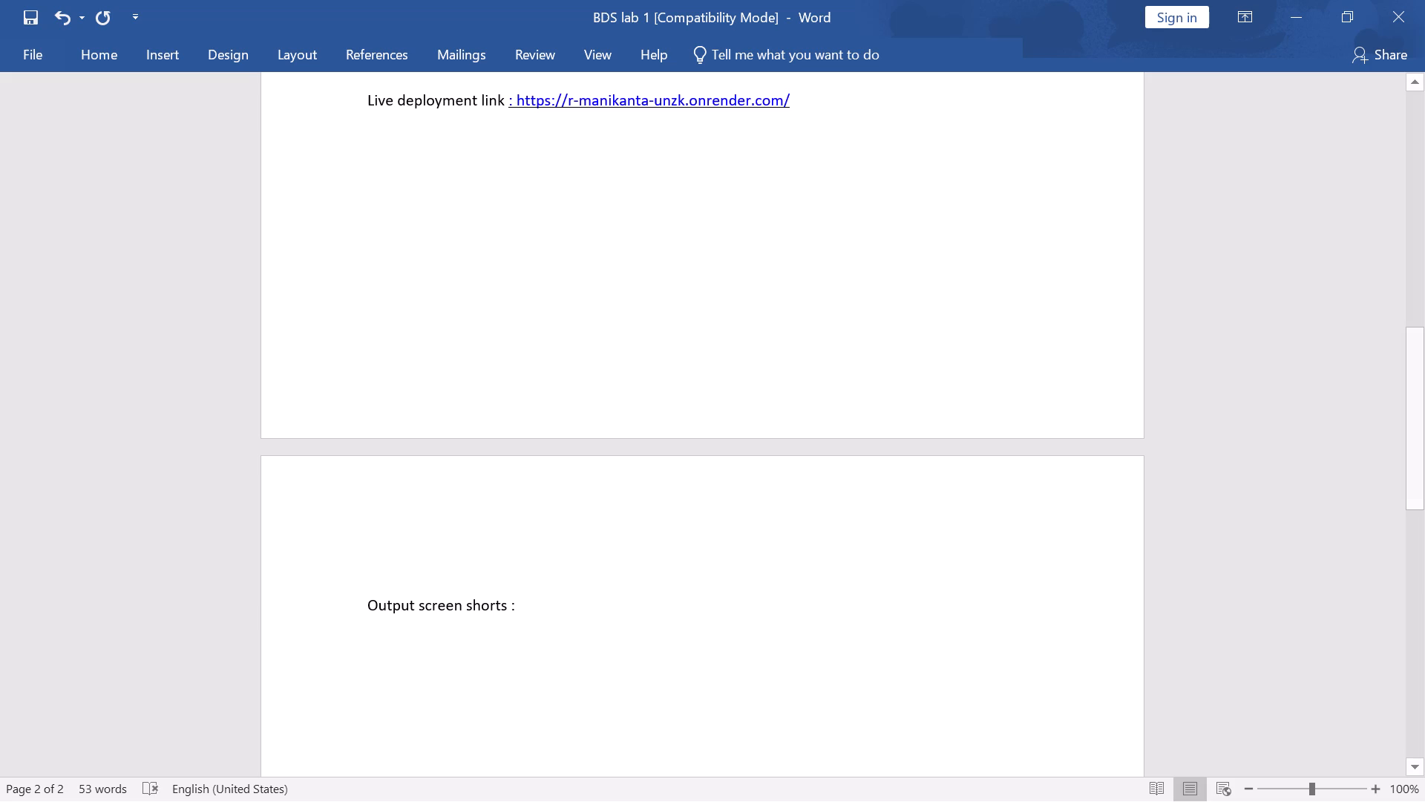
Make the "Output screen shorts :" heading bold at 14 pt and start a new line below it.
left_click_drag(366, 601, 556, 596)
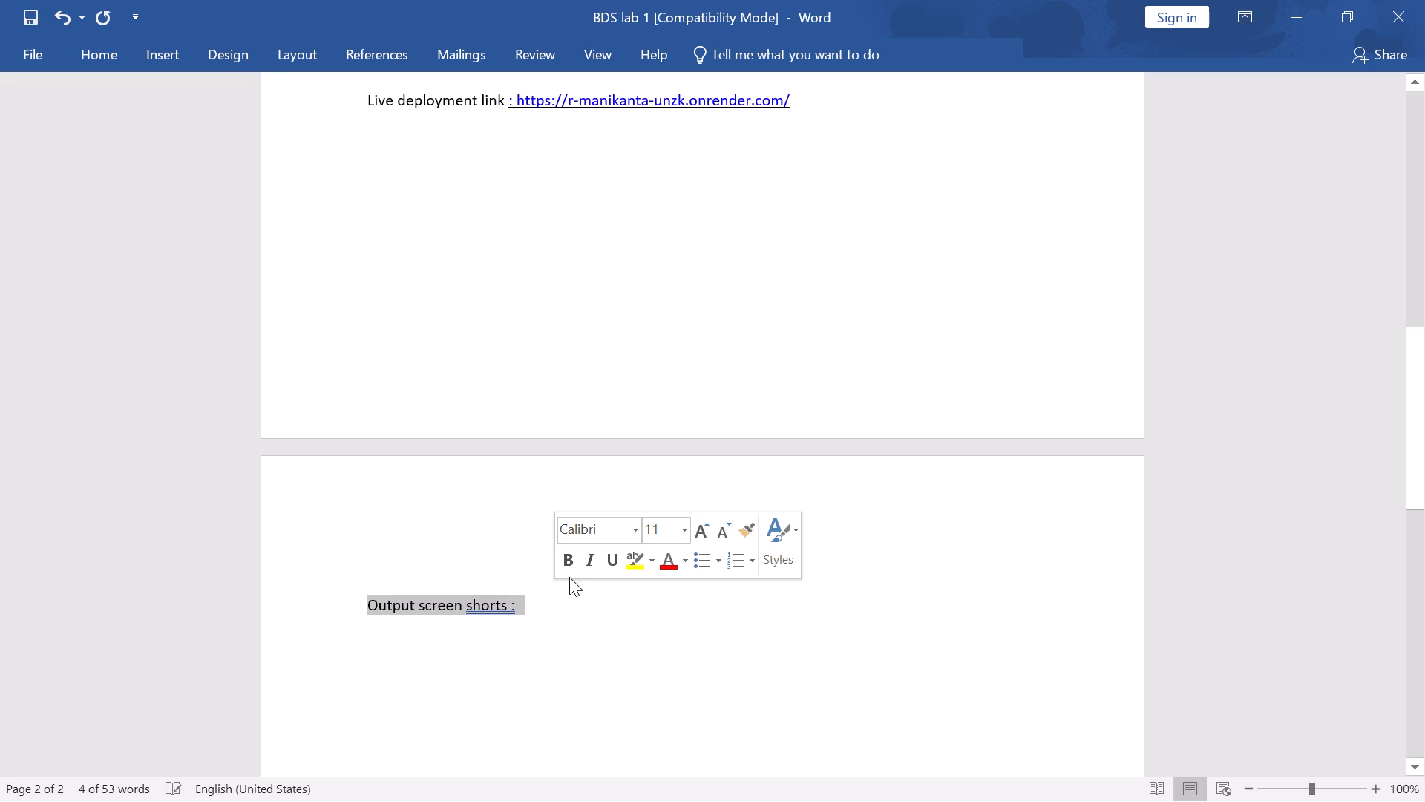
left_click(572, 568)
left_click(689, 523)
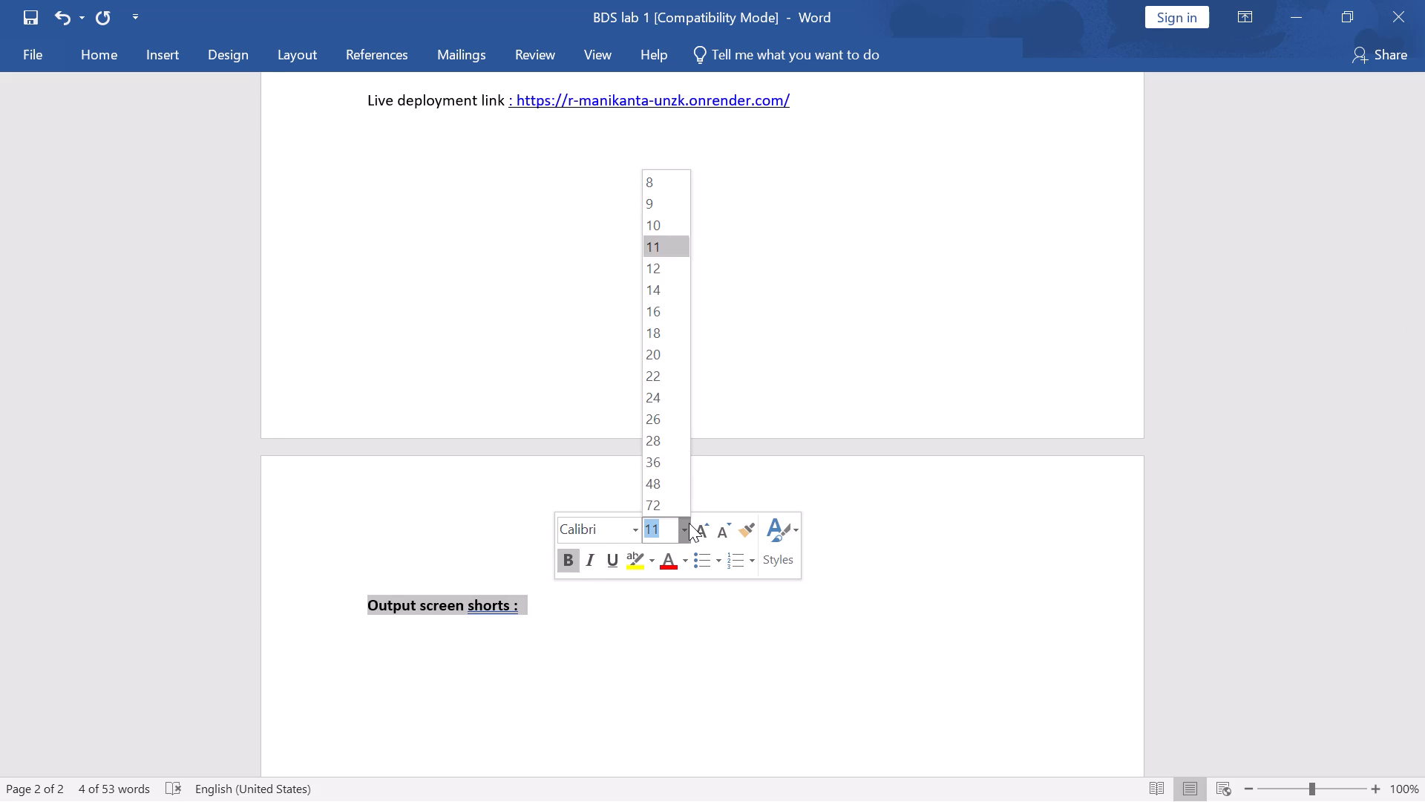
left_click(665, 291)
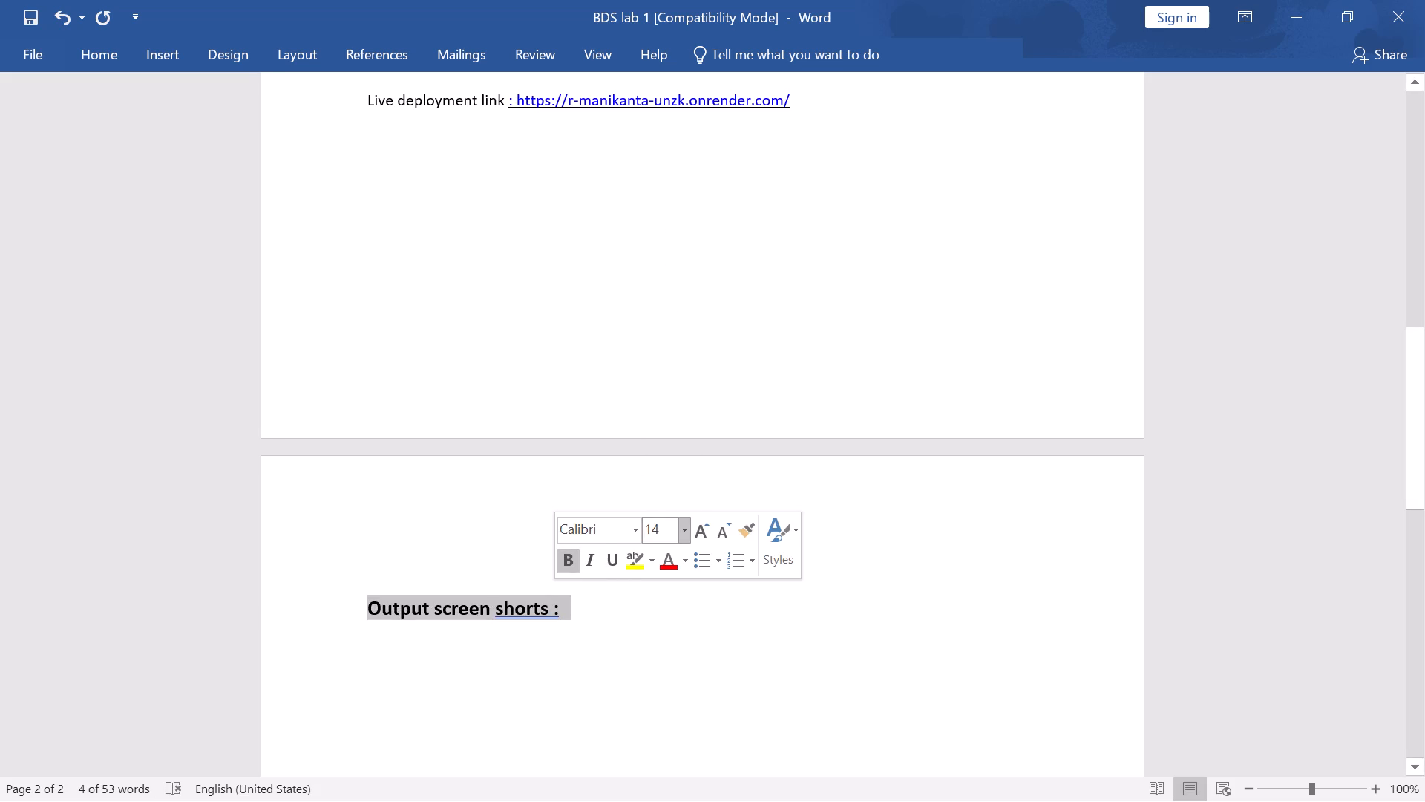
left_click(578, 604)
key("Return")
key("Return")
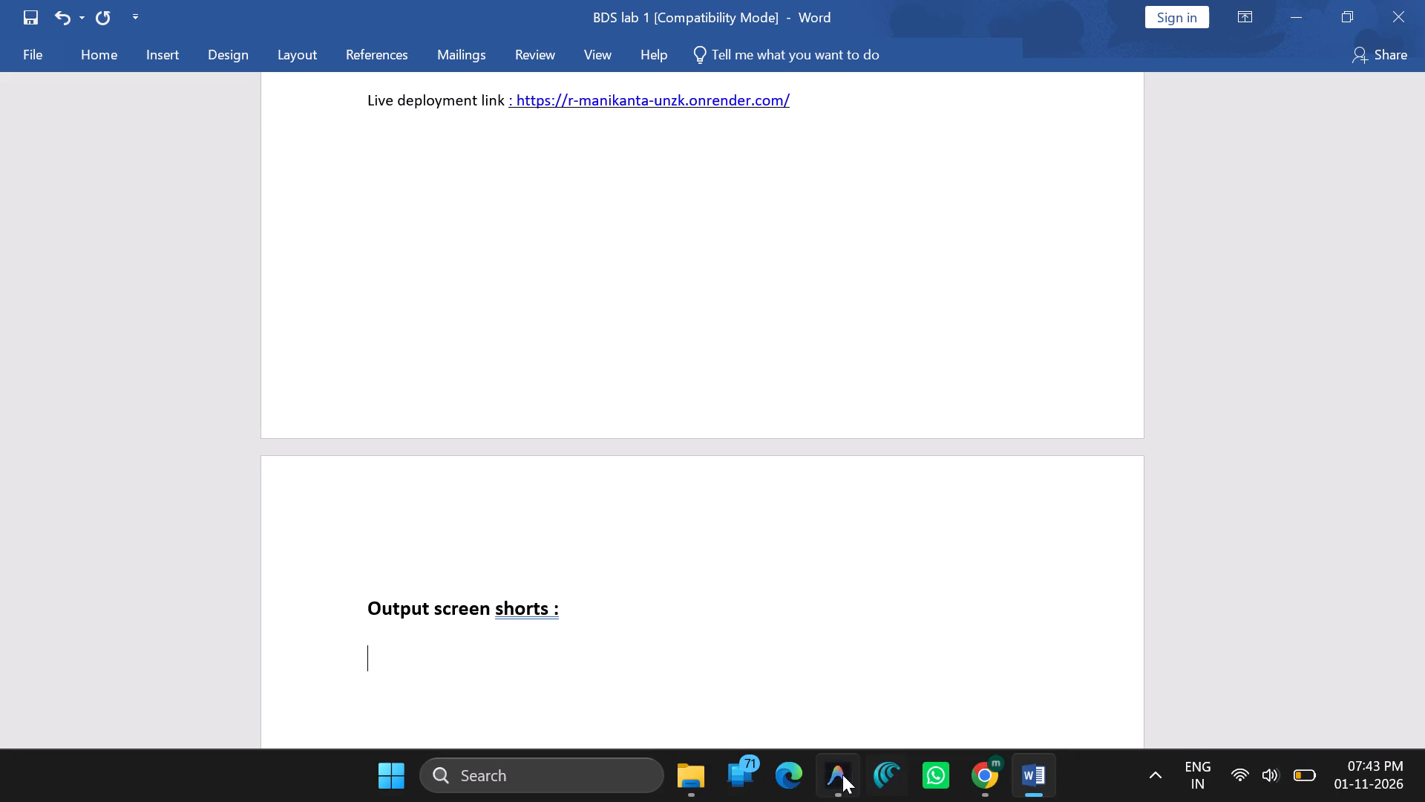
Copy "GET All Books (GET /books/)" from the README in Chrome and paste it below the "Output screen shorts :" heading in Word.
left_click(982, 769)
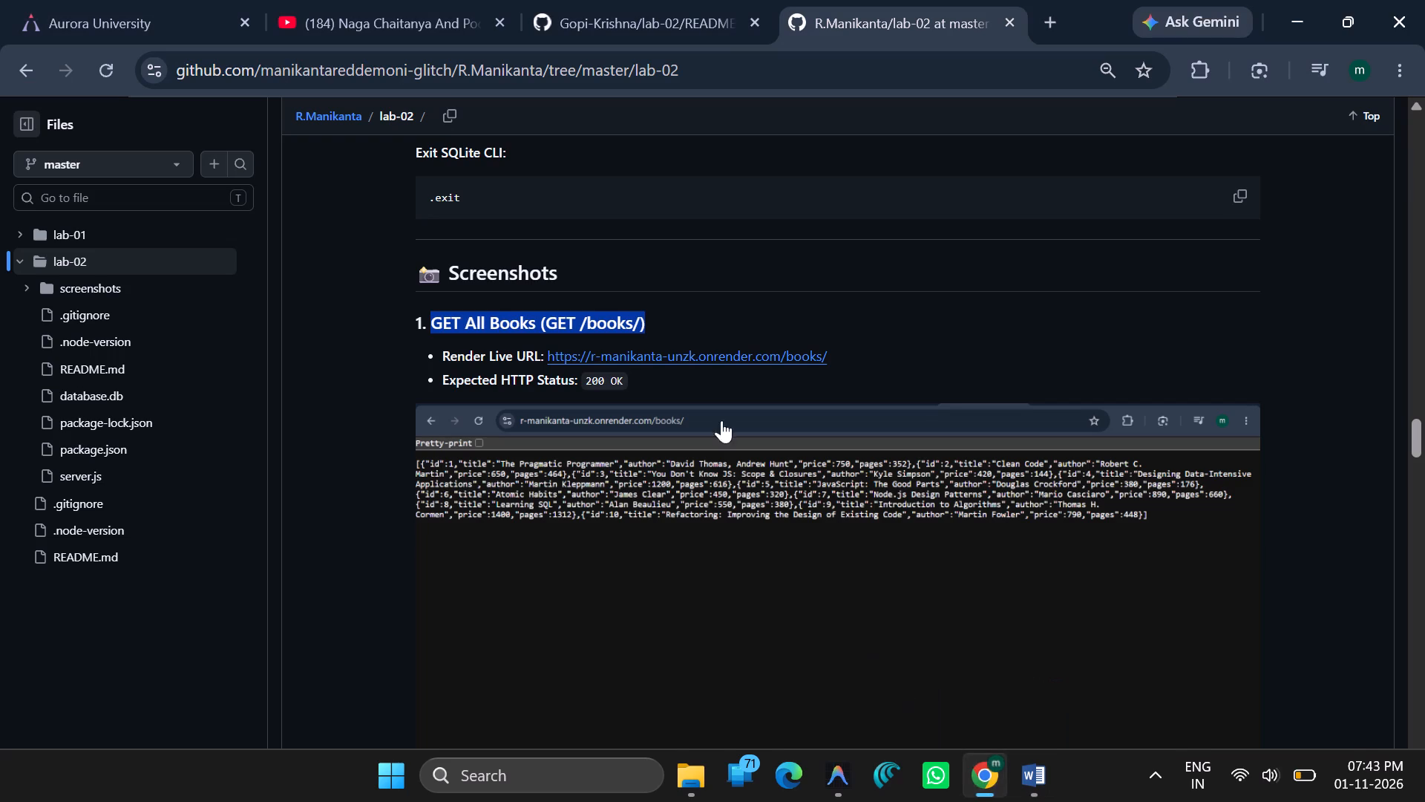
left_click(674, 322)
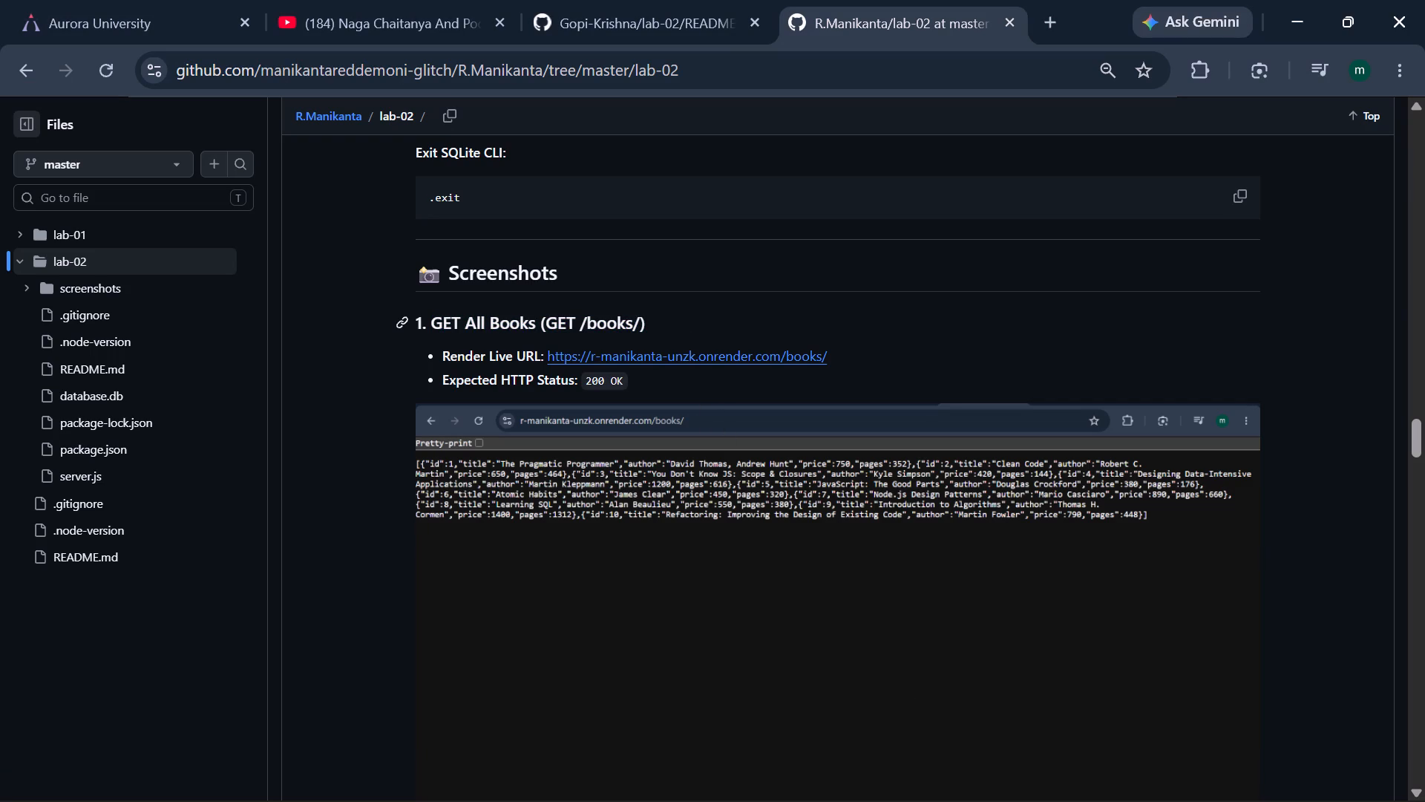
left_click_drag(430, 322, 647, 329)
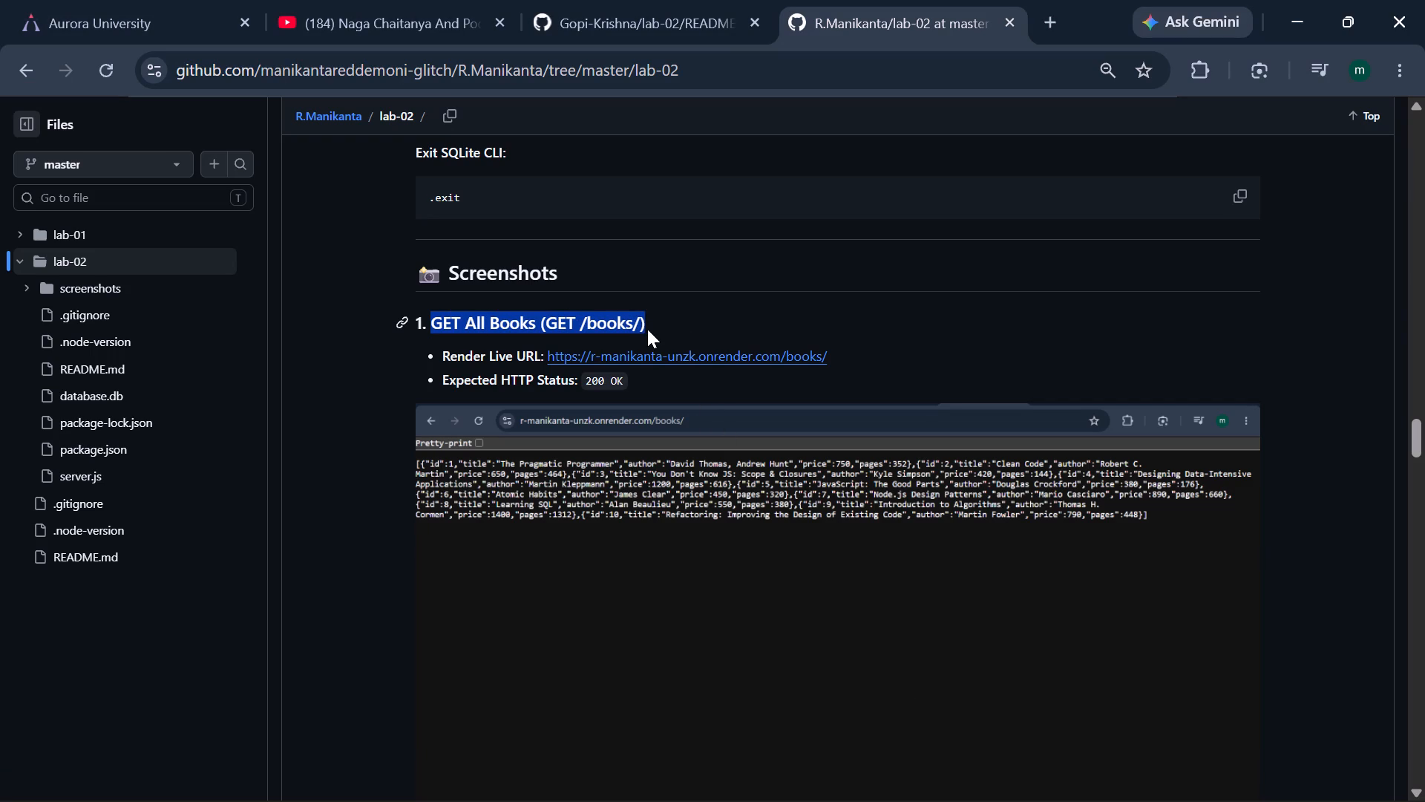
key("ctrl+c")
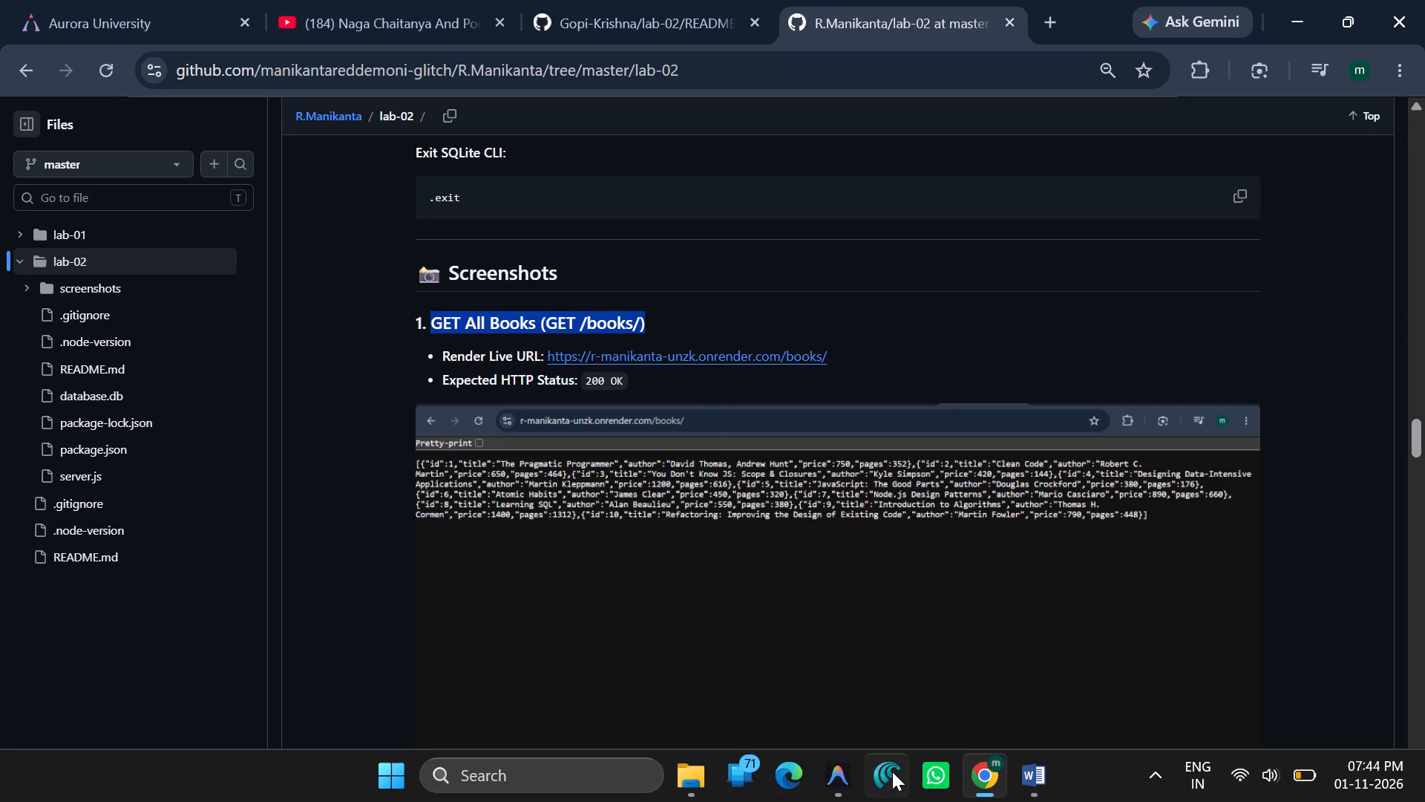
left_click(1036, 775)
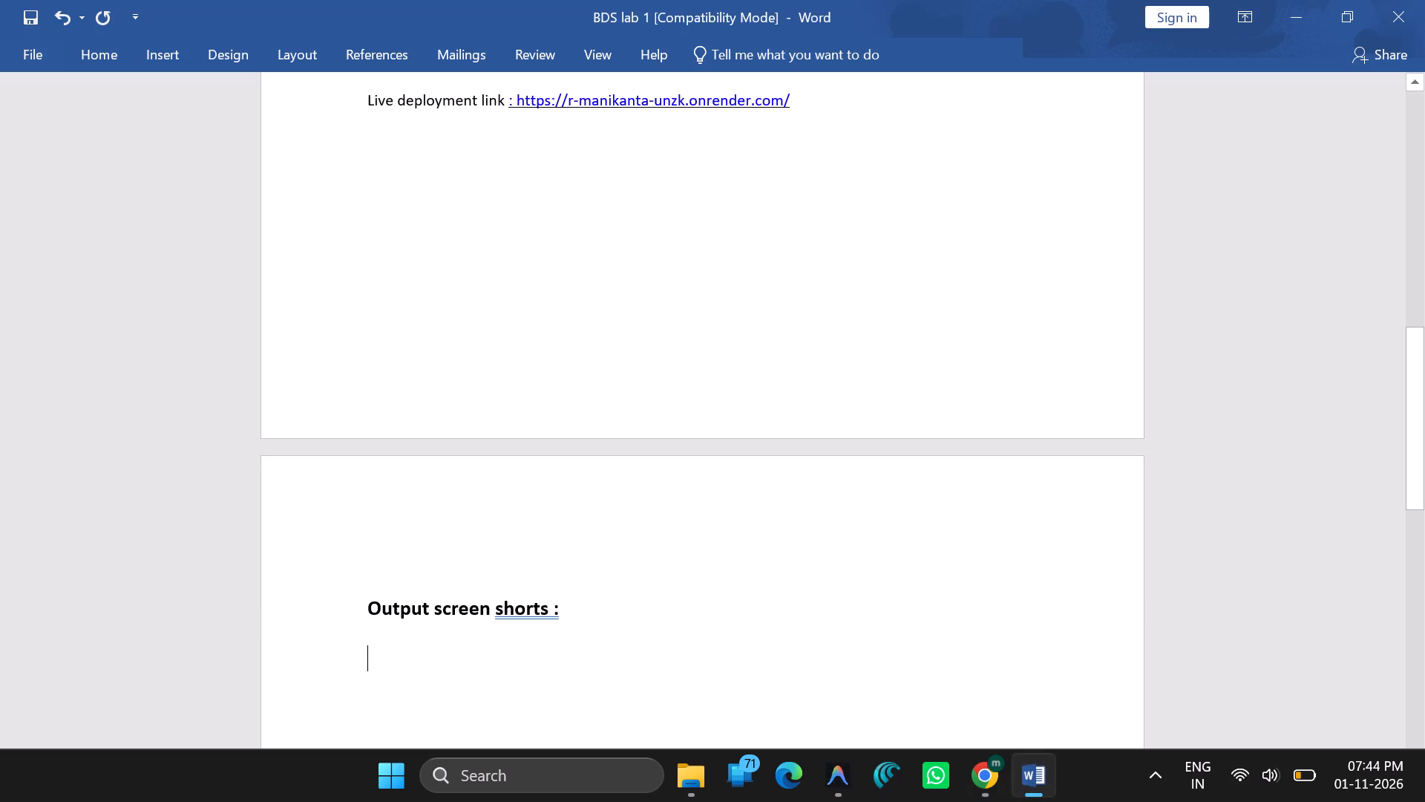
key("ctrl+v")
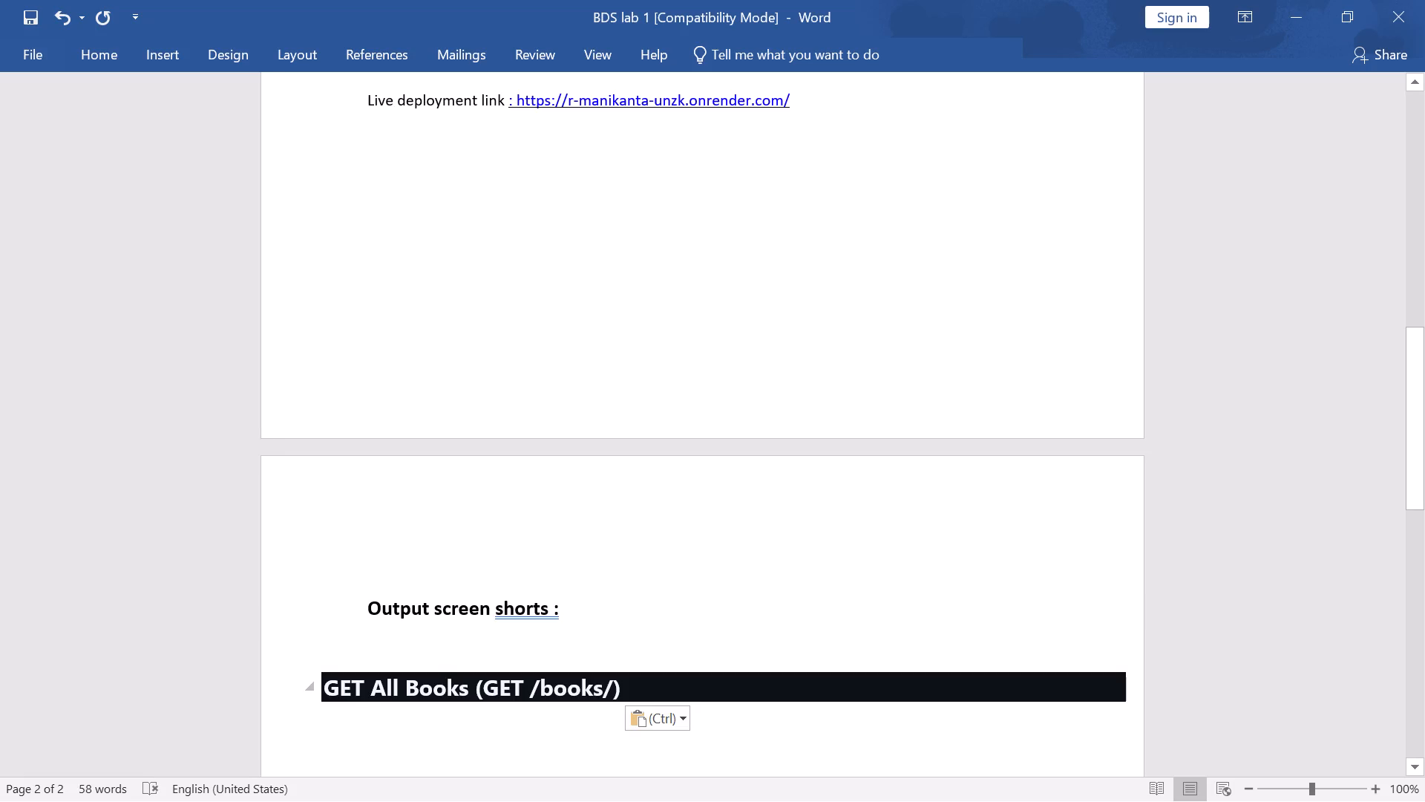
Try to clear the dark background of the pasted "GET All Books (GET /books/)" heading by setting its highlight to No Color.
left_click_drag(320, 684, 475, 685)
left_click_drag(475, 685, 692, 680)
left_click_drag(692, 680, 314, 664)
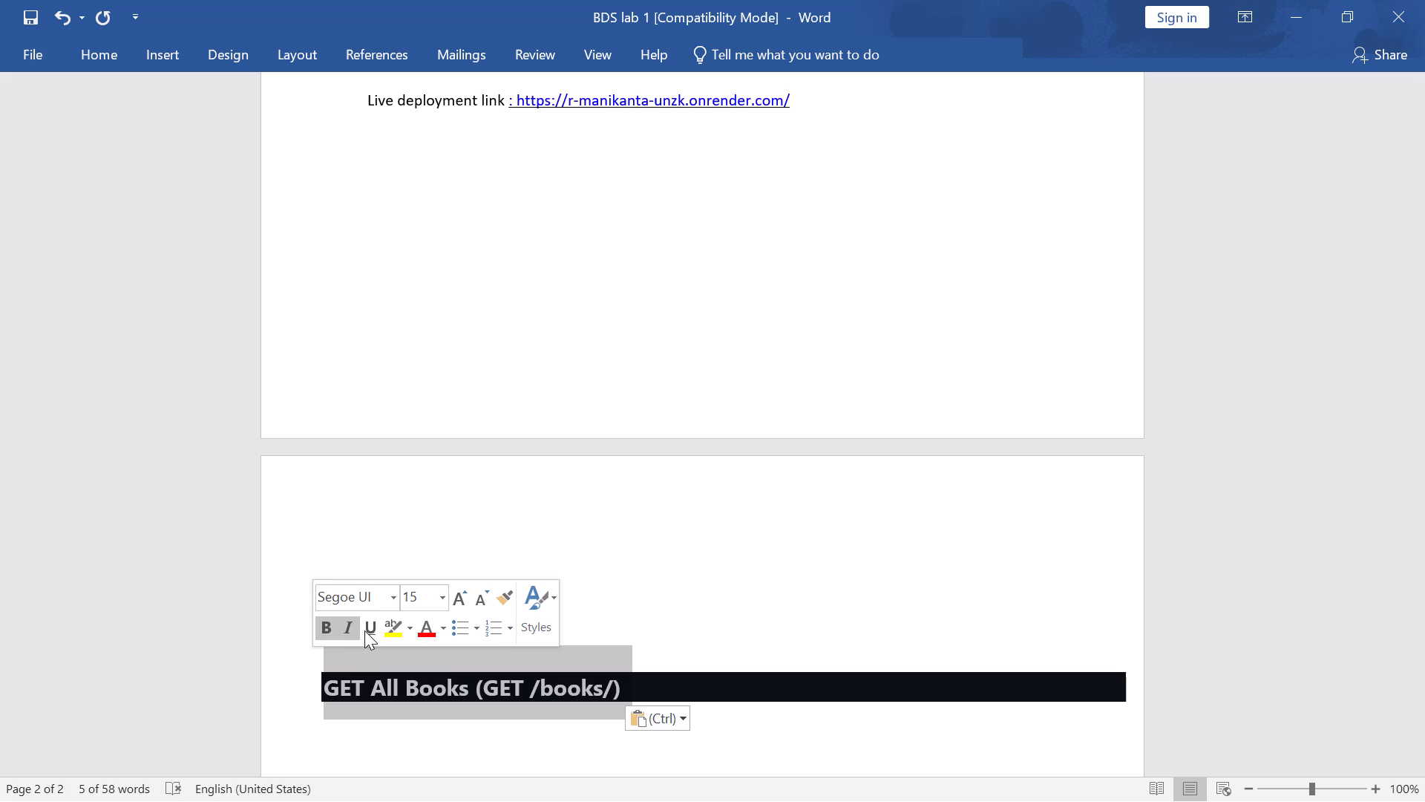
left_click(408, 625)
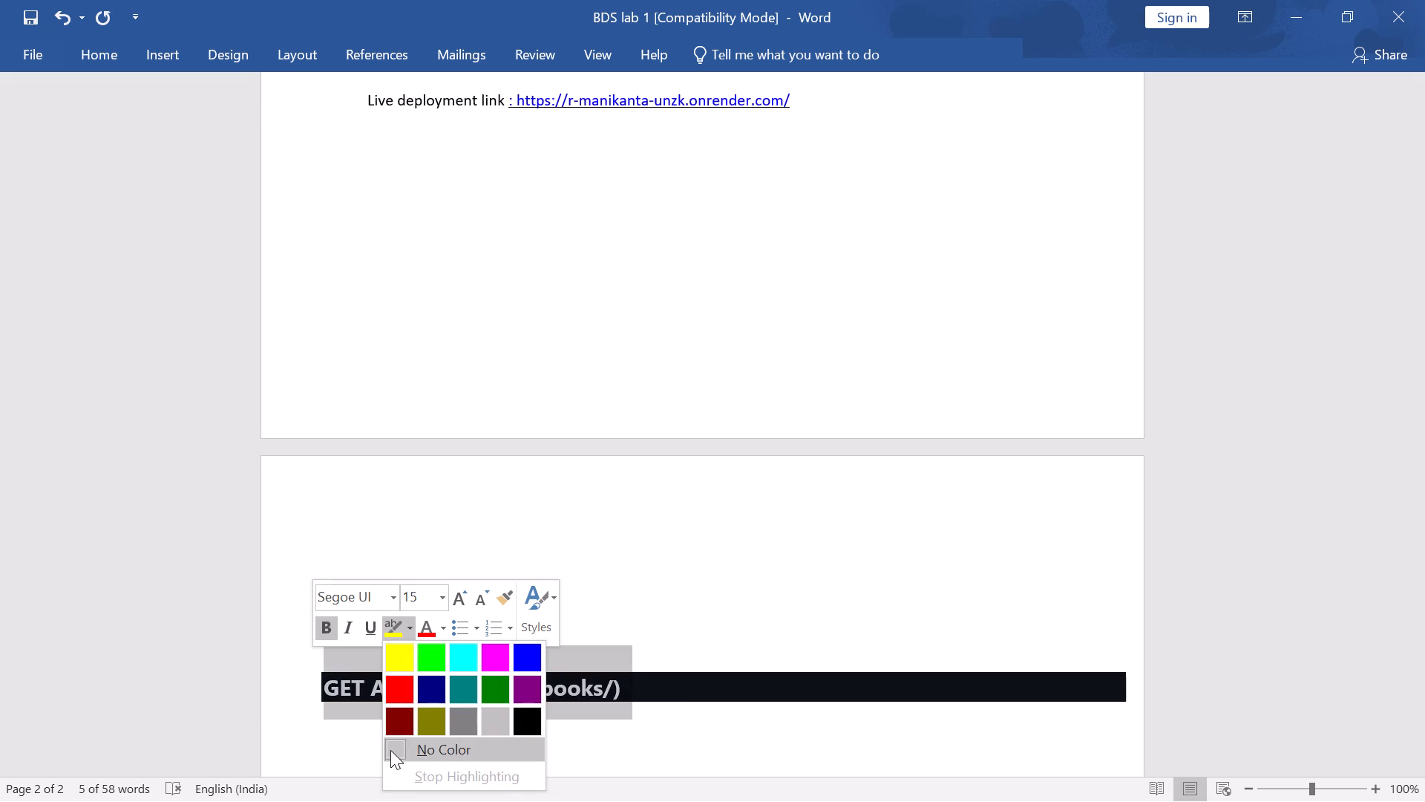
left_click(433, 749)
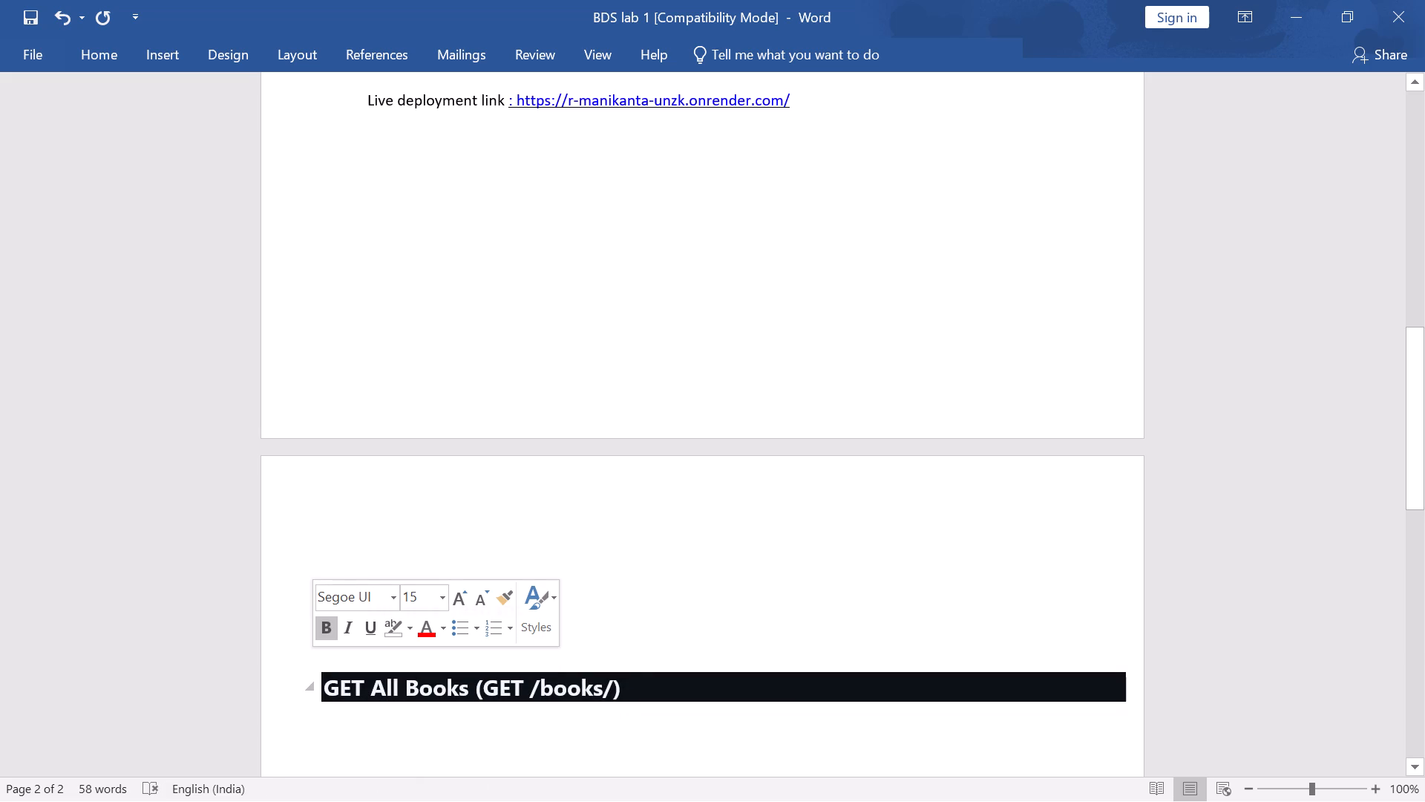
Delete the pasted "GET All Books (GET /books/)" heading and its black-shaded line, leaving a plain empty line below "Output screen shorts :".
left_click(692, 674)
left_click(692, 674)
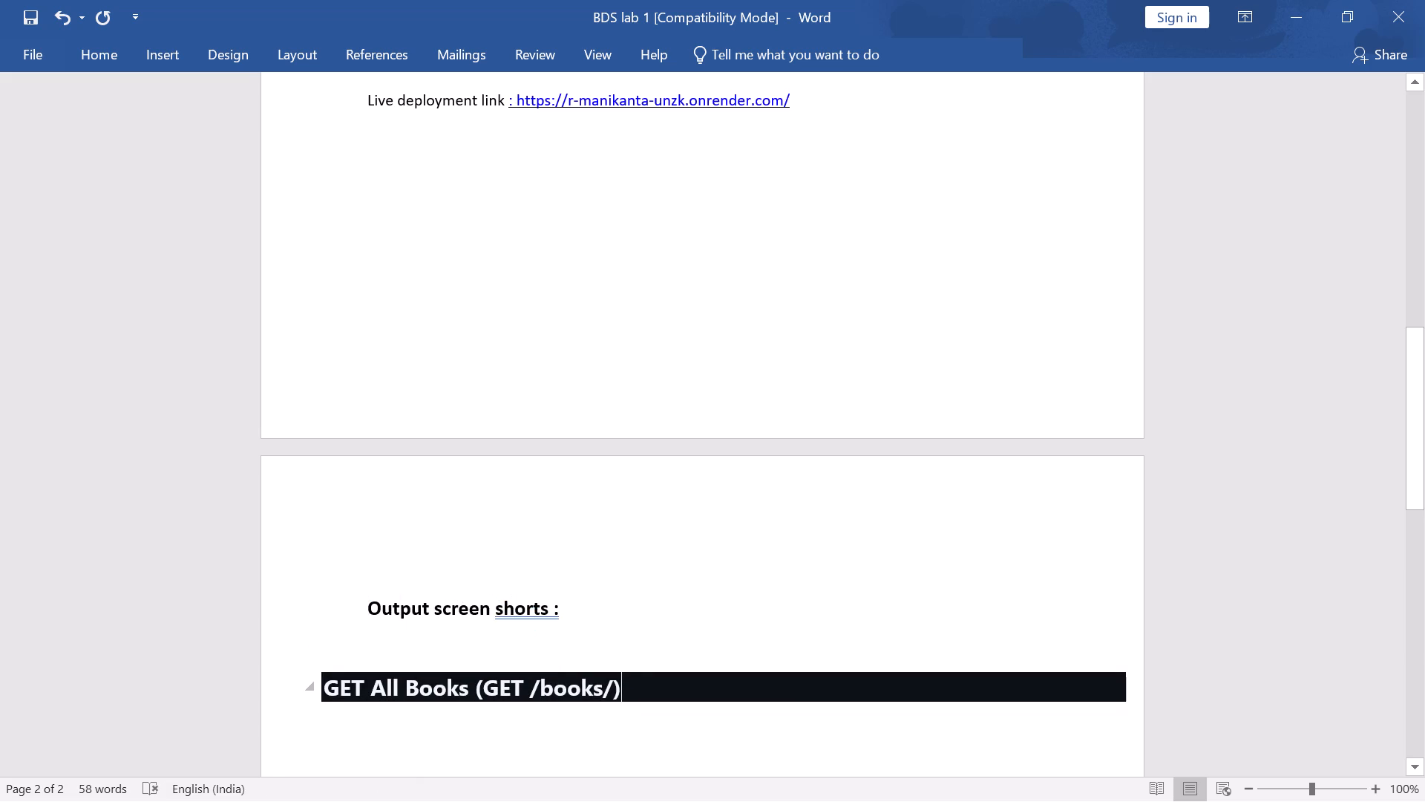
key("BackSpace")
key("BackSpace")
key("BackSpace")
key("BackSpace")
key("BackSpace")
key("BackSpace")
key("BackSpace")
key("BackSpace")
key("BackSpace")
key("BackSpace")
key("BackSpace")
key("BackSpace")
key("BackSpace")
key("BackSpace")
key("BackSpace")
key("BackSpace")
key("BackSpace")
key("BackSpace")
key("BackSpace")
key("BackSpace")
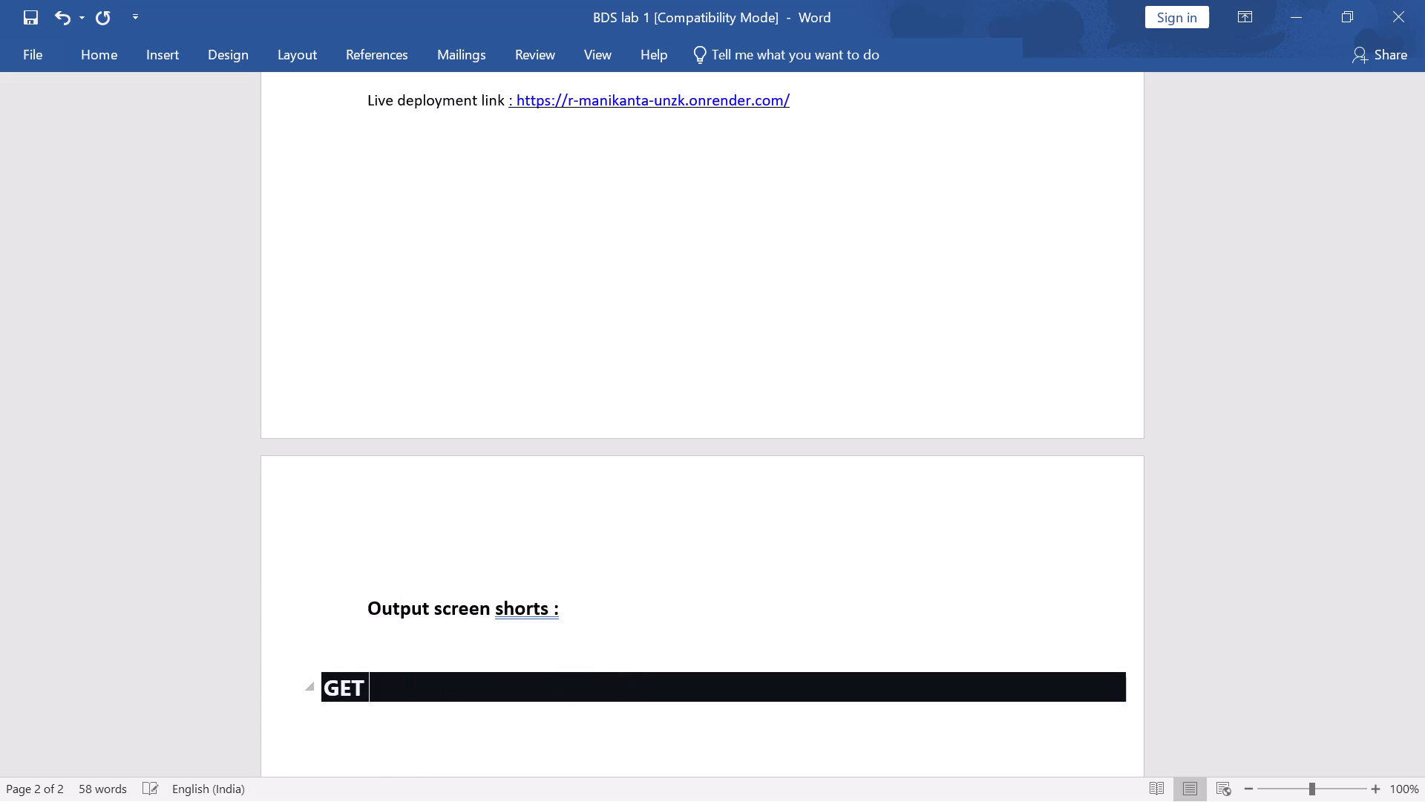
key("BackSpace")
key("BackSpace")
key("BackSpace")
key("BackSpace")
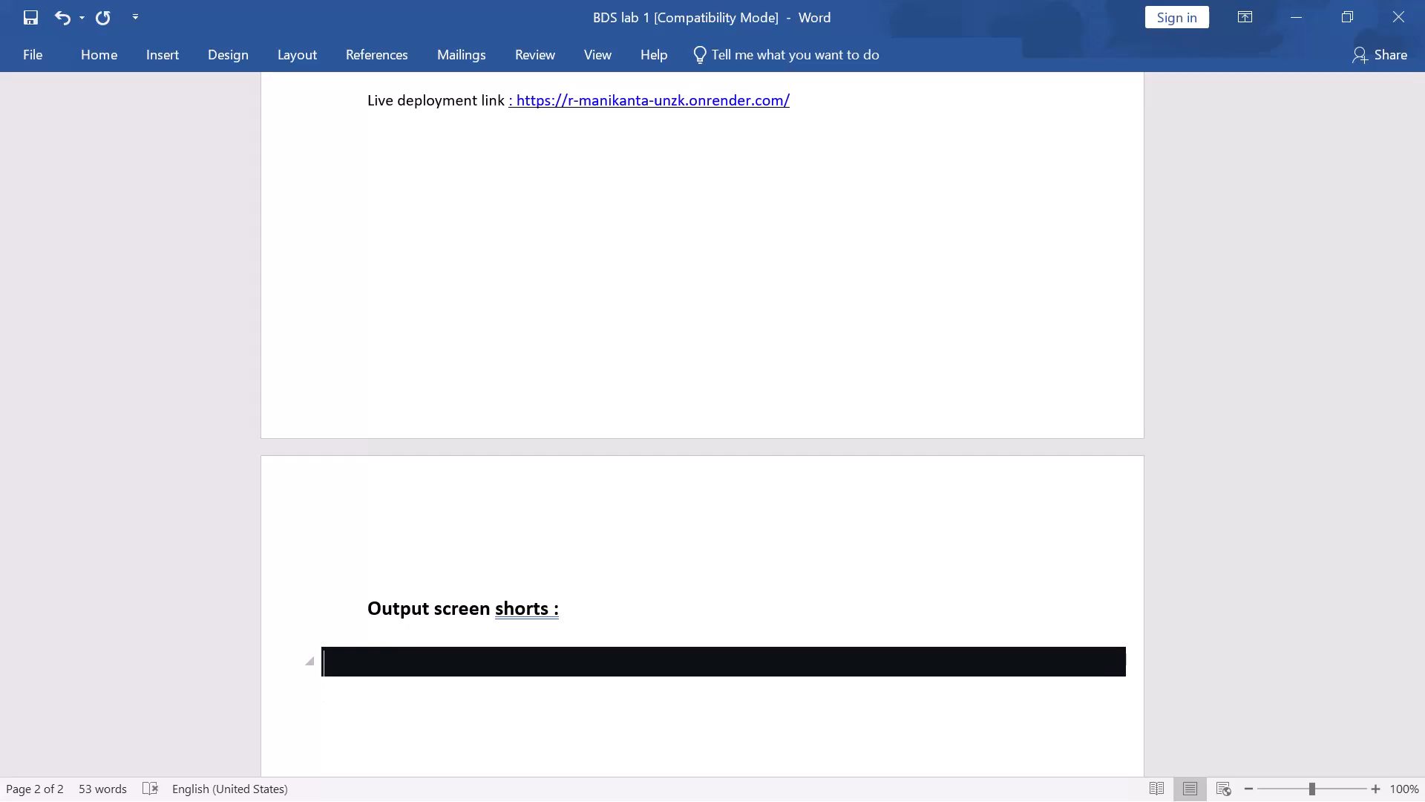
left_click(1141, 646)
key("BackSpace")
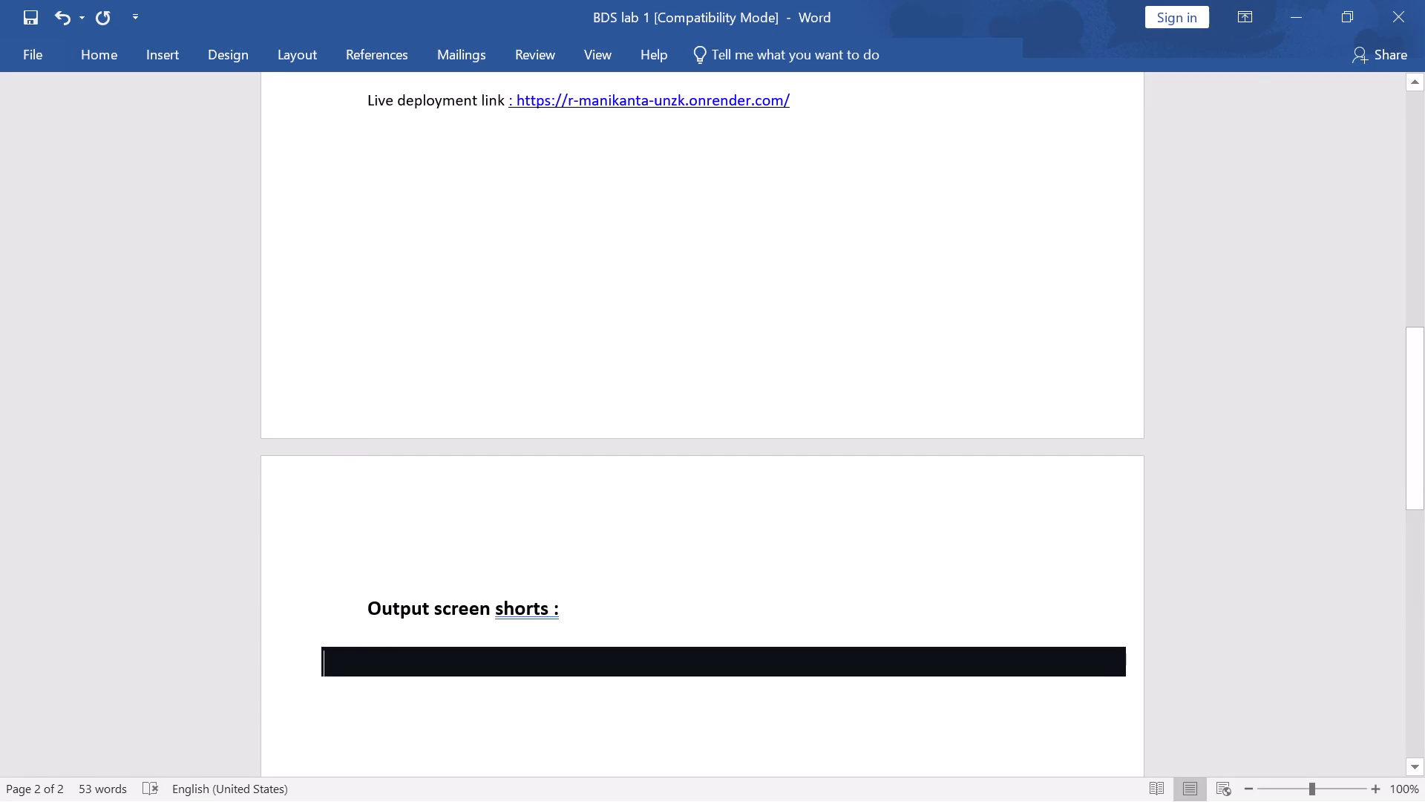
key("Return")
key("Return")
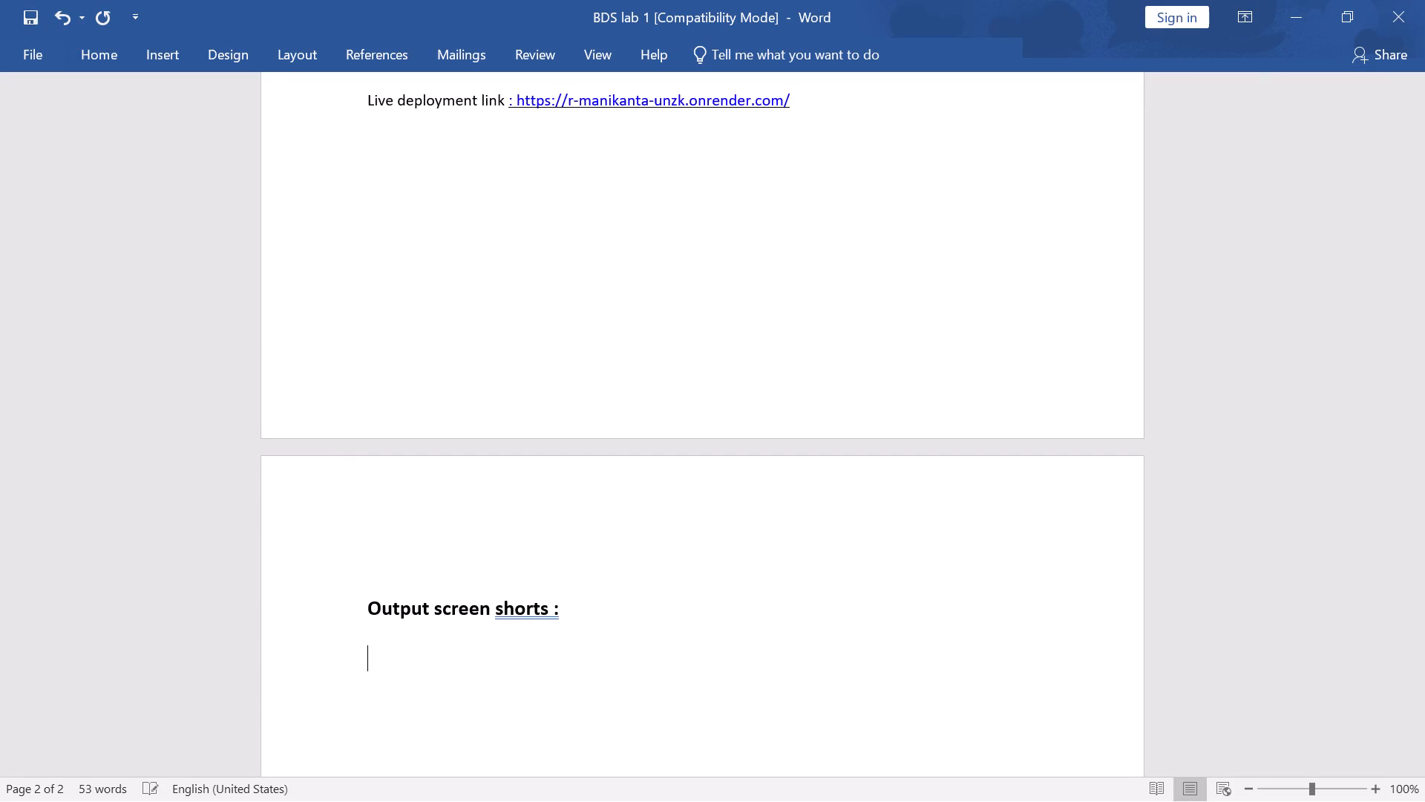
Begin the first screenshot caption below "Output screen shorts :" with the words "Get all".
type("Get all")
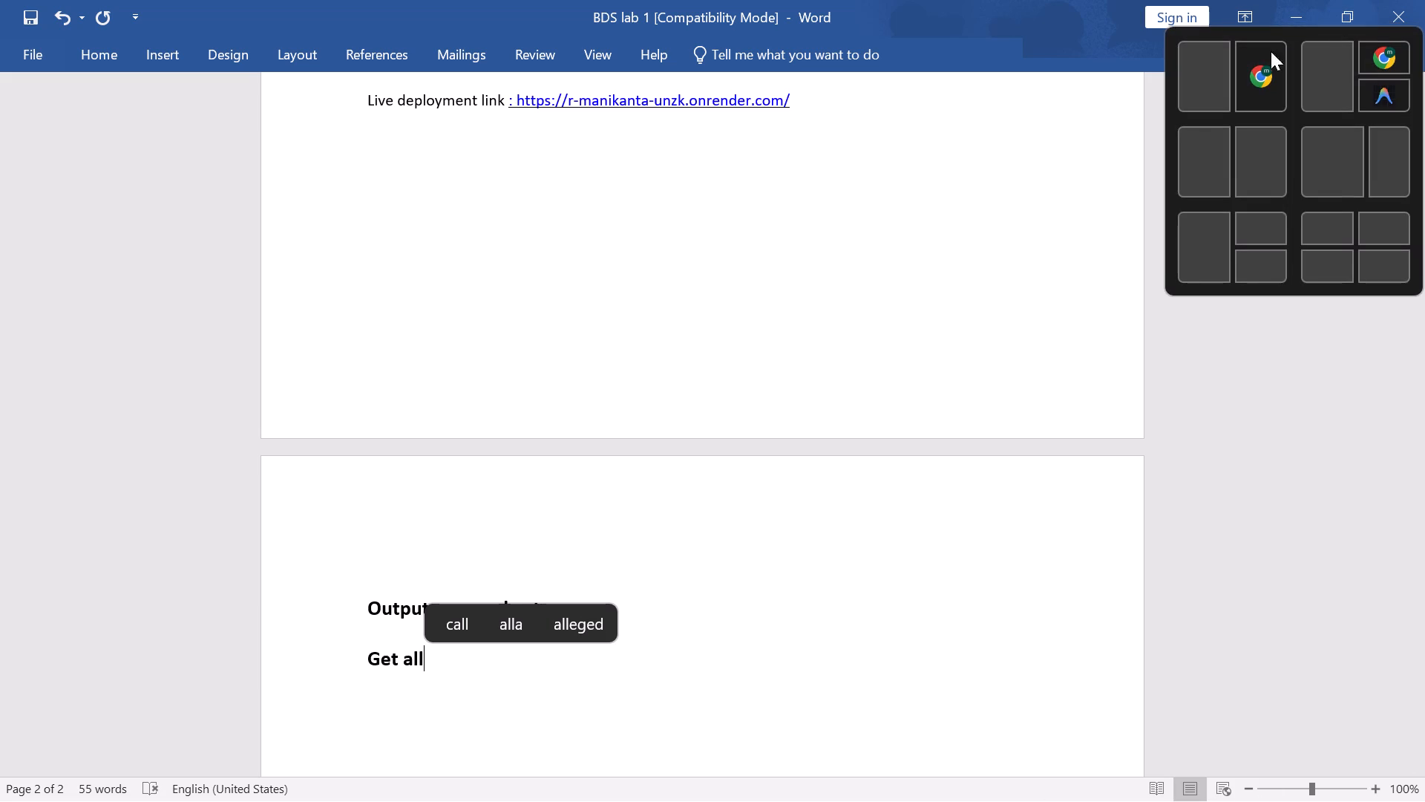
Arrange the Word document and the Chrome window with the lab-02 README side by side.
left_click(1257, 57)
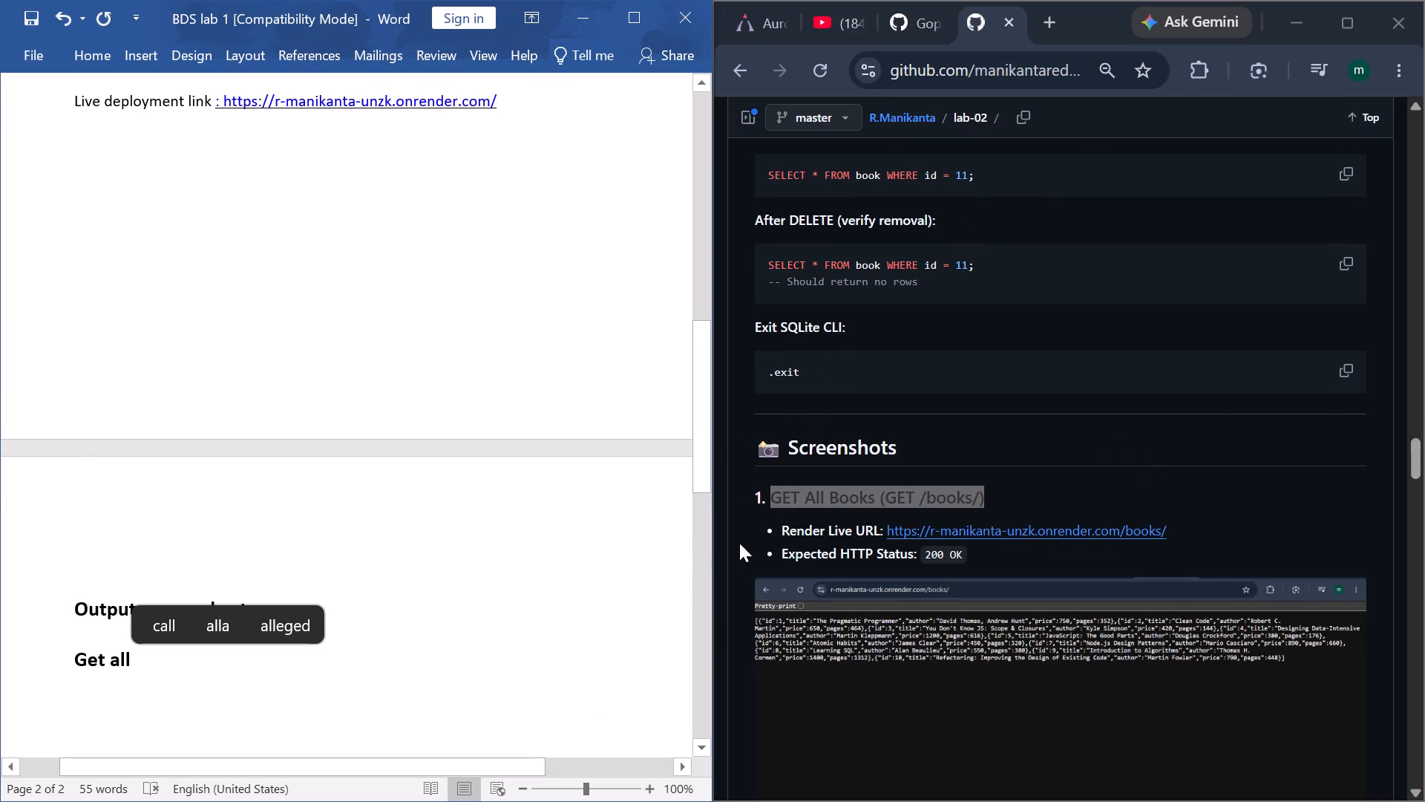
left_click(1019, 485)
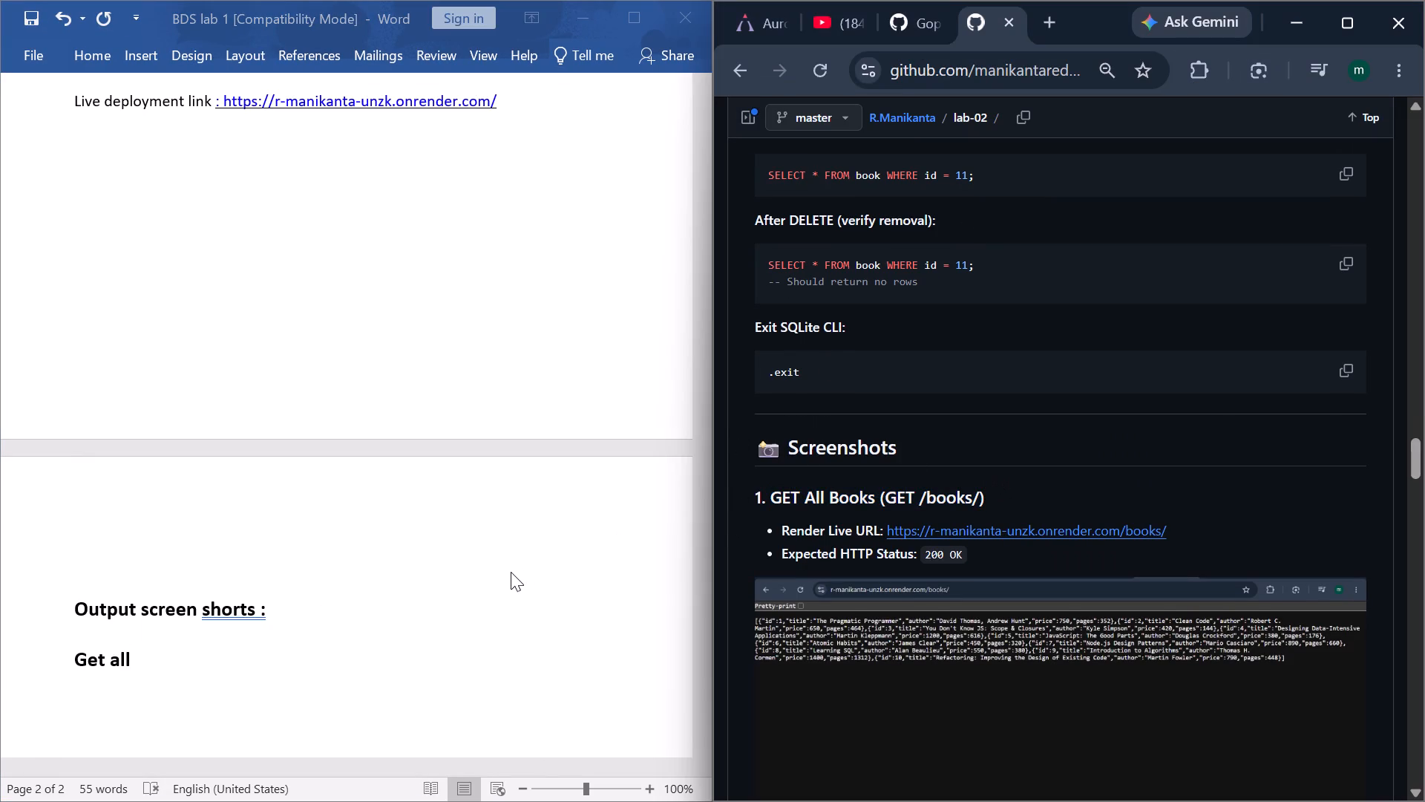
Complete the first screenshot caption so it reads "Get all Books (GET /books/):".
scroll(511, 572, "down", 1)
left_click(149, 412)
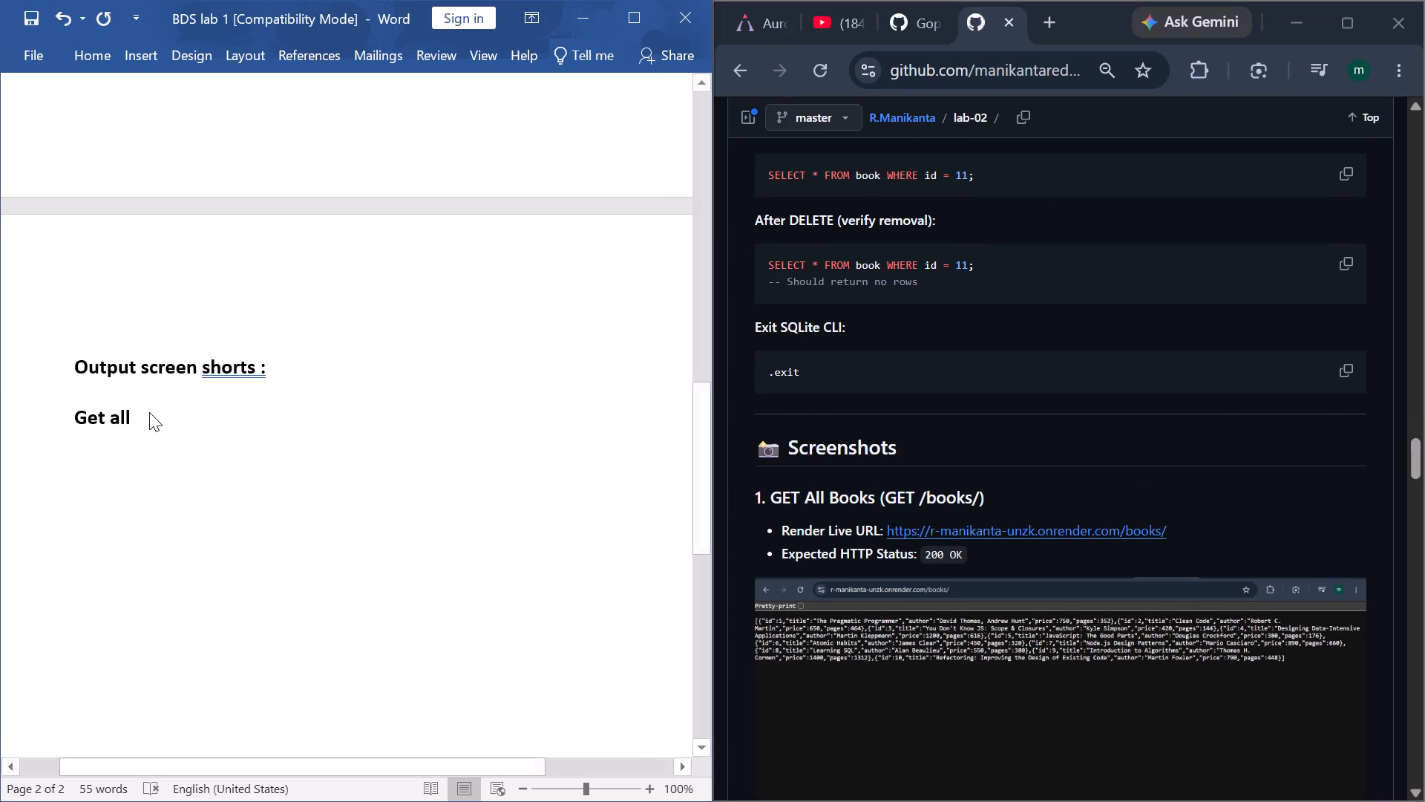
key("space")
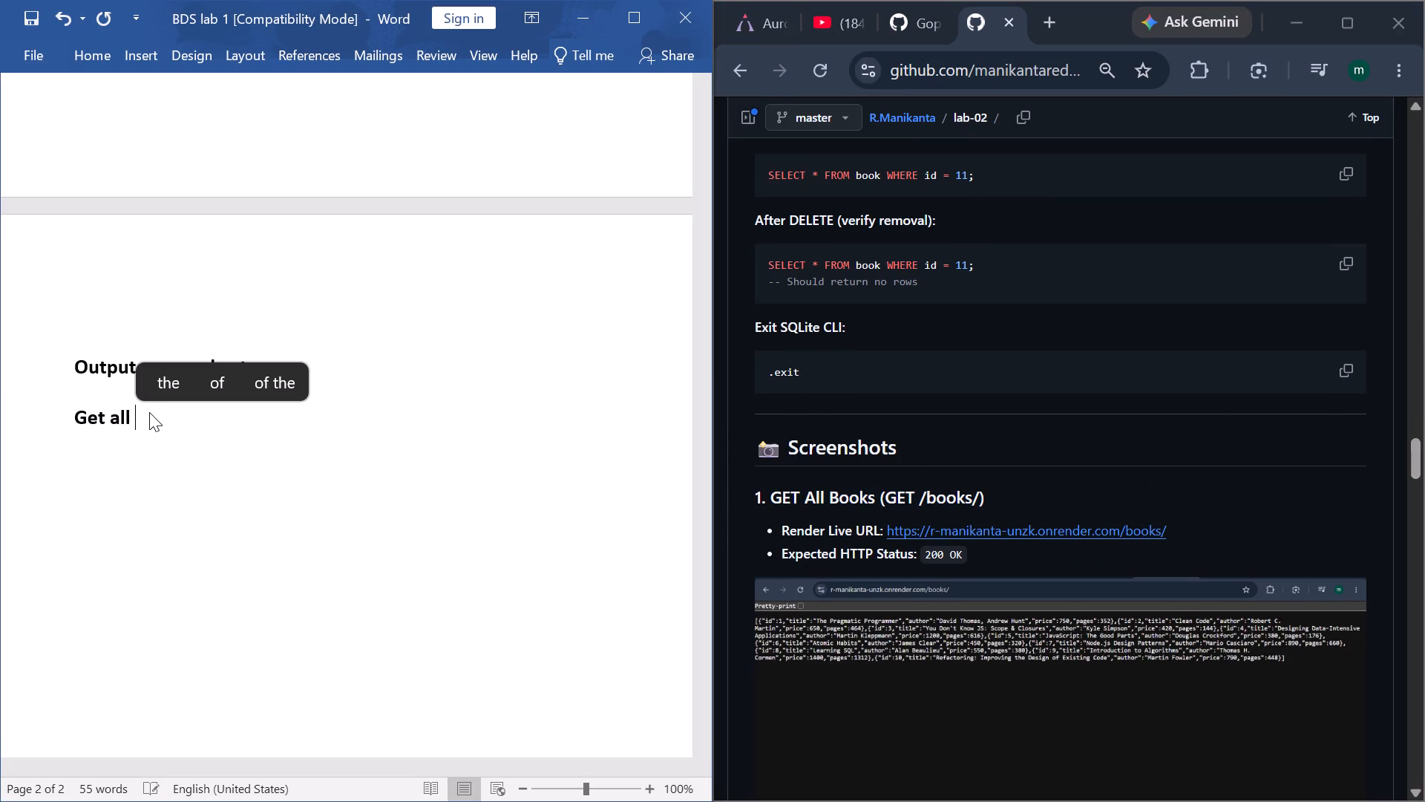
key("shift+b")
type("oks")
key("space")
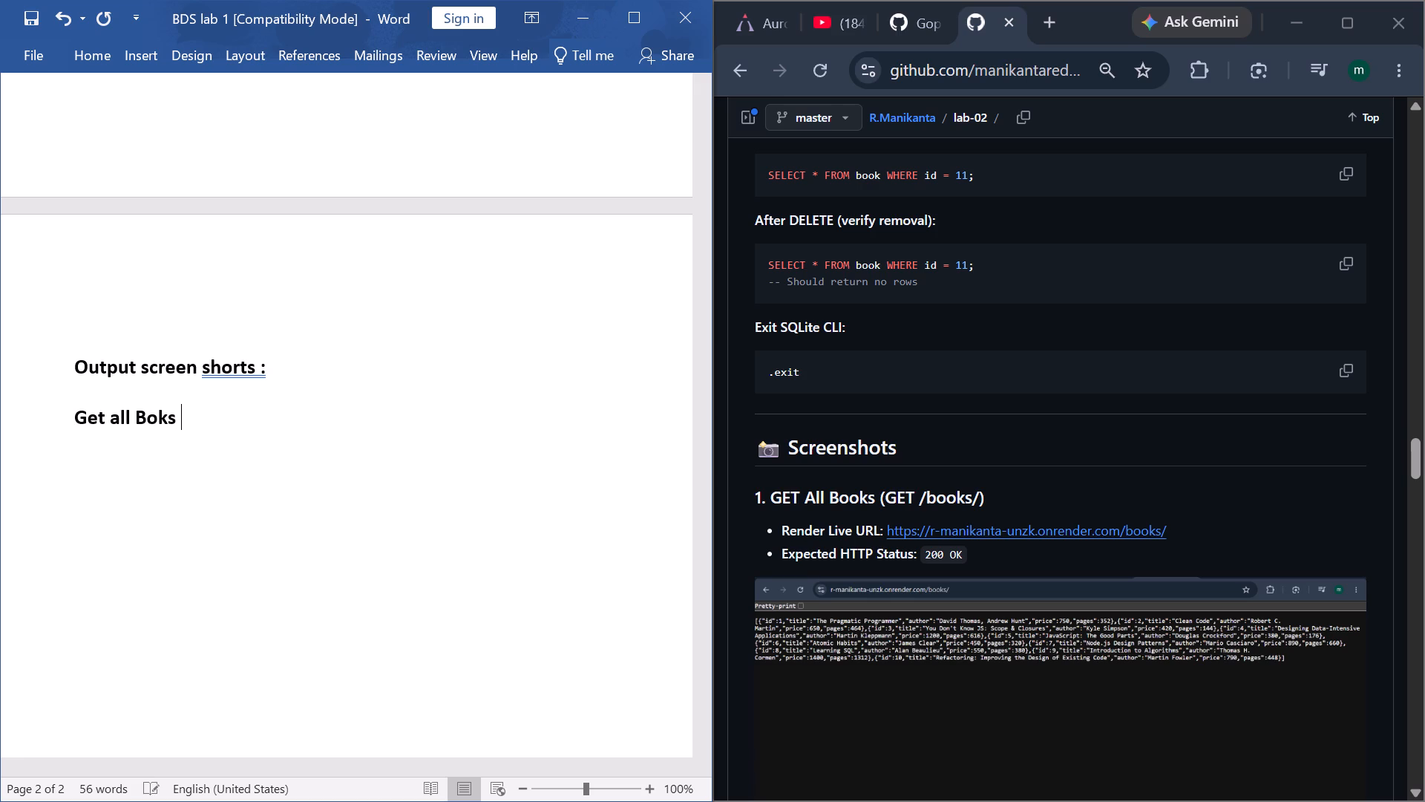
key("BackSpace")
key("BackSpace")
key("BackSpace")
type("oks")
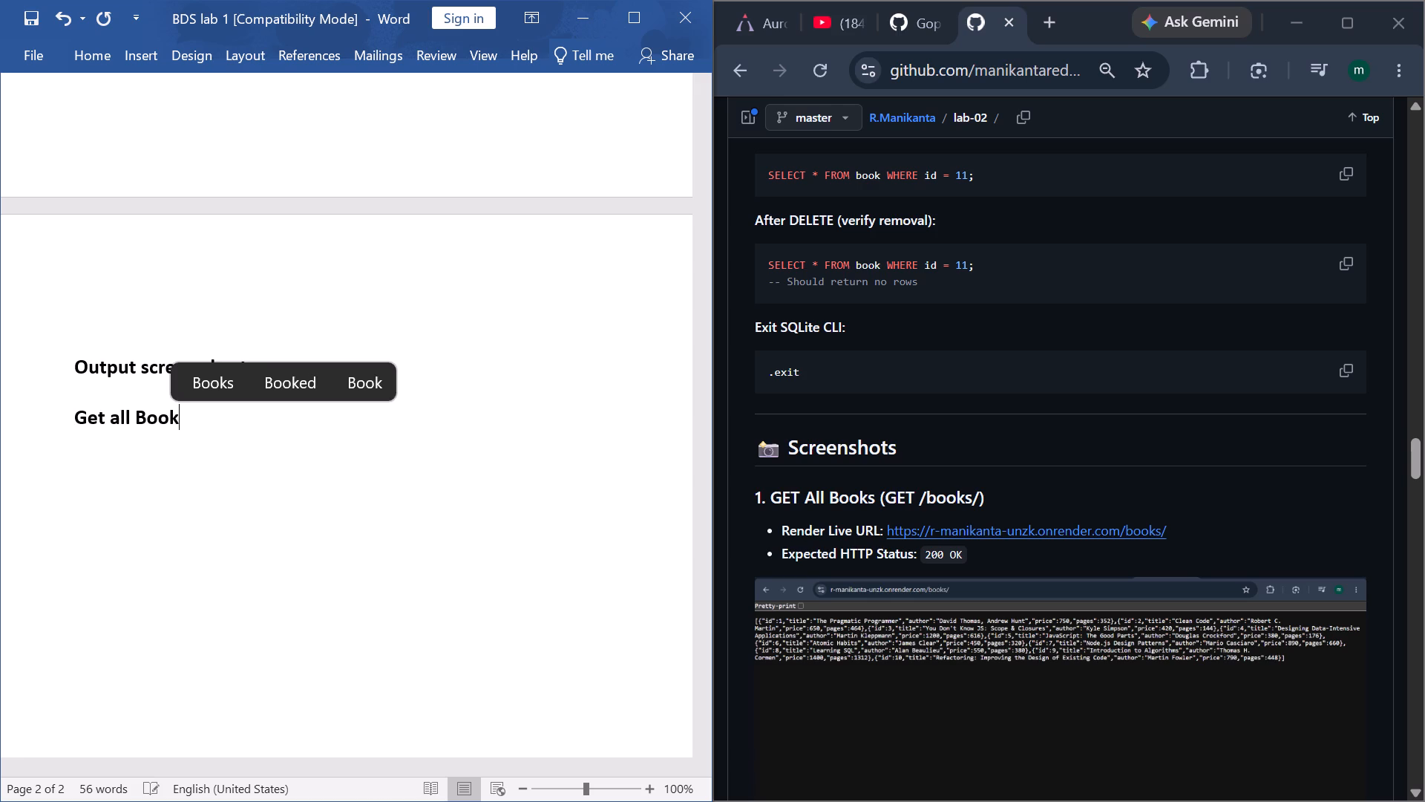
key("space")
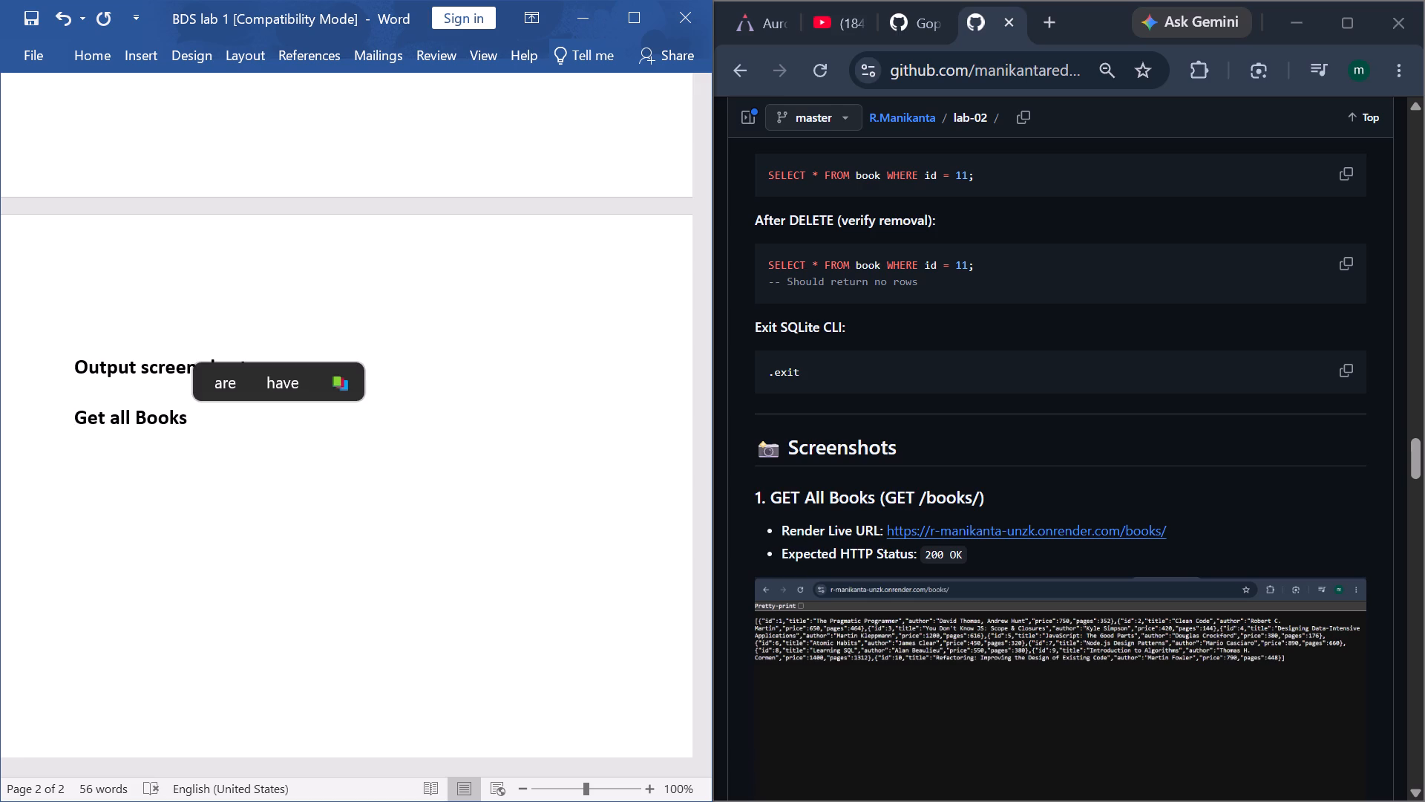
key("shift+parenleft")
key("shift+parenright")
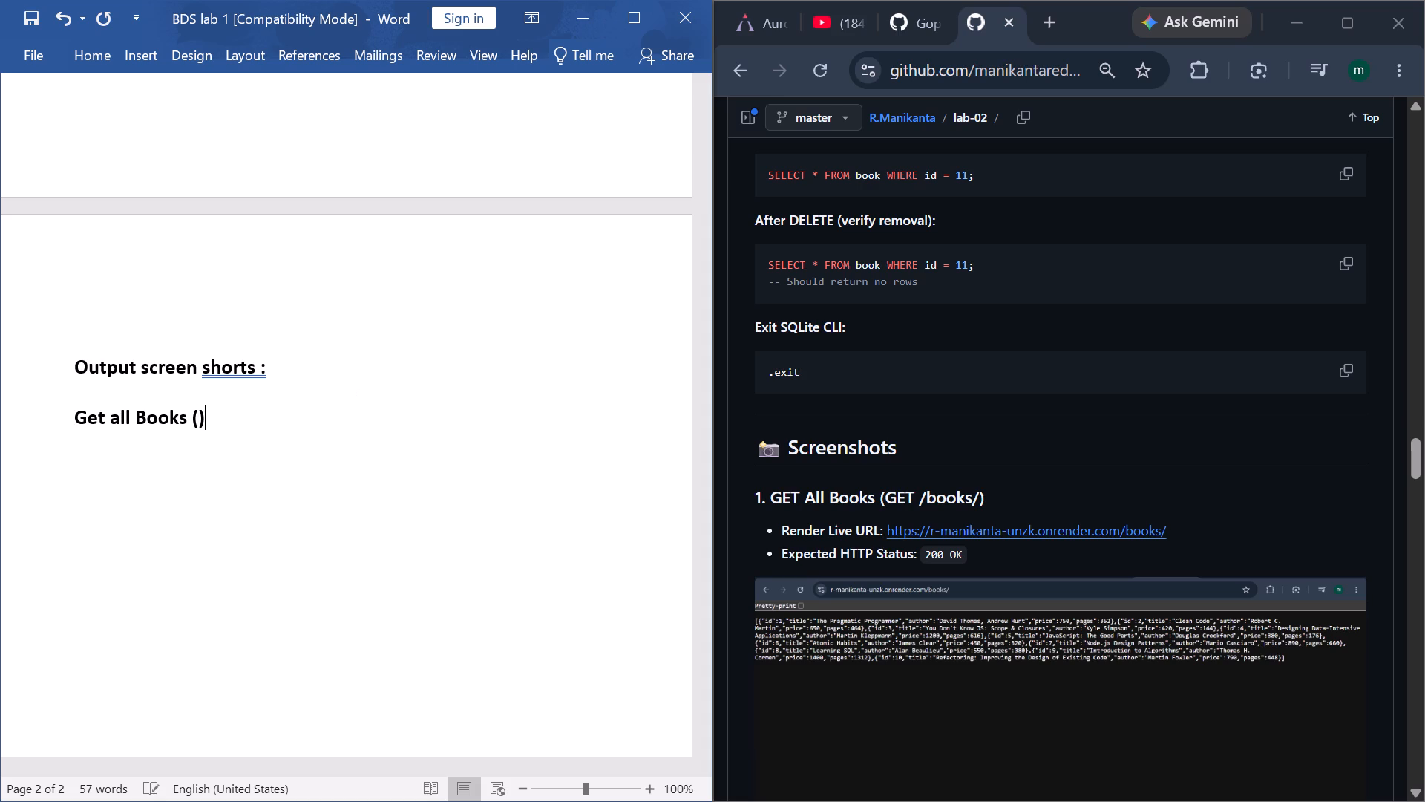
key("Left")
key("shift+g")
type("ET")
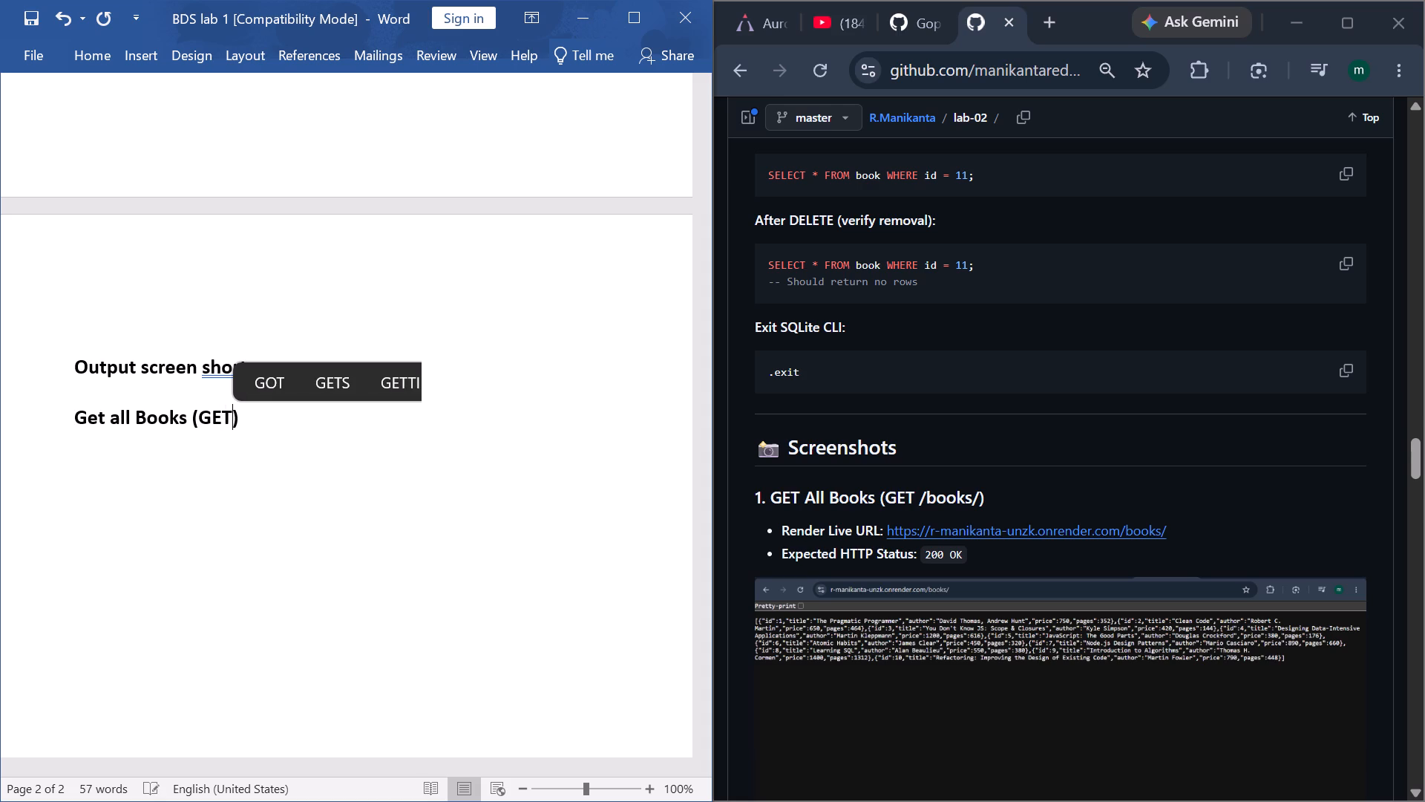
key("space")
key("slash")
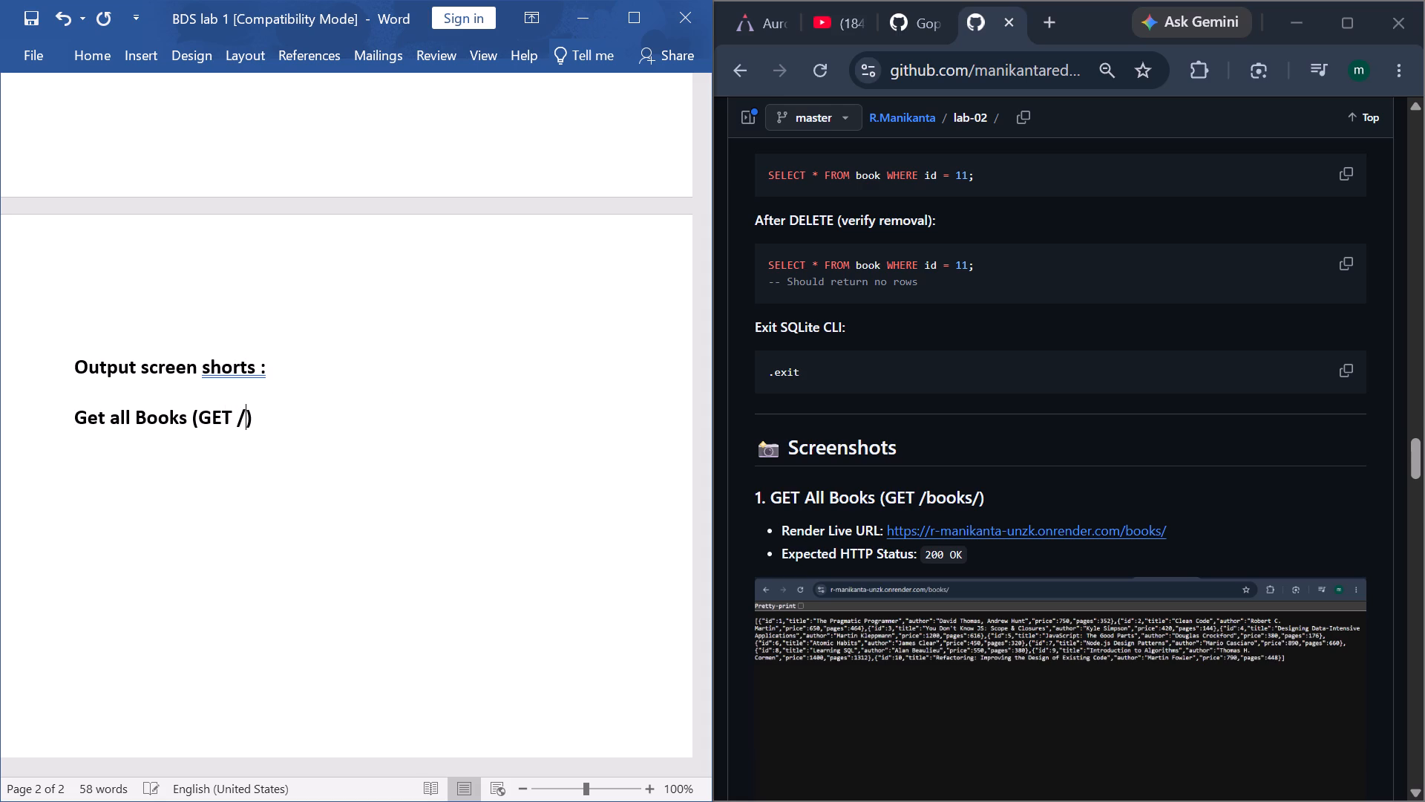
type("books/")
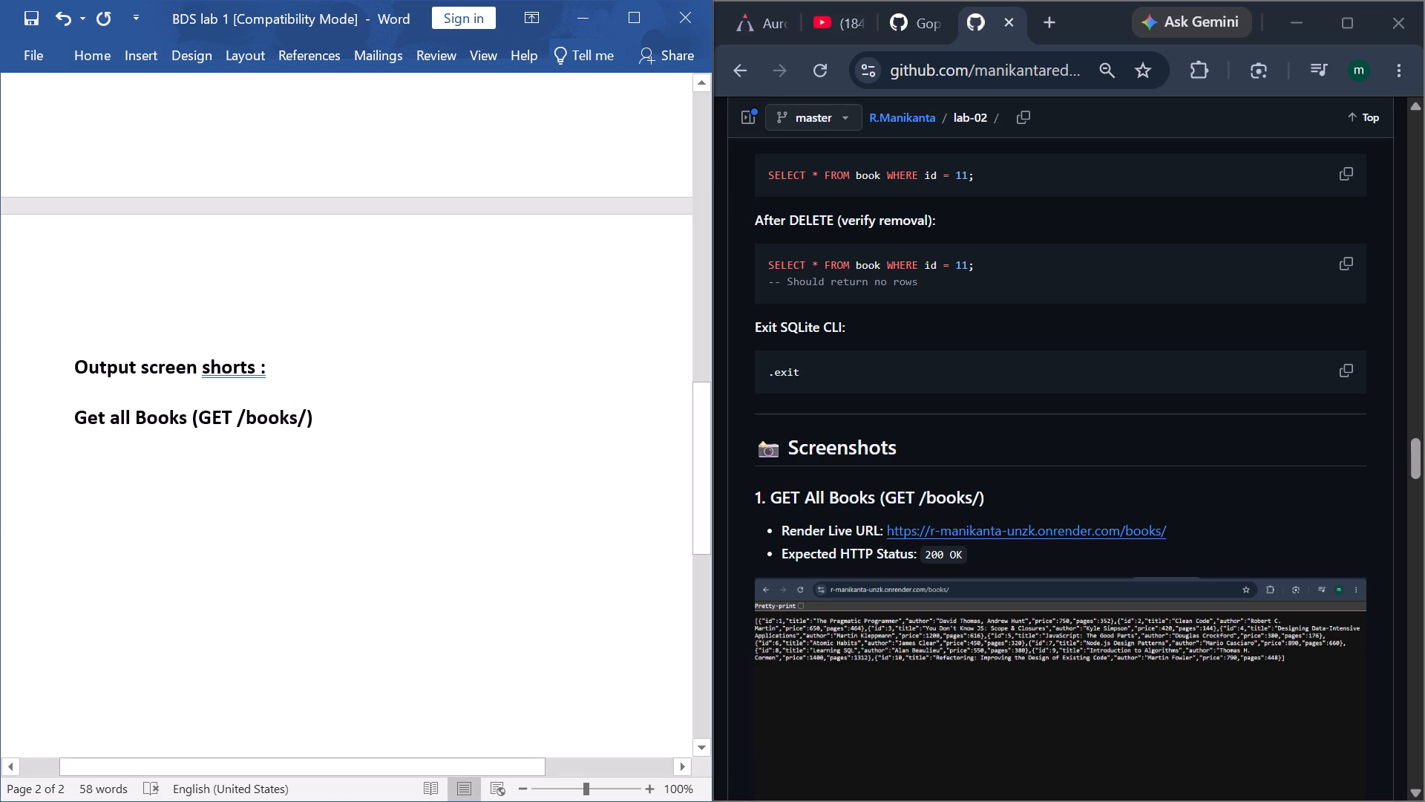
key("Right")
key("shift+colon")
Turn the "Get all Books (GET /books/):" caption into numbered item 1 and add an empty unnumbered line below it.
key("Return")
key("Up")
type("1.")
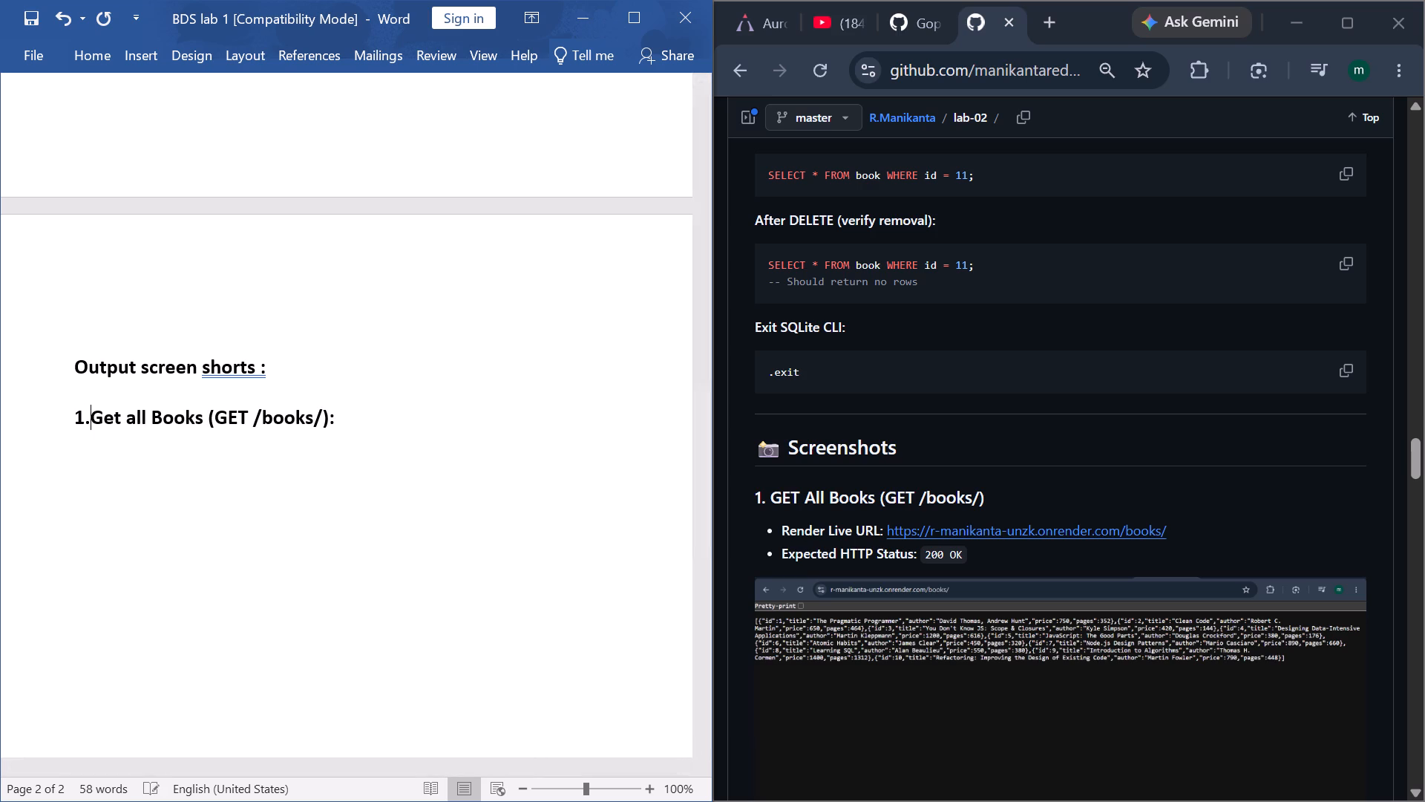
key("space")
key("Right")
key("Right")
key("Right")
key("Right")
key("Right")
key("Right")
key("Right")
key("Right")
key("Right")
key("Right")
key("Right")
key("Right")
key("Right")
key("Right")
key("Right")
key("Right")
key("Right")
key("Right")
key("Right")
key("Right")
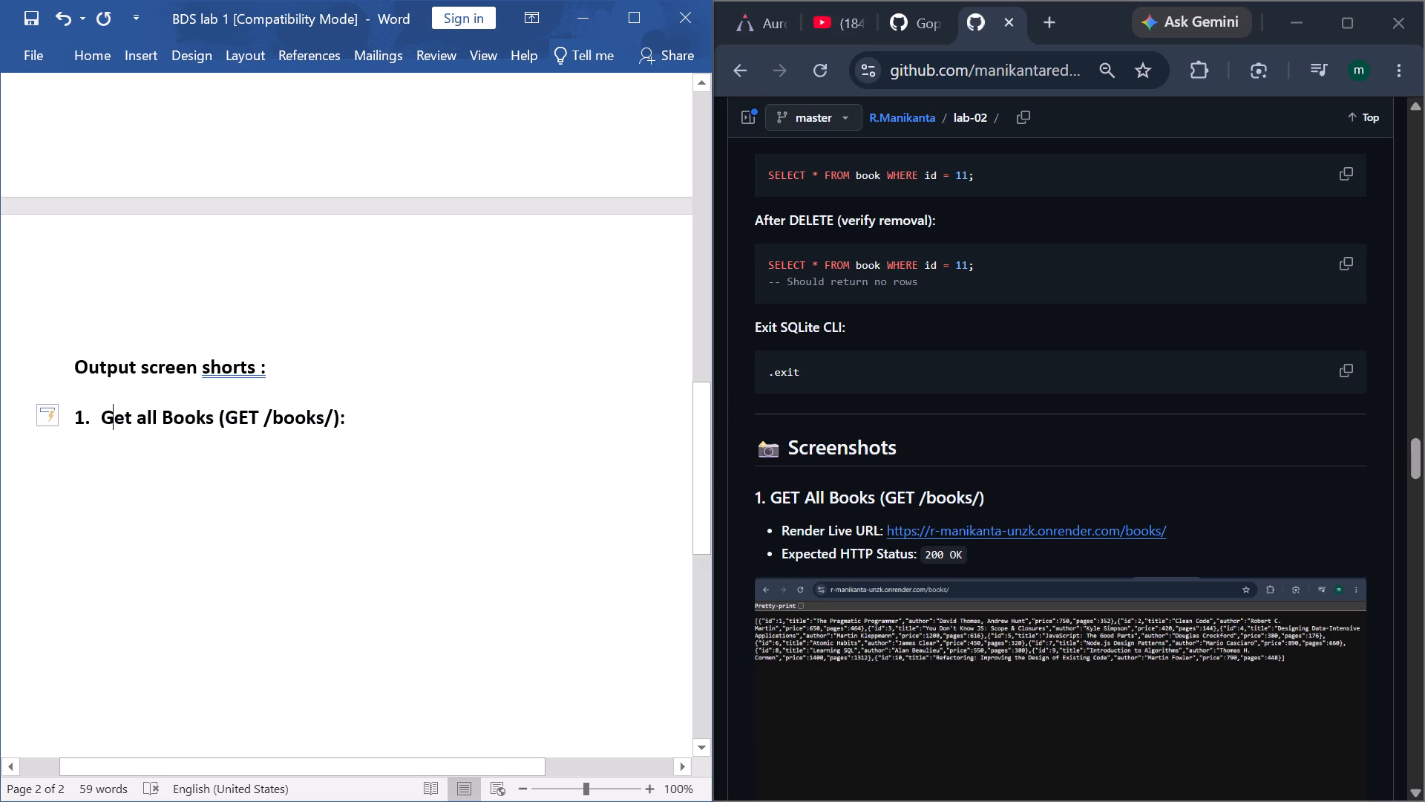
key("Right")
key("Right")
key("Return")
key("BackSpace")
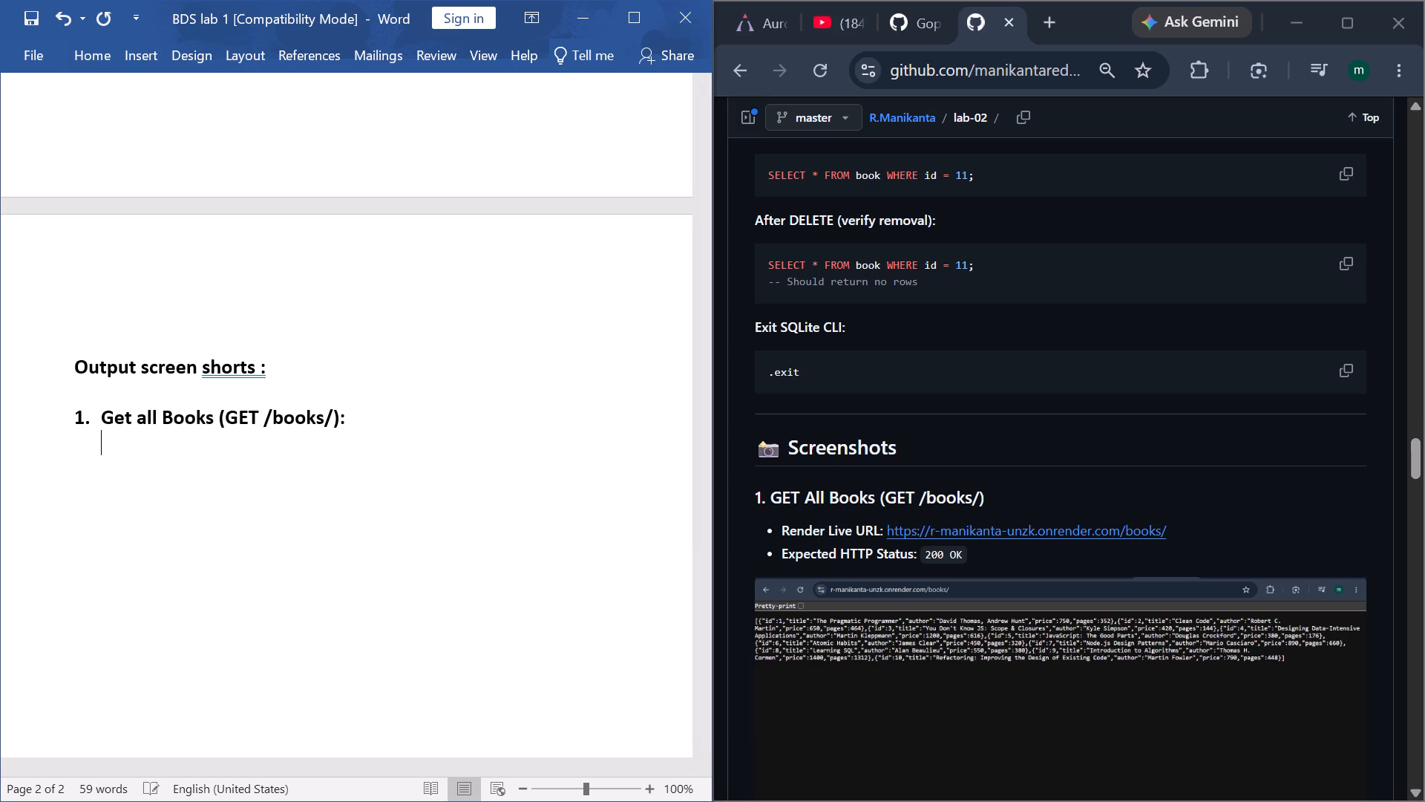
key("Return")
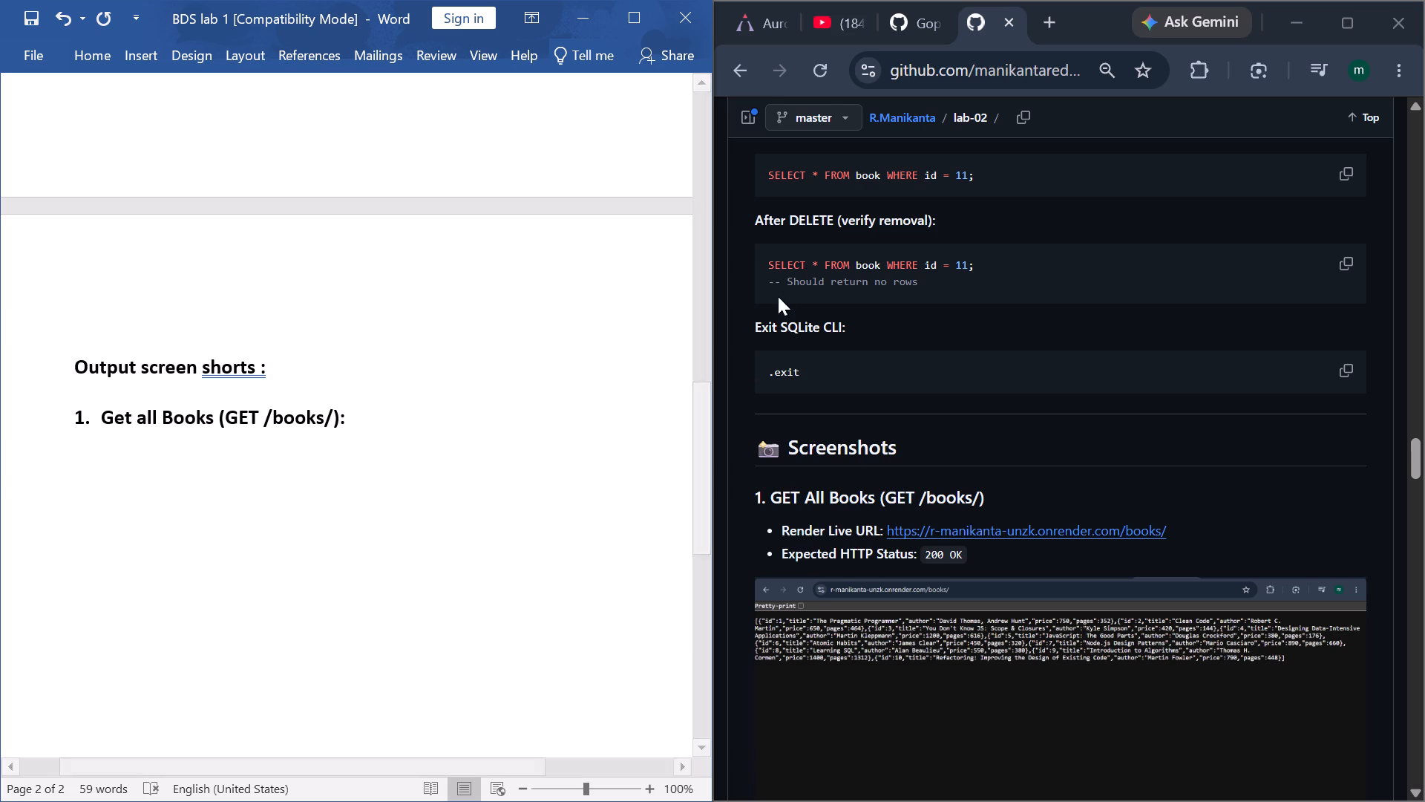
Open the live /books/ URL from the README's "GET All Books" section, maximize the browser, and capture the address bar and page output.
left_click(973, 525)
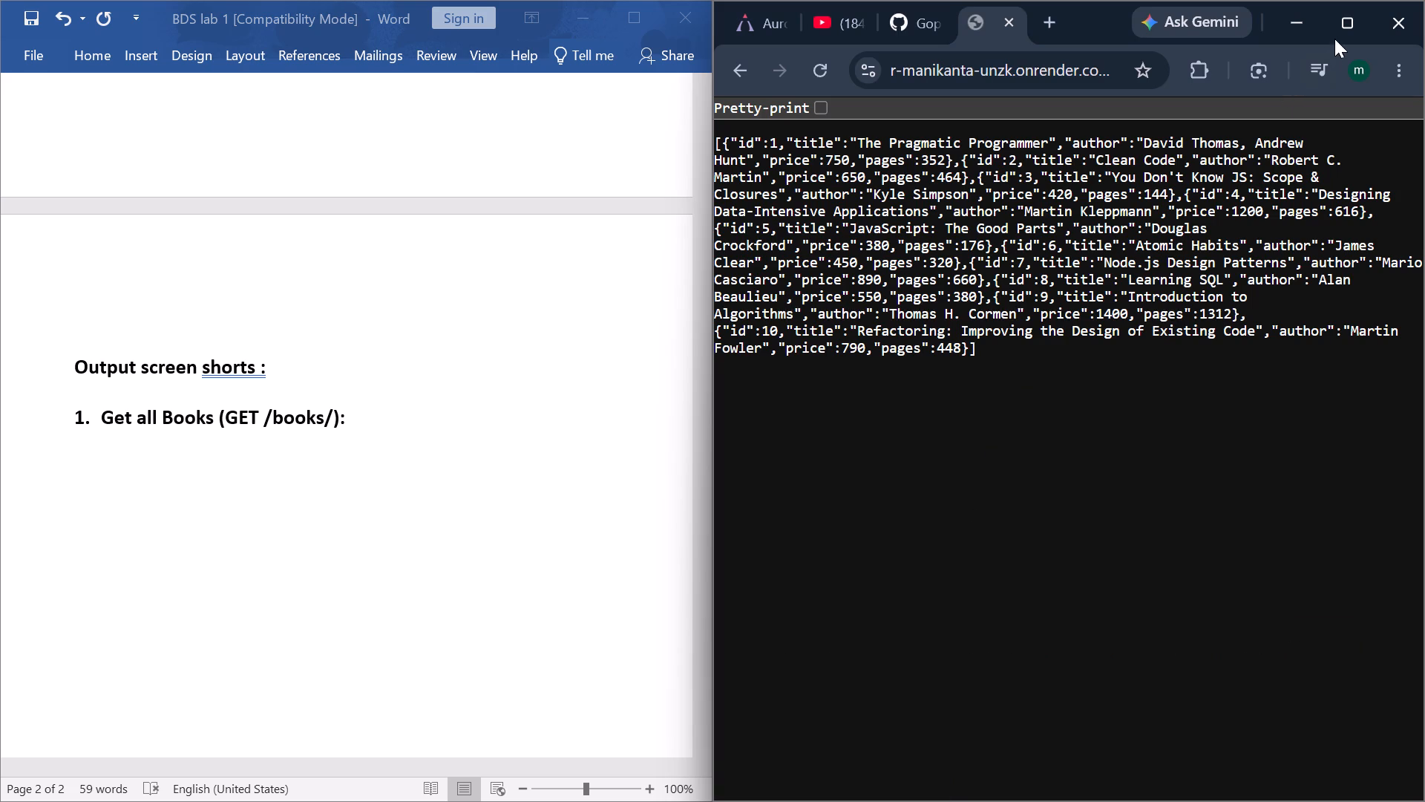
left_click(1351, 21)
key("Print")
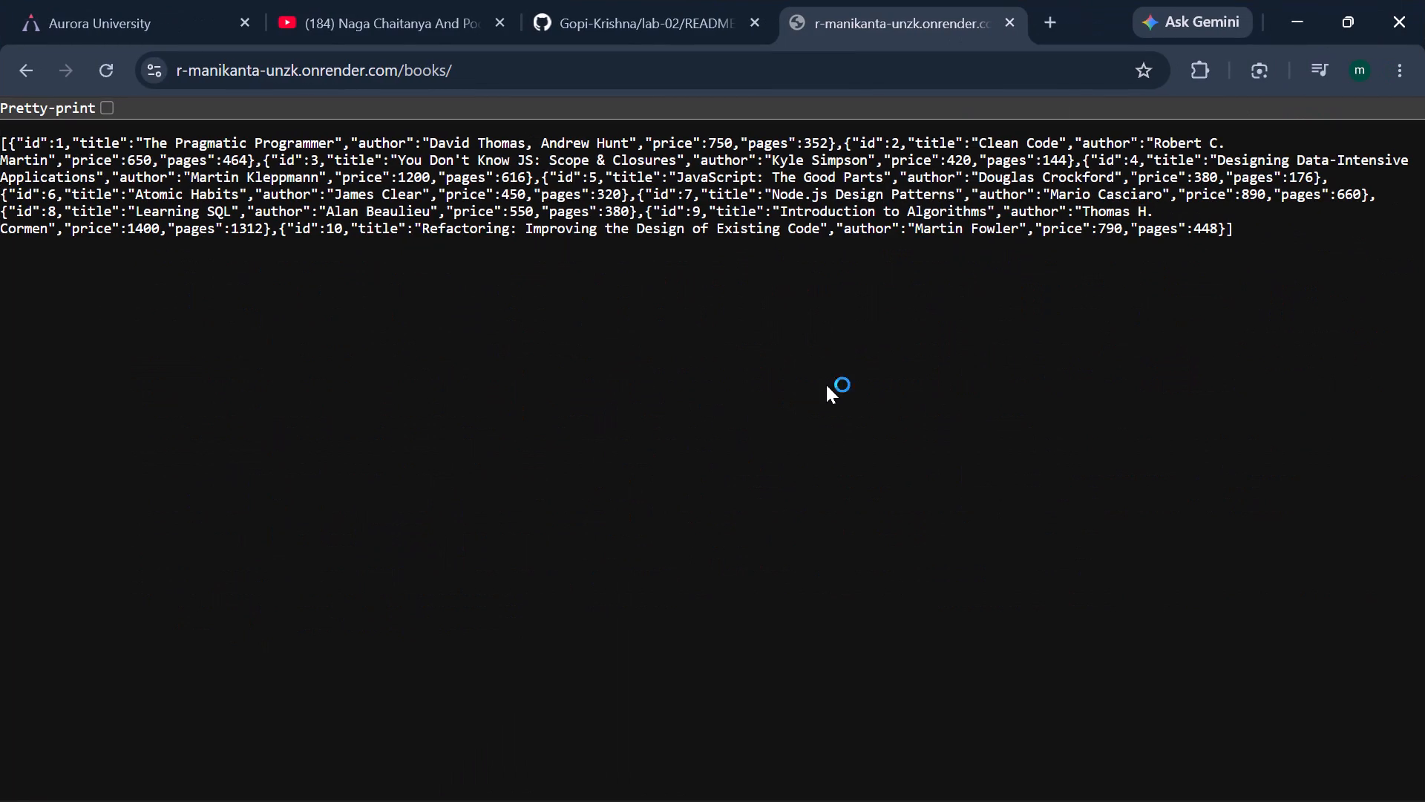
left_click_drag(0, 41, 459, 327)
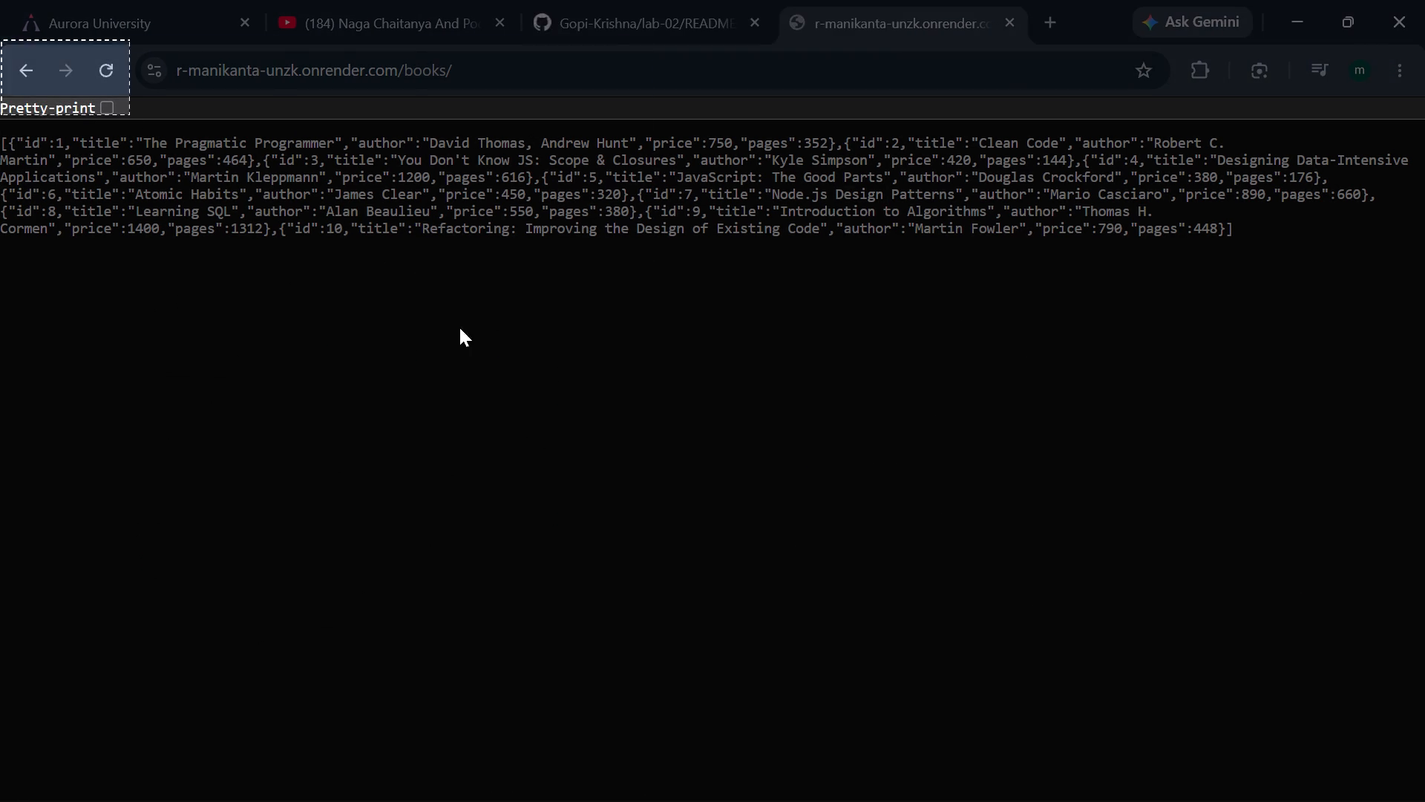
left_click_drag(459, 327, 1424, 801)
Paste the captured screenshot into the Word document below the first caption and narrow it to fit within the page width.
left_click(1031, 775)
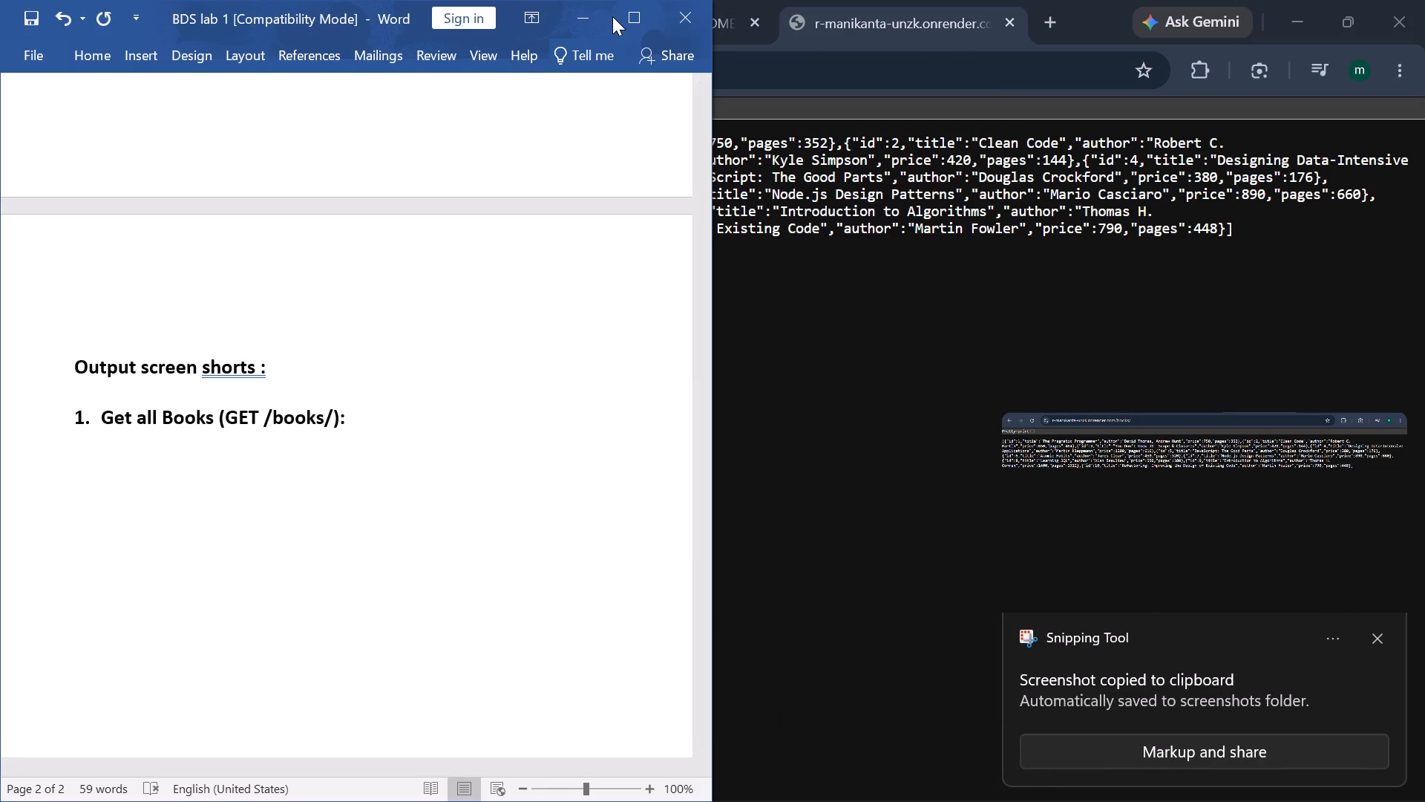
left_click(612, 16)
key("ctrl+v")
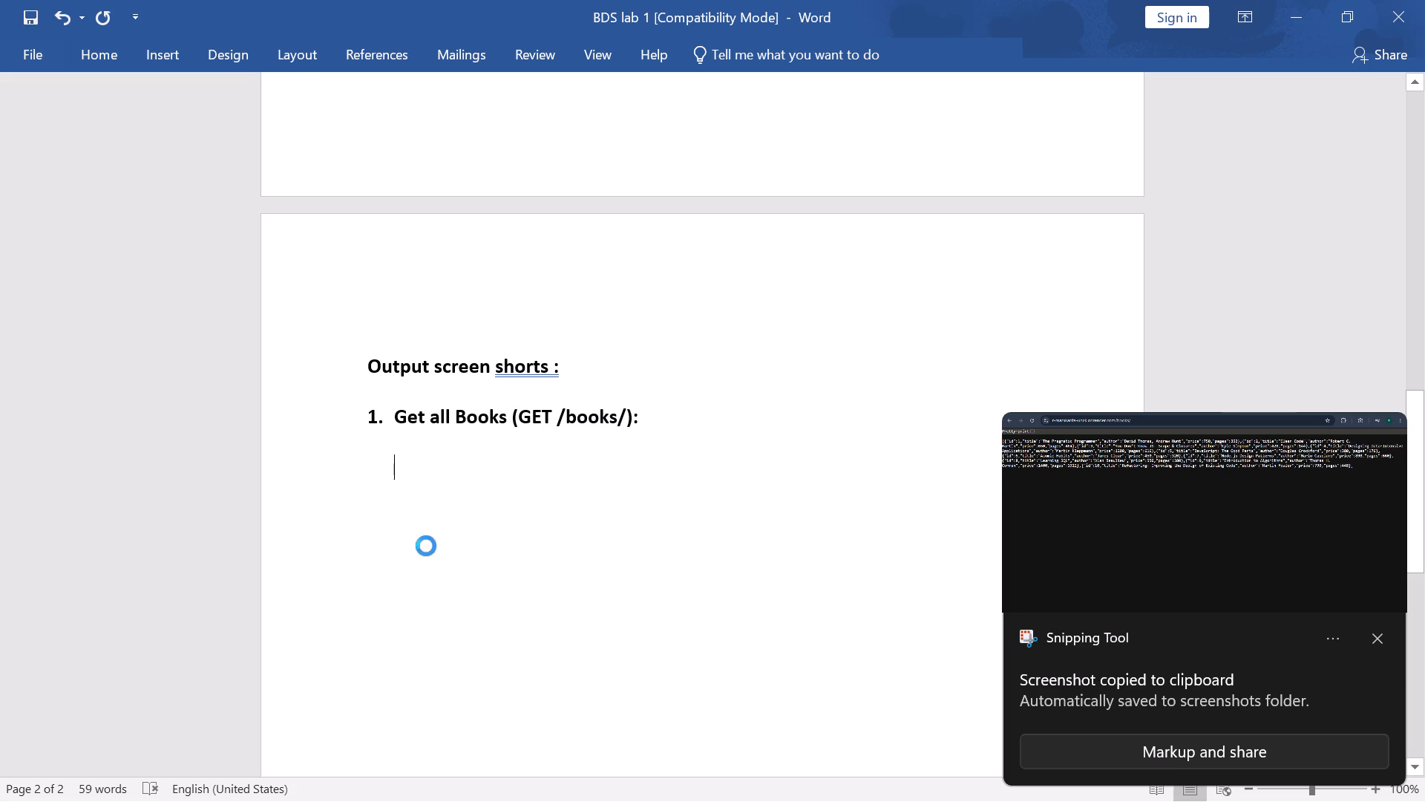
left_click(502, 488)
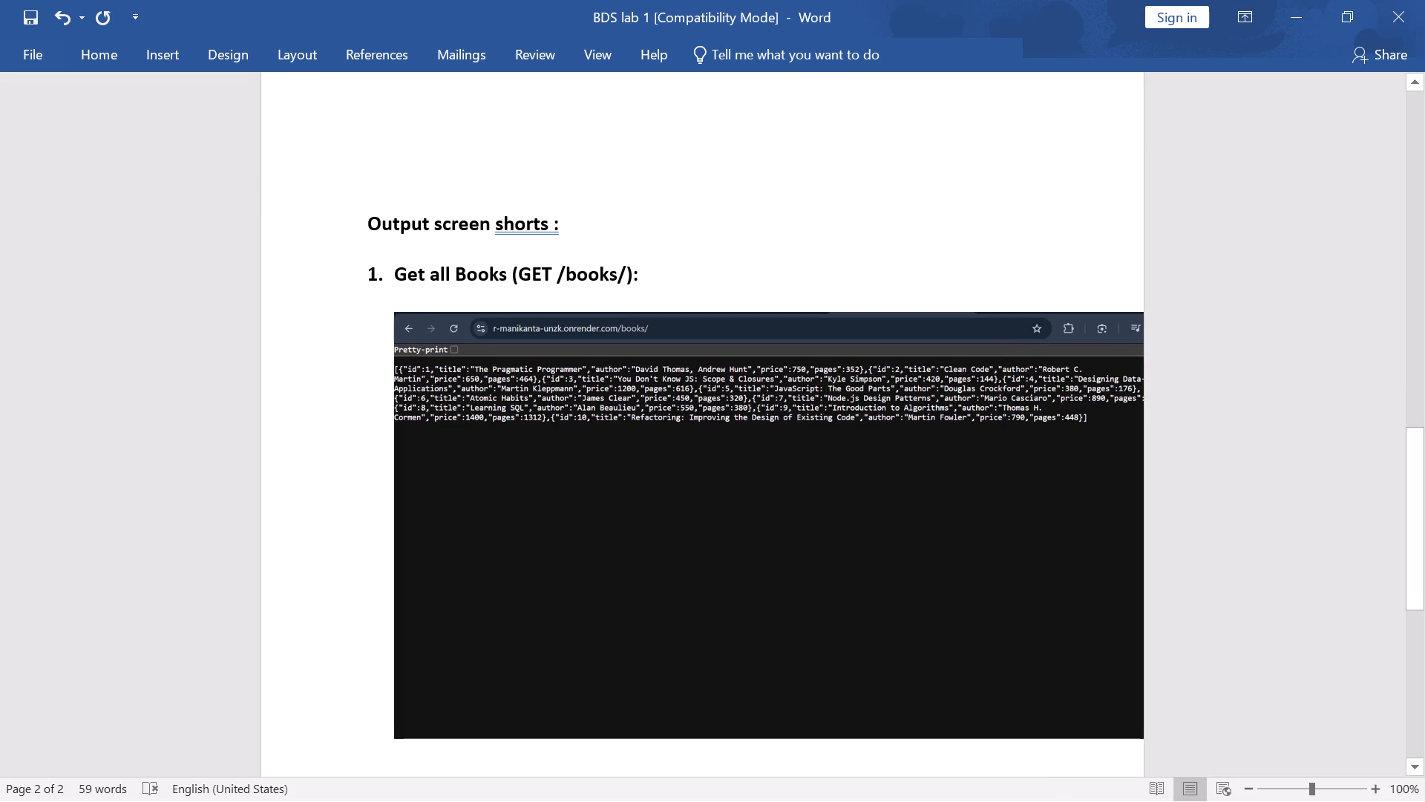
left_click_drag(396, 526, 469, 524)
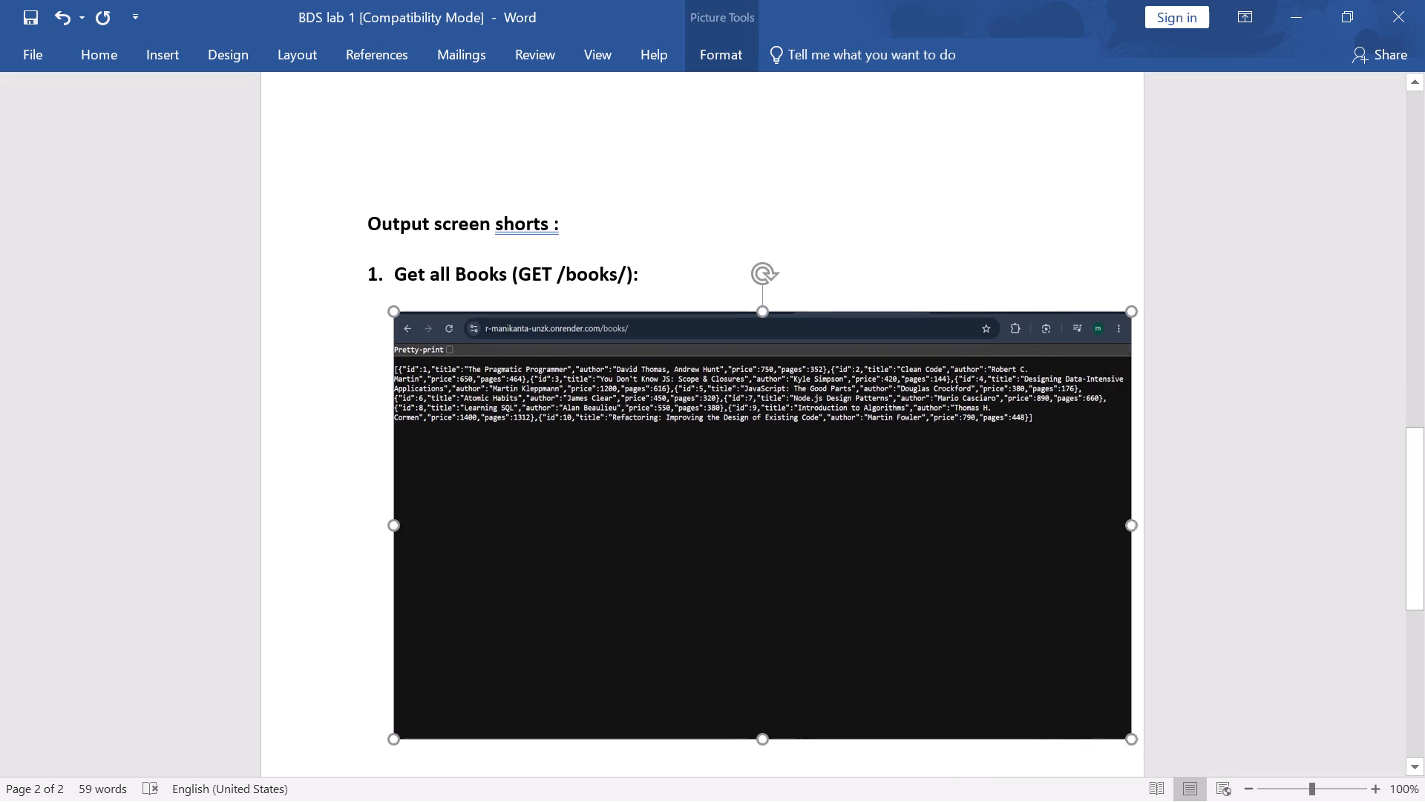
left_click_drag(469, 524, 474, 522)
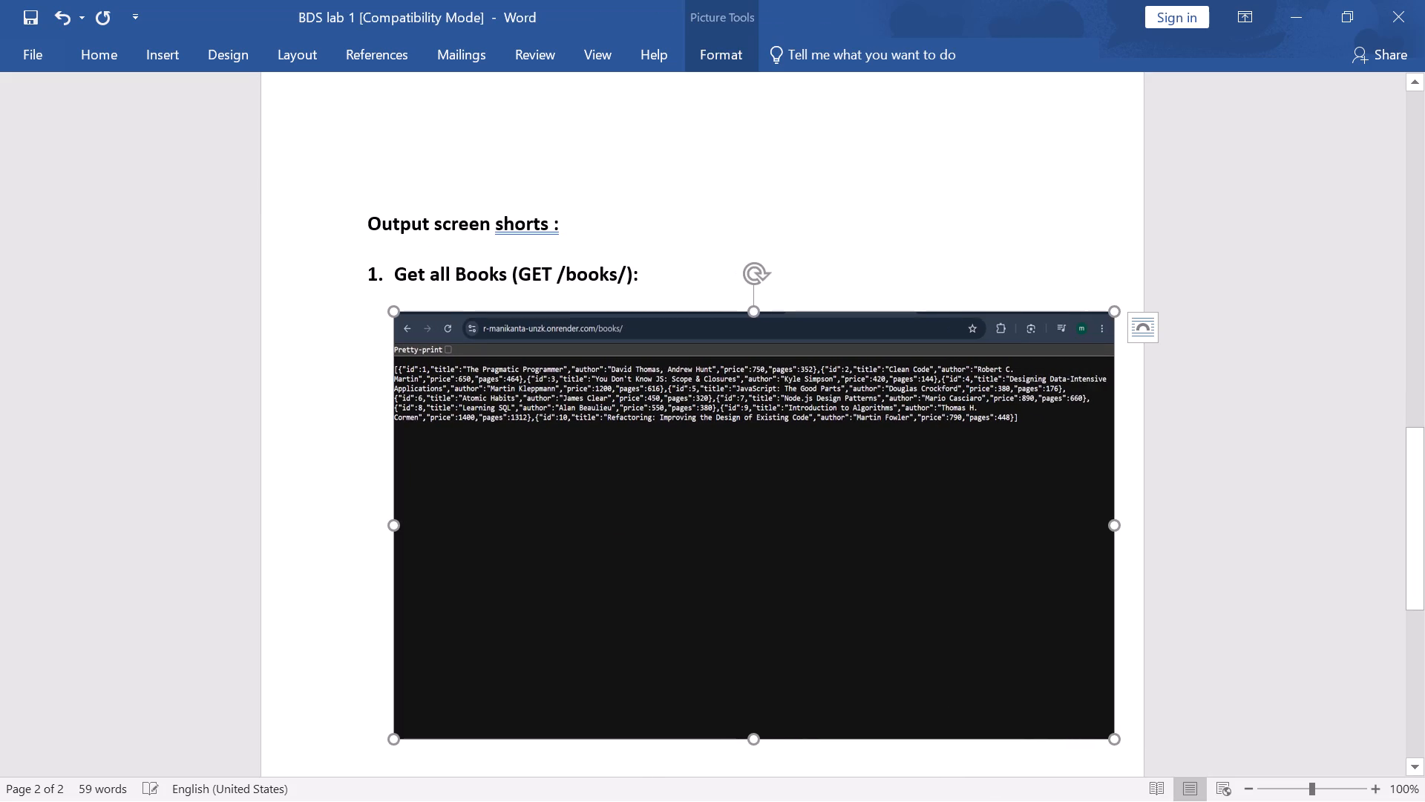
left_click(885, 263)
Start numbered item 2 on a new line below the pasted screenshot.
scroll(904, 541, "down", 1)
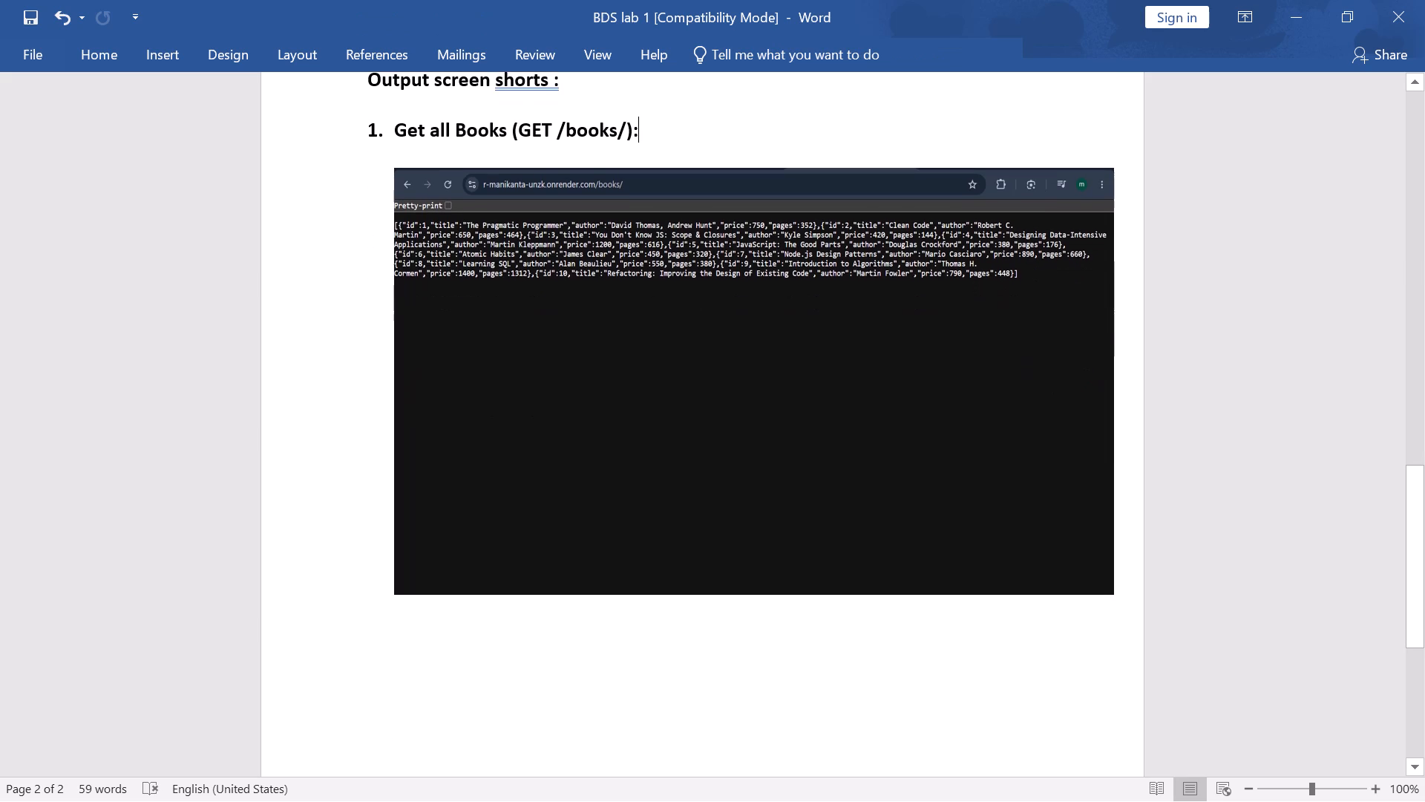
left_click(1127, 587)
key("Return")
key("Return")
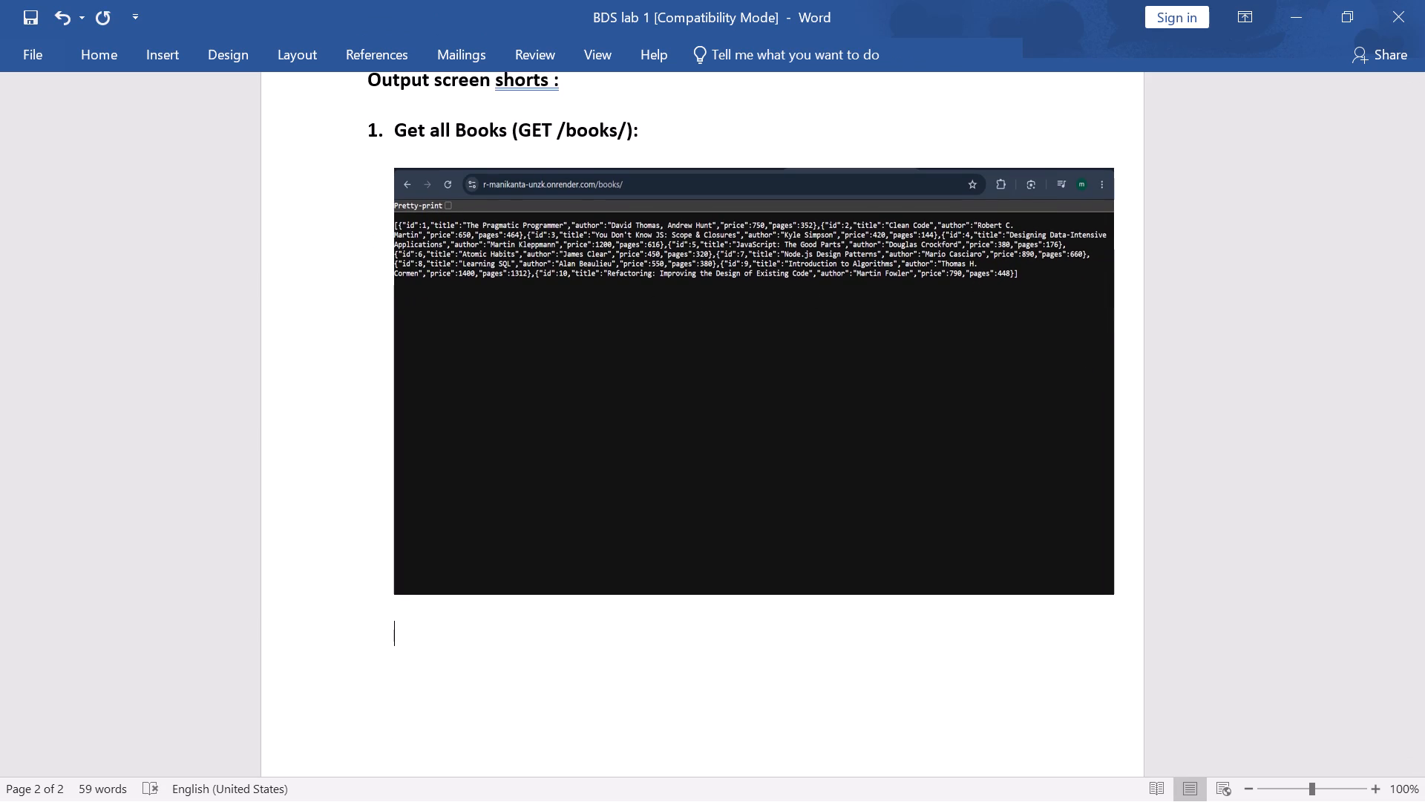
key("BackSpace")
key("Return")
type("2.")
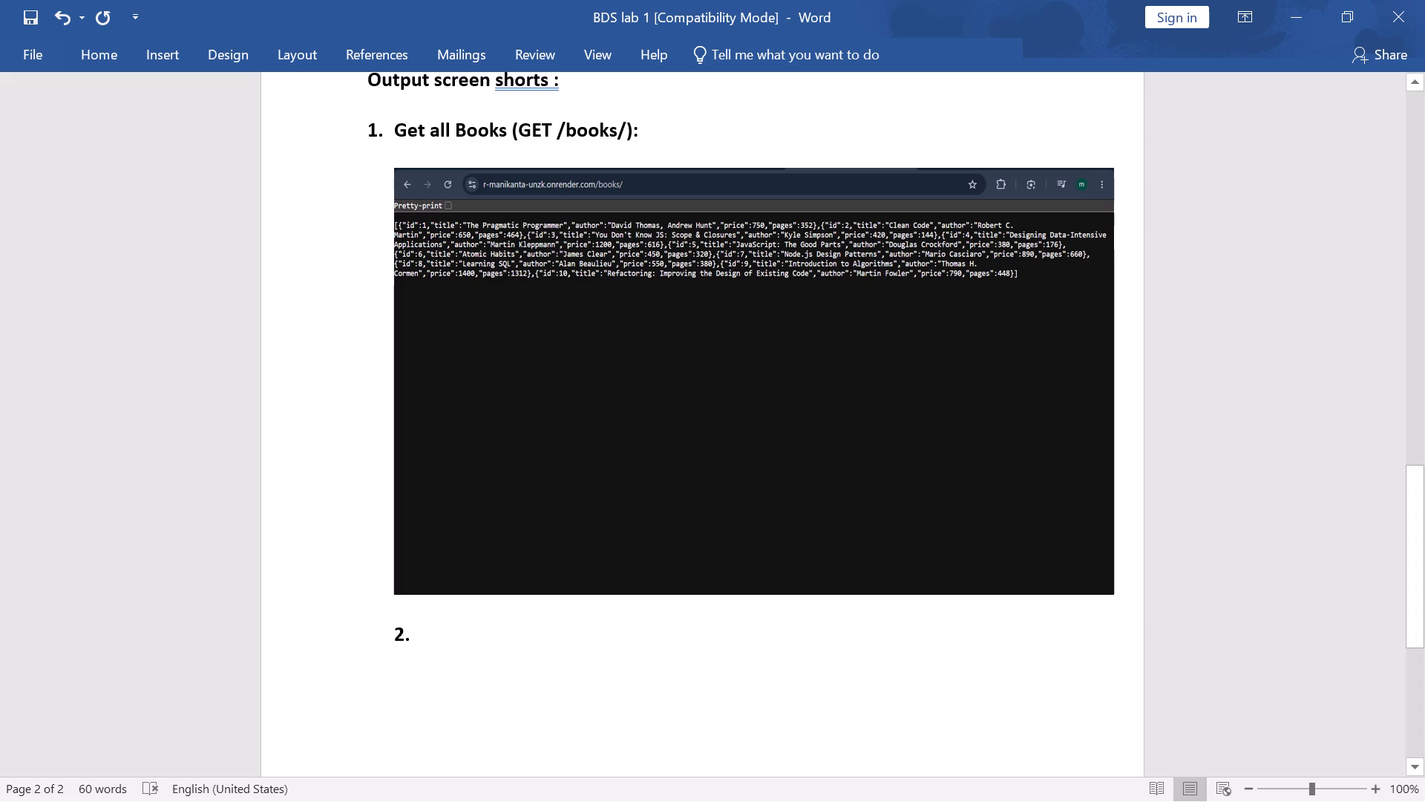
key("space")
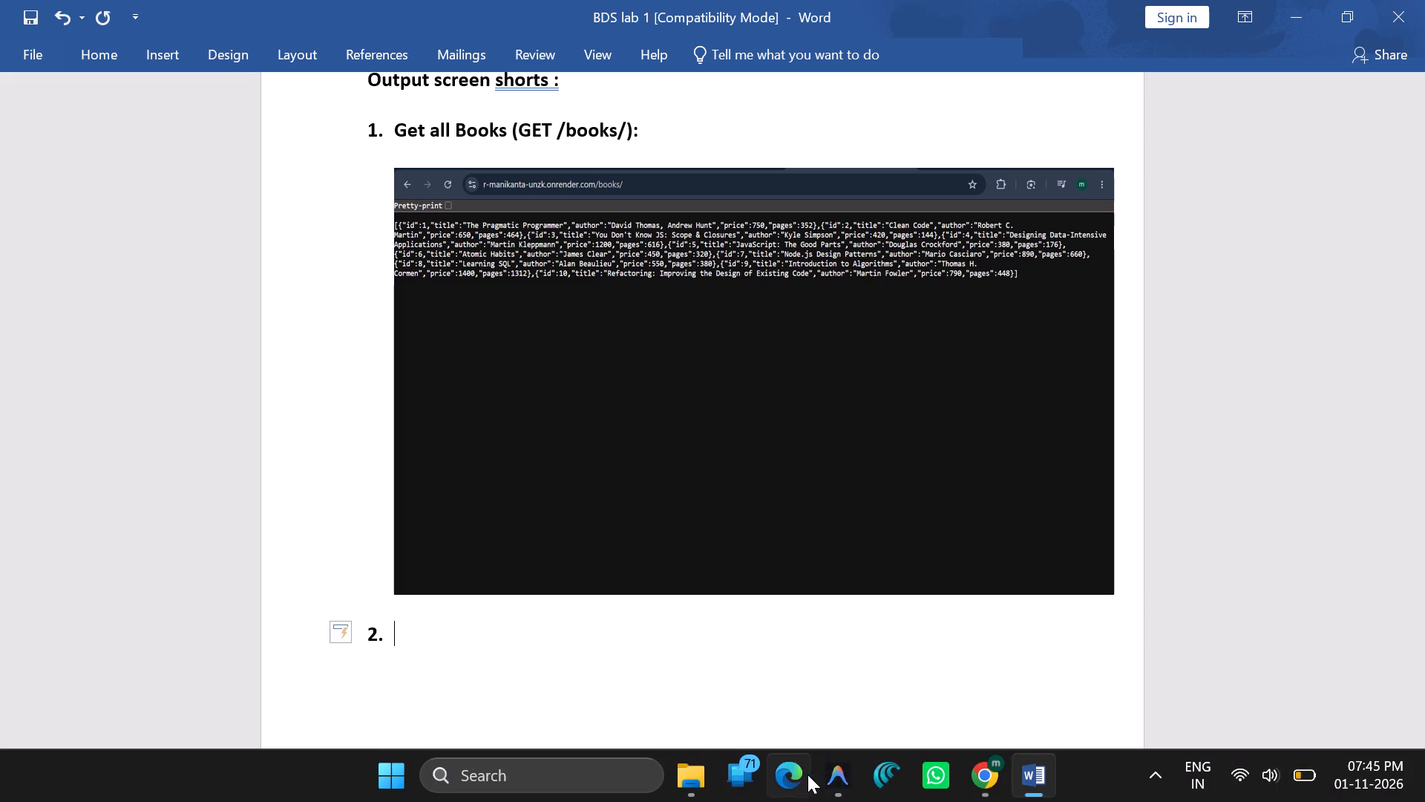
Return Chrome to the lab-02 README, arrange it side by side with Word, and bring up the "GET One Book (GET /books/1/)" section.
left_click(989, 679)
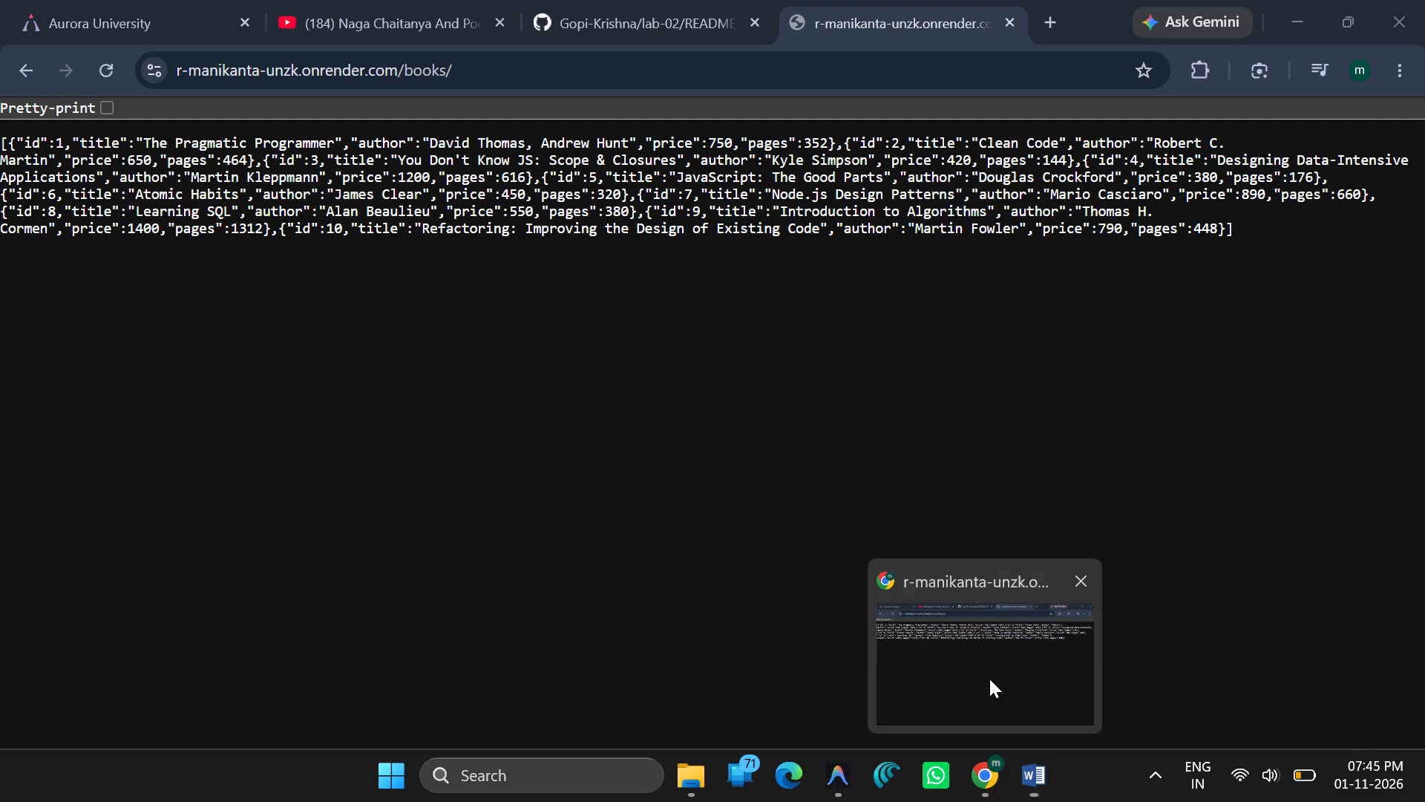
scroll(645, 426, "right", 11)
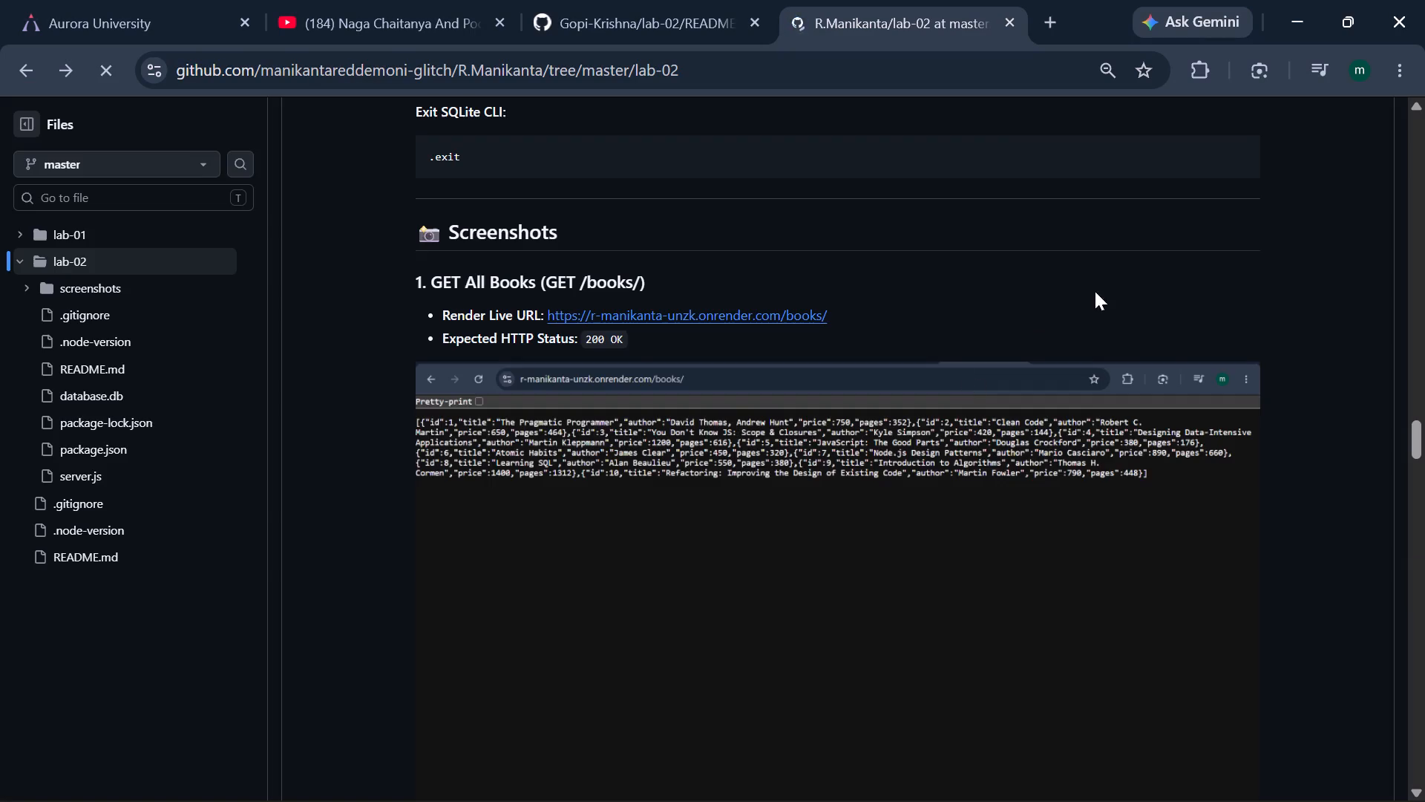
left_click(1228, 73)
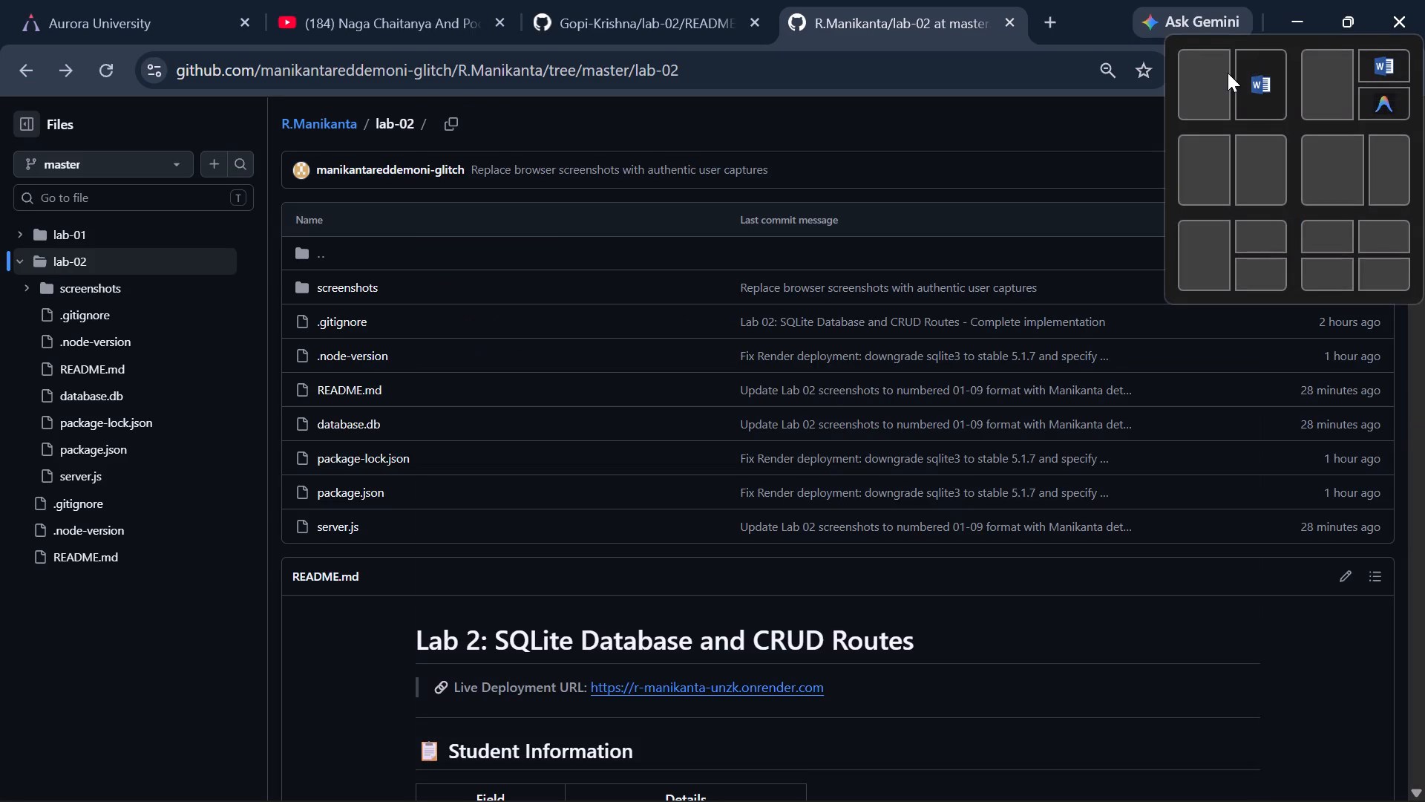
scroll(396, 685, "down", 8)
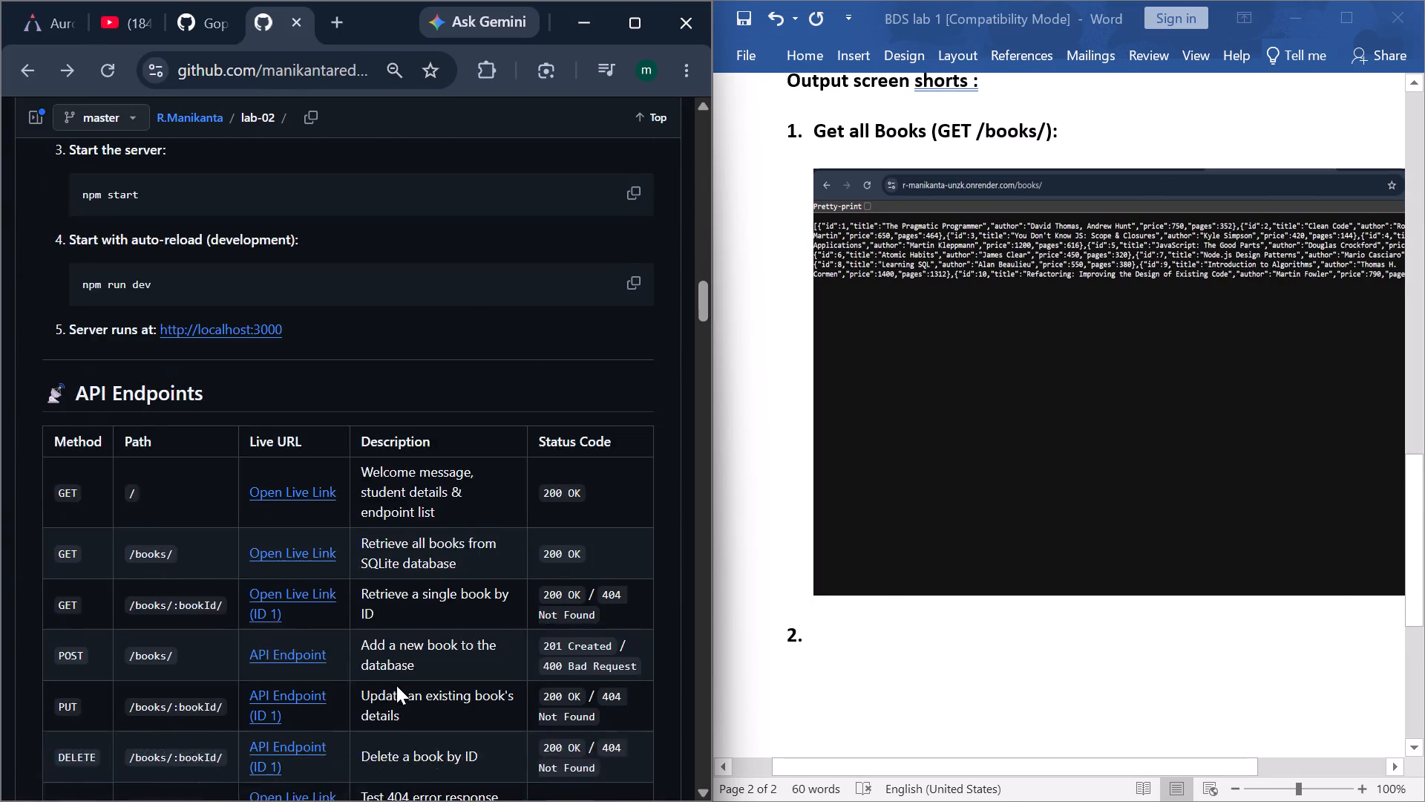
scroll(396, 685, "down", 13)
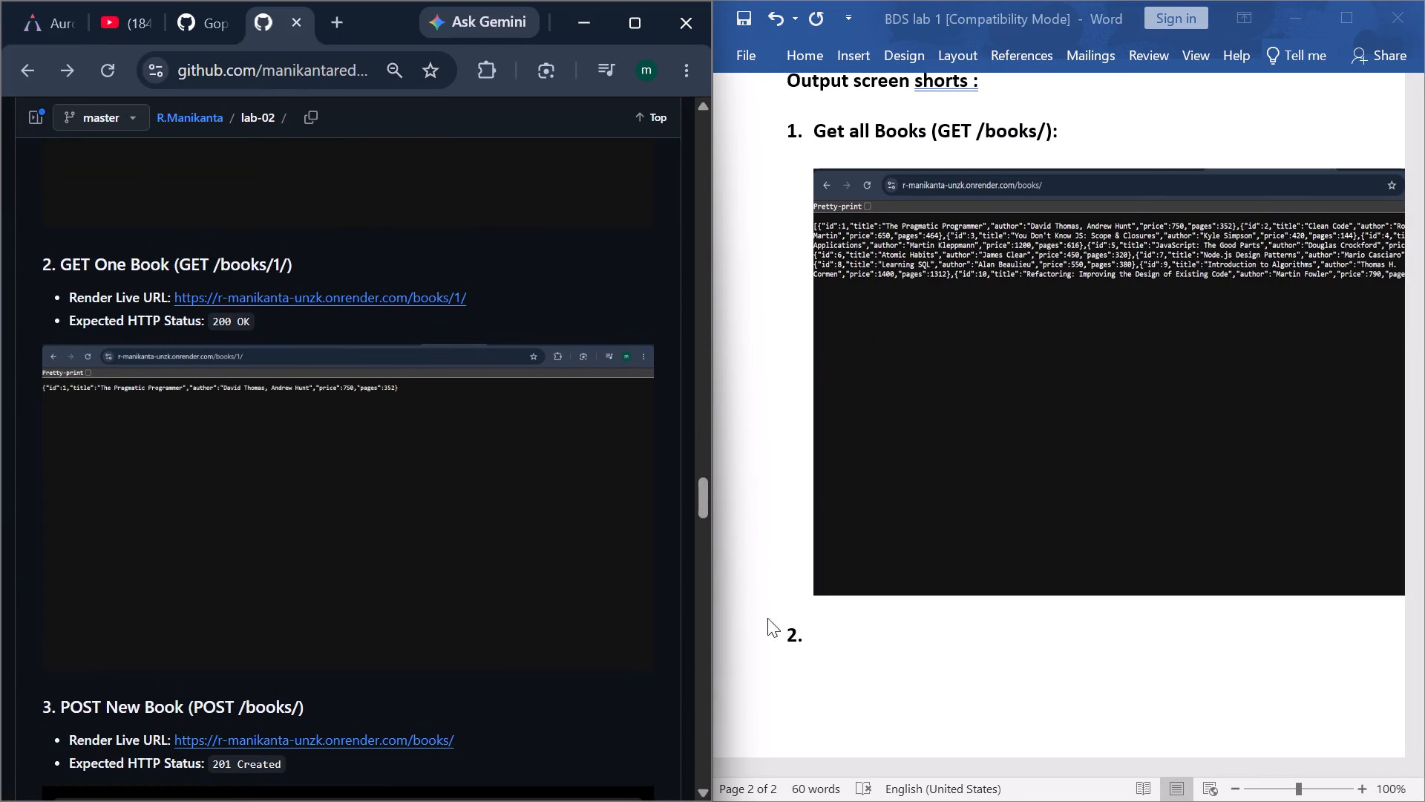
Caption numbered item 2 in the Word document "Get One Book (GET /books/1/):" and leave an unnumbered blank line below it.
left_click(842, 625)
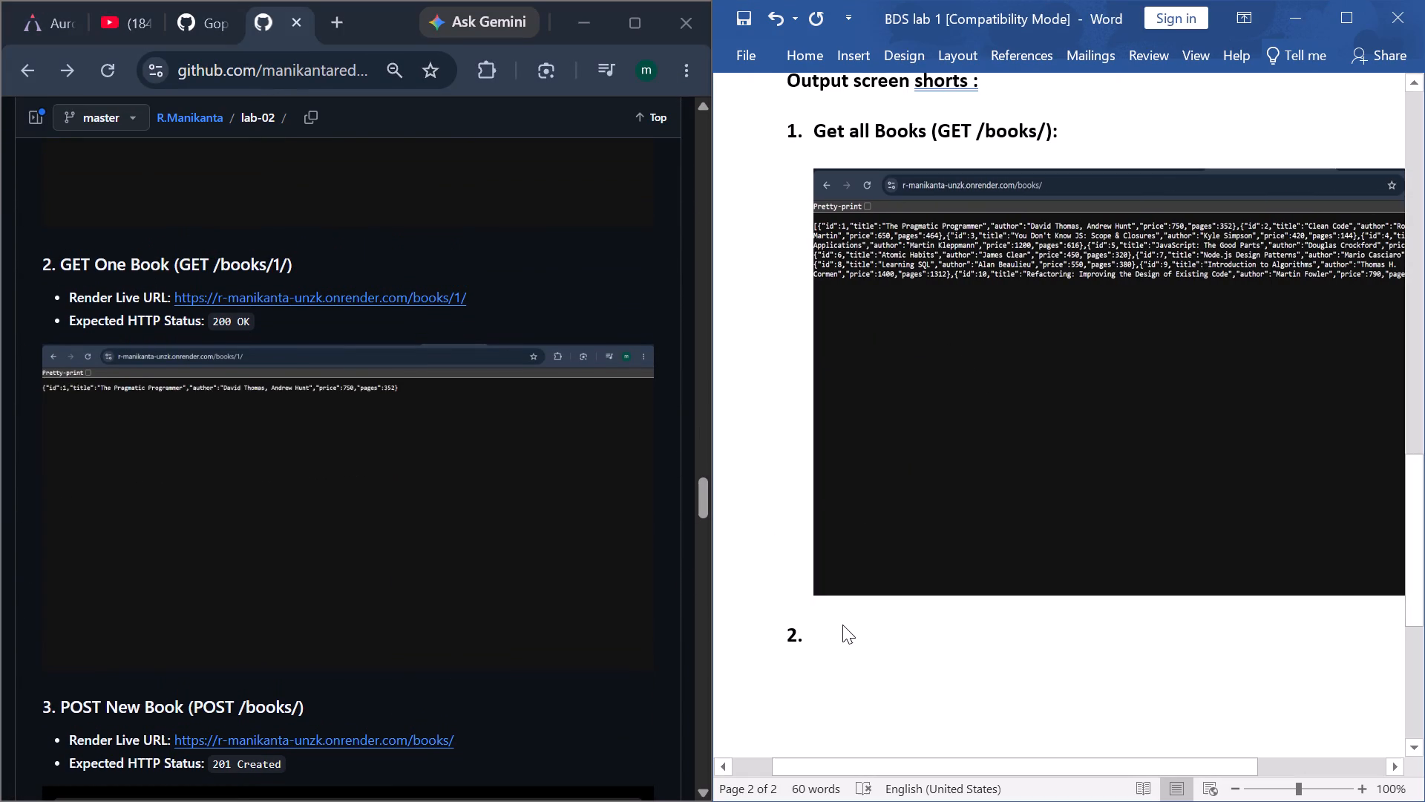
key("shift+g")
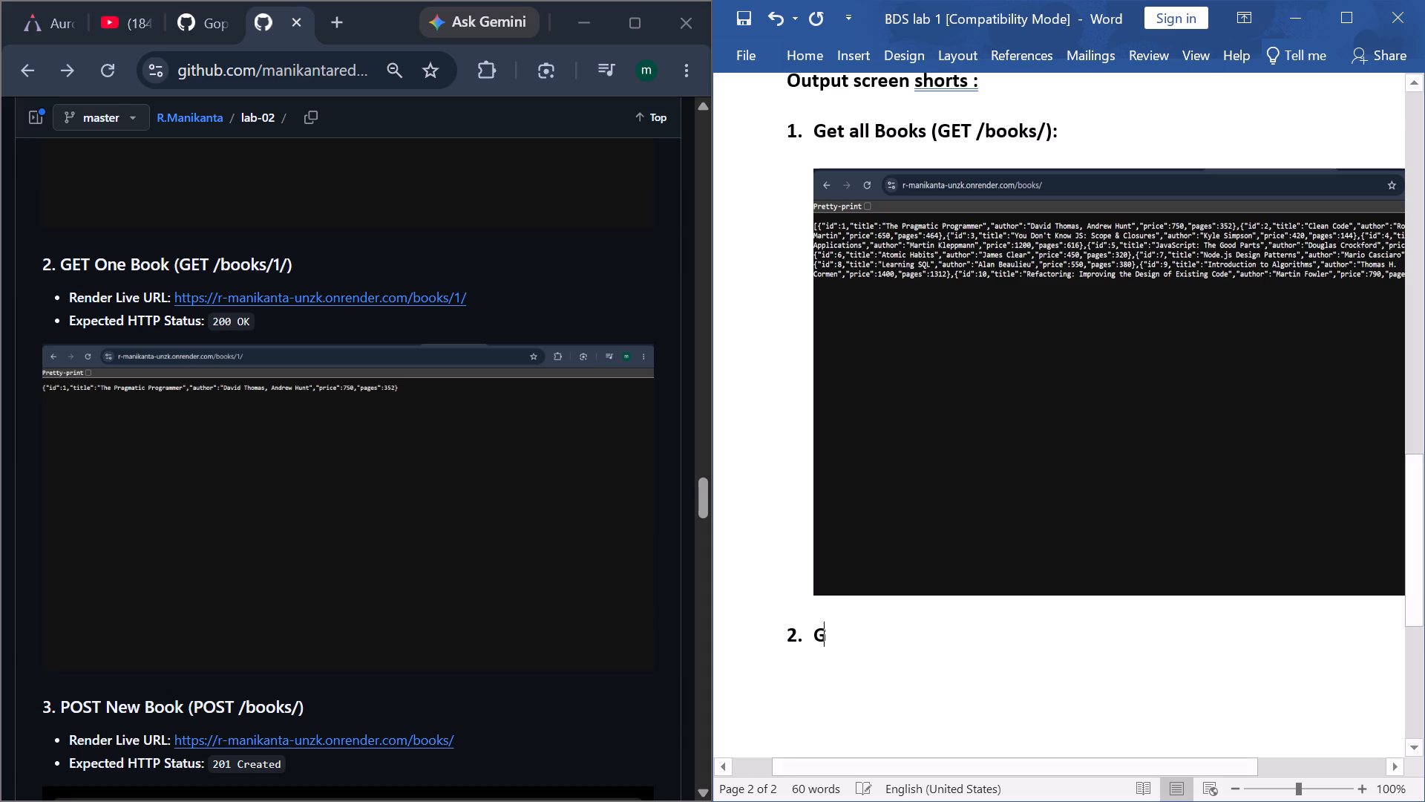
type("et")
key("space")
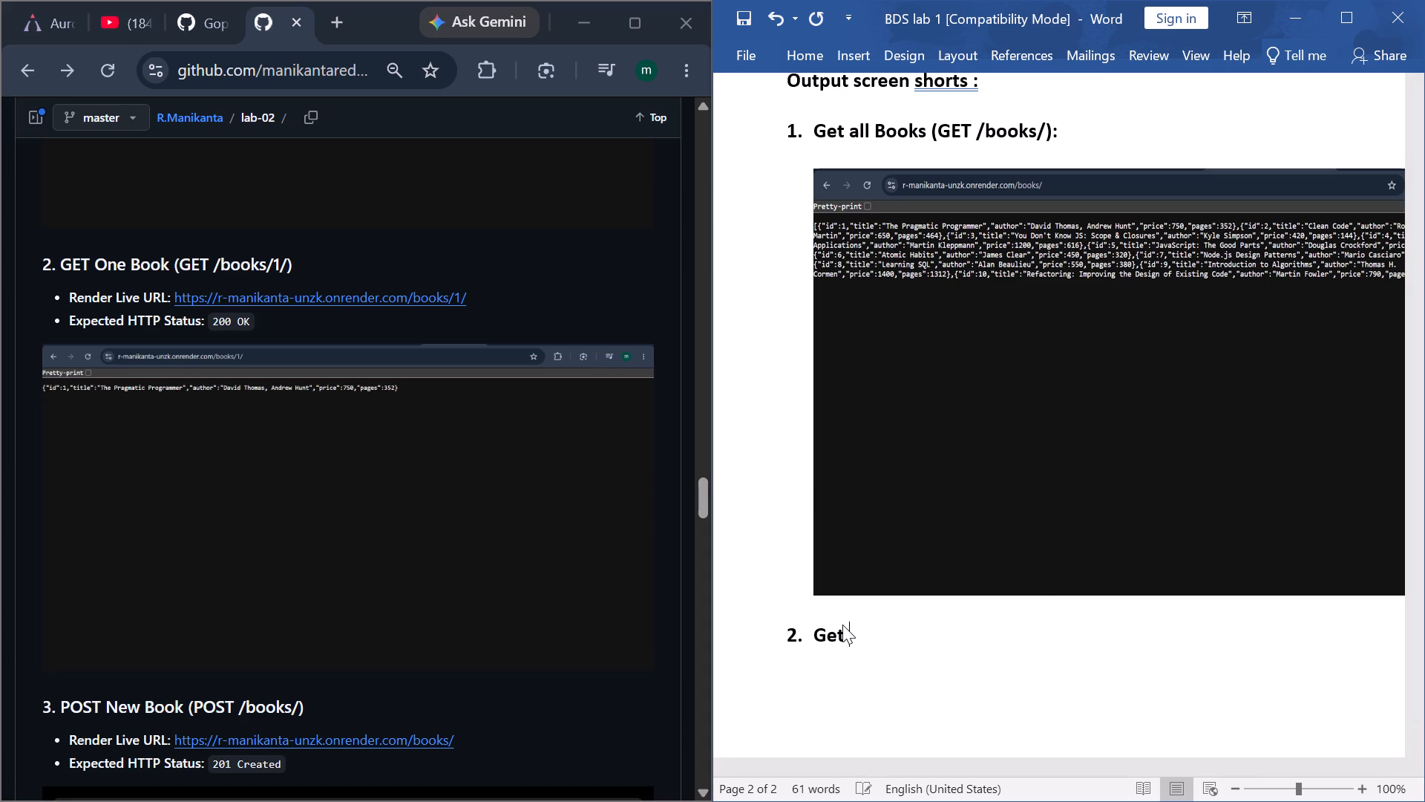
type("One")
key("space")
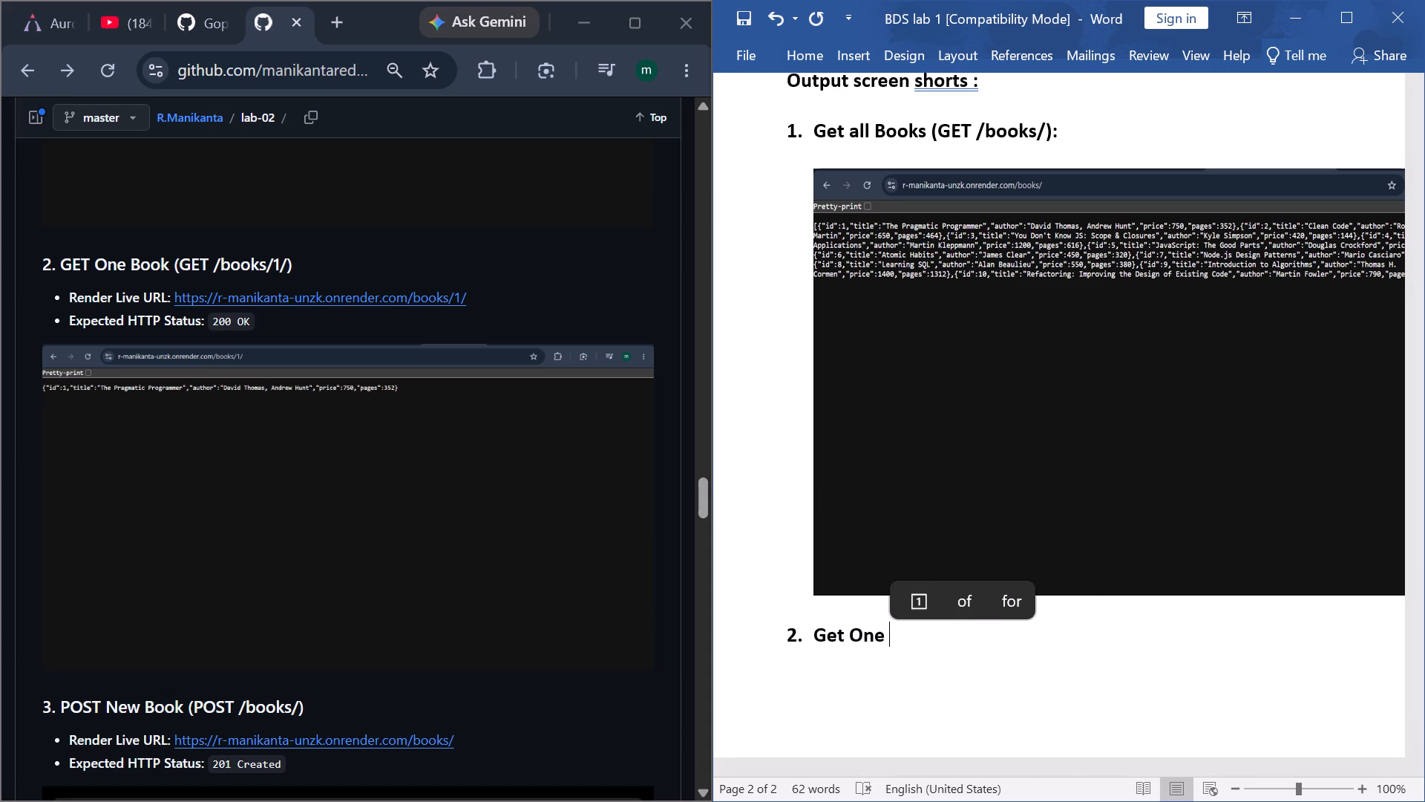
type("Book")
key("space")
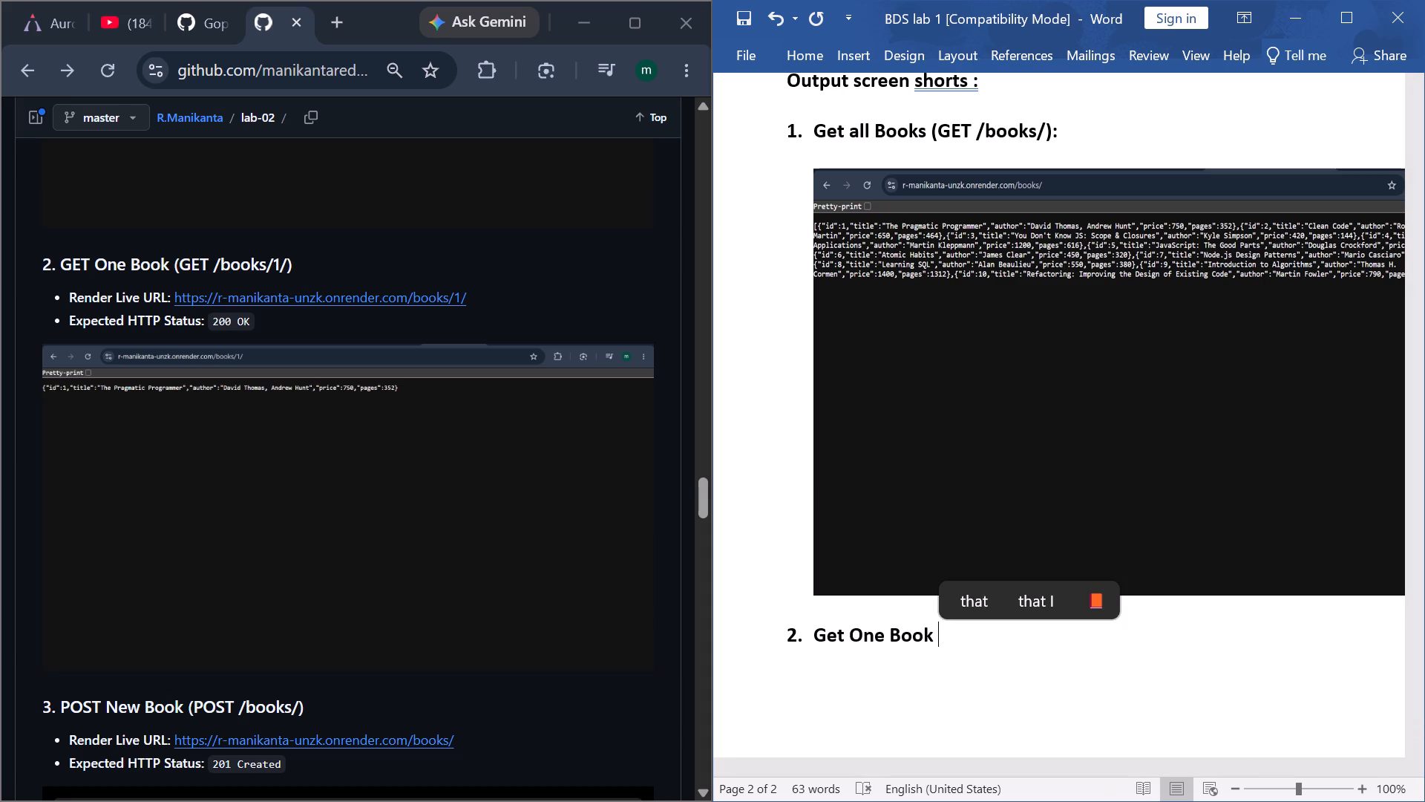
key("shift+parenleft")
key("shift+parenright")
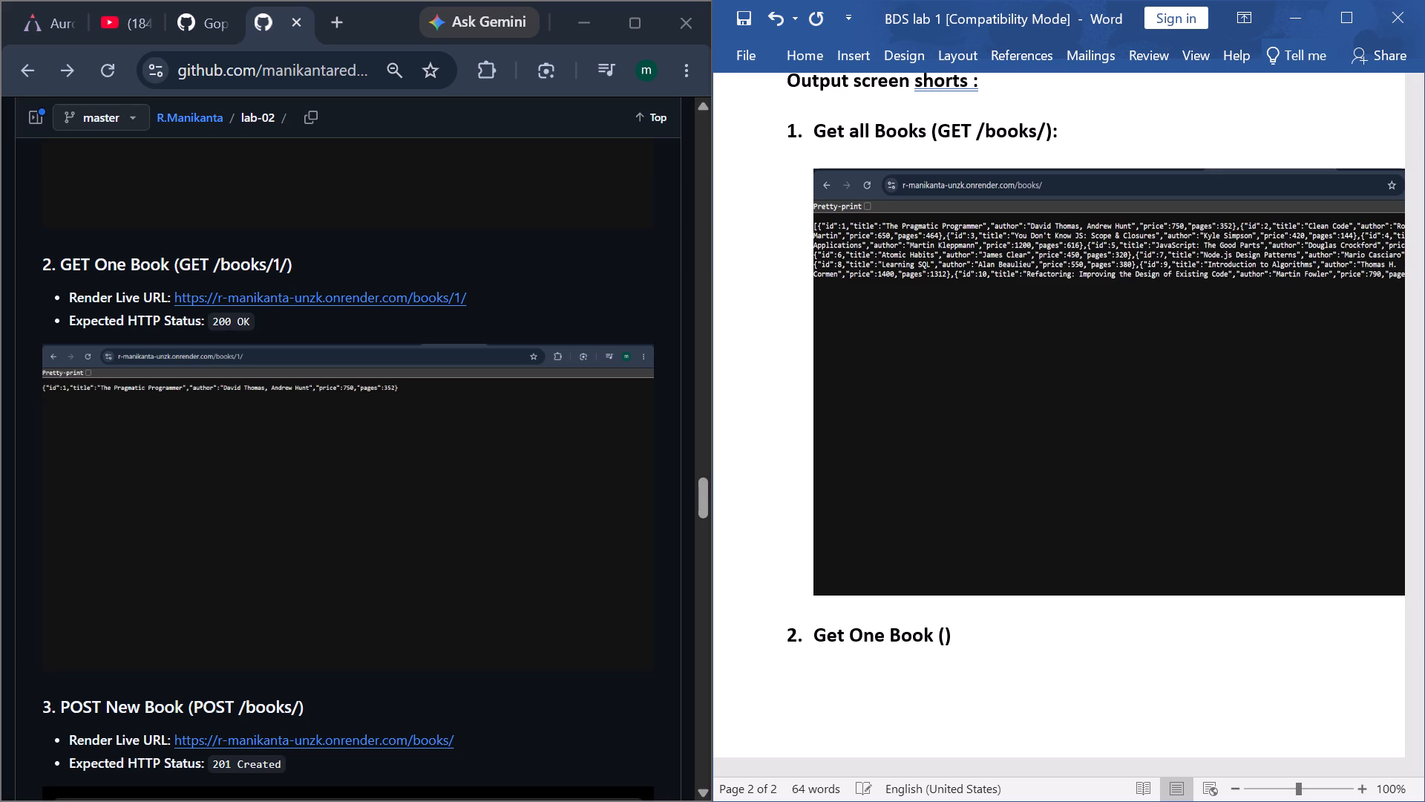
key("Left")
type("GET")
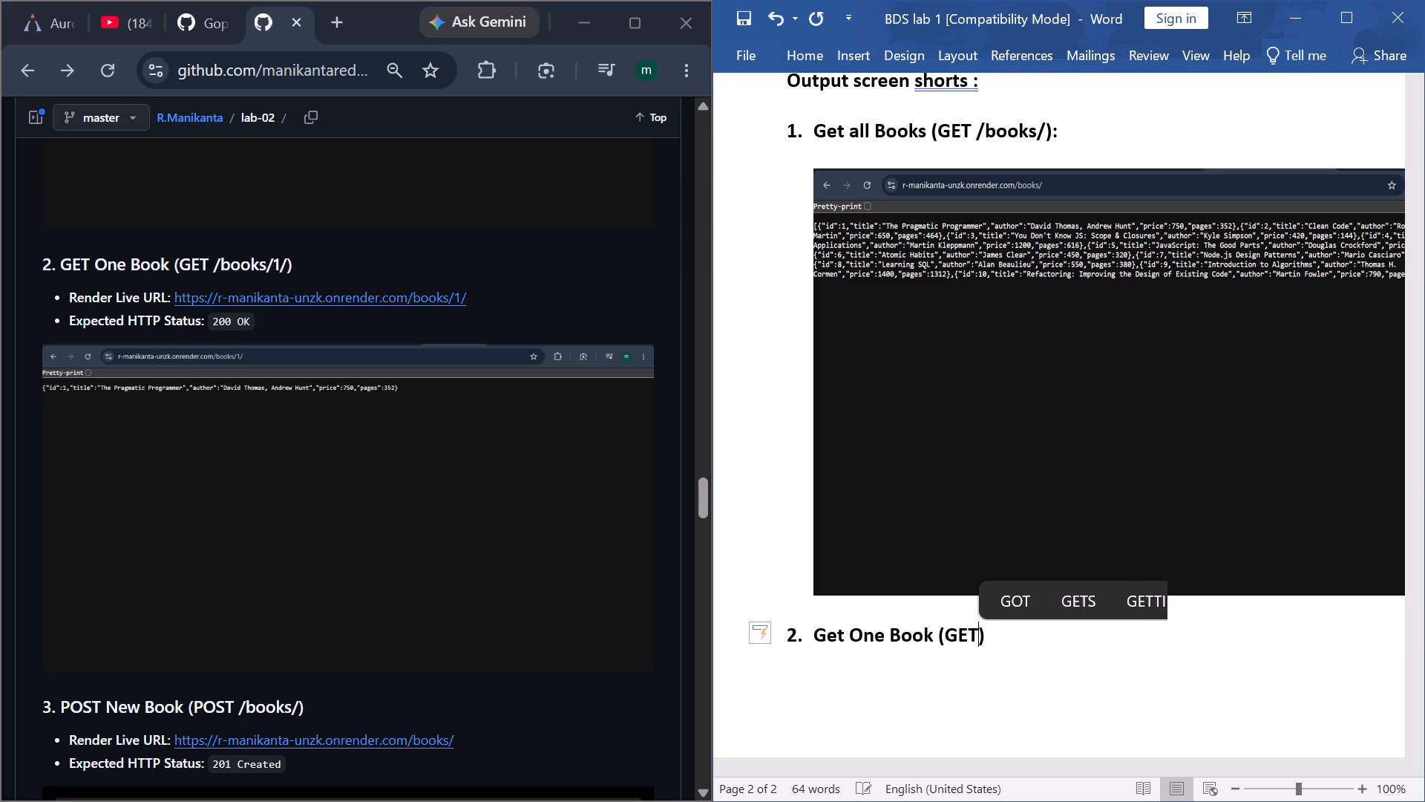
key("space")
key("slash")
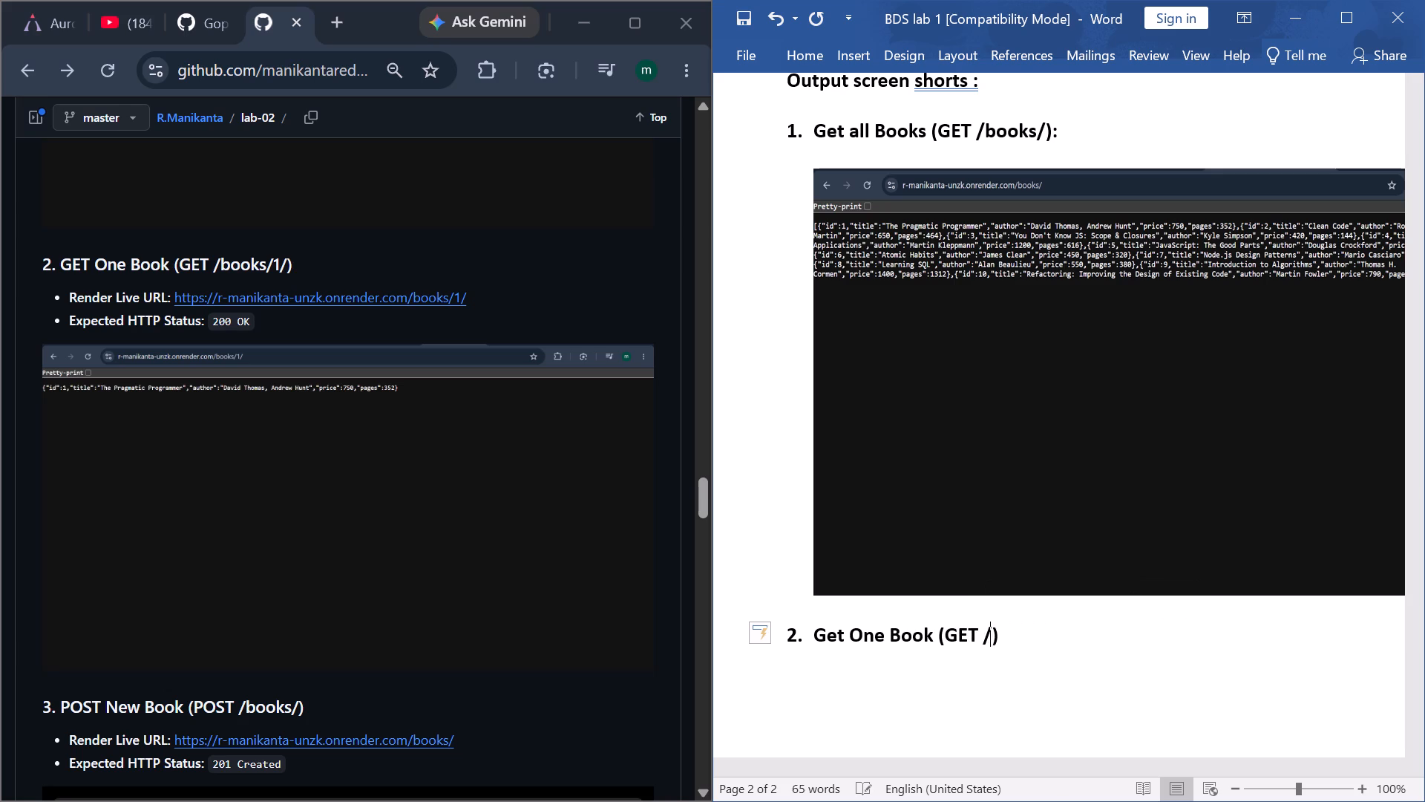
key("b")
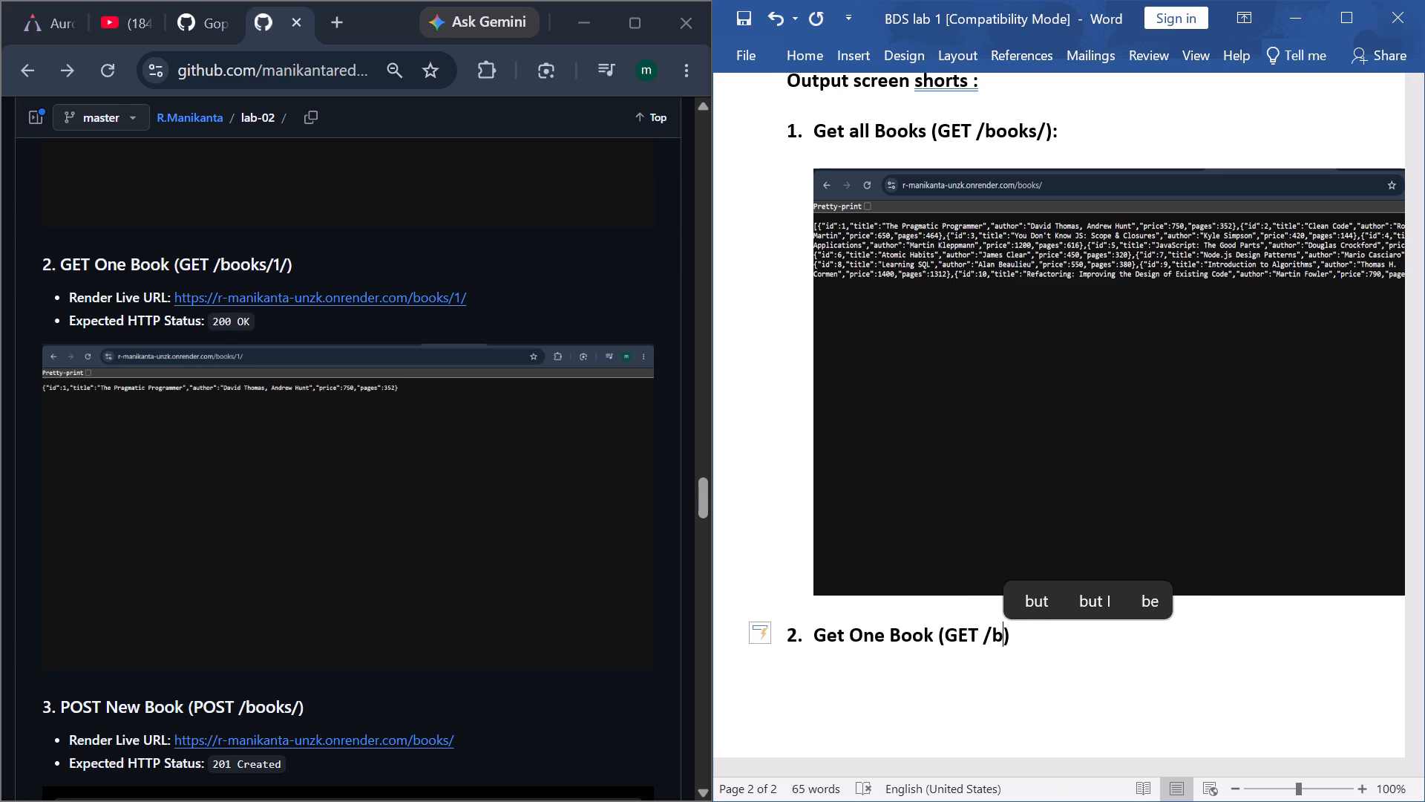
type("ooks")
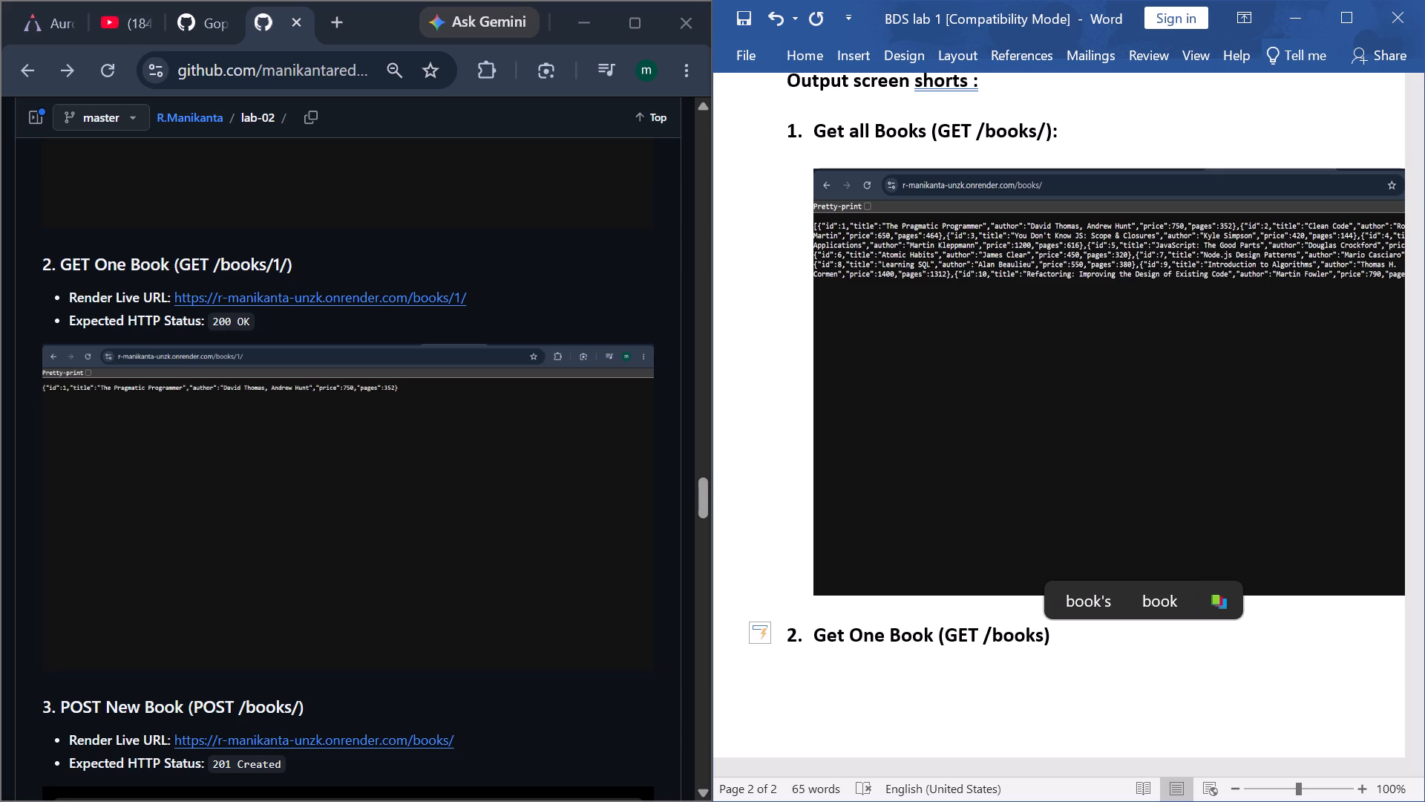
type("/1/")
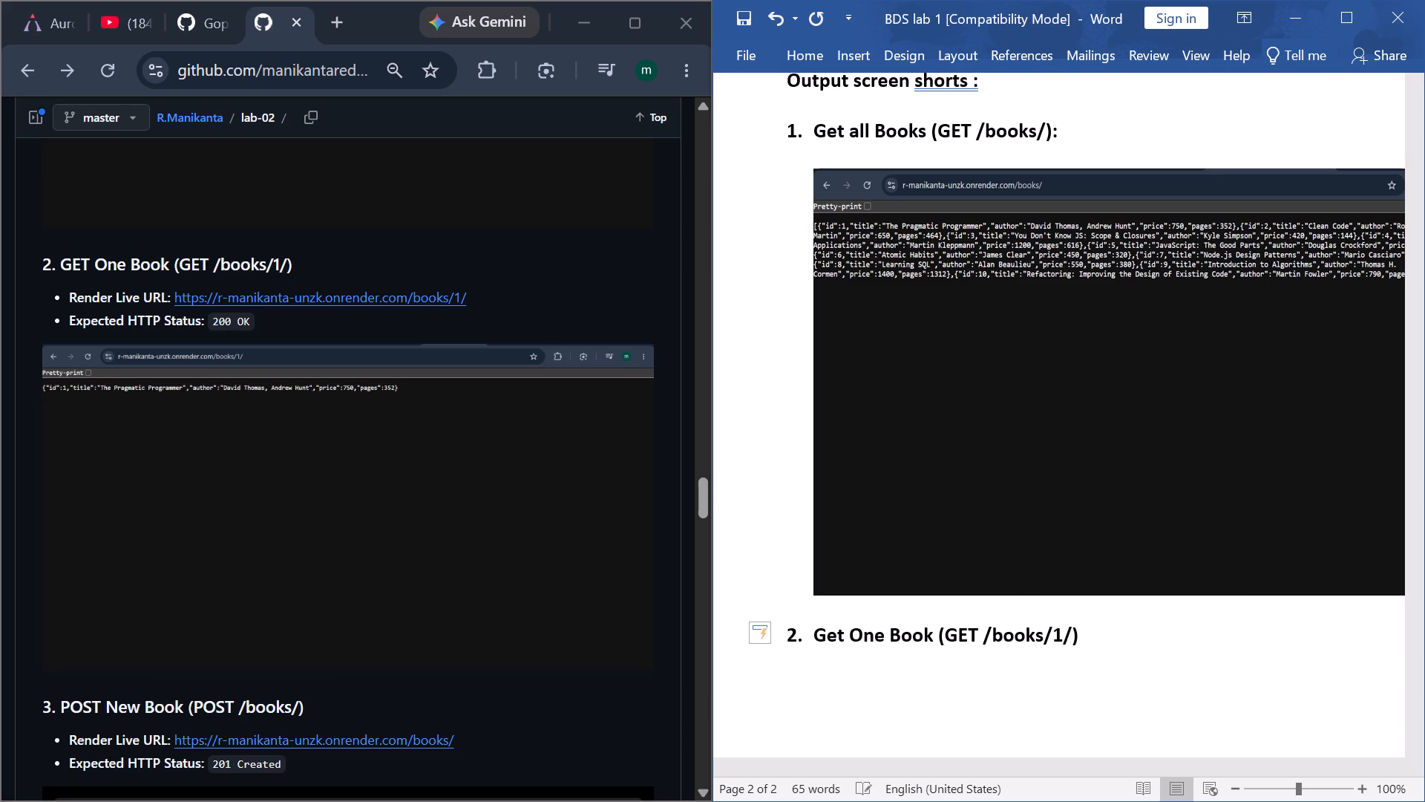
key("Right")
key("shift+colon")
key("Return")
key("BackSpace")
key("Return")
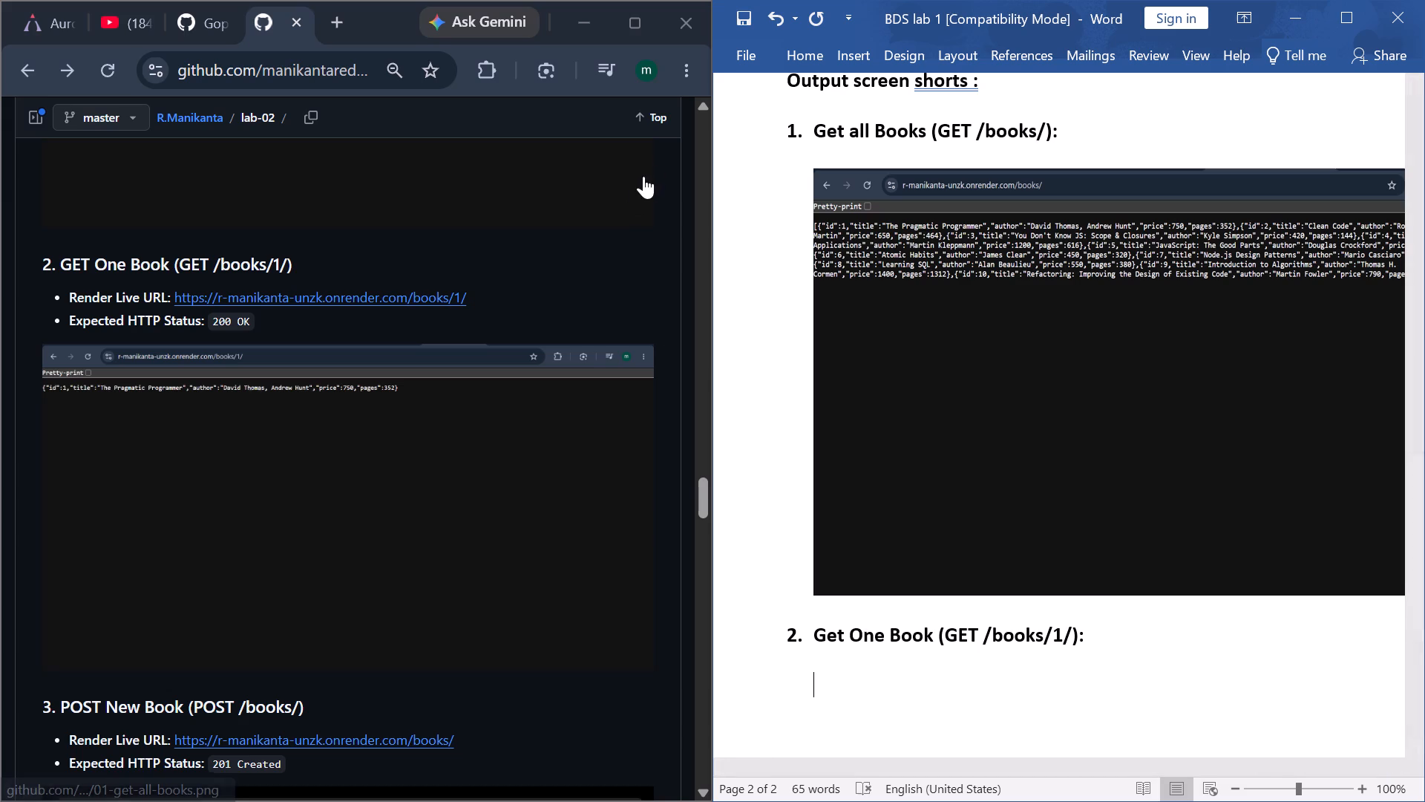
Maximize Chrome, open the live /books/1/ URL from the README's "GET One Book" section, and capture the address bar and page output.
left_click(634, 29)
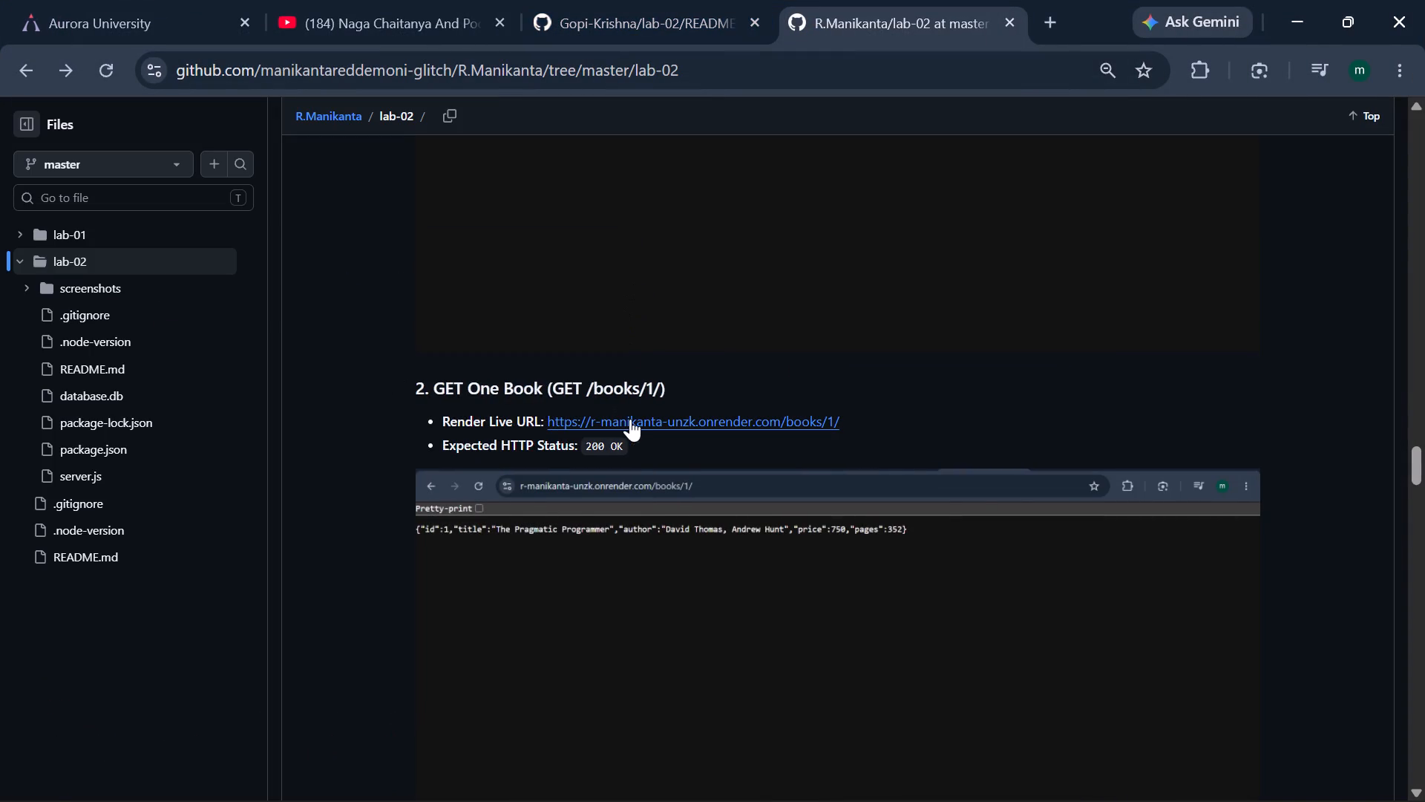
left_click(636, 416)
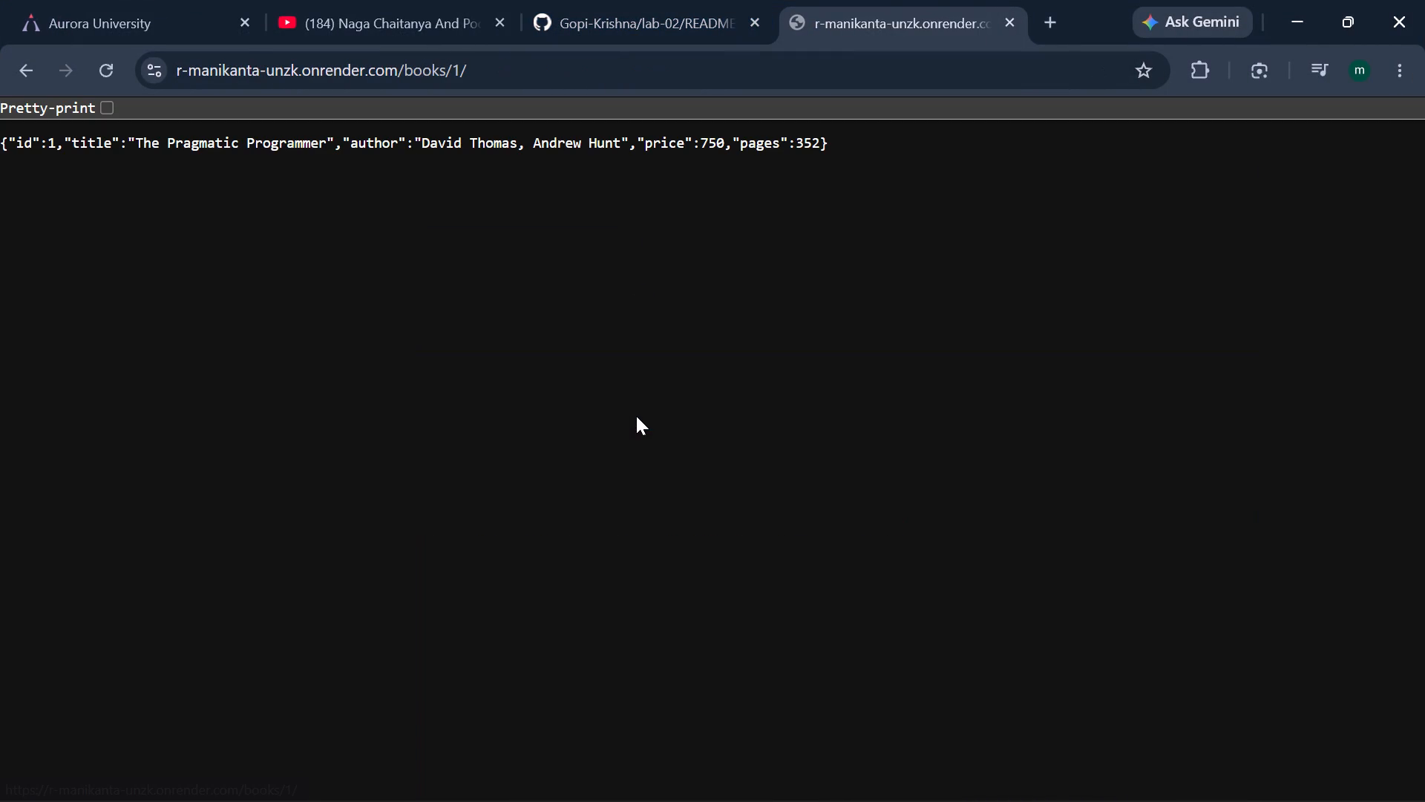
key("Print")
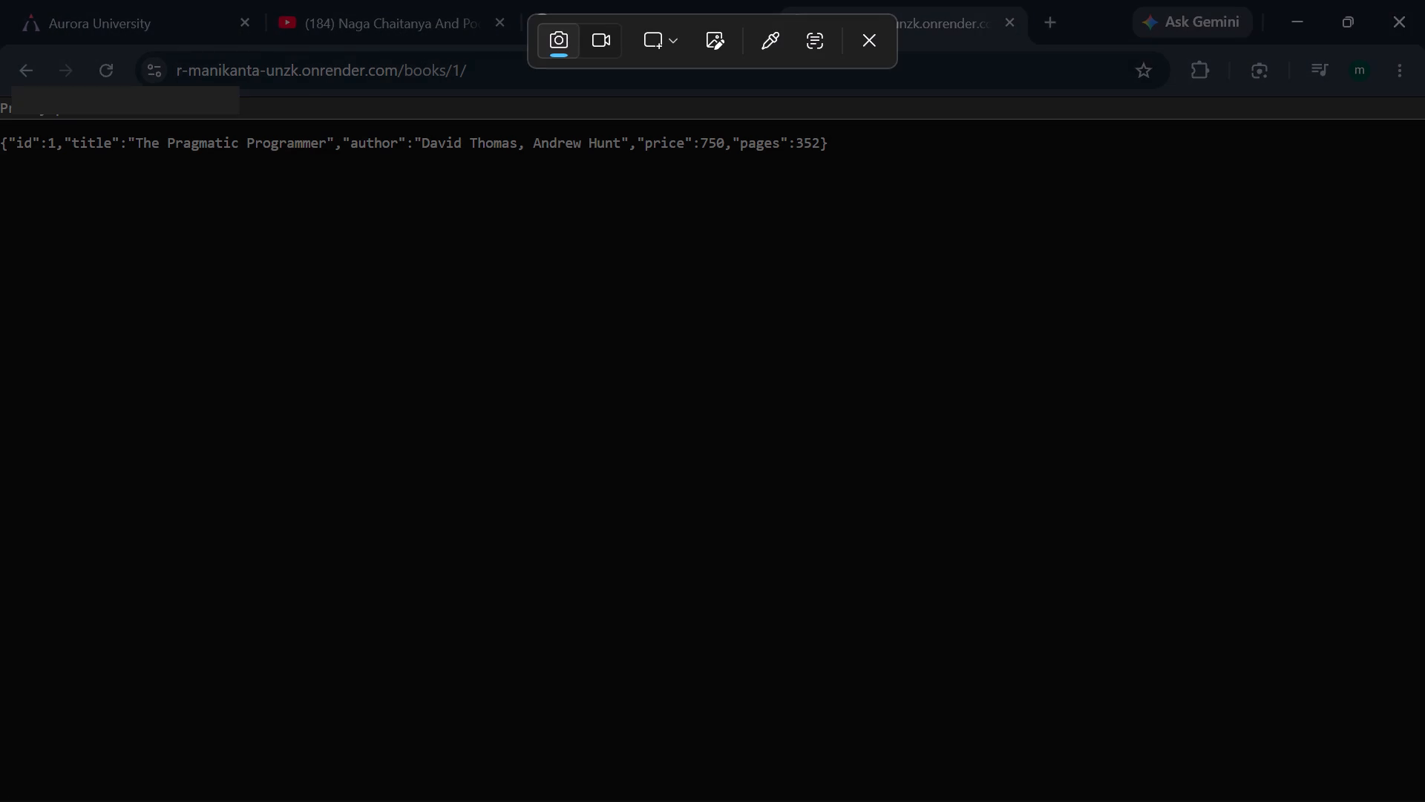
left_click_drag(0, 42, 1424, 801)
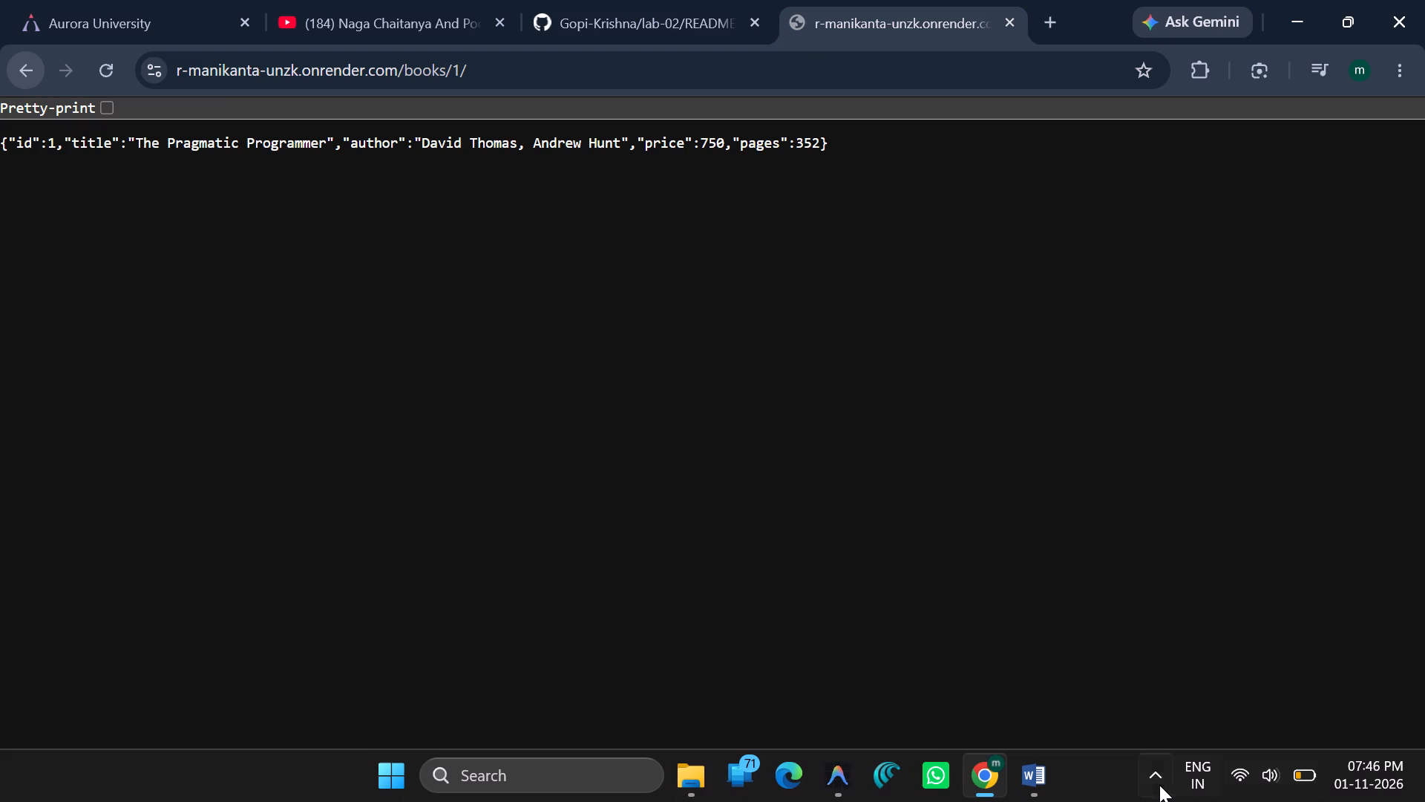
Paste the captured screenshot into the maximized Word document below the "Get One Book" caption and narrow it to fit within the page width.
left_click(1035, 775)
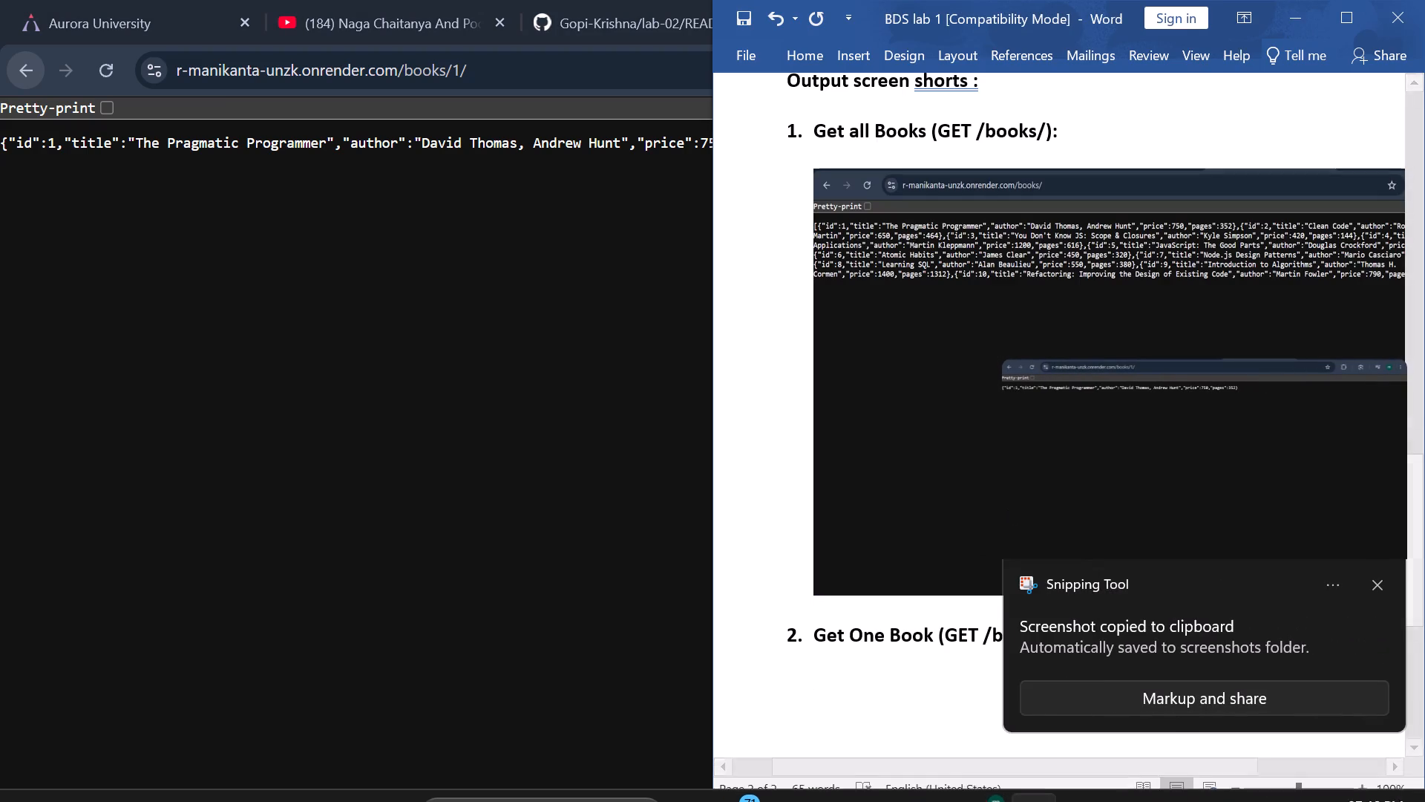
left_click(1343, 16)
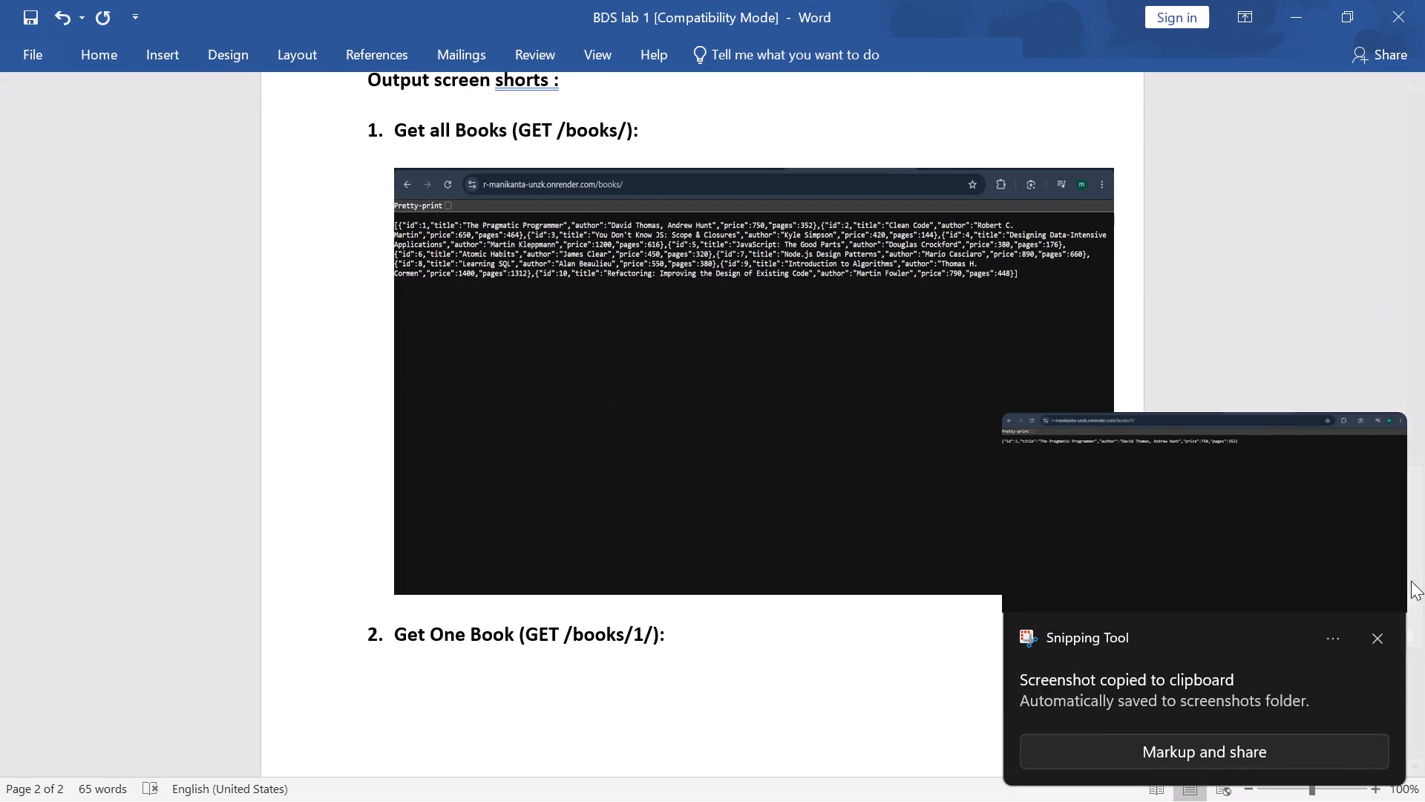
left_click(1377, 640)
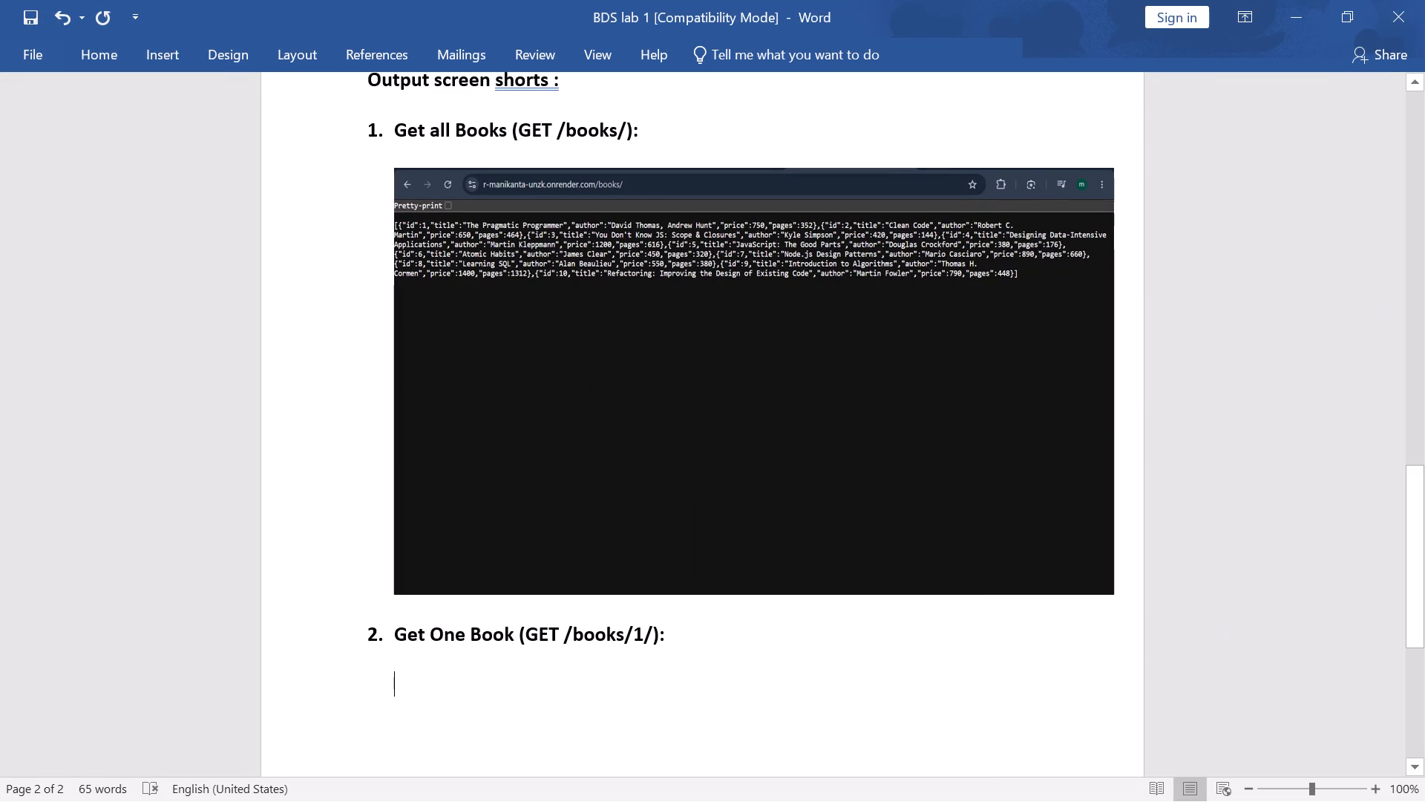
key("ctrl+v")
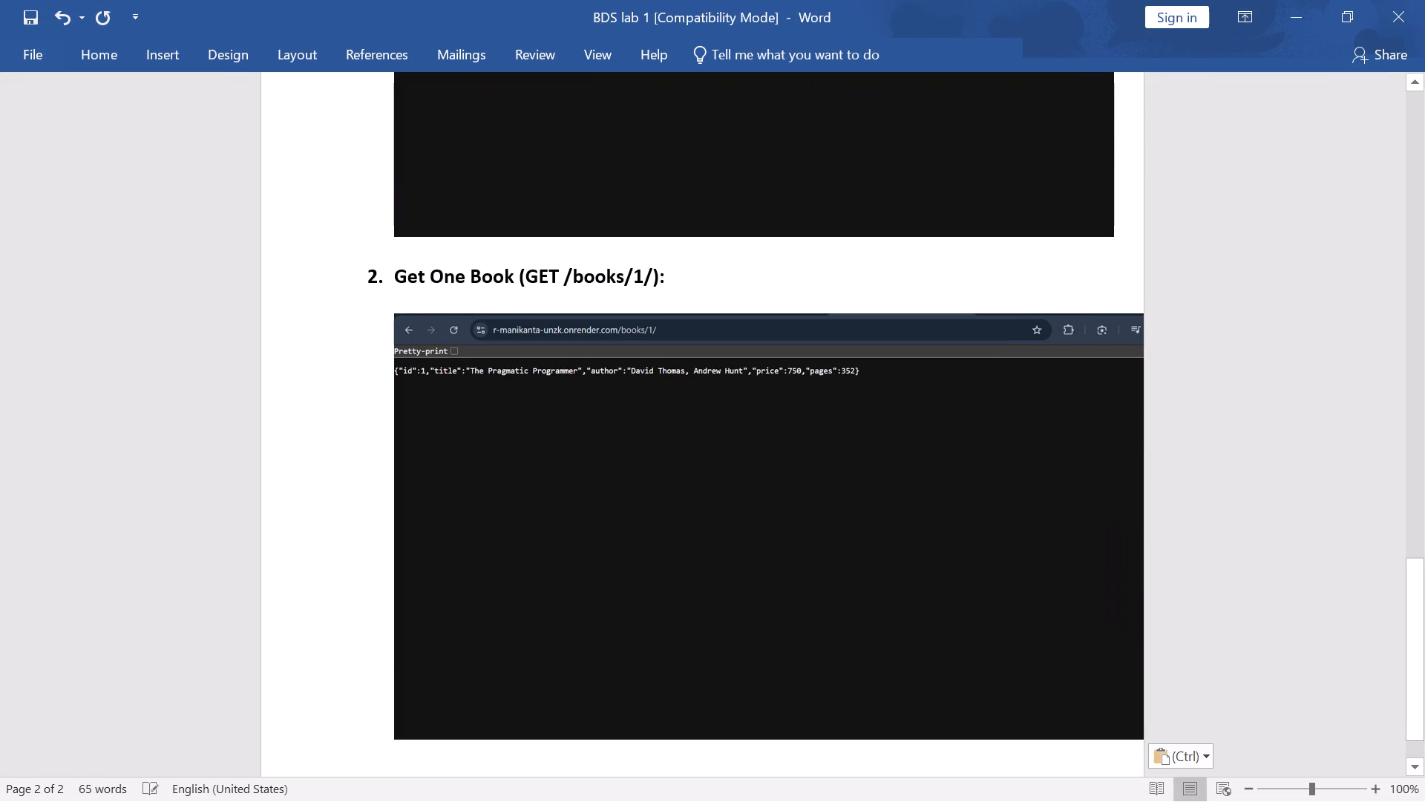
left_click(453, 477)
left_click_drag(390, 523, 452, 522)
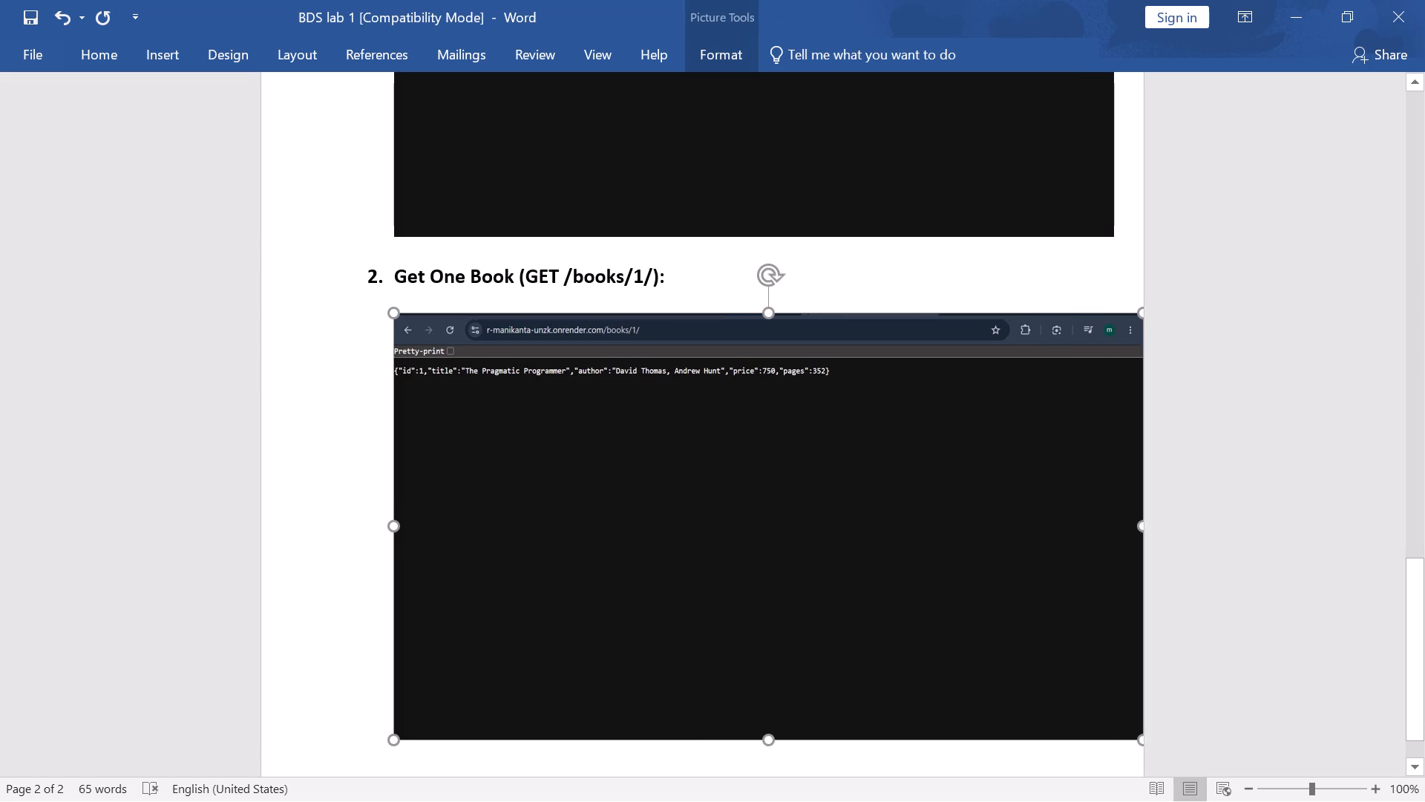
left_click_drag(452, 522, 488, 518)
Start numbered item 3 on a new line below the pasted /books/1/ screenshot.
scroll(748, 645, "down", 1)
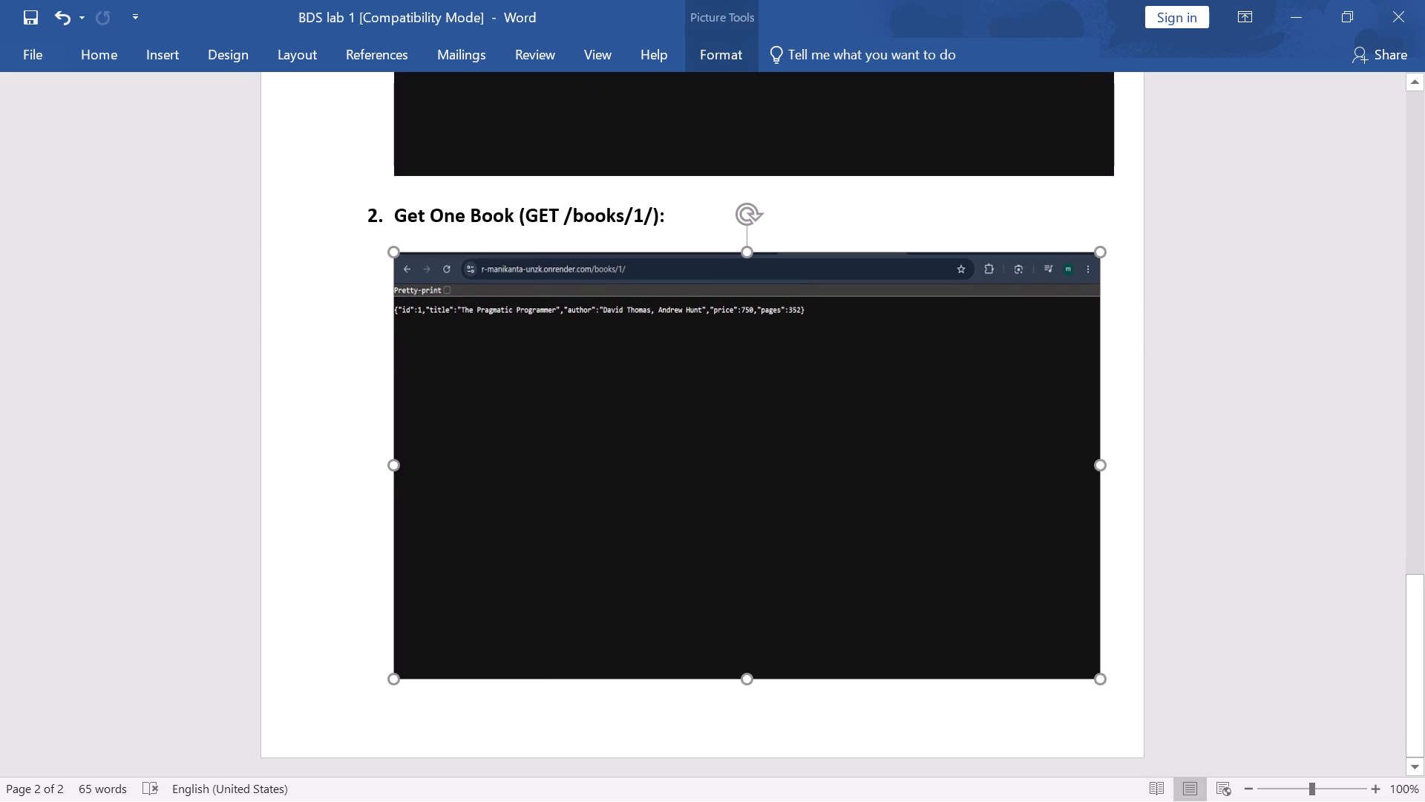
left_click(779, 709)
scroll(779, 709, "down", 1)
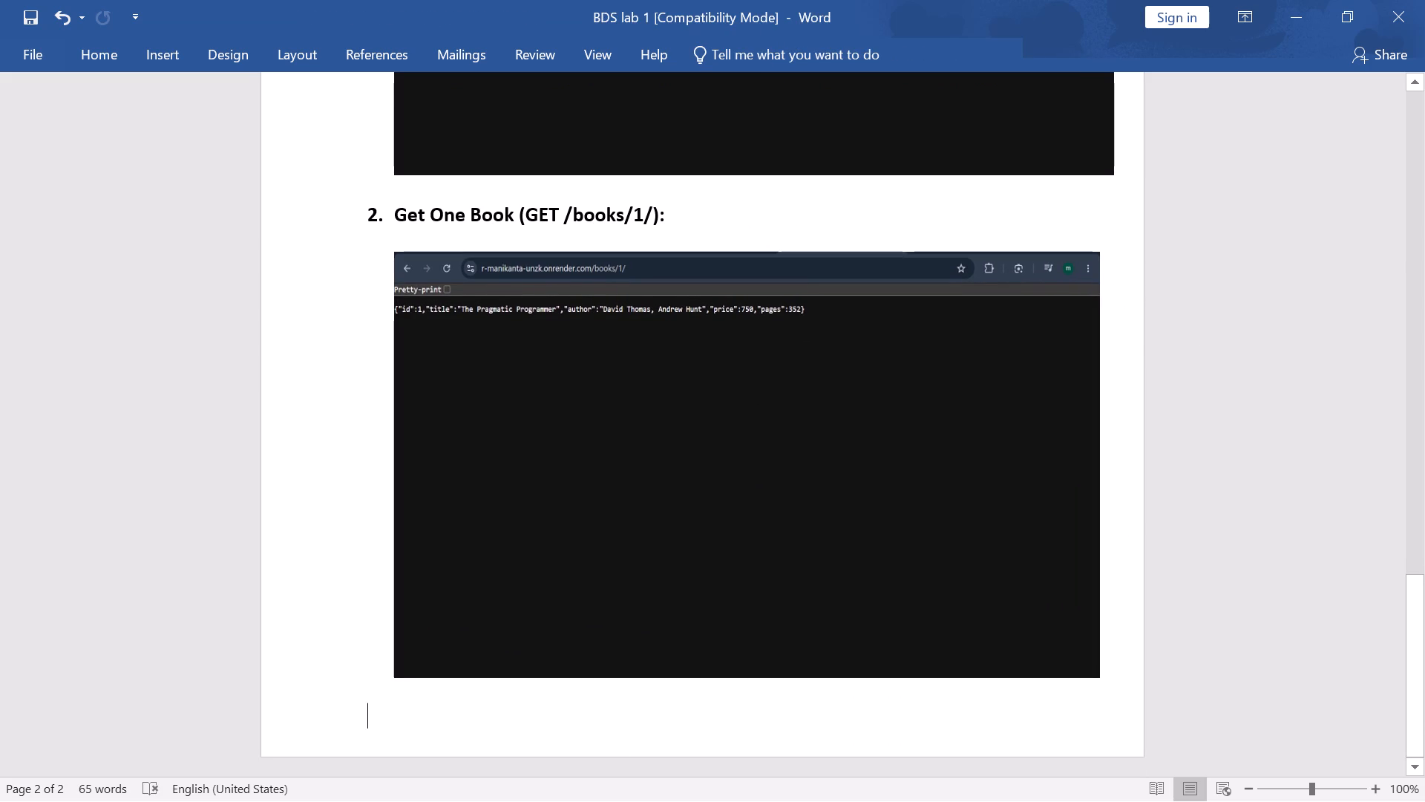
key("Return")
key("3")
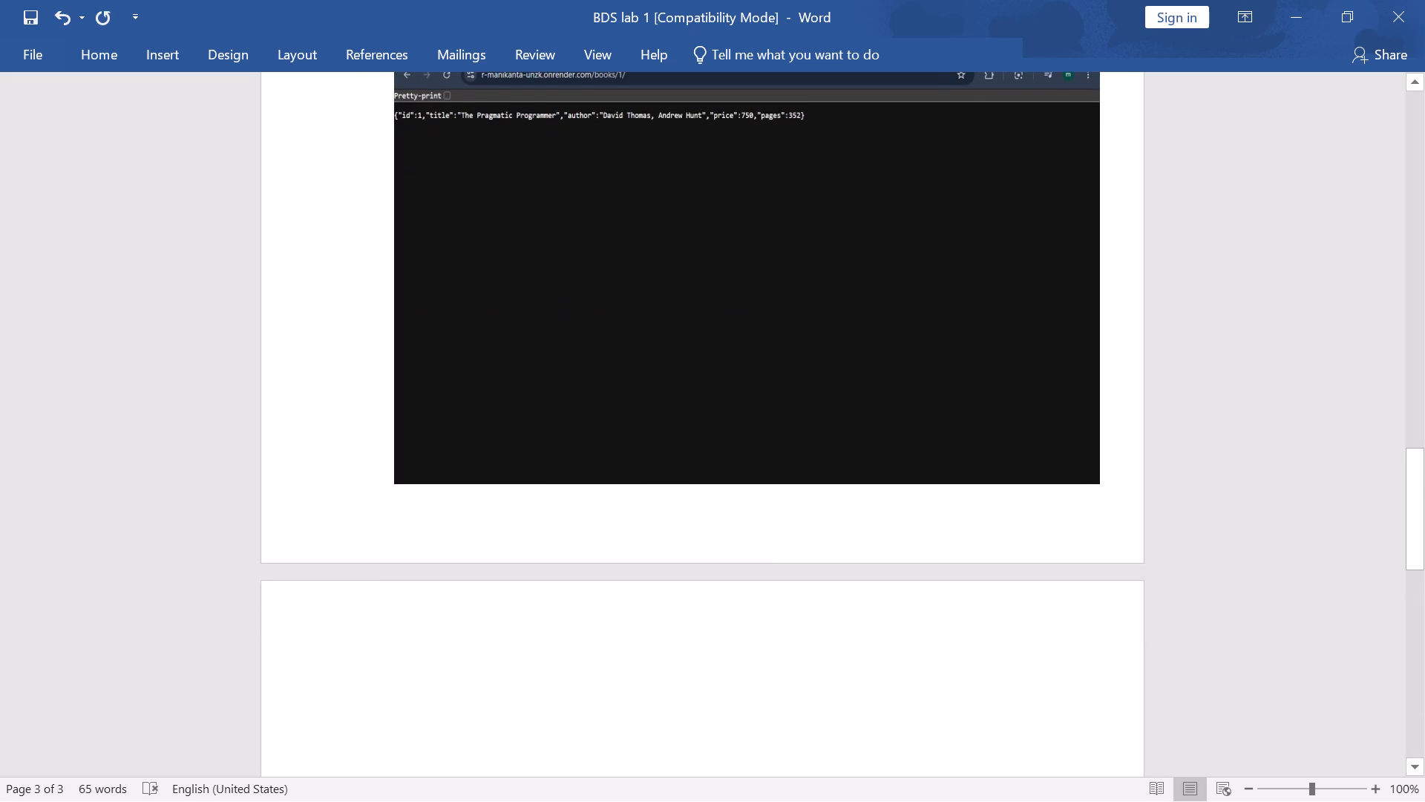
type(".")
key("space")
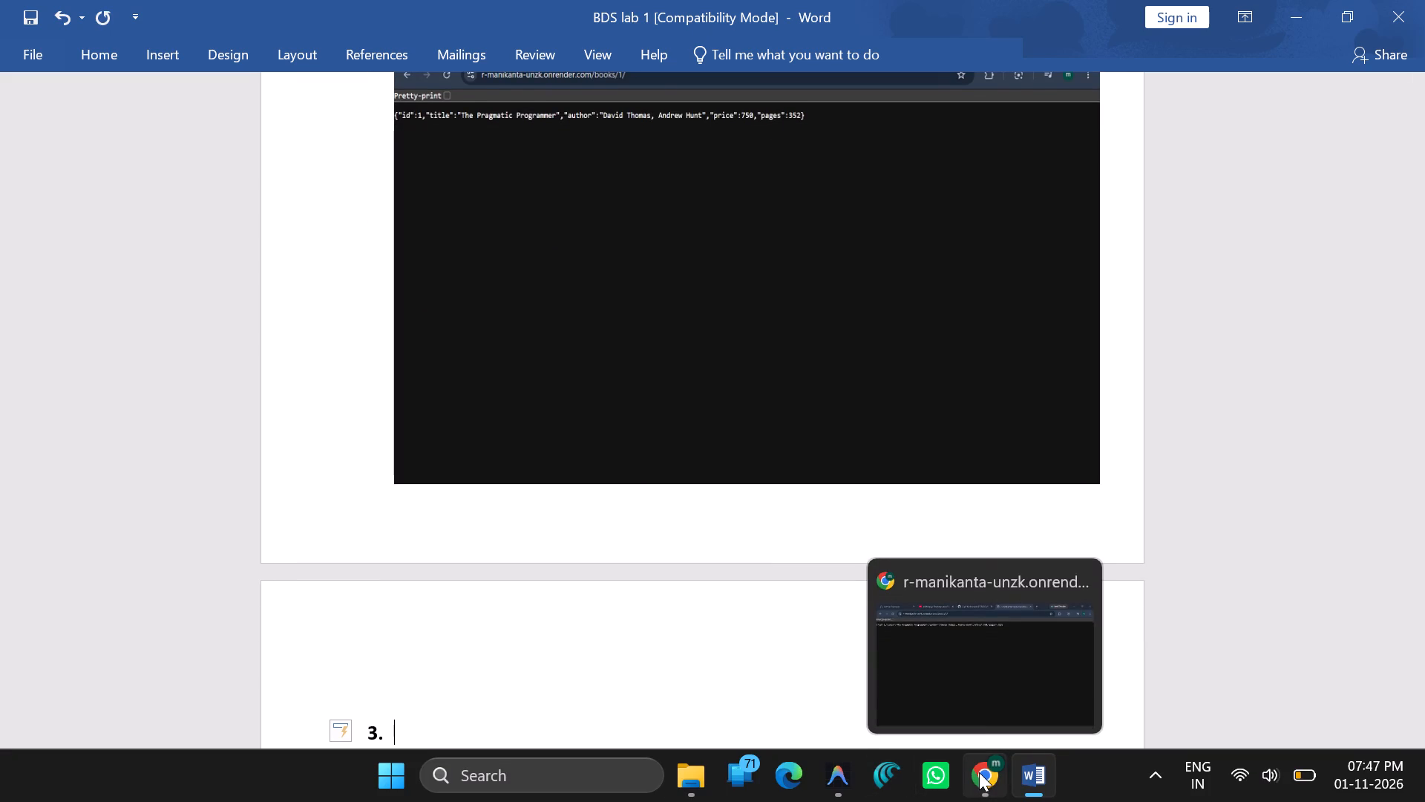
Switch to Chrome, arrange it side by side with Word, return to the lab-02 README, and bring up the "POST New Book (POST /books/)" section.
left_click(984, 697)
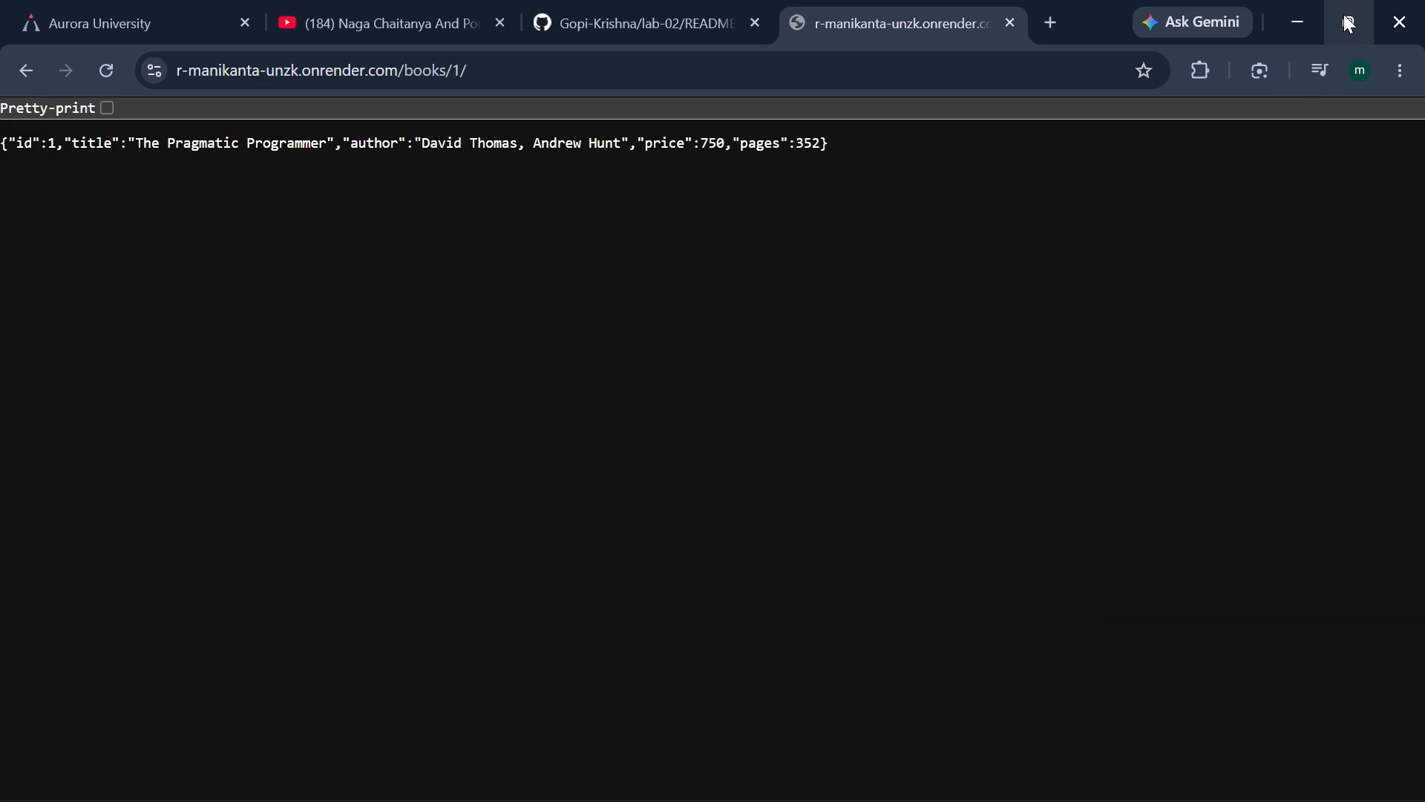
left_click(1228, 91)
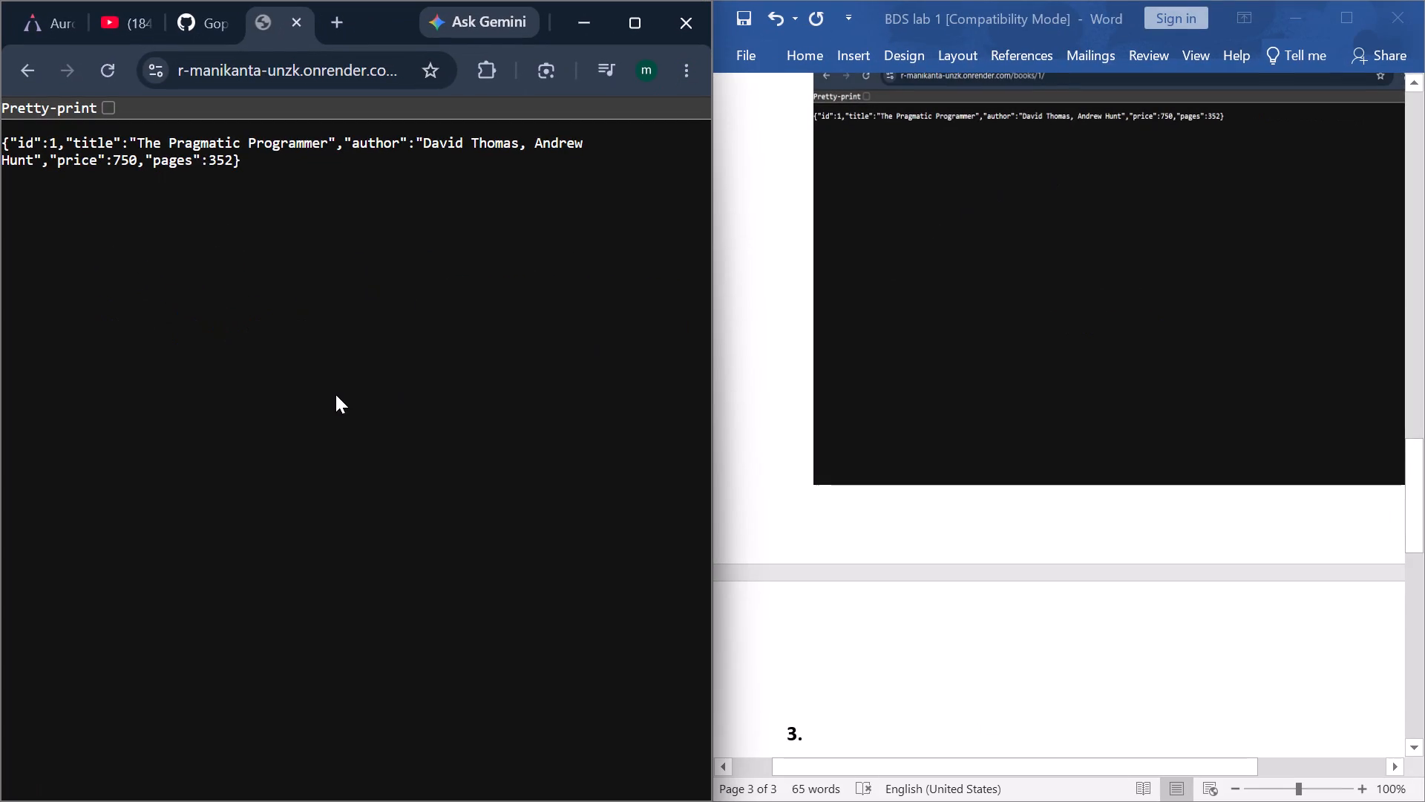
scroll(323, 393, "right", 13)
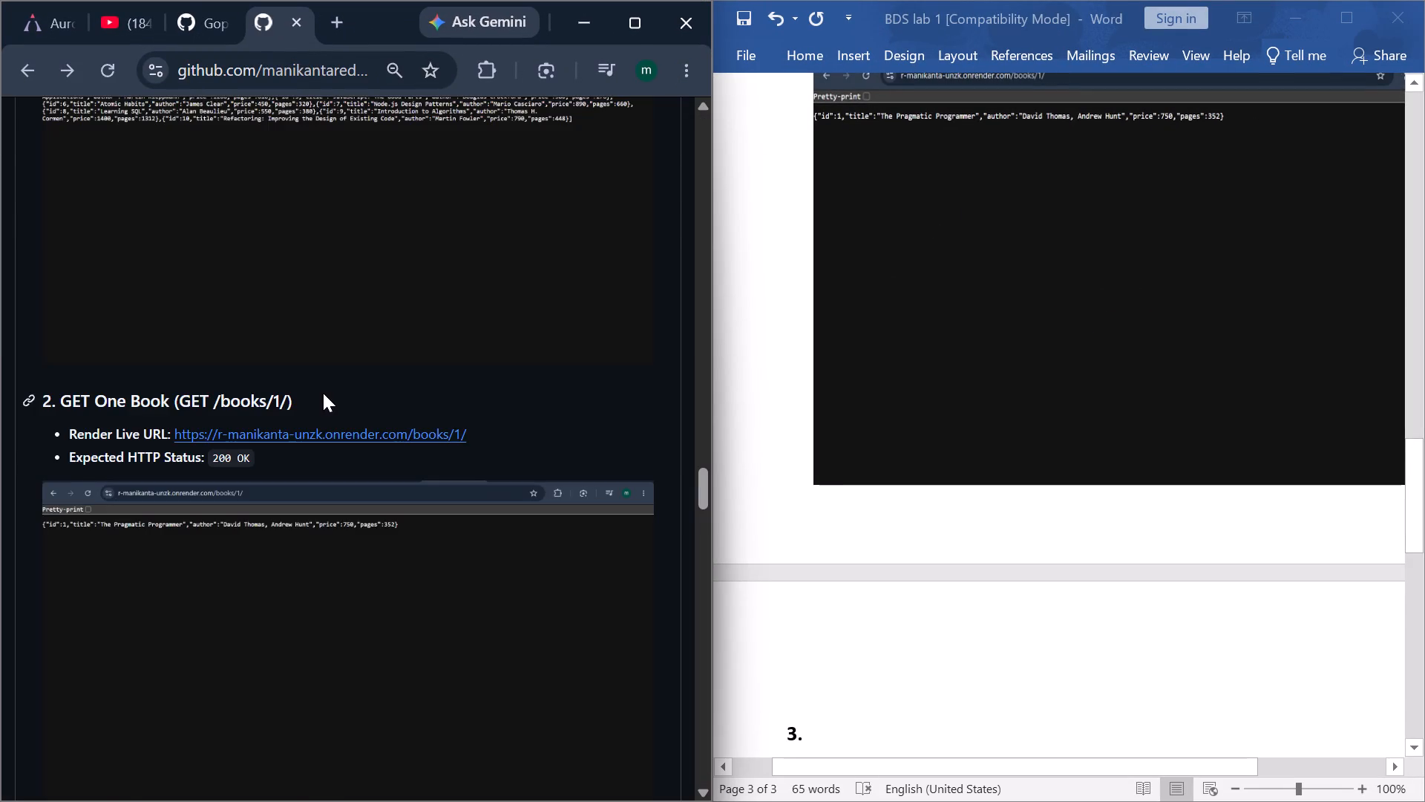
scroll(323, 393, "down", 12)
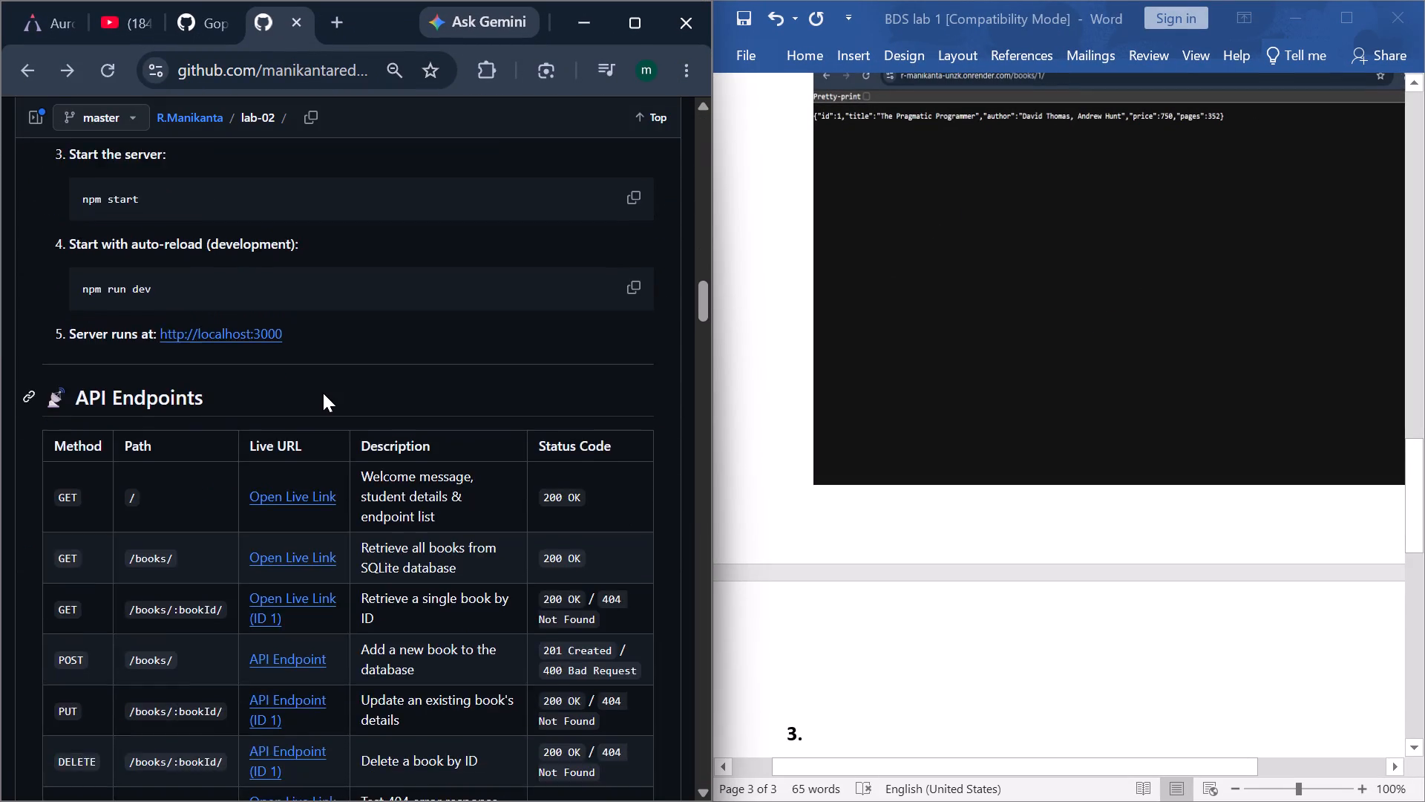
scroll(323, 393, "down", 12)
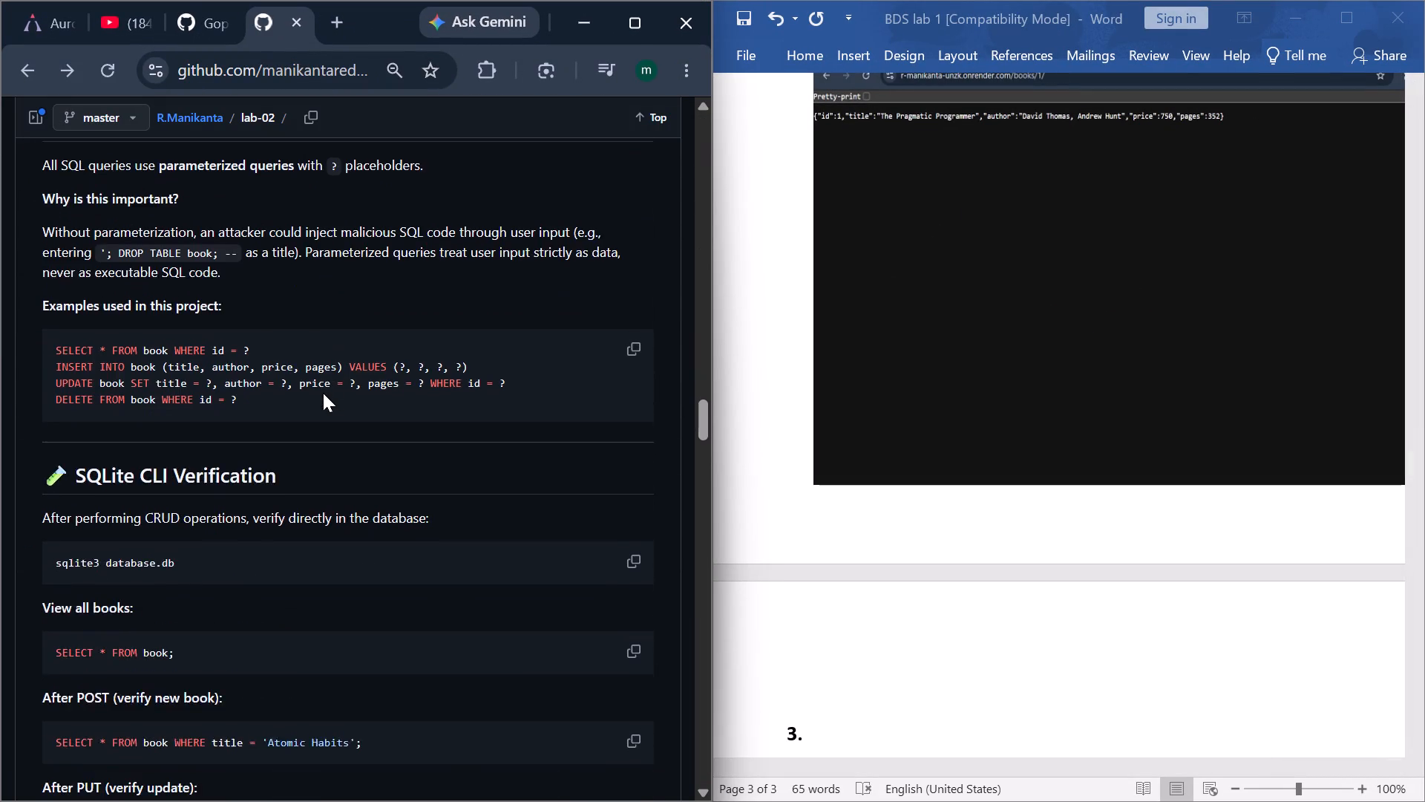
scroll(323, 393, "down", 9)
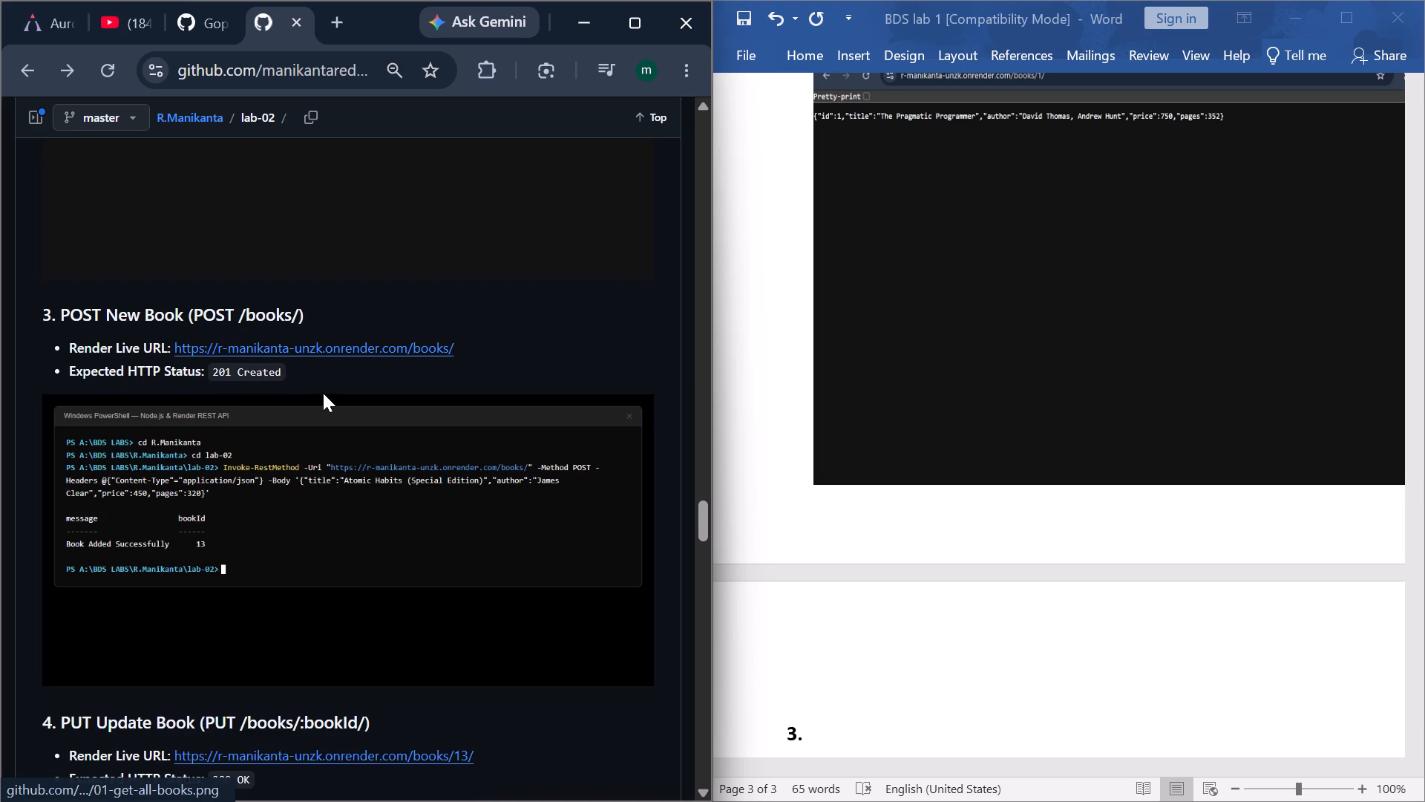
Caption numbered item 3 in the Word document "POST New Book (POST /books/) :" and start an unnumbered line below it.
left_click(812, 715)
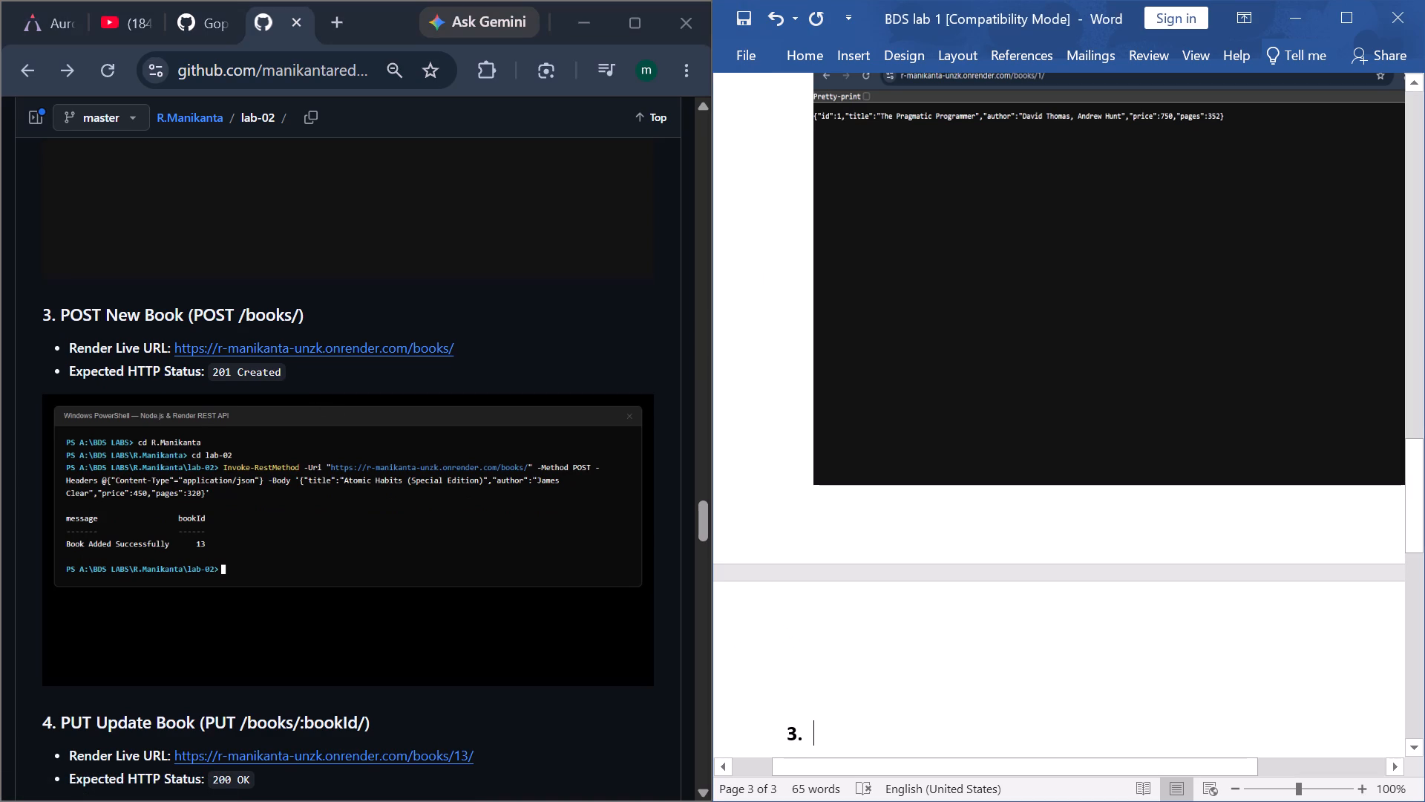
key("shift+p")
type("OST")
key("space")
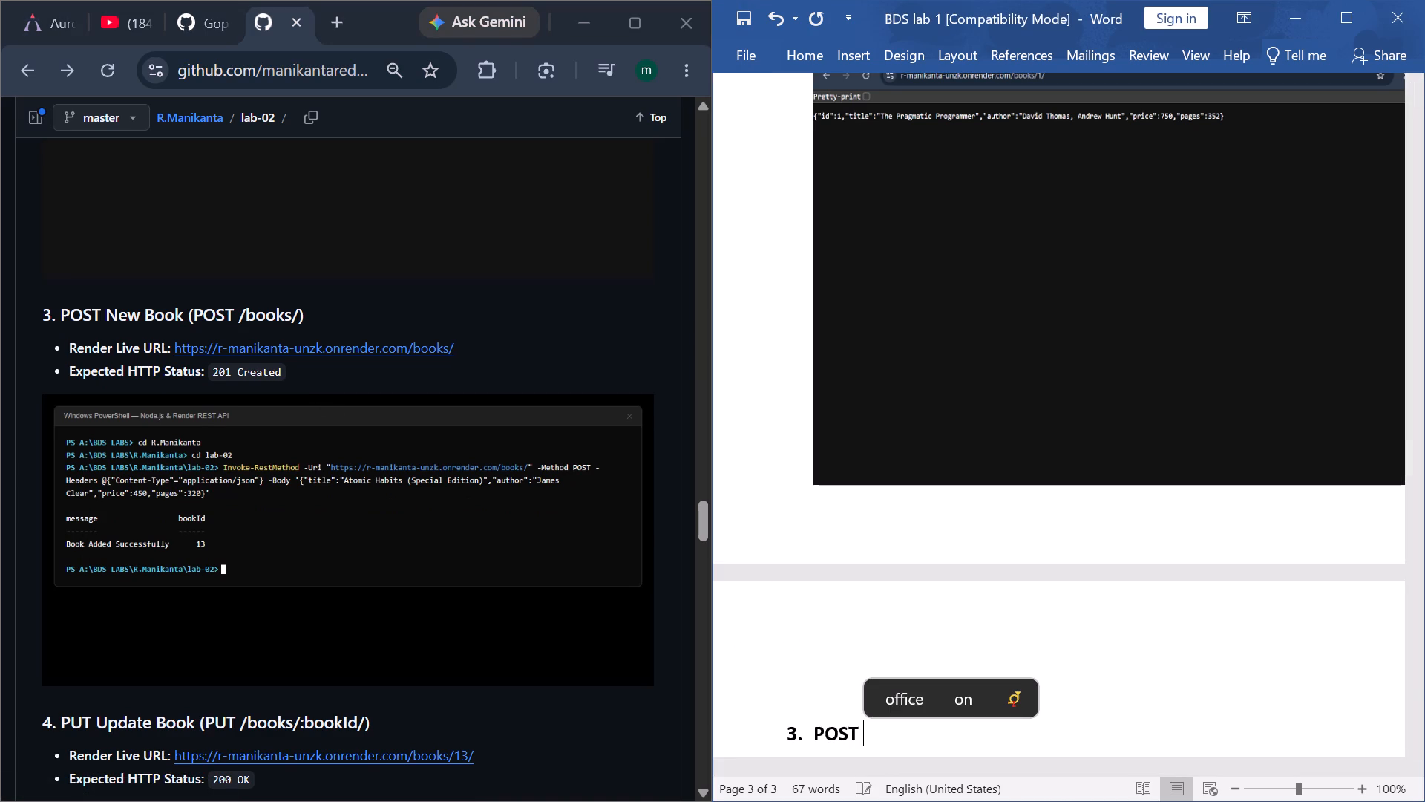
type("New")
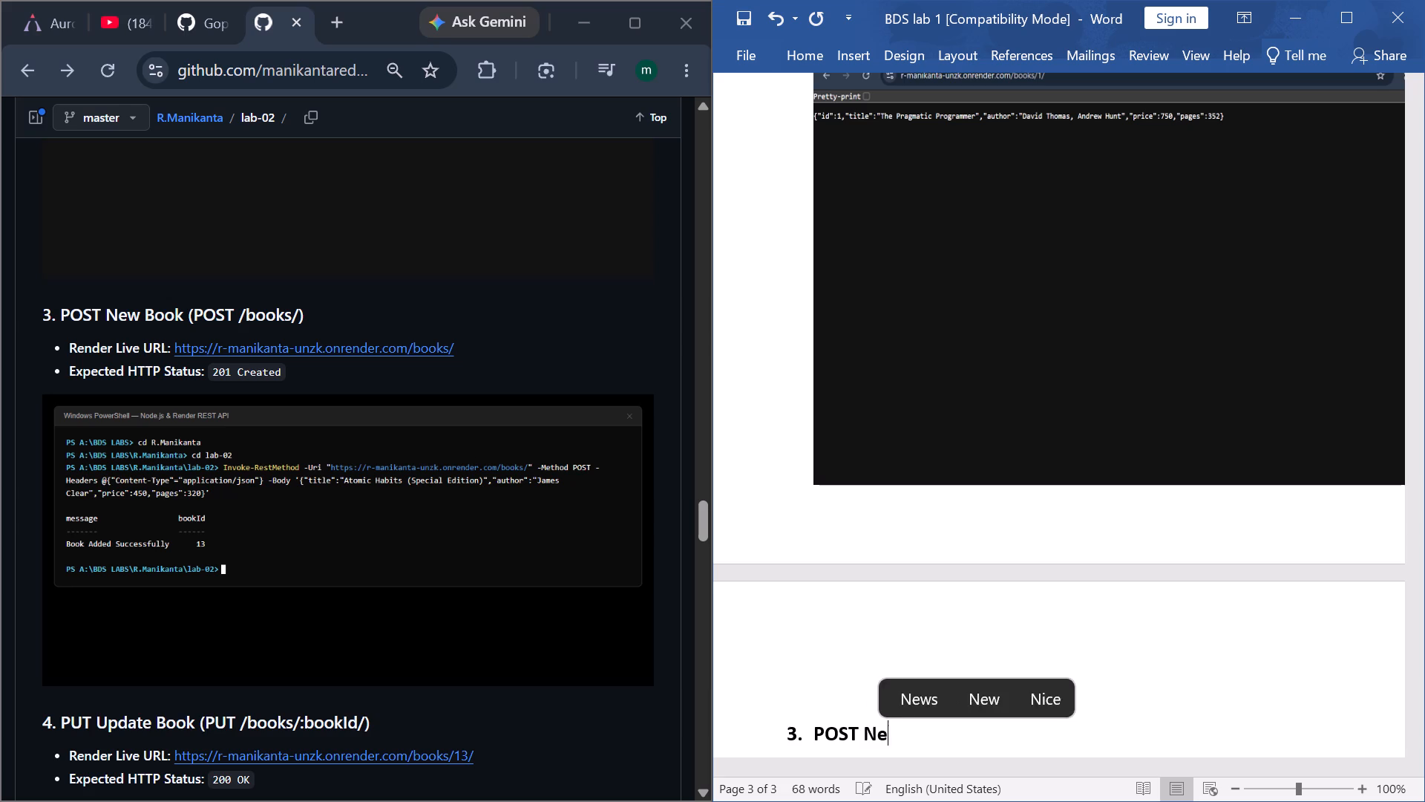
key("space")
type("Book")
key("space")
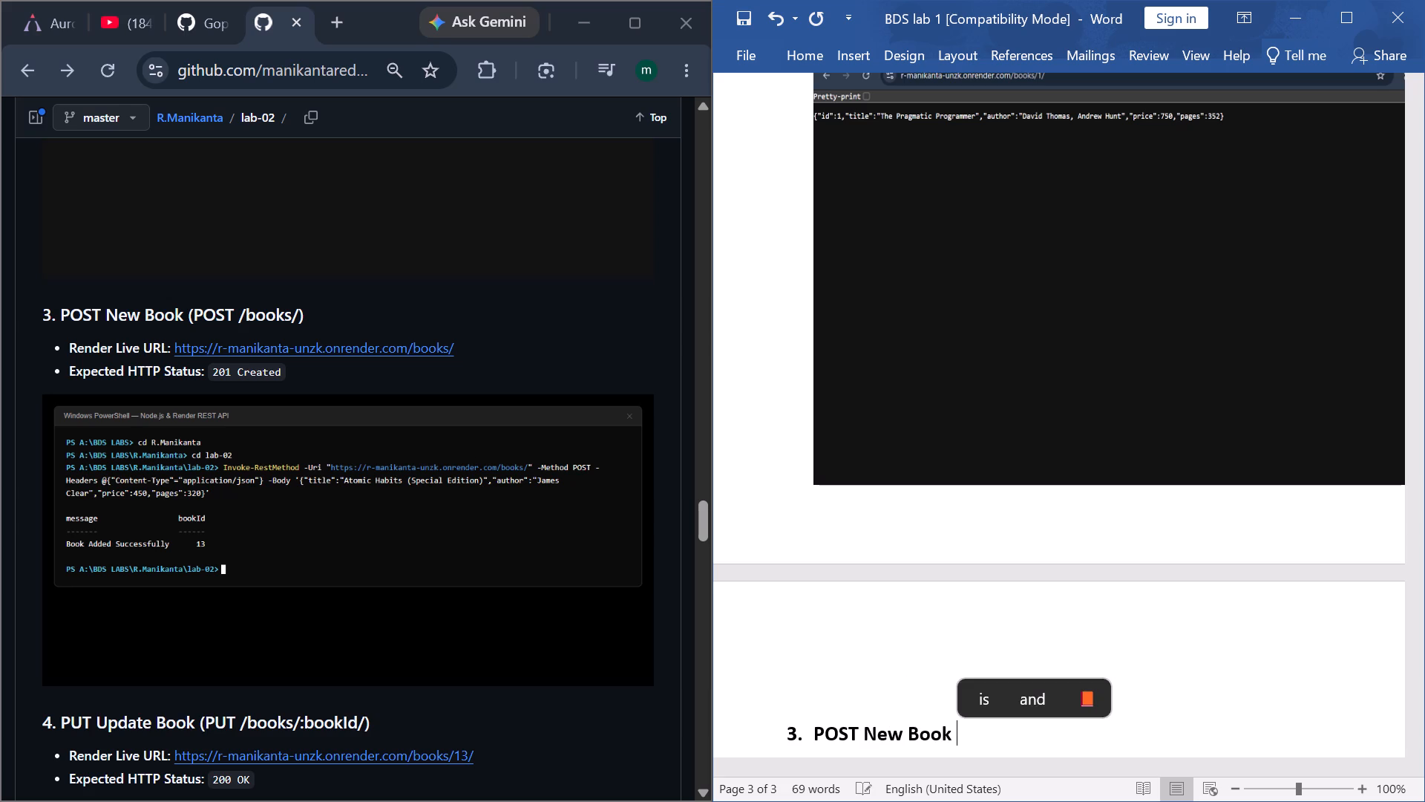
type("()")
key("Left")
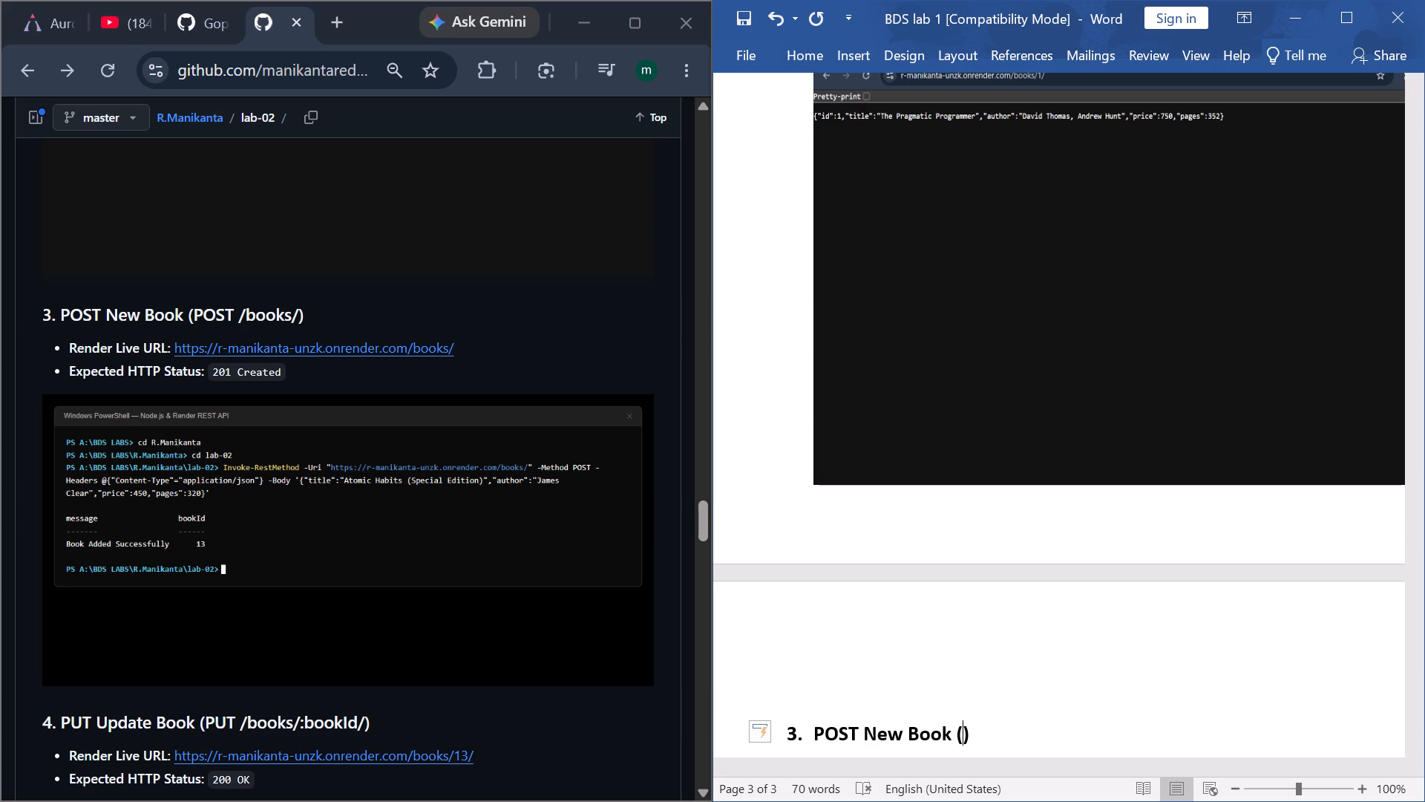
type("Post")
key("space")
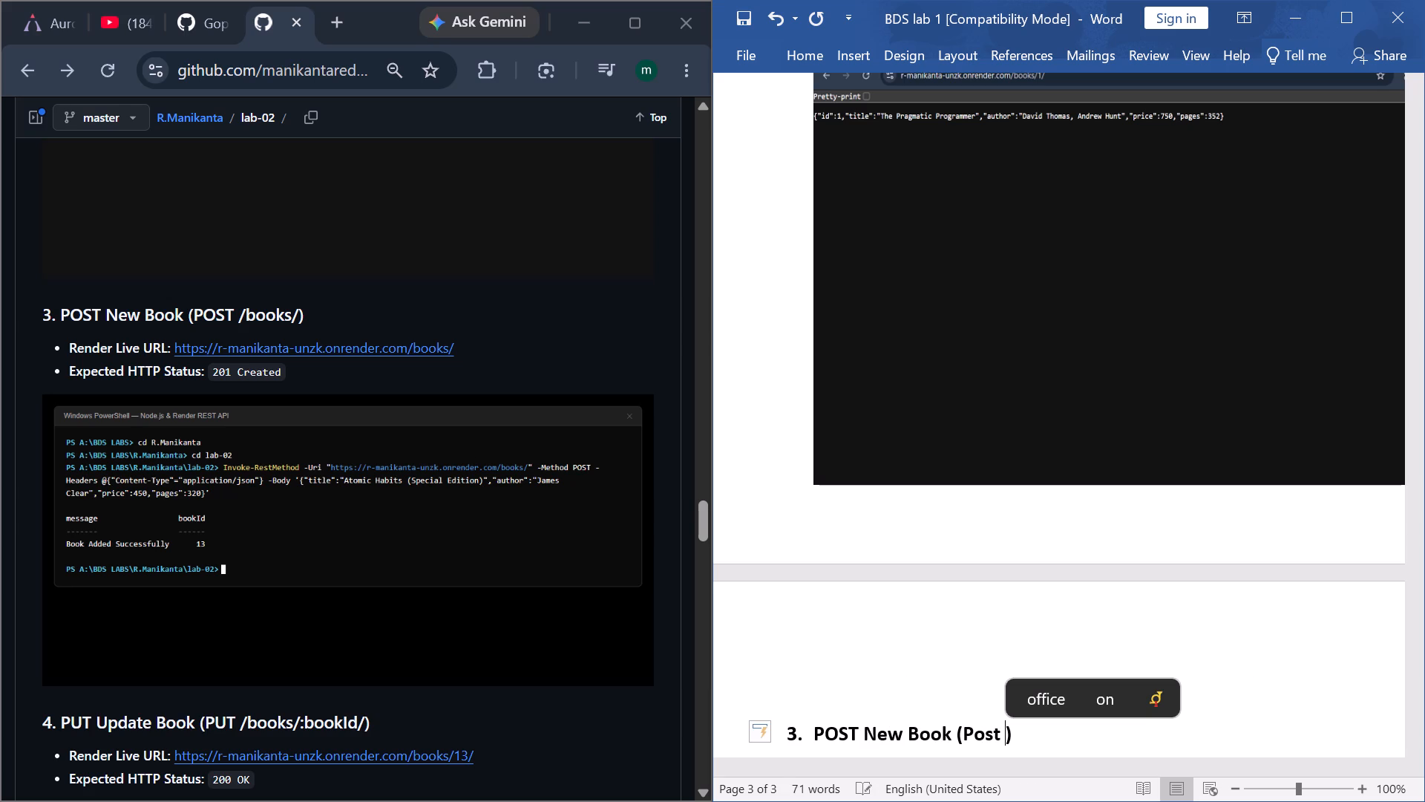
key("slash")
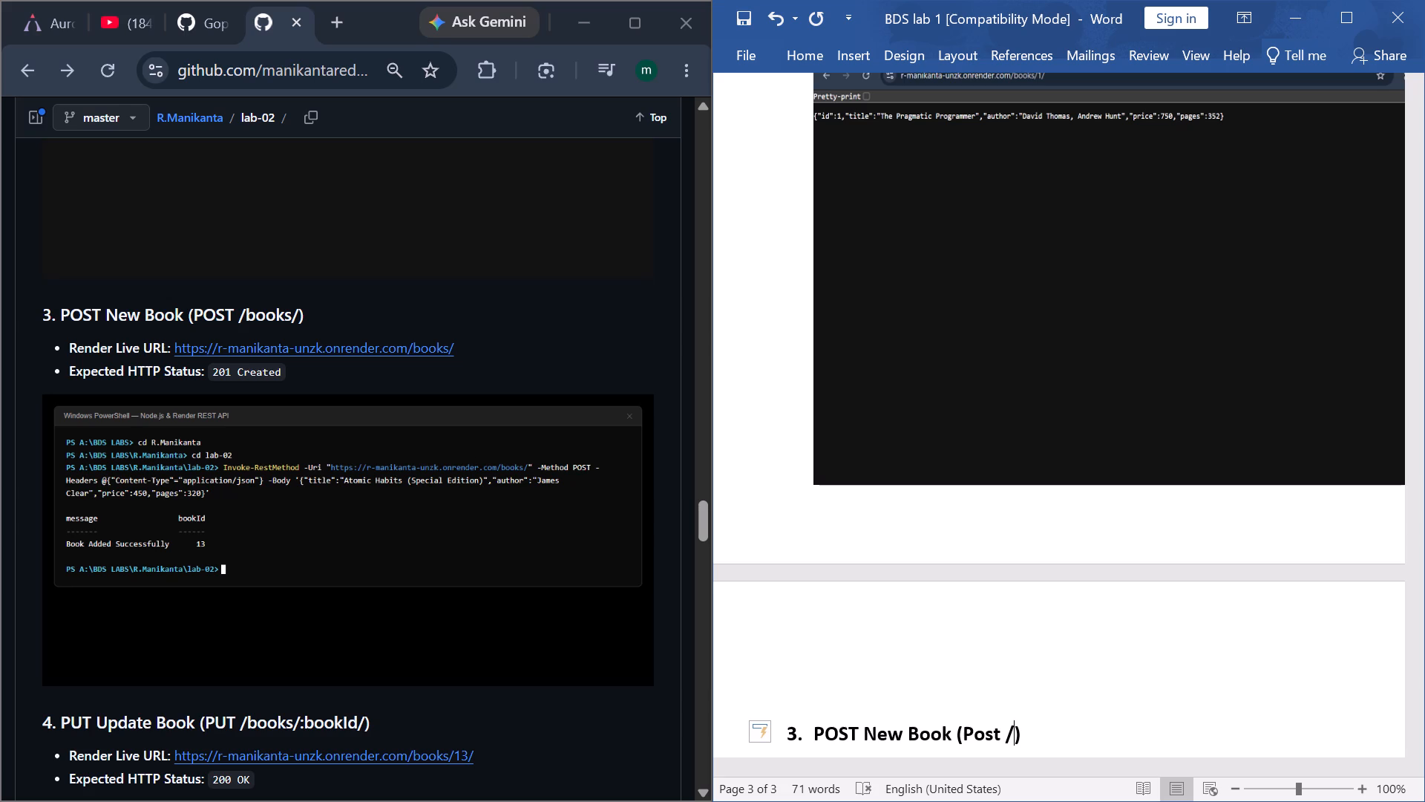
key("BackSpace")
key("BackSpace")
key("BackSpace")
key("BackSpace")
key("BackSpace")
type("OST")
key("space")
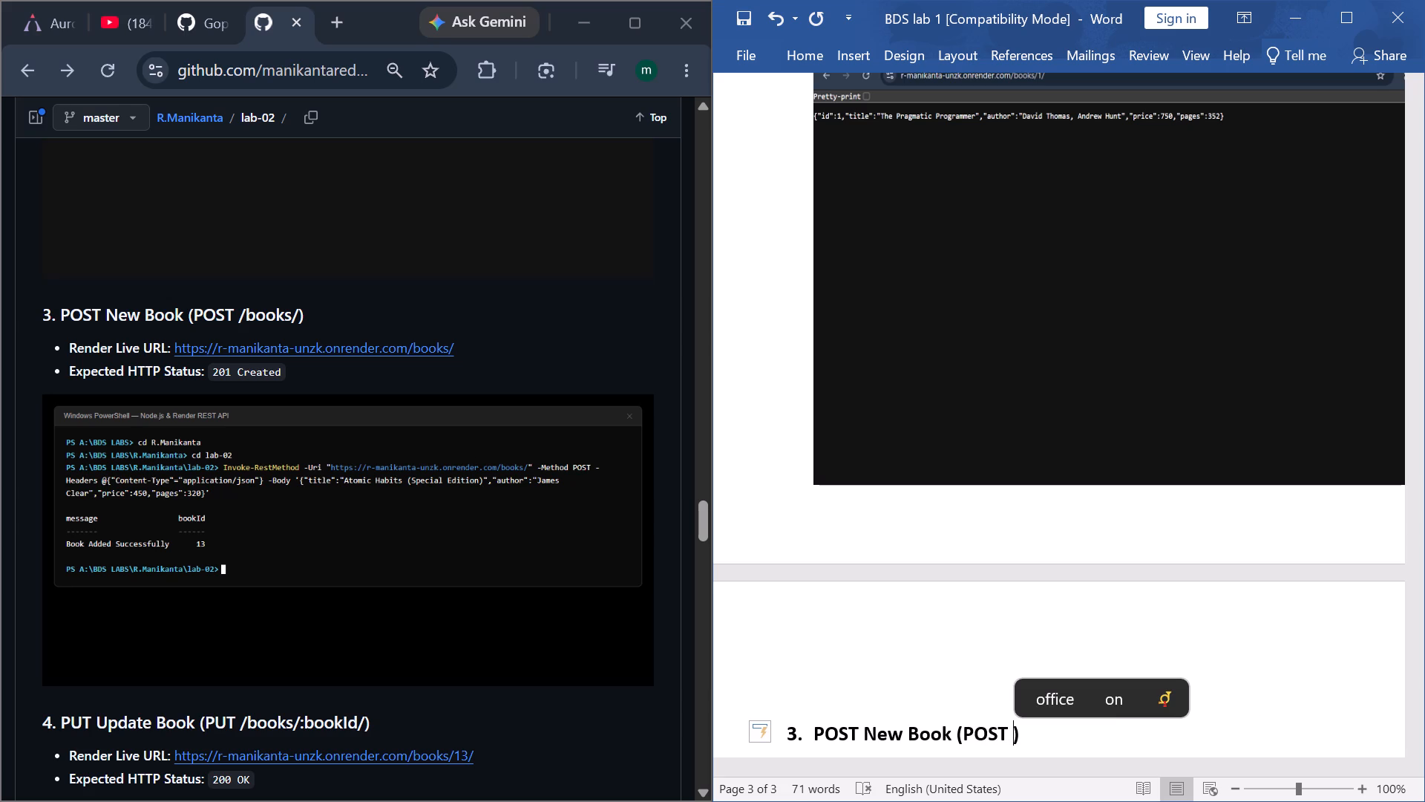
key("slash")
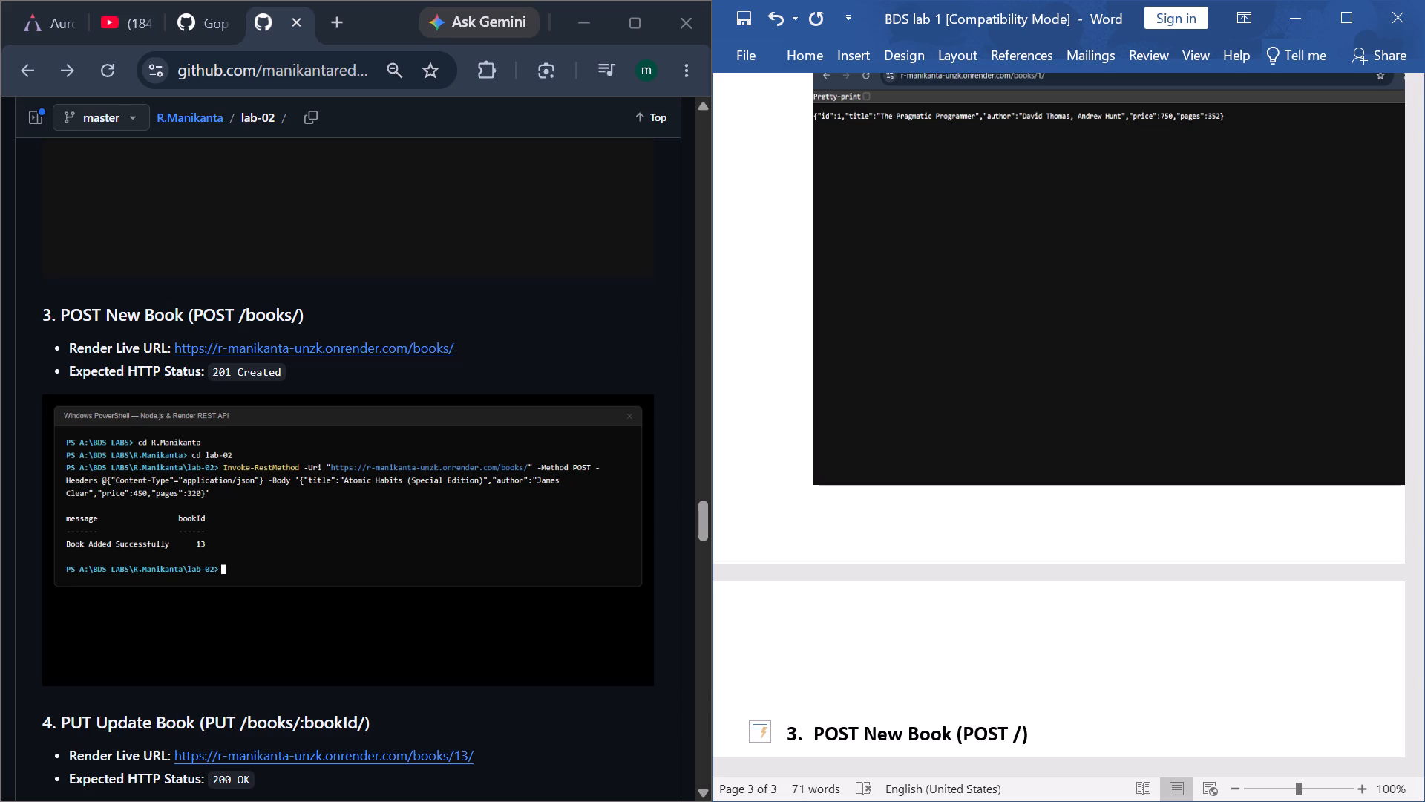
type("books")
key("slash")
key("Right")
key("space")
type(":")
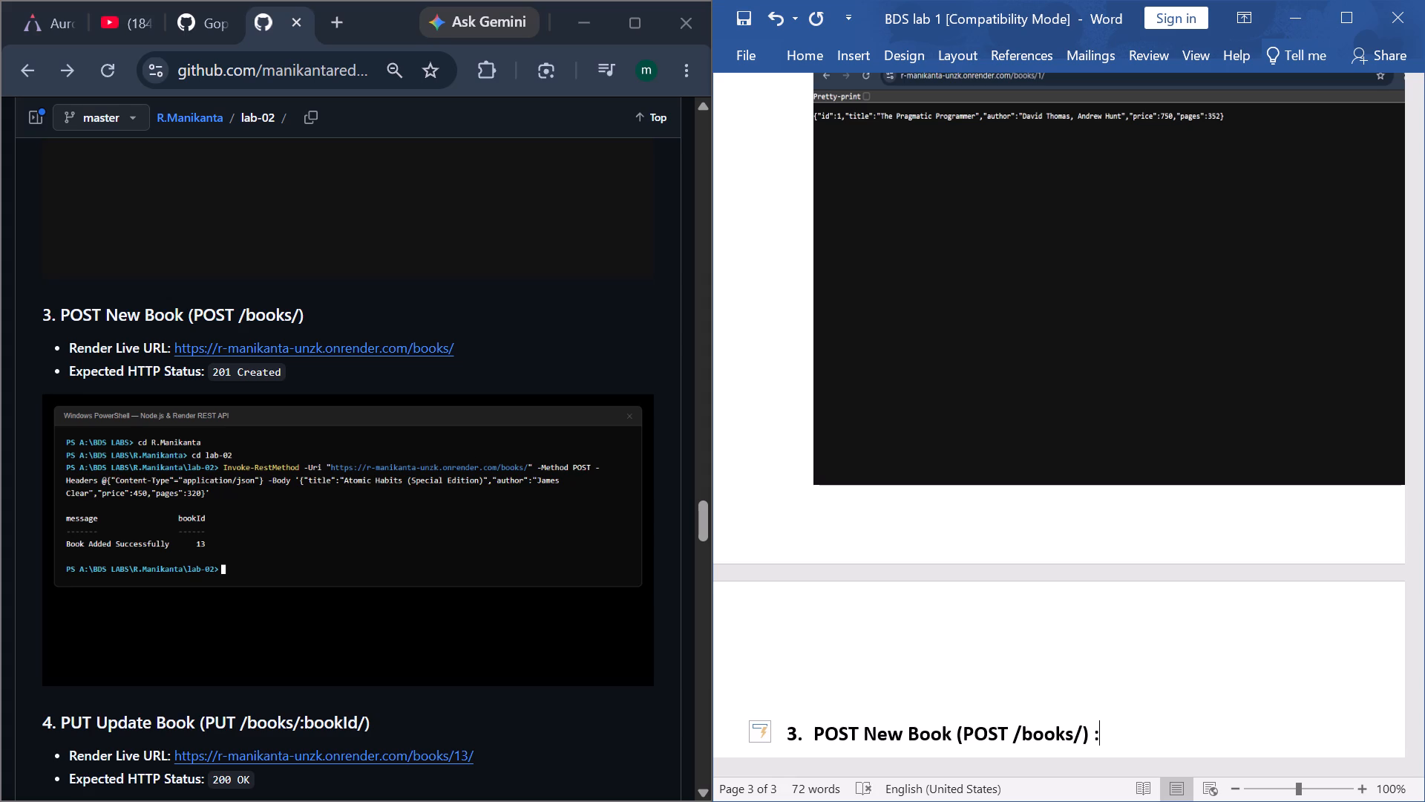
key("Return")
key("BackSpace")
key("Return")
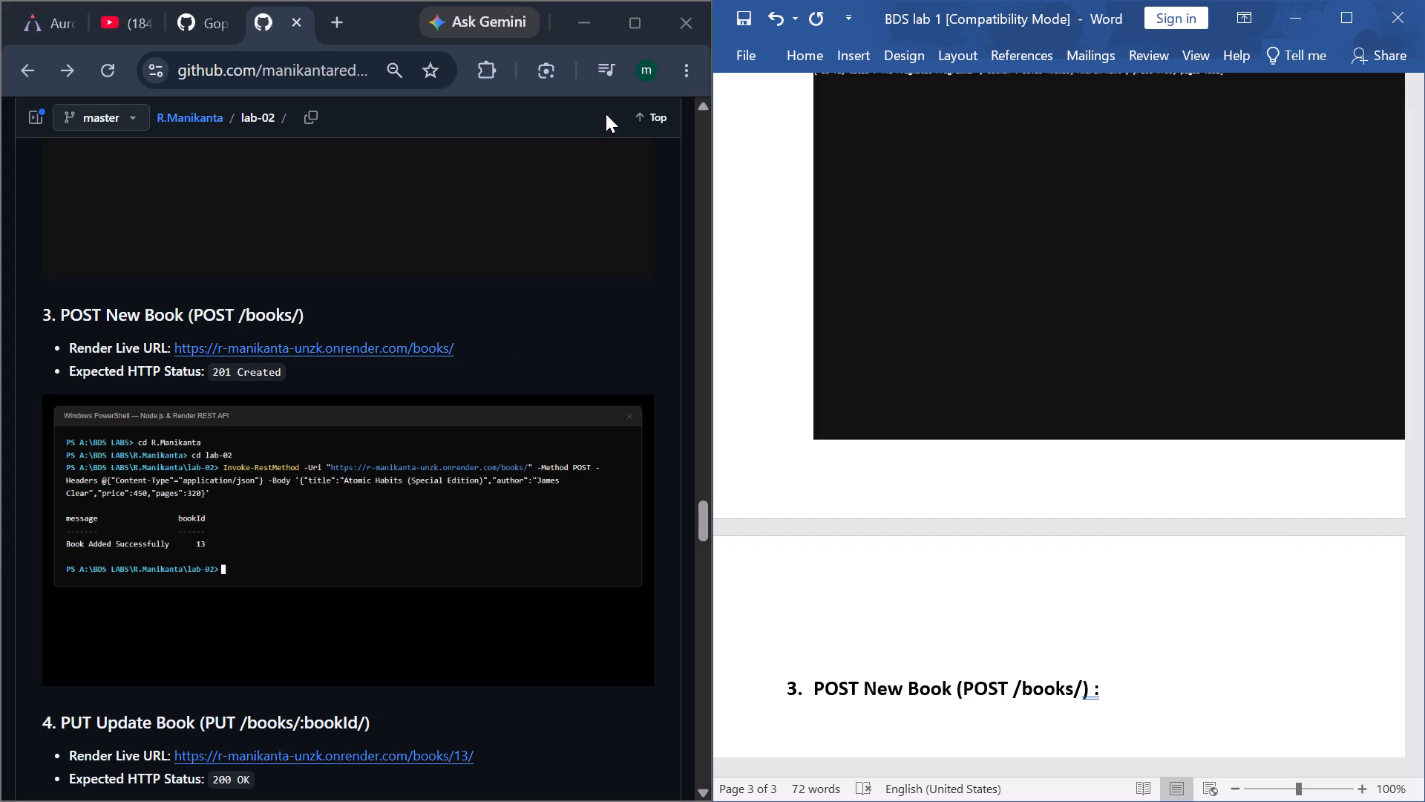
Maximize Chrome and capture the PowerShell output image in the README's "POST New Book (POST /books/)" section.
left_click(643, 33)
scroll(906, 428, "down", 1)
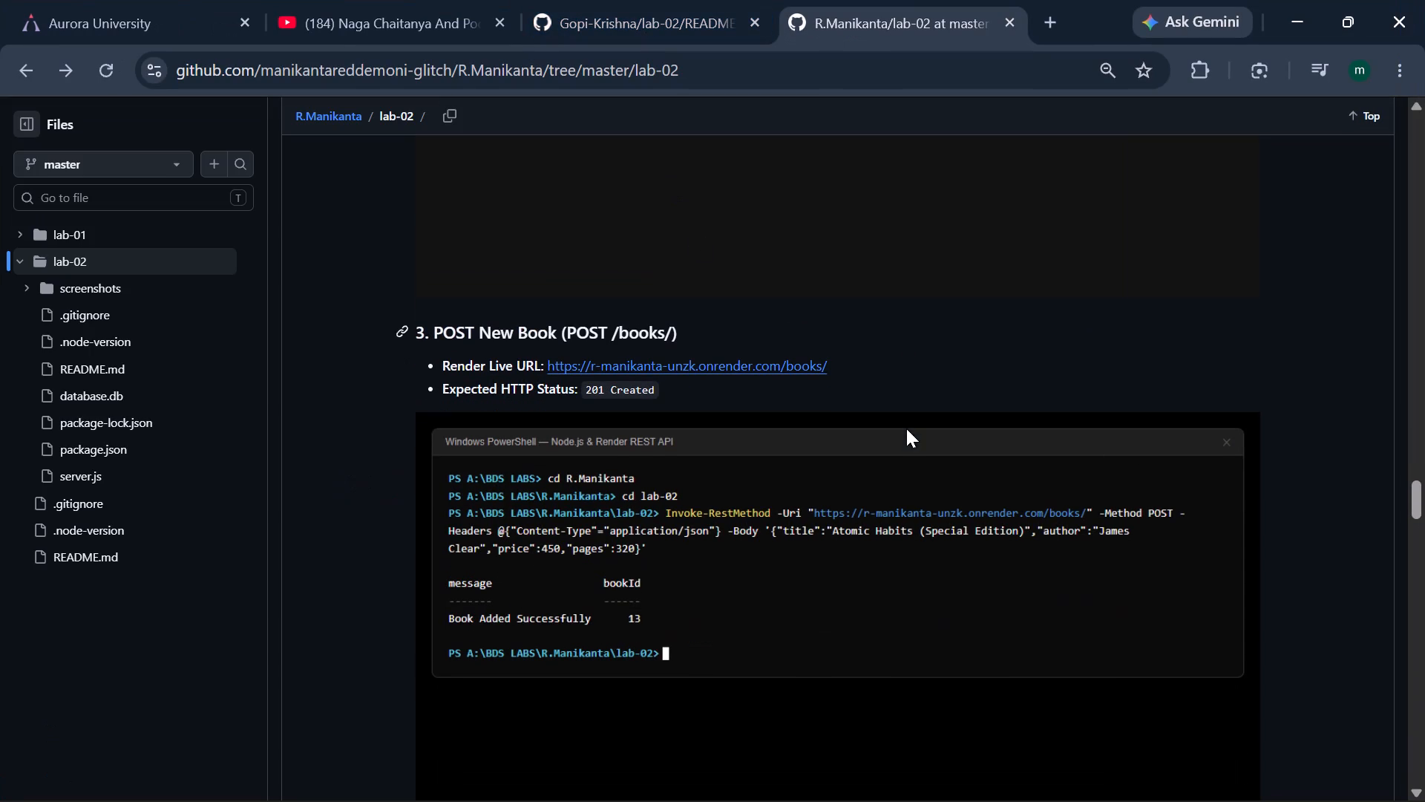
scroll(906, 428, "down", 1)
key("Print")
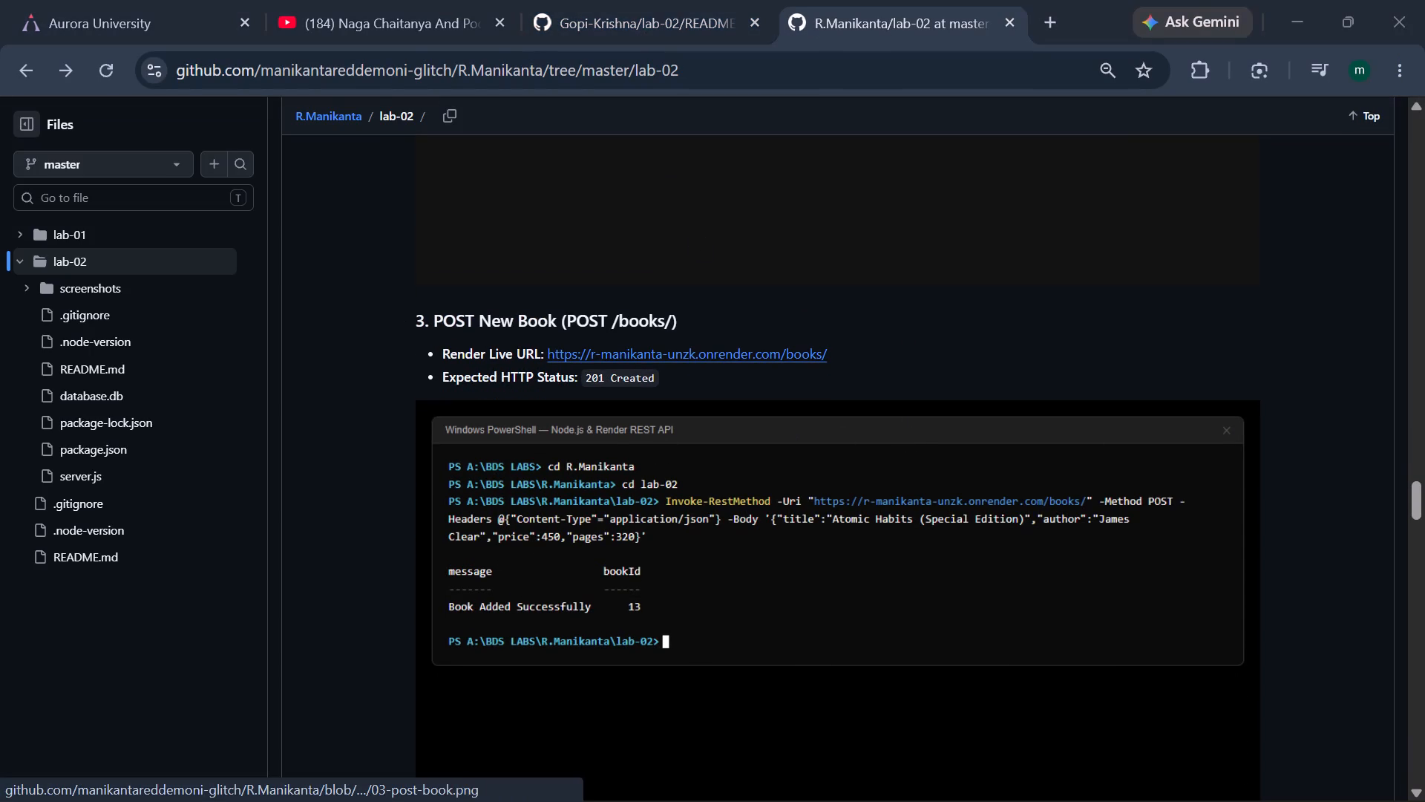
left_click_drag(430, 414, 888, 557)
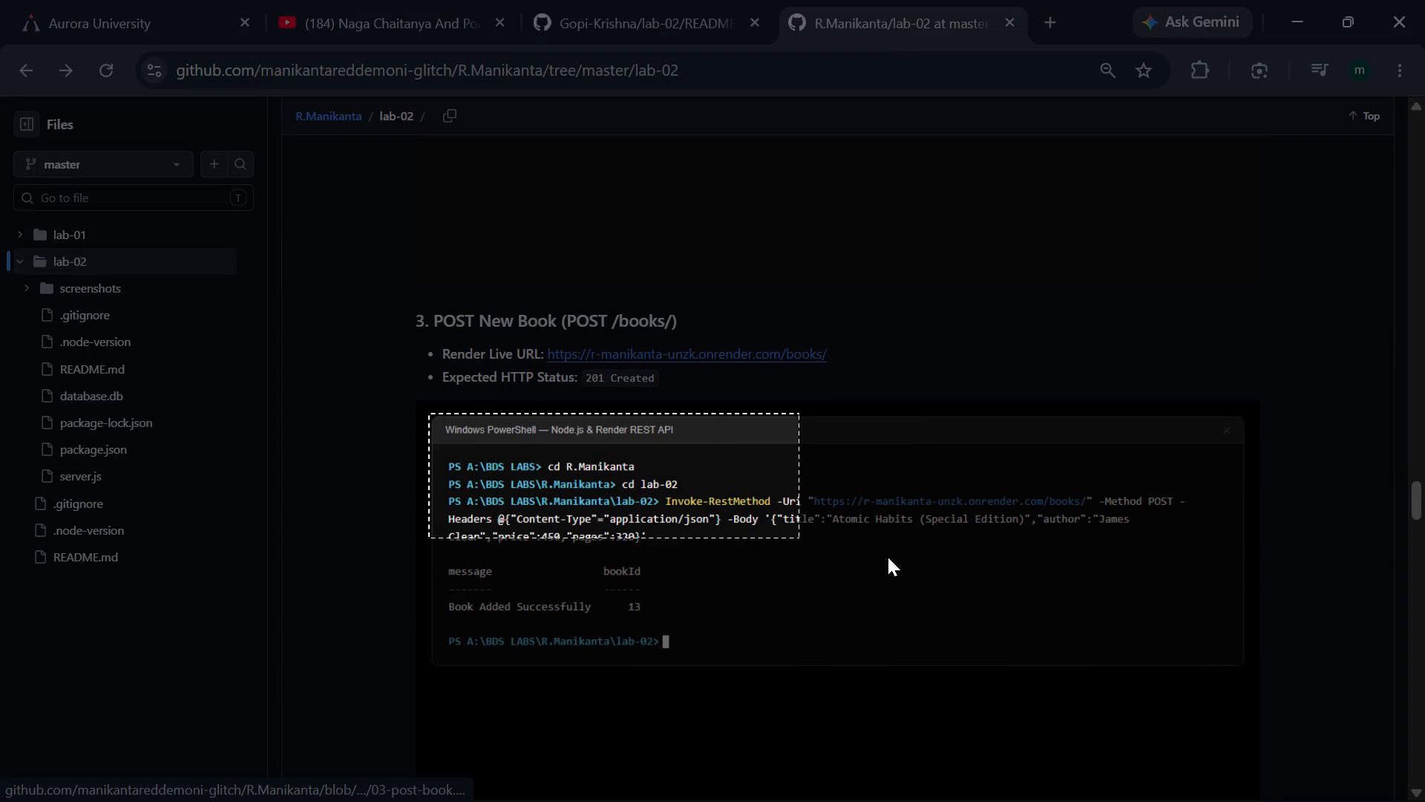
left_click_drag(888, 557, 1240, 667)
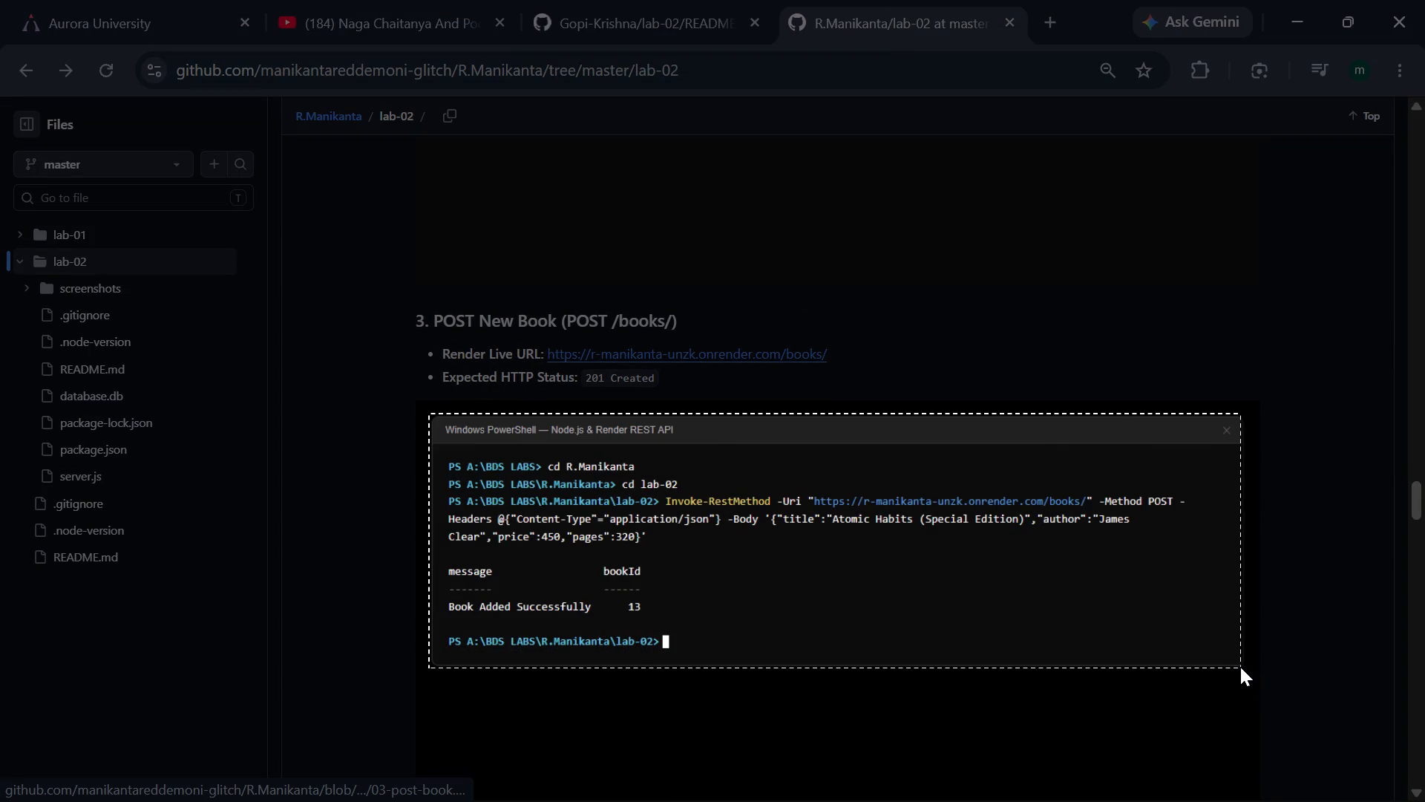
left_click_drag(1240, 667, 1248, 667)
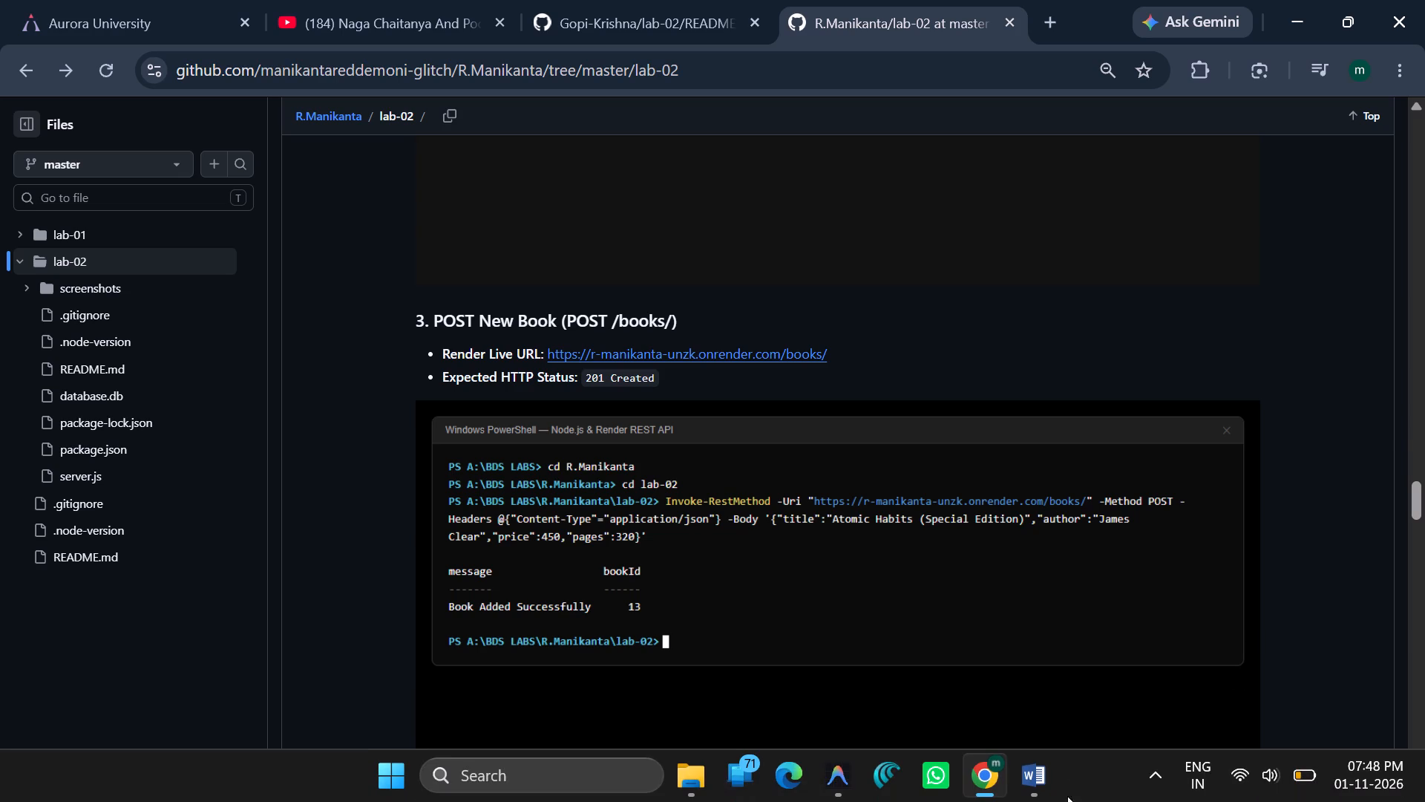
Paste the captured screenshot into Word below the "POST New Book" caption, maximize Word, and narrow the picture to fit within the page width.
left_click(1035, 780)
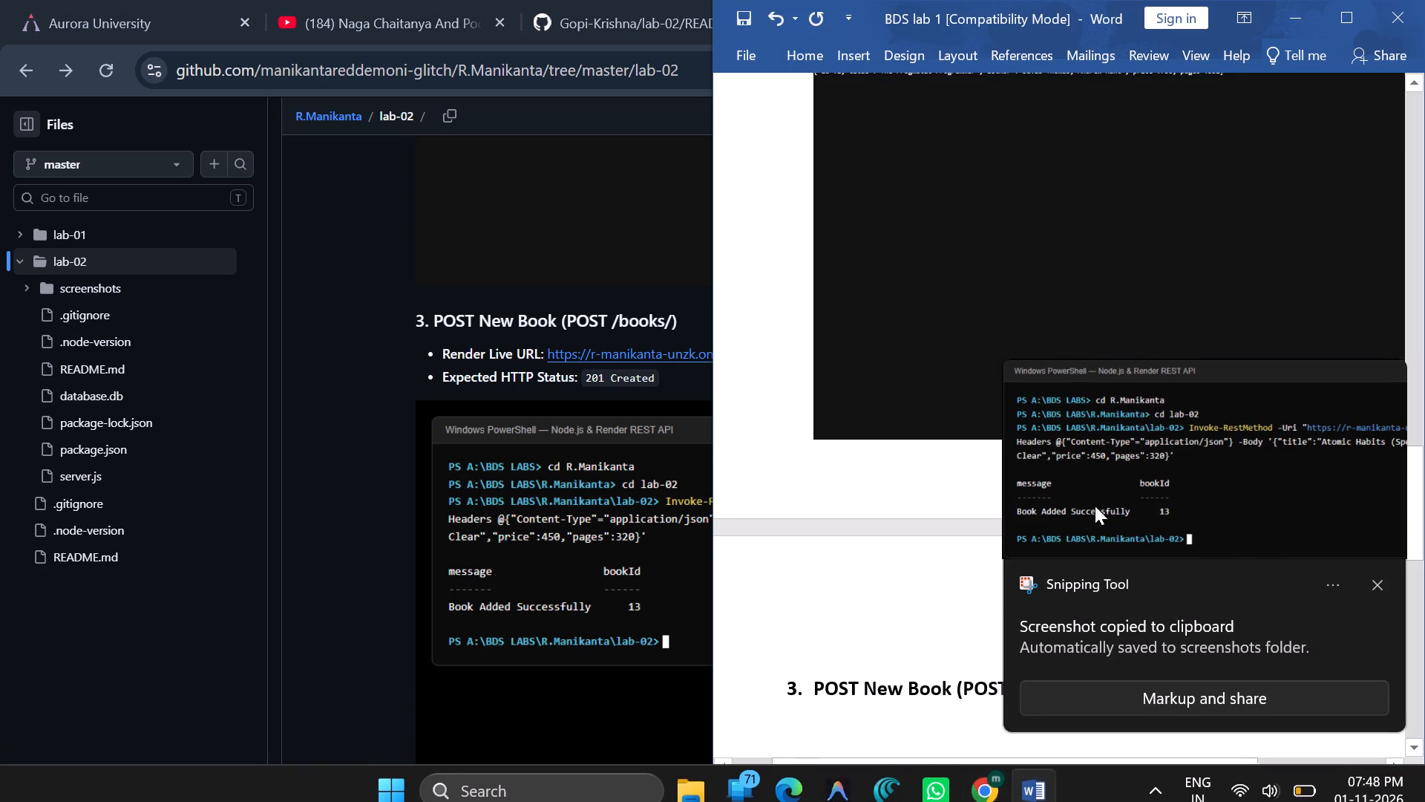
left_click(1375, 633)
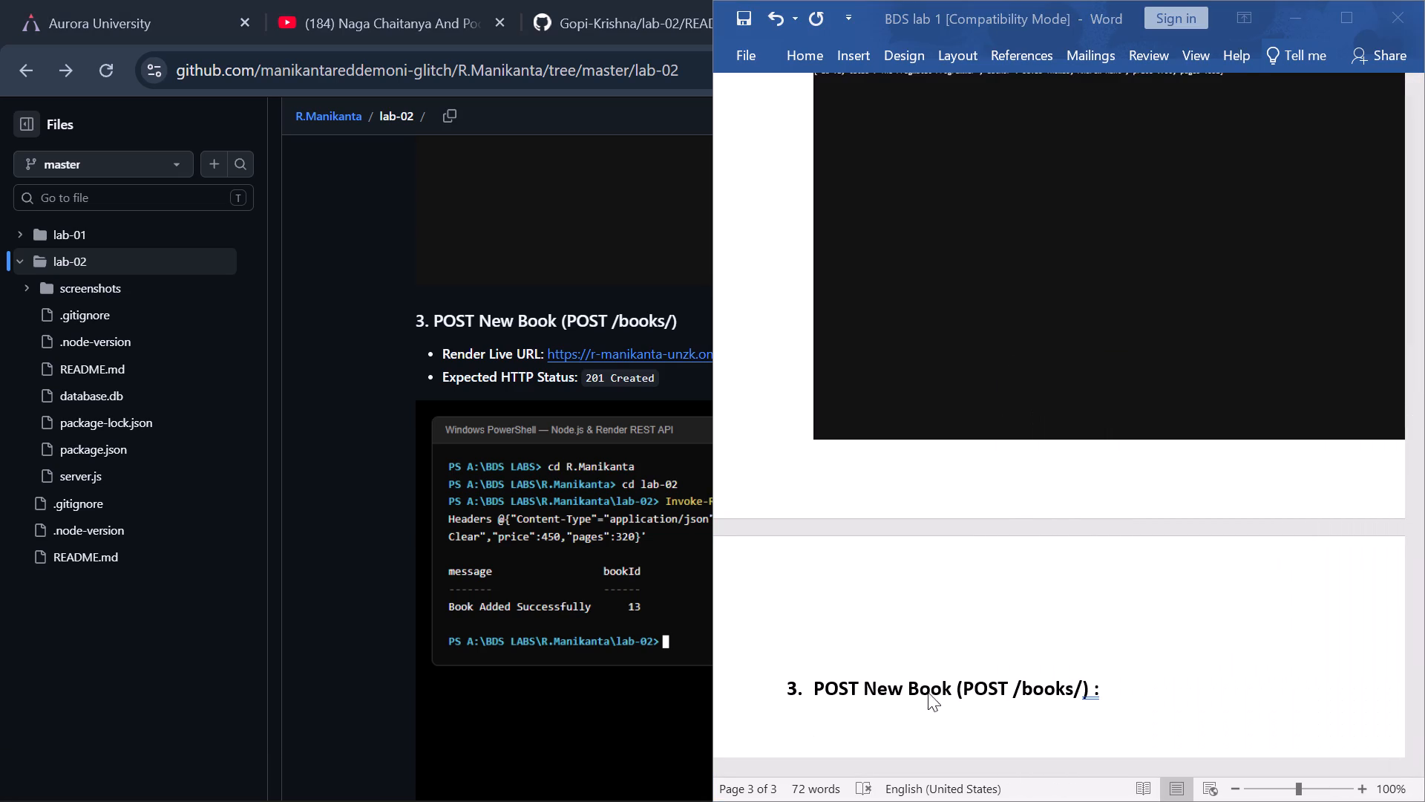
key("ctrl+v")
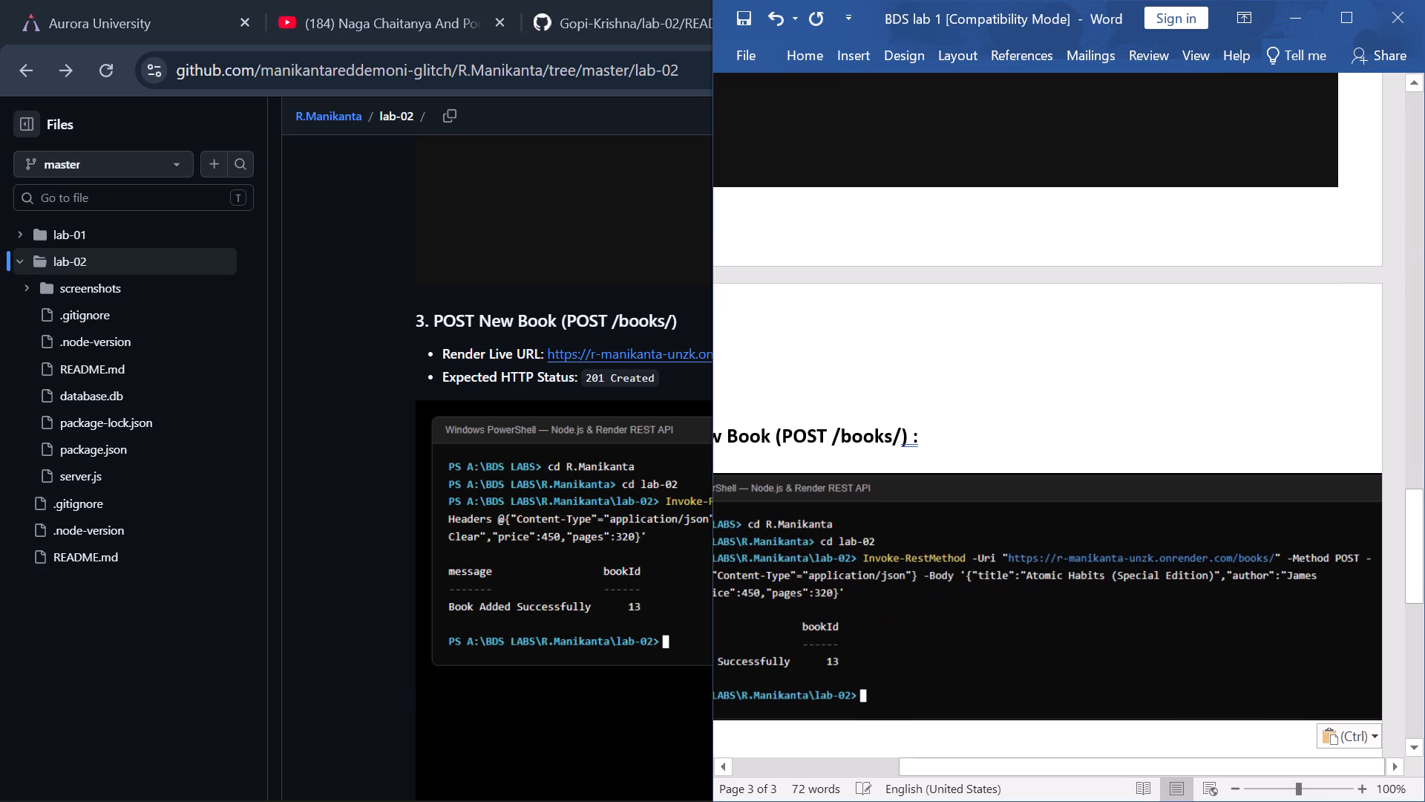
scroll(980, 440, "right", 2)
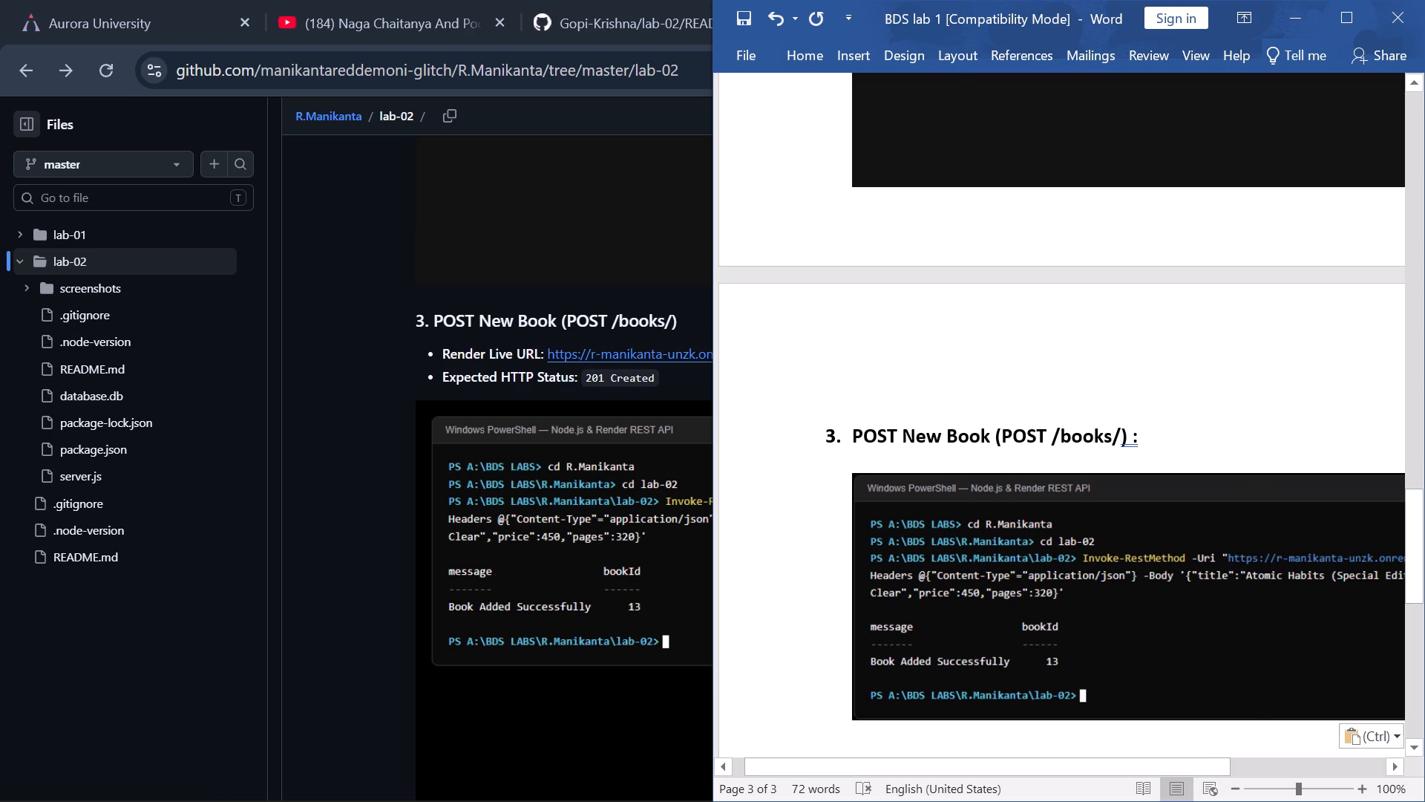
left_click(957, 553)
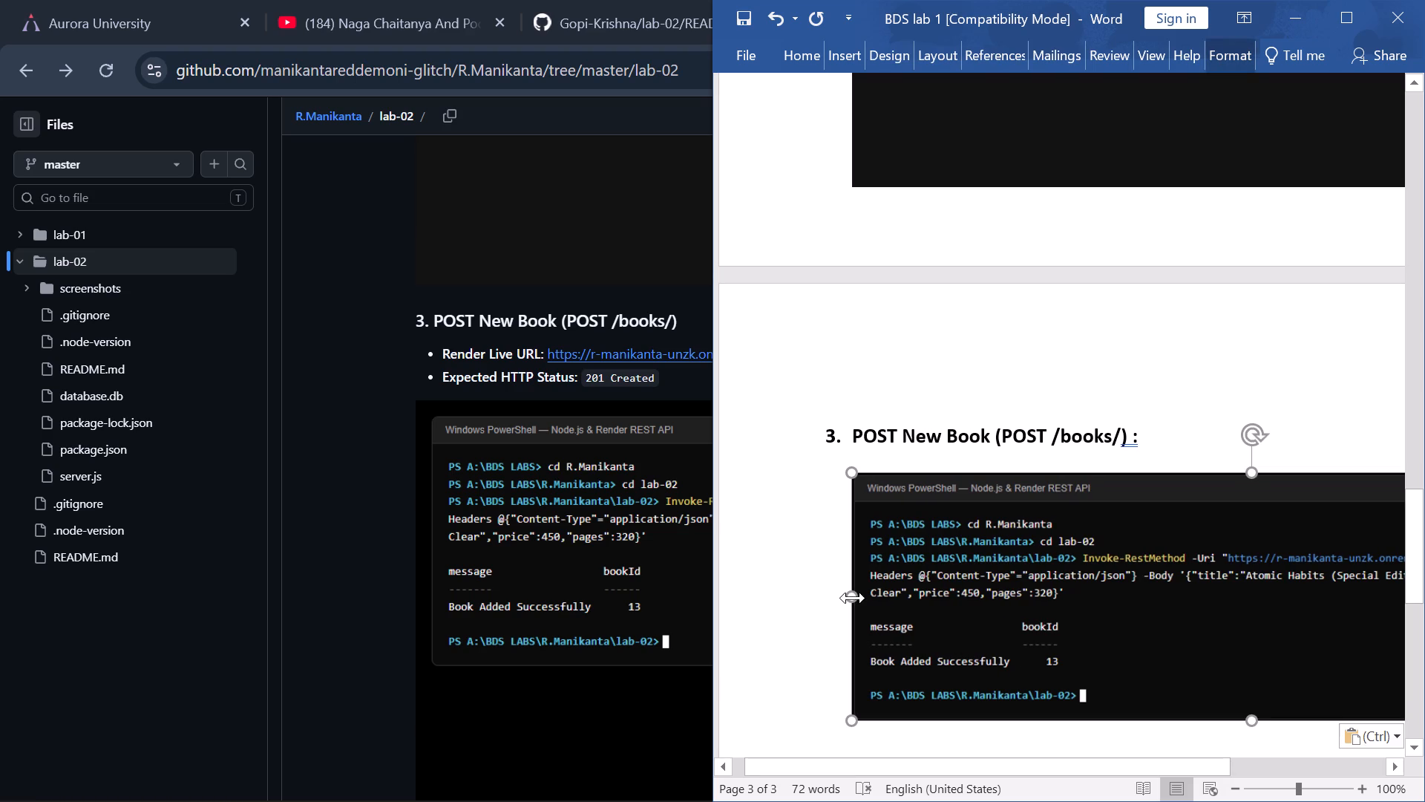
left_click_drag(853, 598, 928, 594)
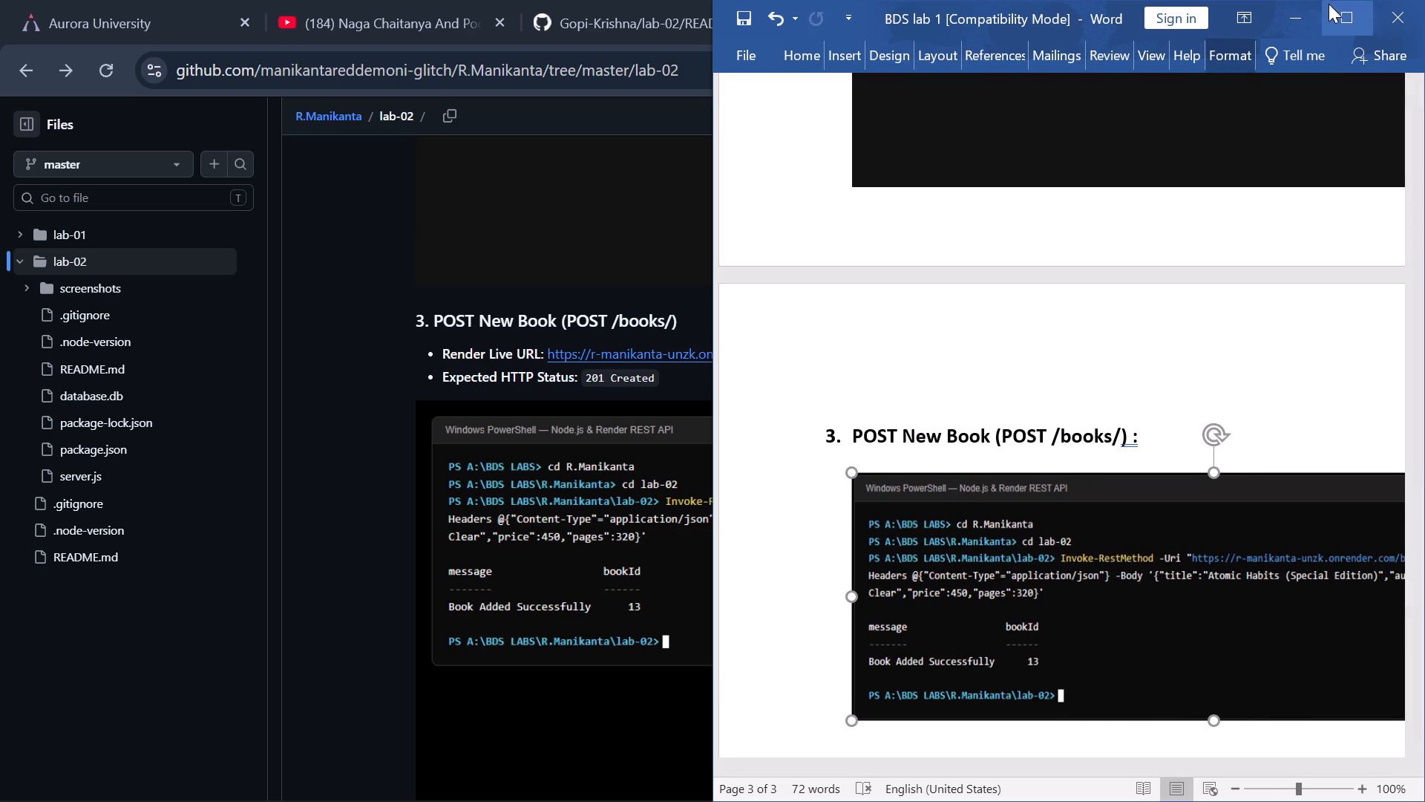
left_click(1329, 5)
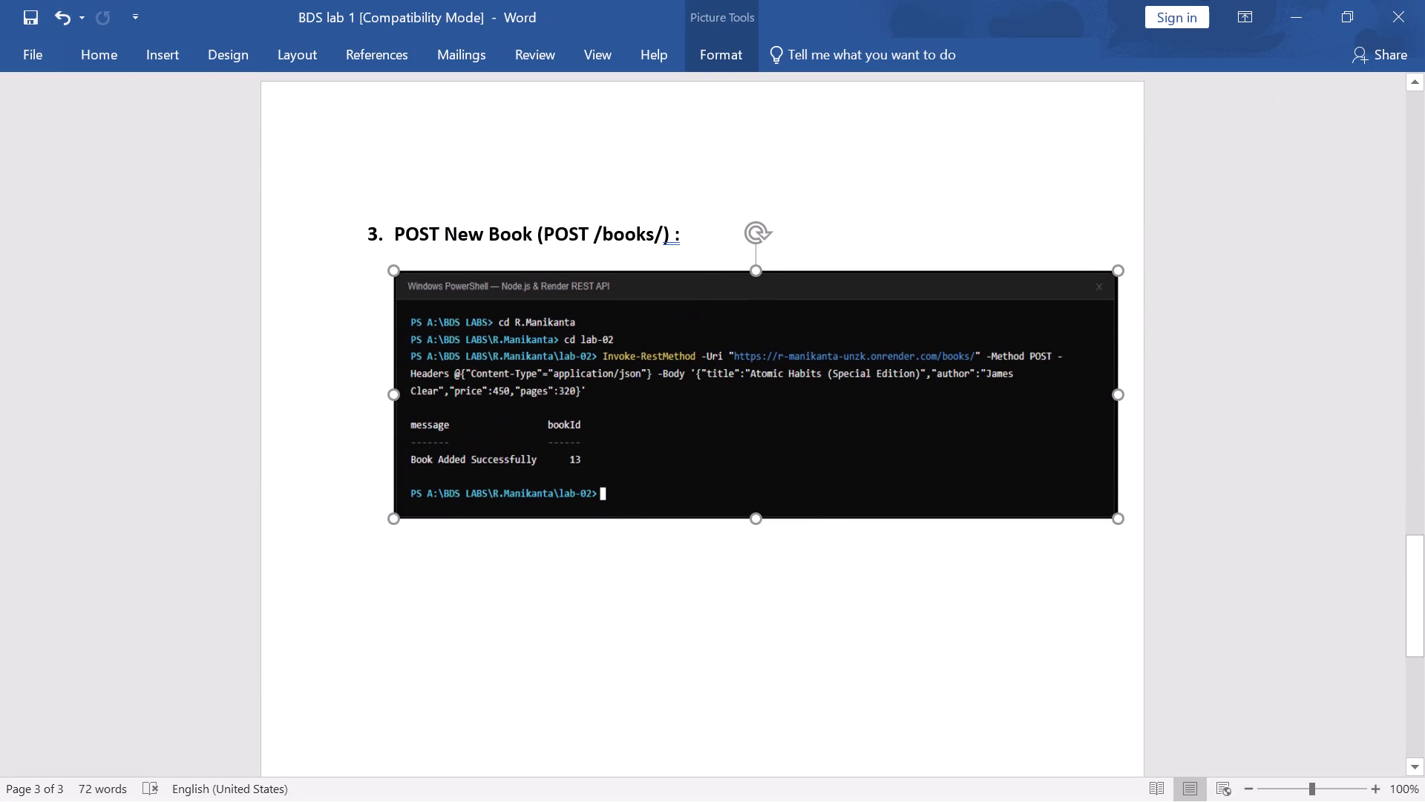
left_click(746, 564)
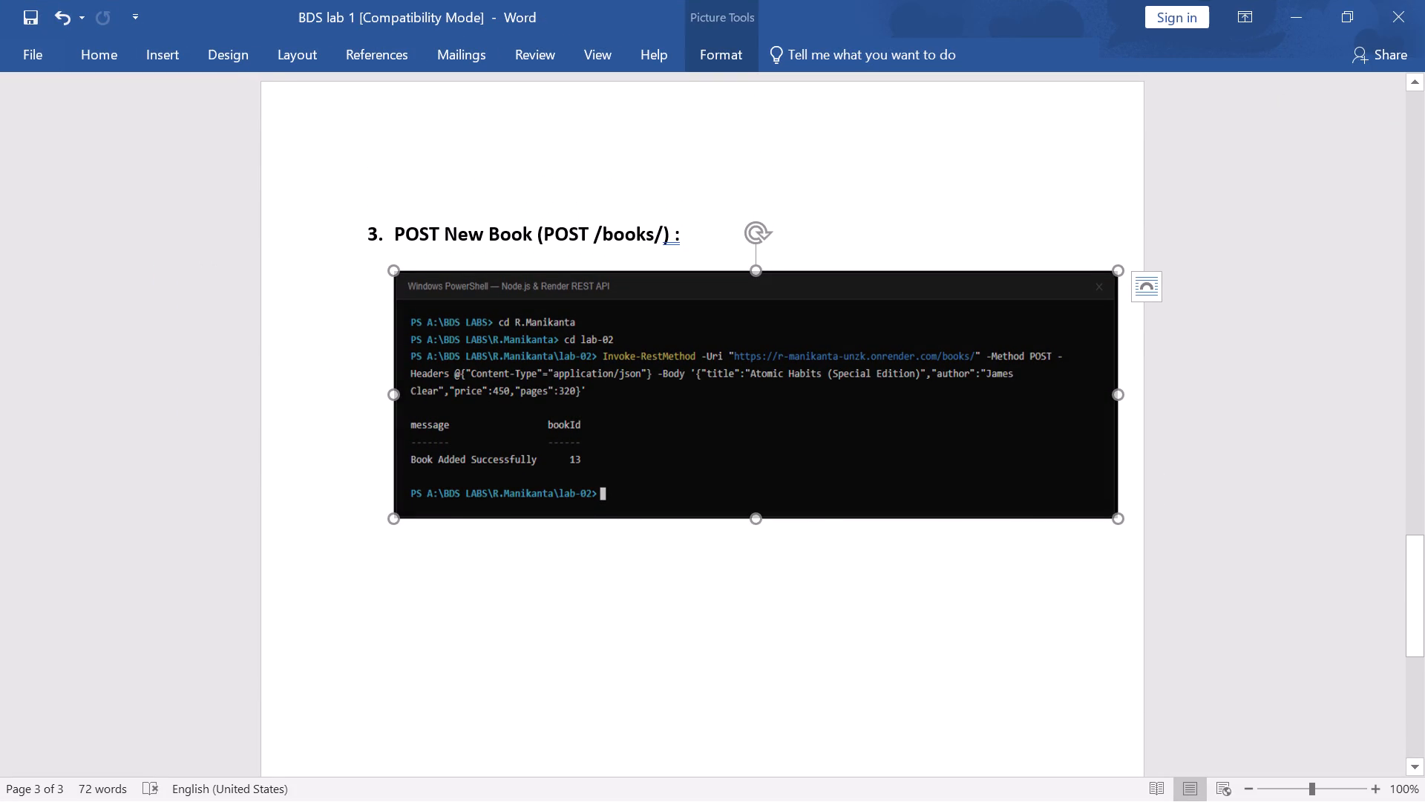
left_click_drag(661, 399, 608, 402)
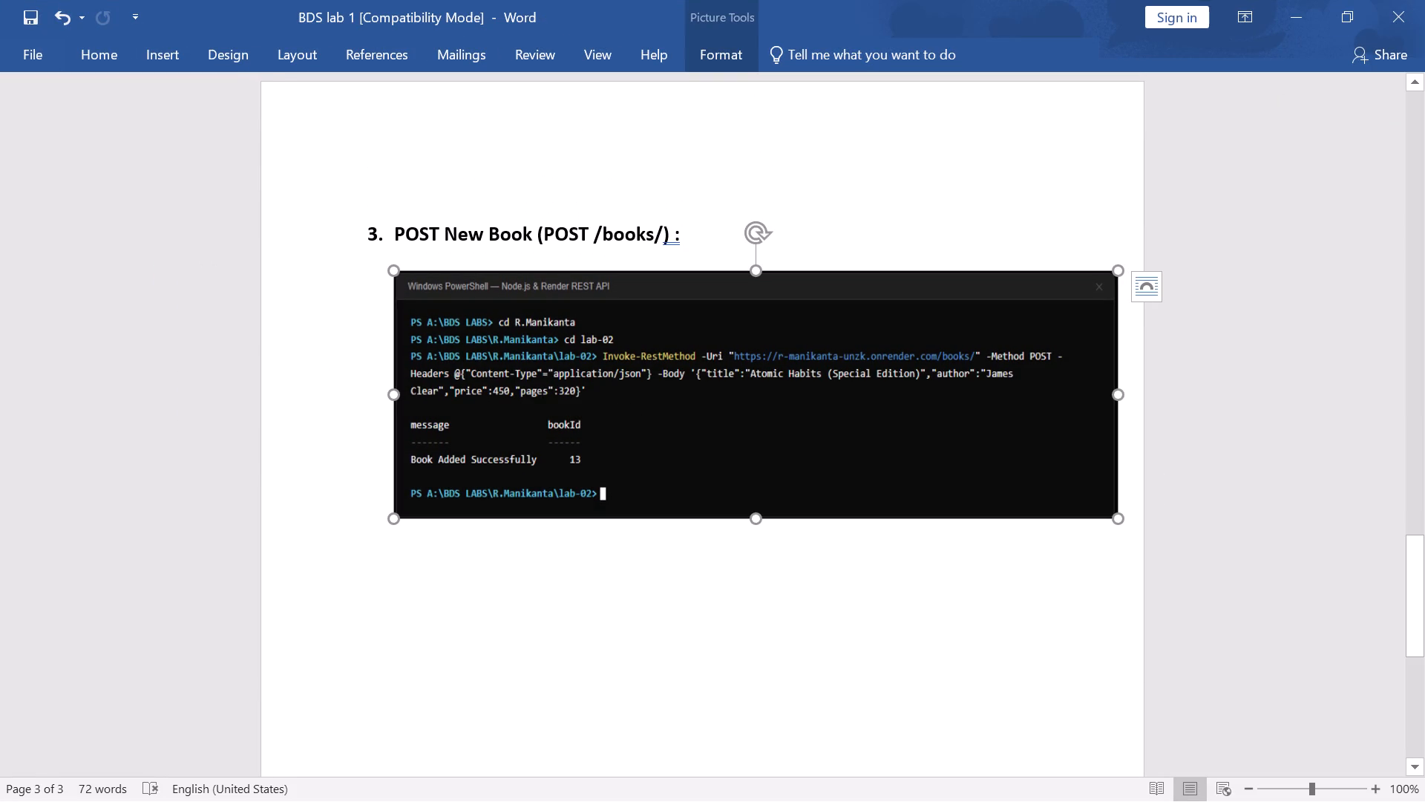
left_click_drag(399, 398, 427, 401)
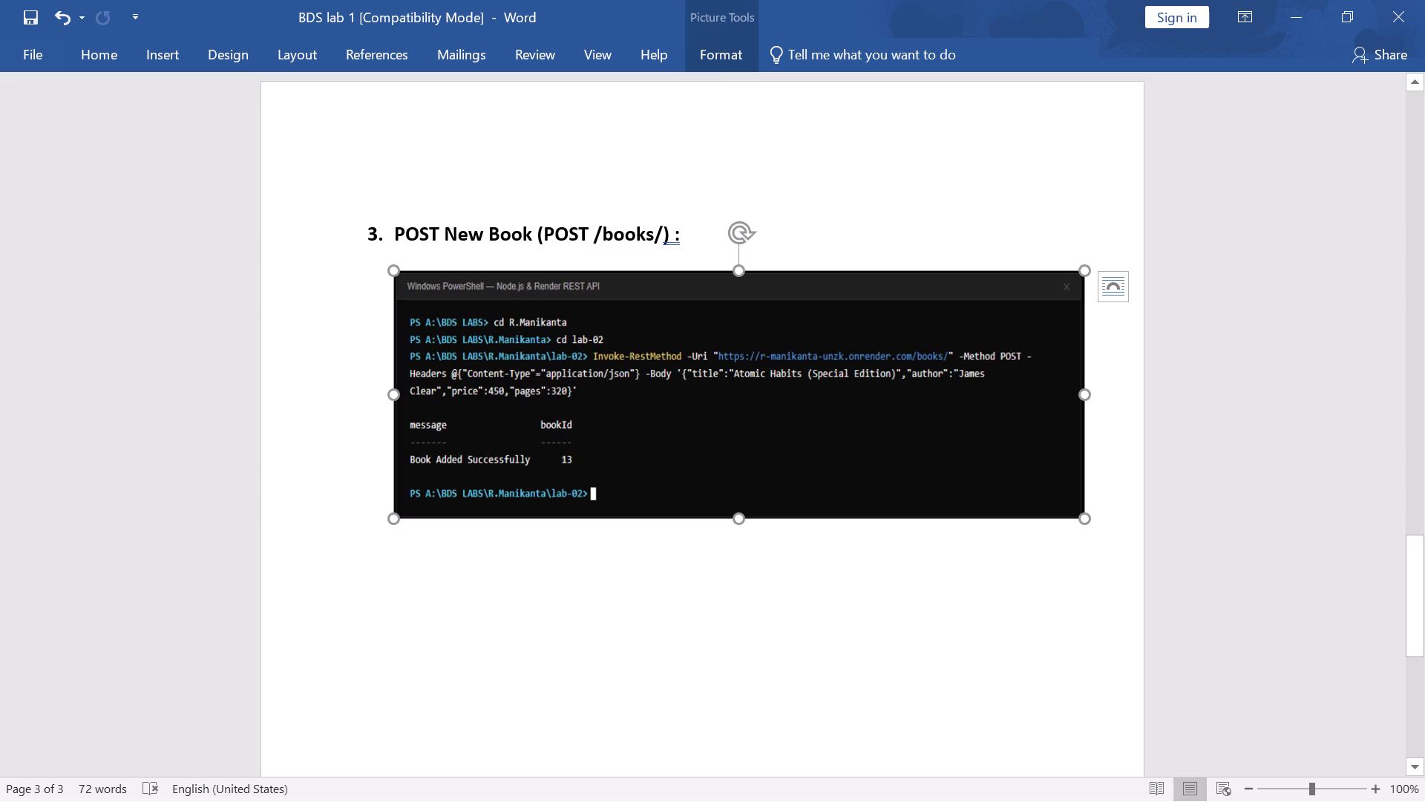
Start numbered item 4 on a new line below the pasted POST output screenshot.
left_click(1106, 514)
key("Return")
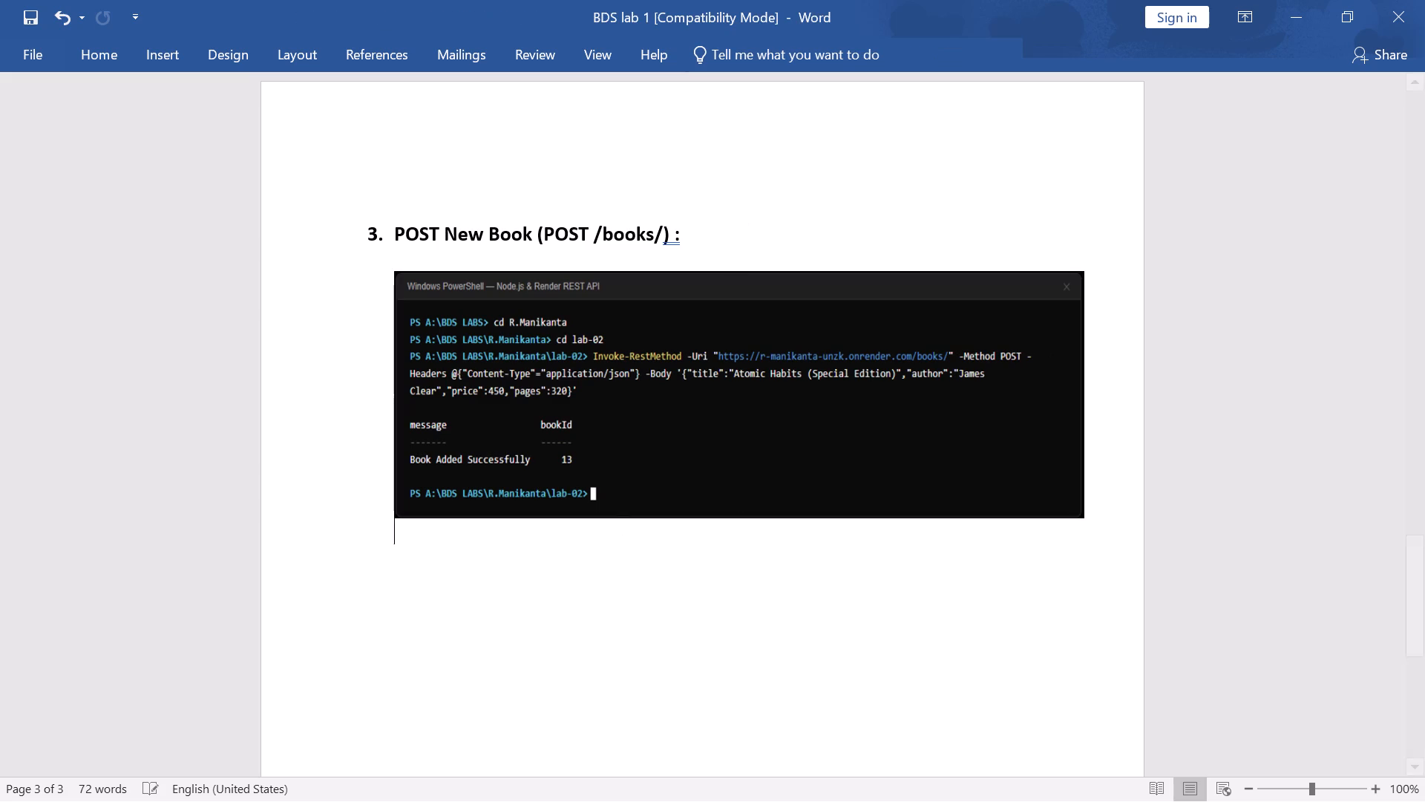
key("Return")
key("4")
key("period")
key("space")
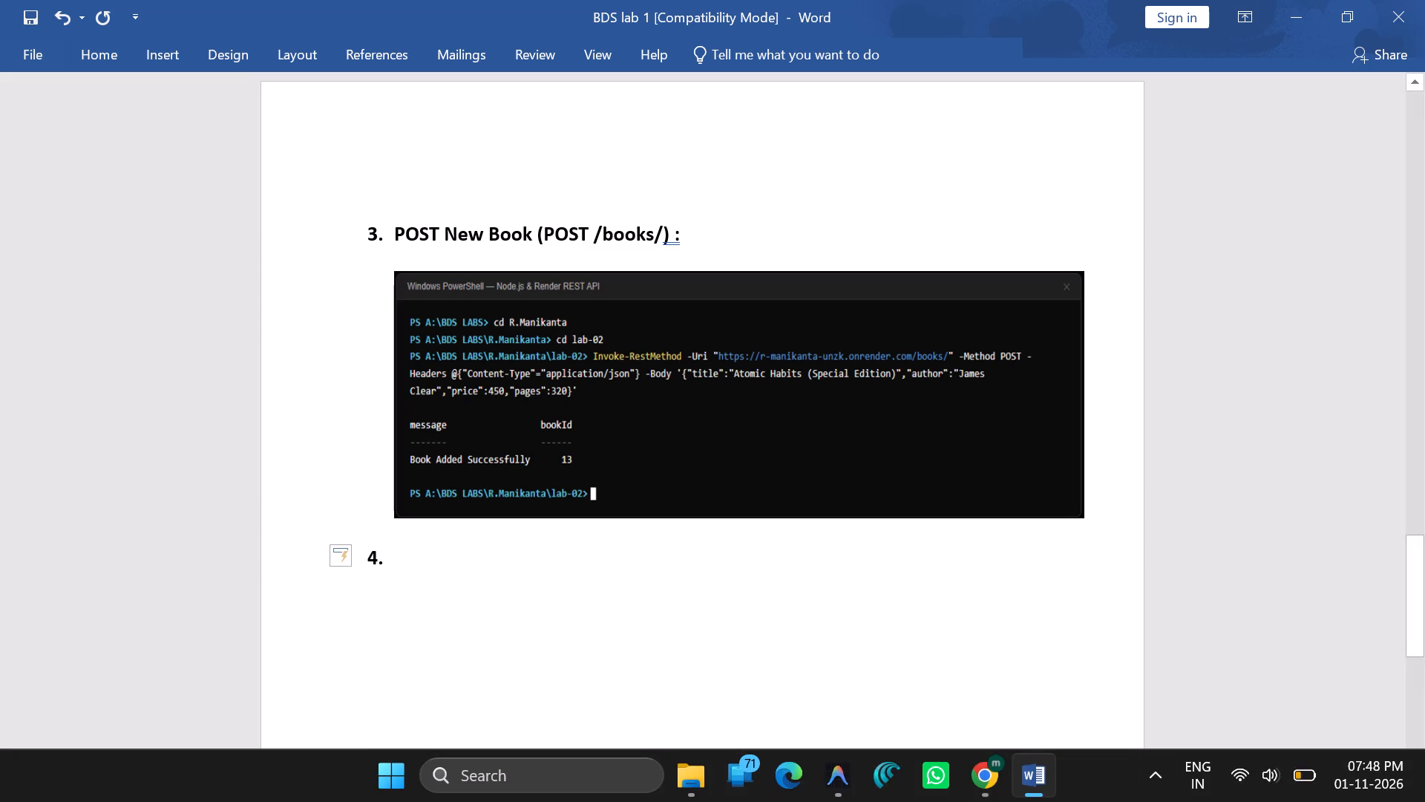
Caption numbered item 4 in the Word document "PUT Update Book (Put /books/:bookid/):" beside the README and start an unnumbered line below it.
left_click(1219, 110)
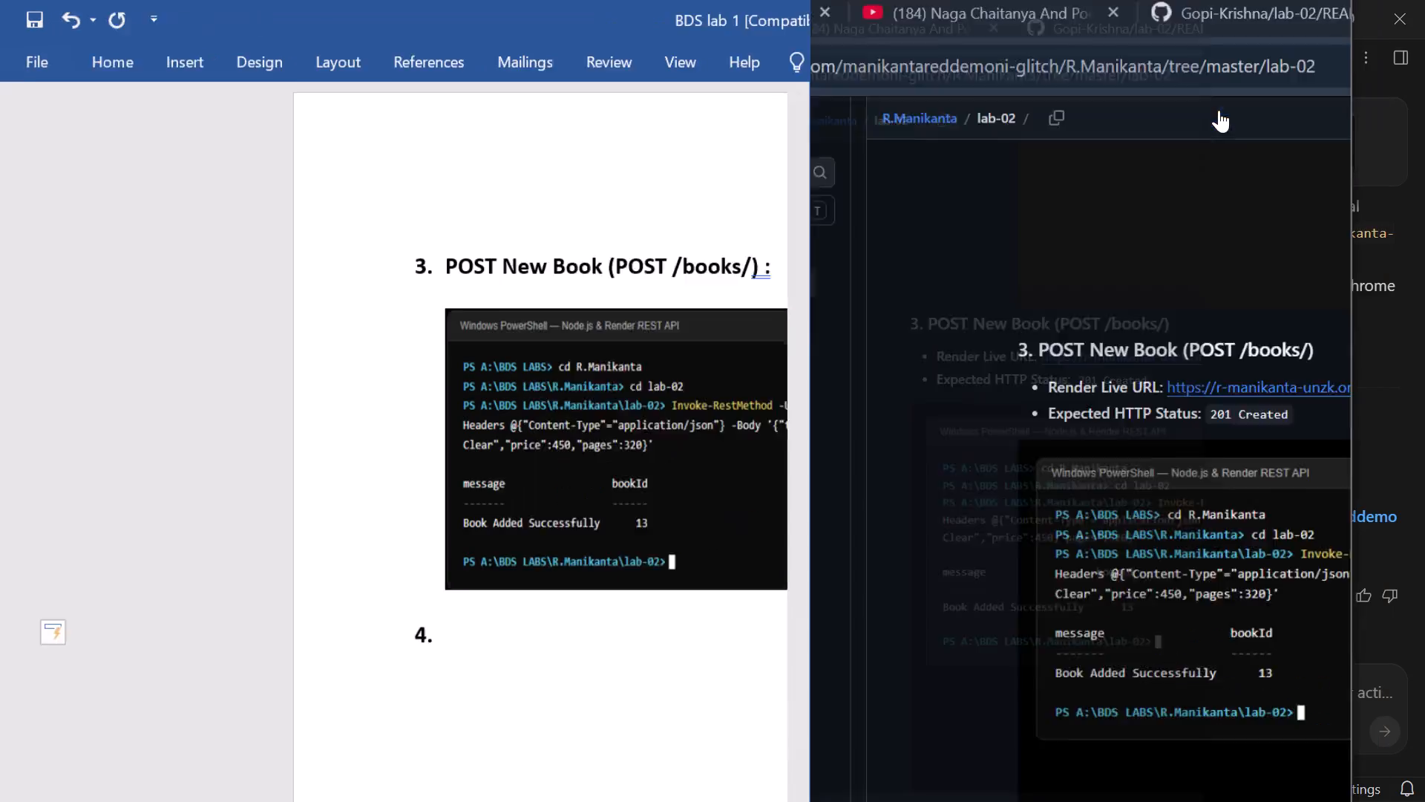
scroll(1061, 480, "down", 3)
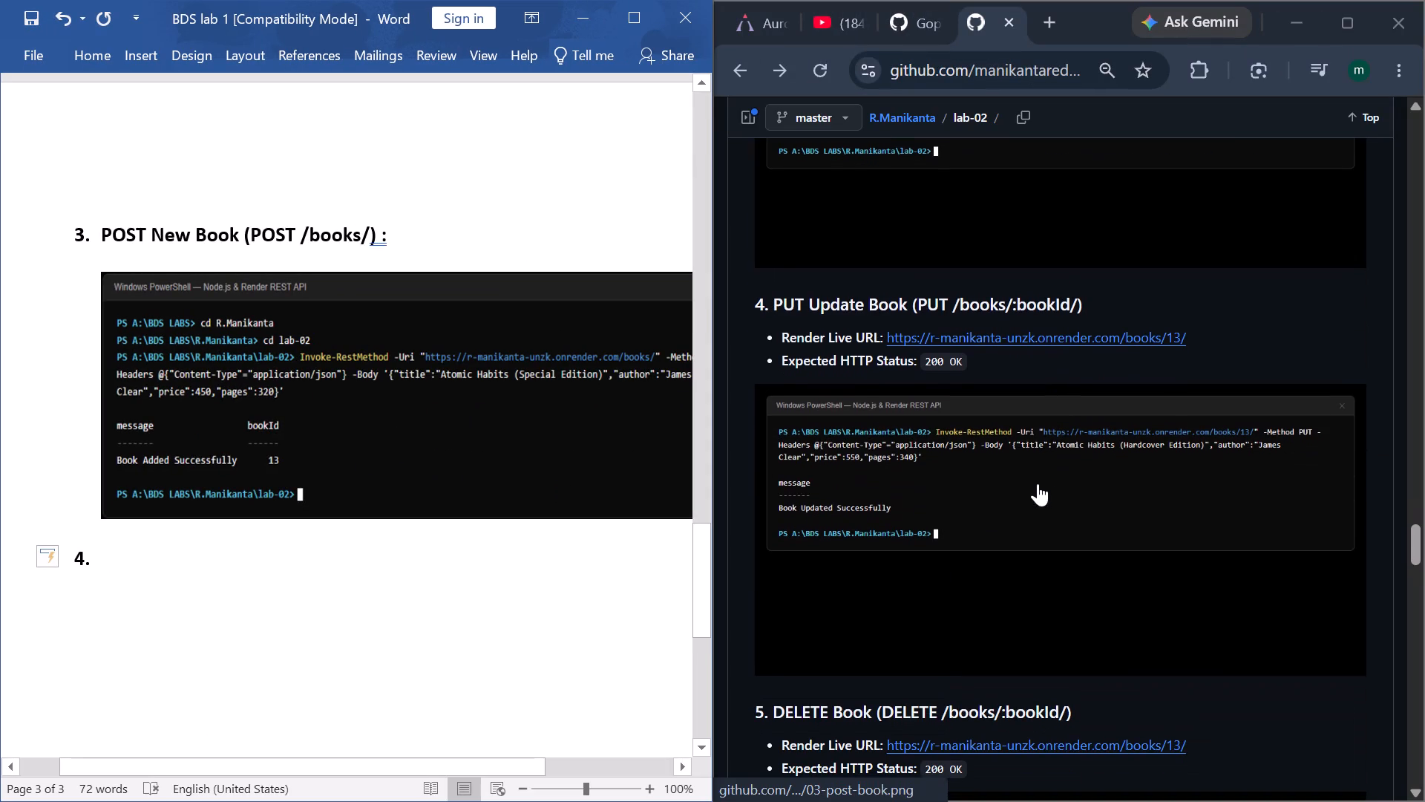
type("PUT")
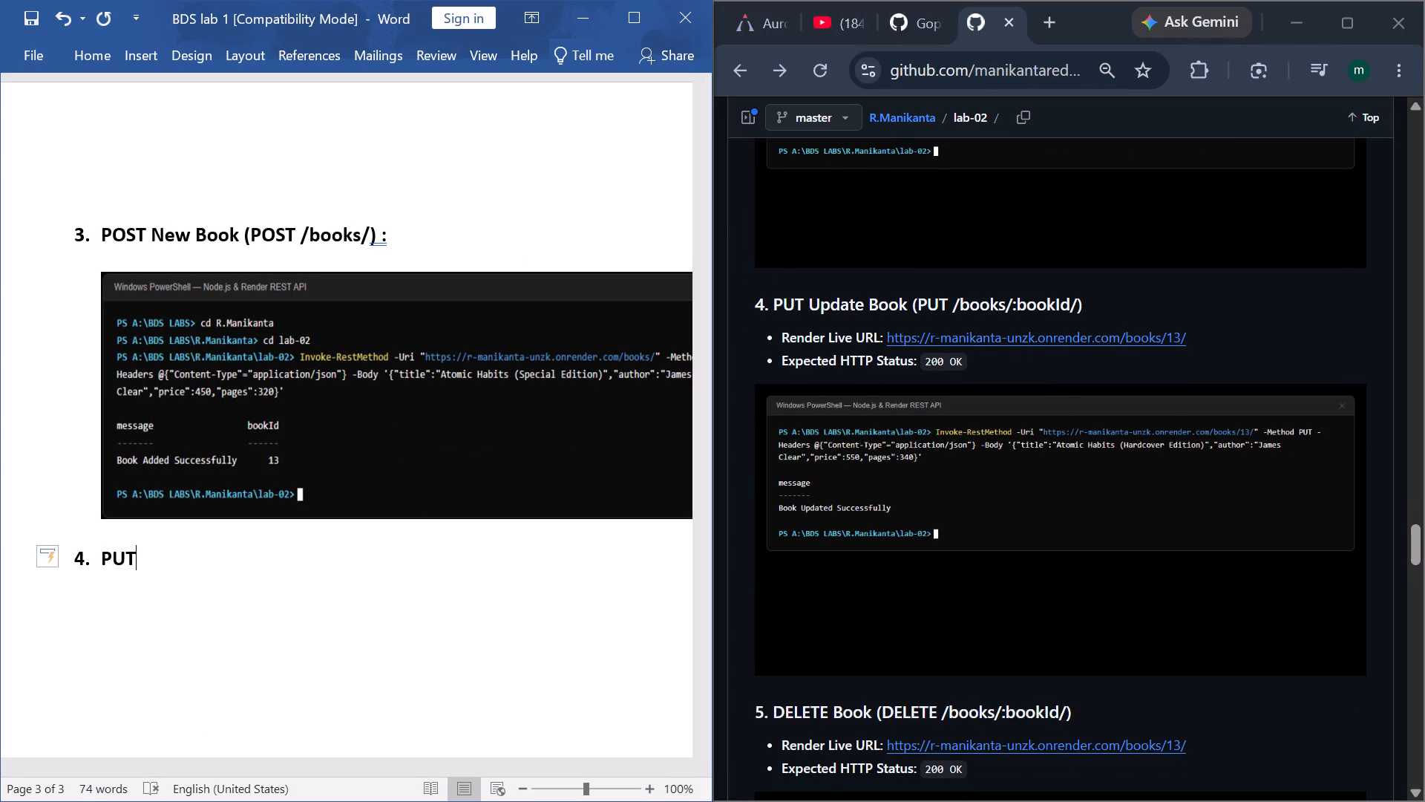
key("shift+space")
type("Update")
key("space")
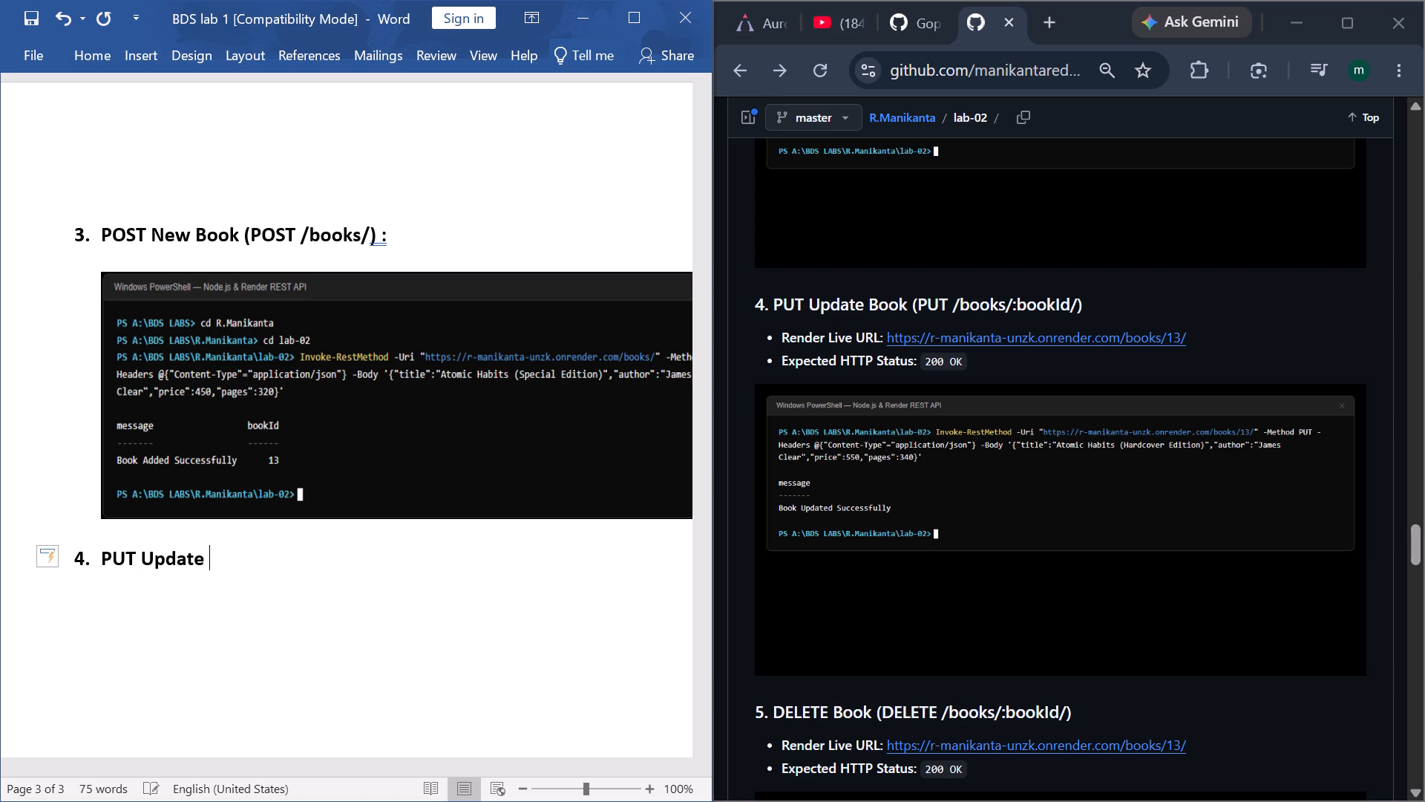
type("Book")
key("space")
type("()")
key("Left")
type("Put")
key("space")
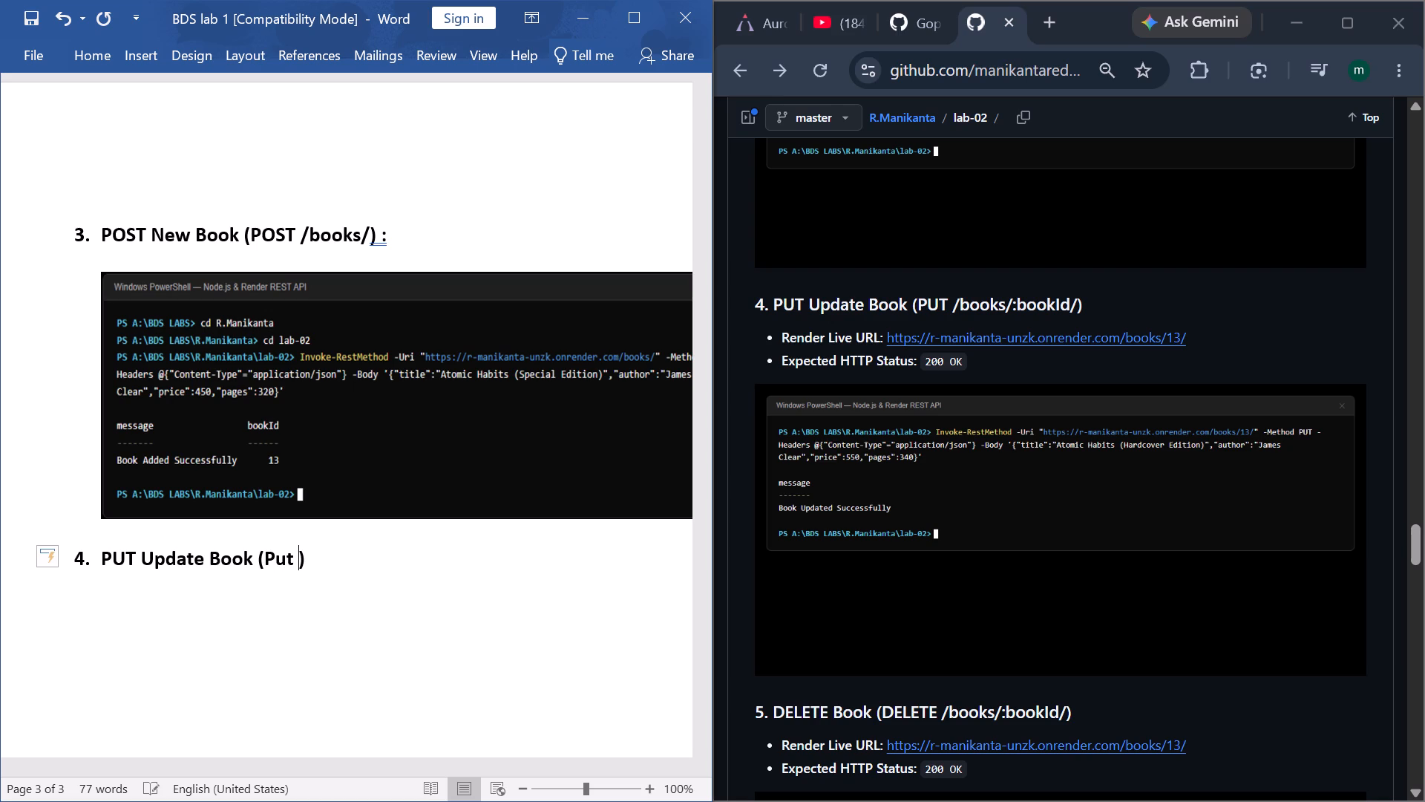
key("slash")
type("books")
key("space")
key("BackSpace")
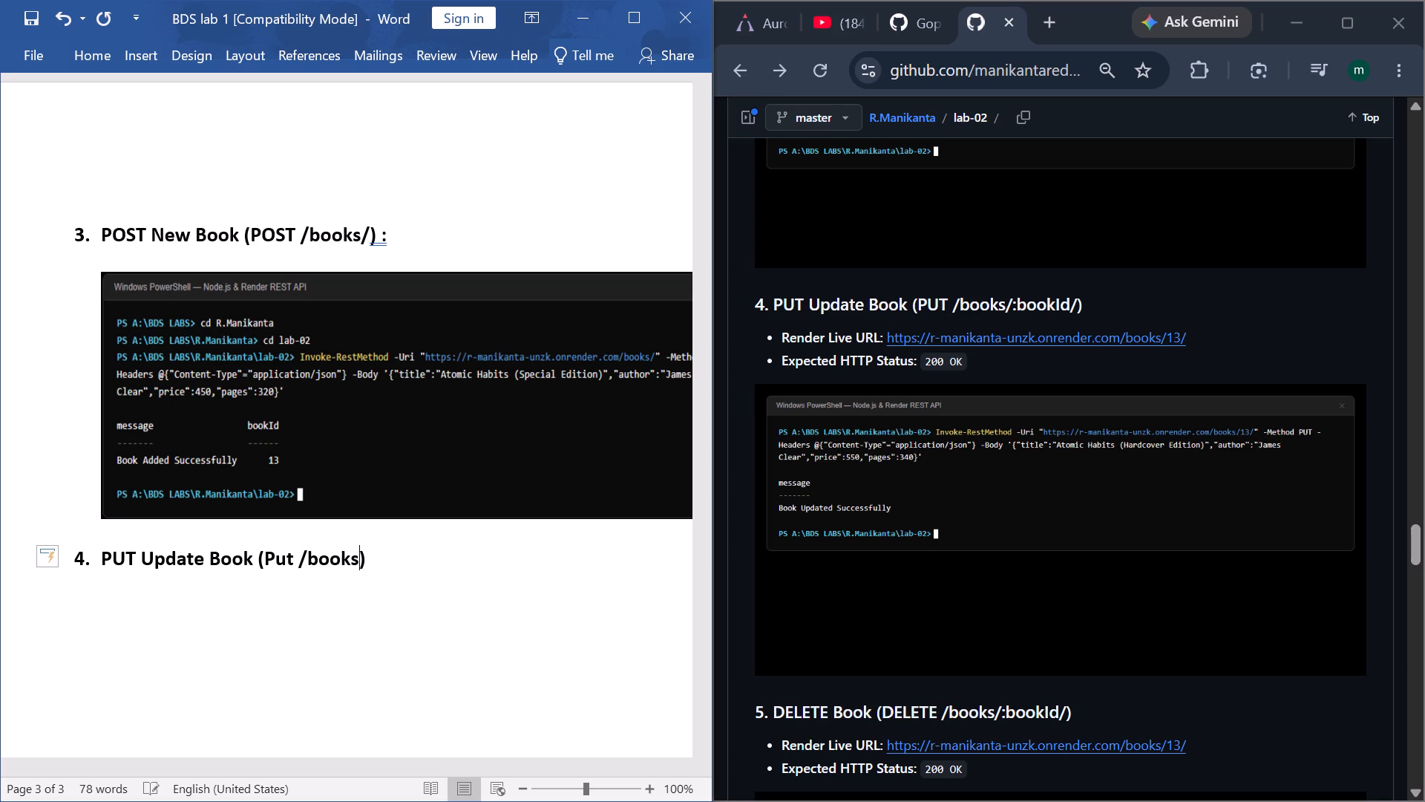
key("slash")
key("shift+colon")
key("b")
type("ook")
type("id")
key("slash")
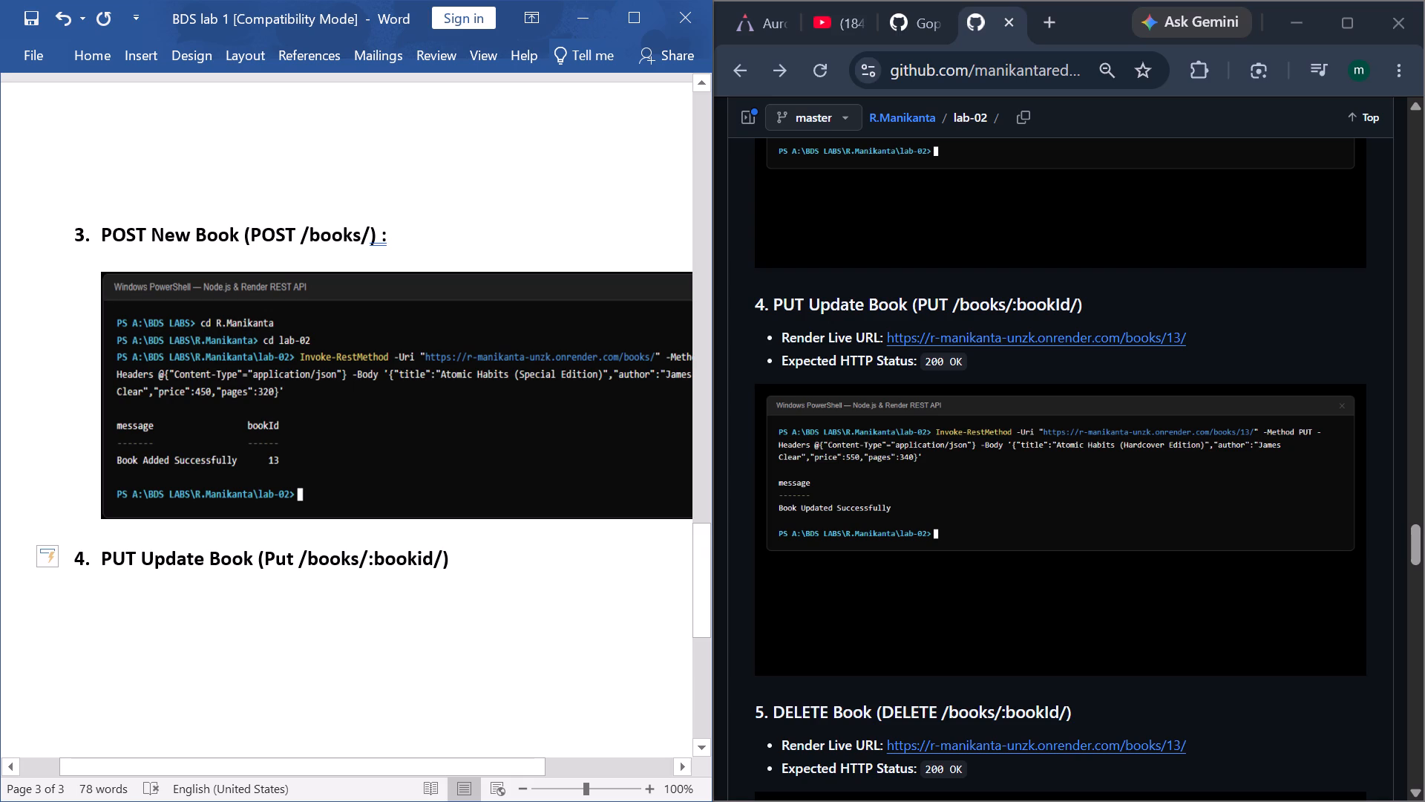
key("Right")
key("shift+colon")
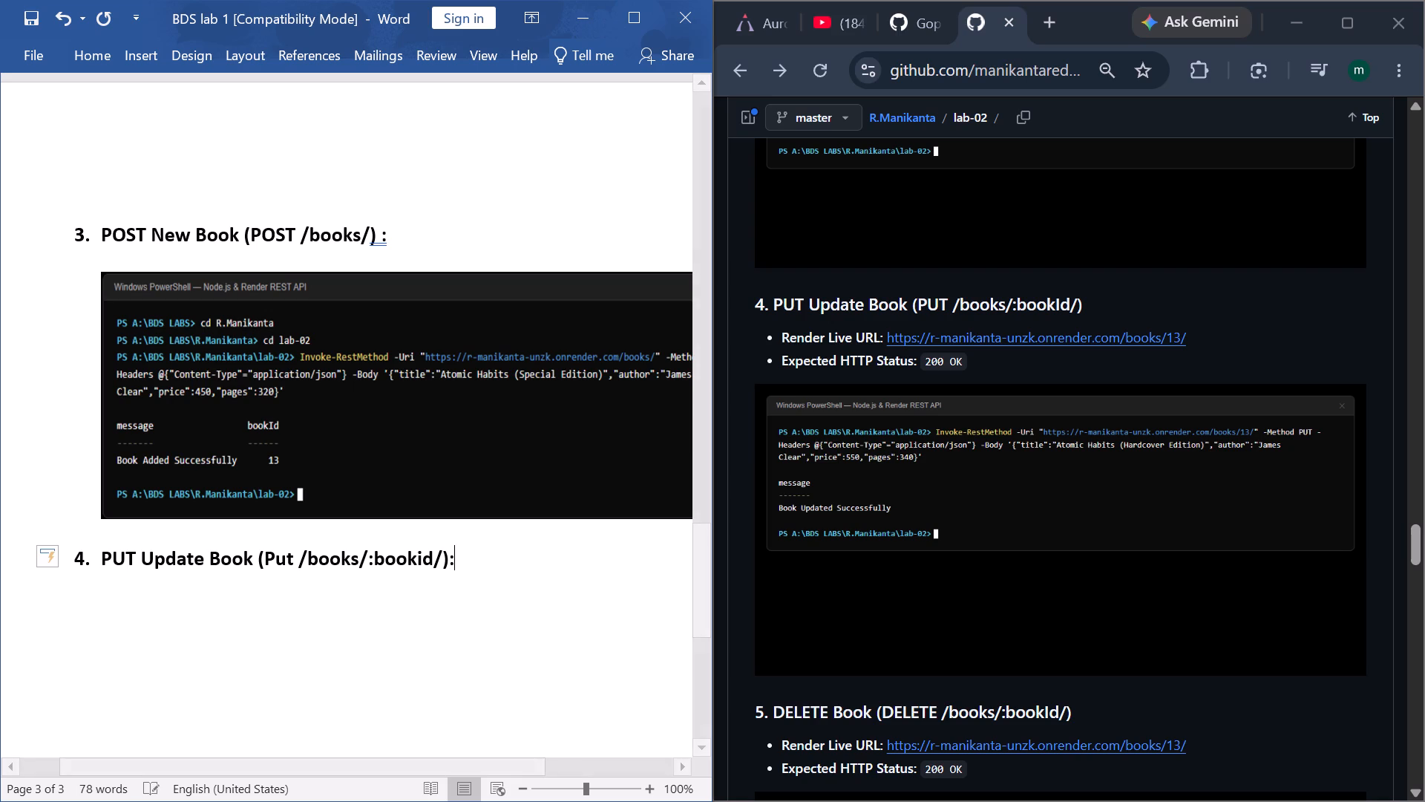
key("Return")
key("BackSpace")
key("Return")
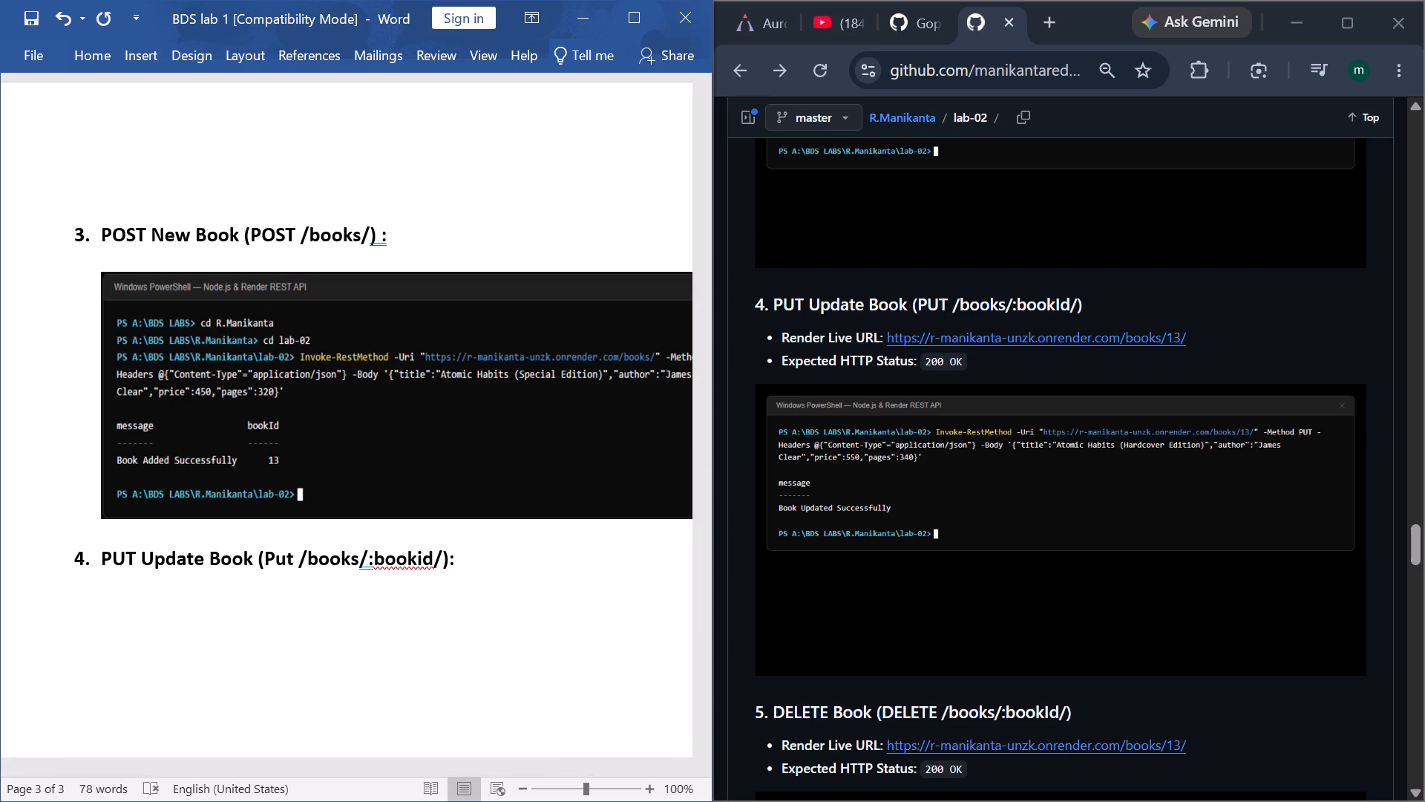
View the Render live URL for /books/13/ from the README's "PUT Update Book" section and return to the README.
left_click(1003, 337)
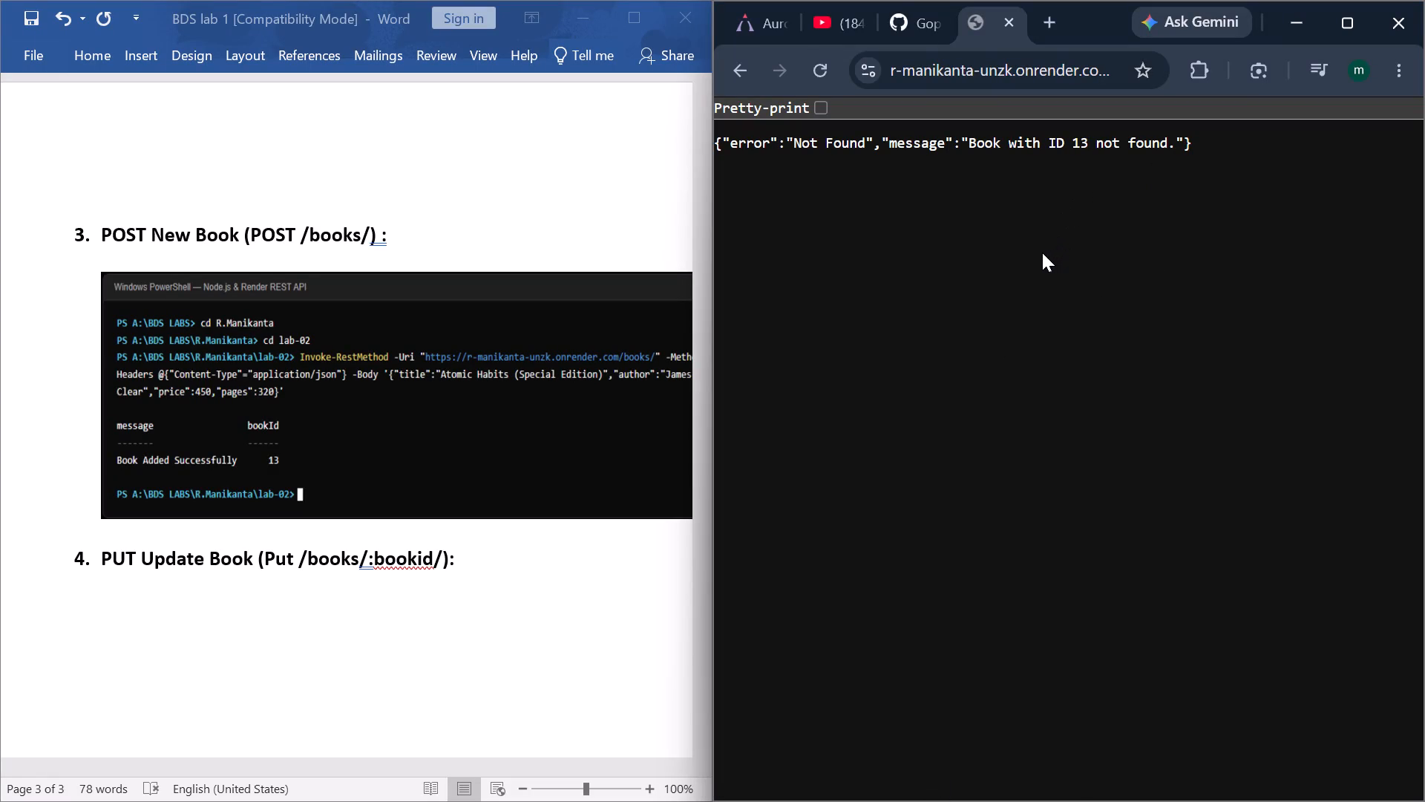
scroll(1042, 252, "right", 6)
Maximize Chrome, view the Render live URL in the README's "POST New Book (POST /books/)" section, and return to the README.
scroll(1167, 325, "down", 1)
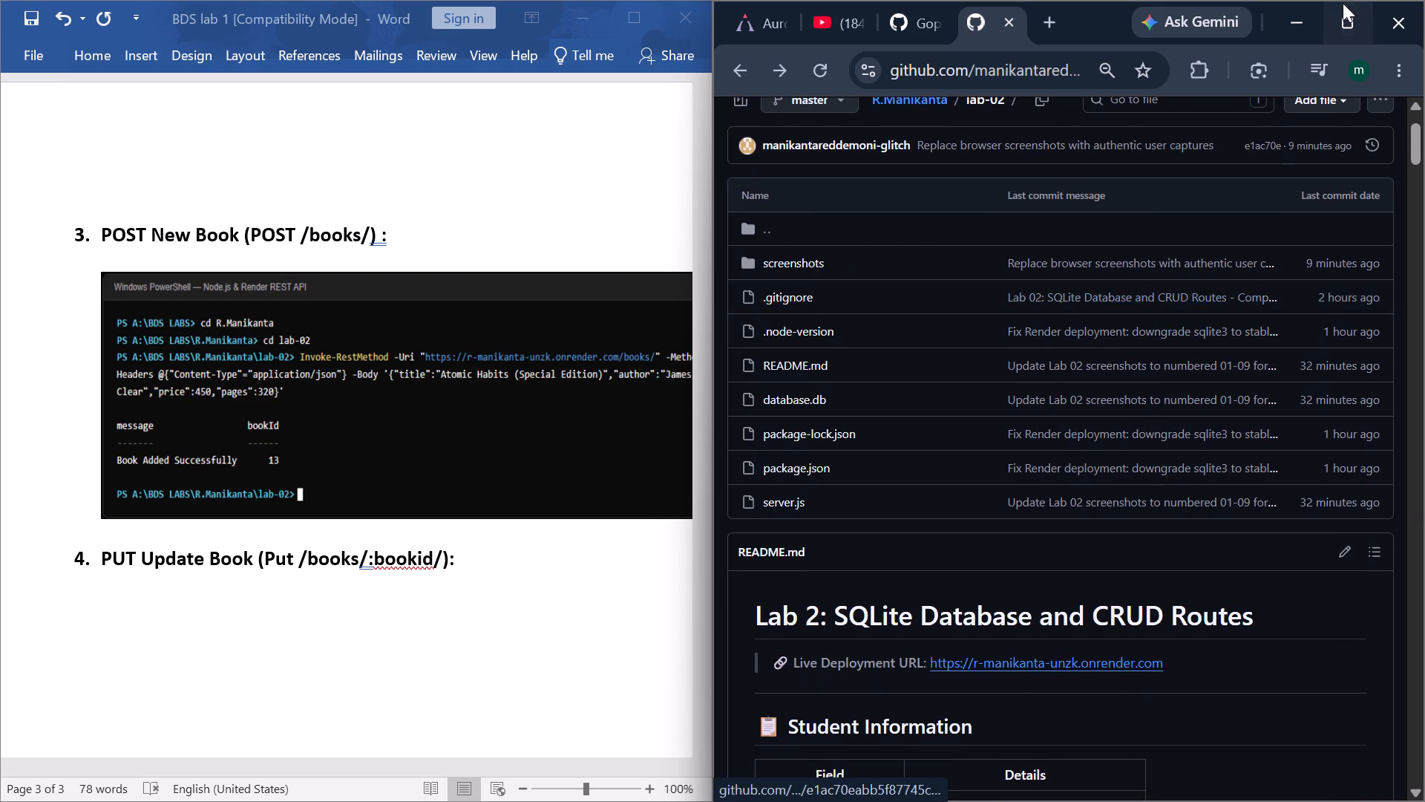
left_click(1343, 0)
left_click(1349, 19)
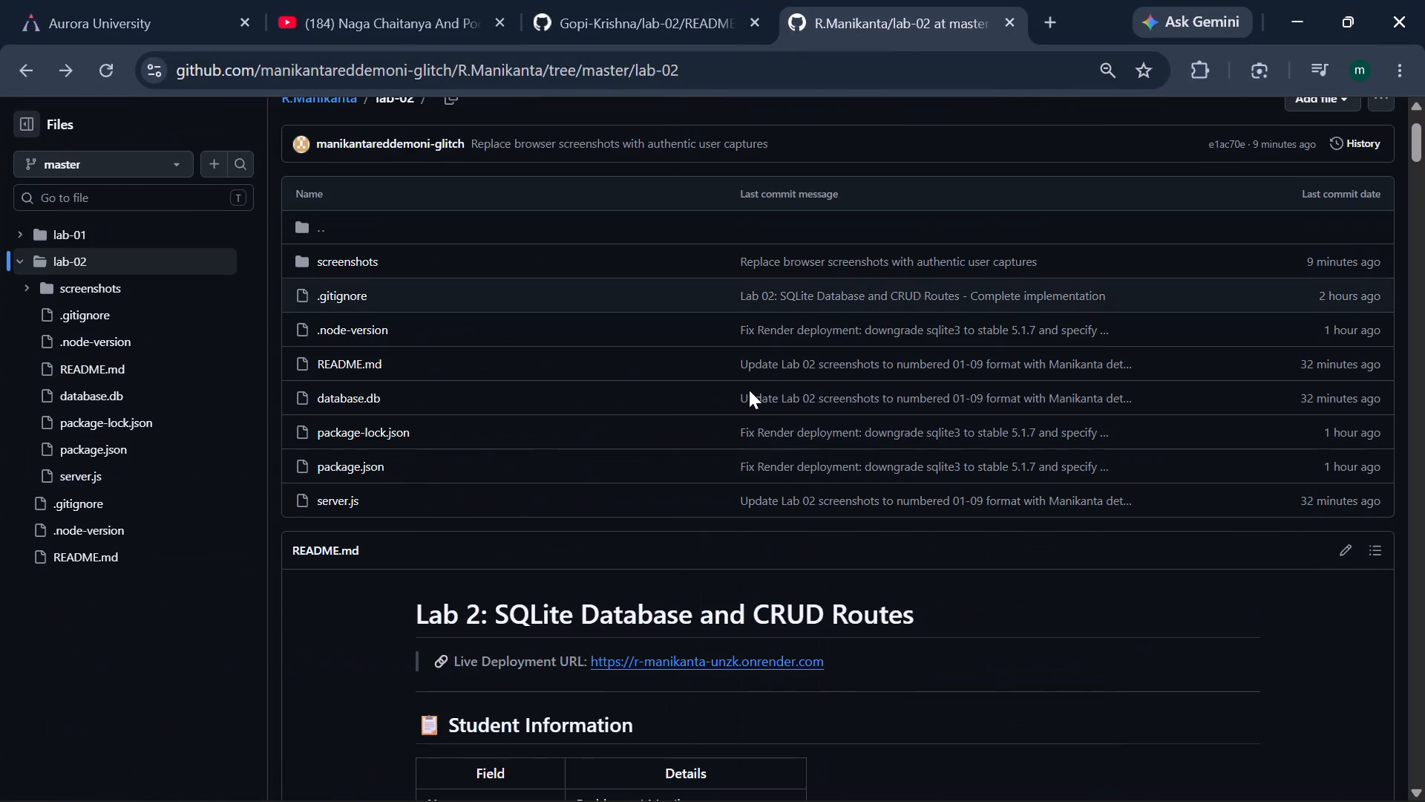
scroll(762, 437, "down", 11)
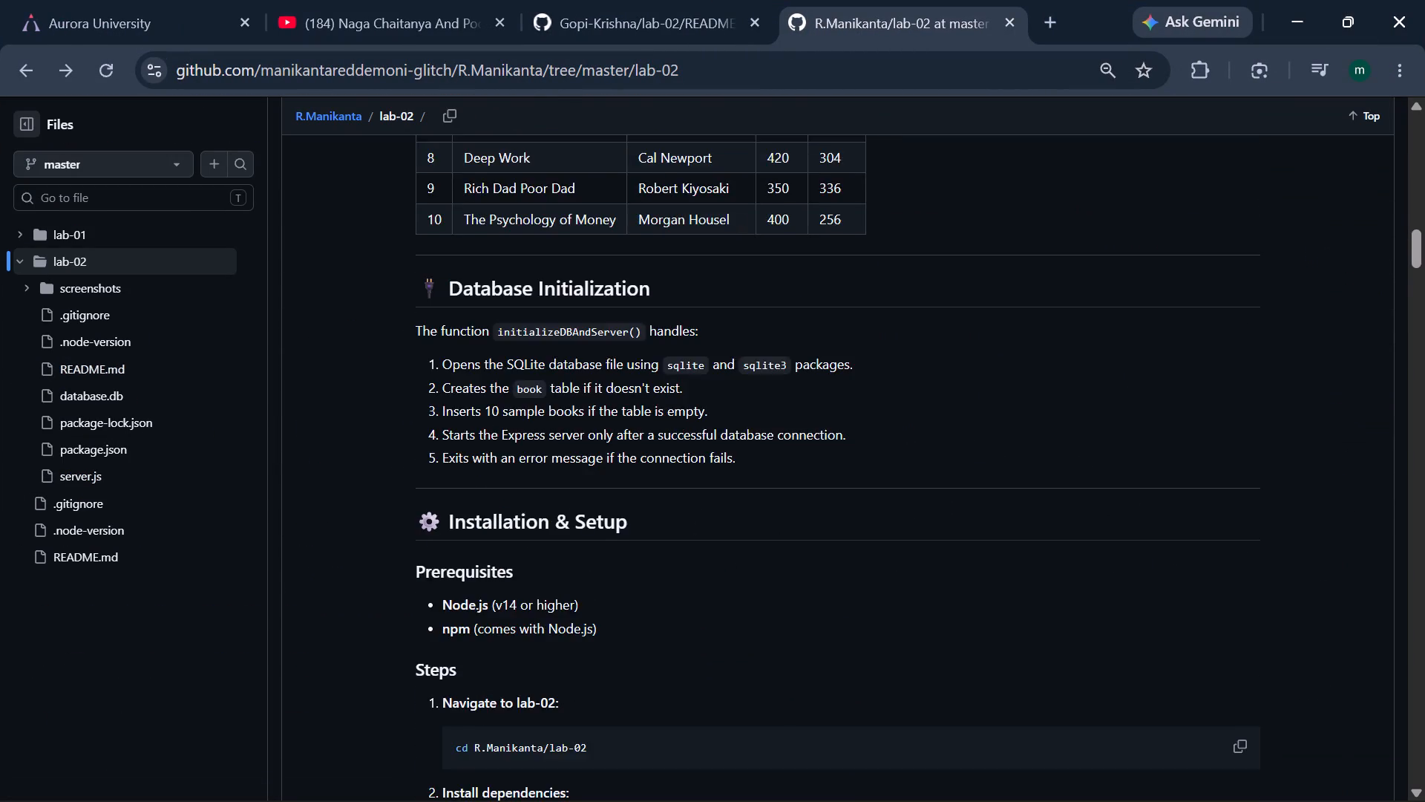
scroll(762, 437, "down", 12)
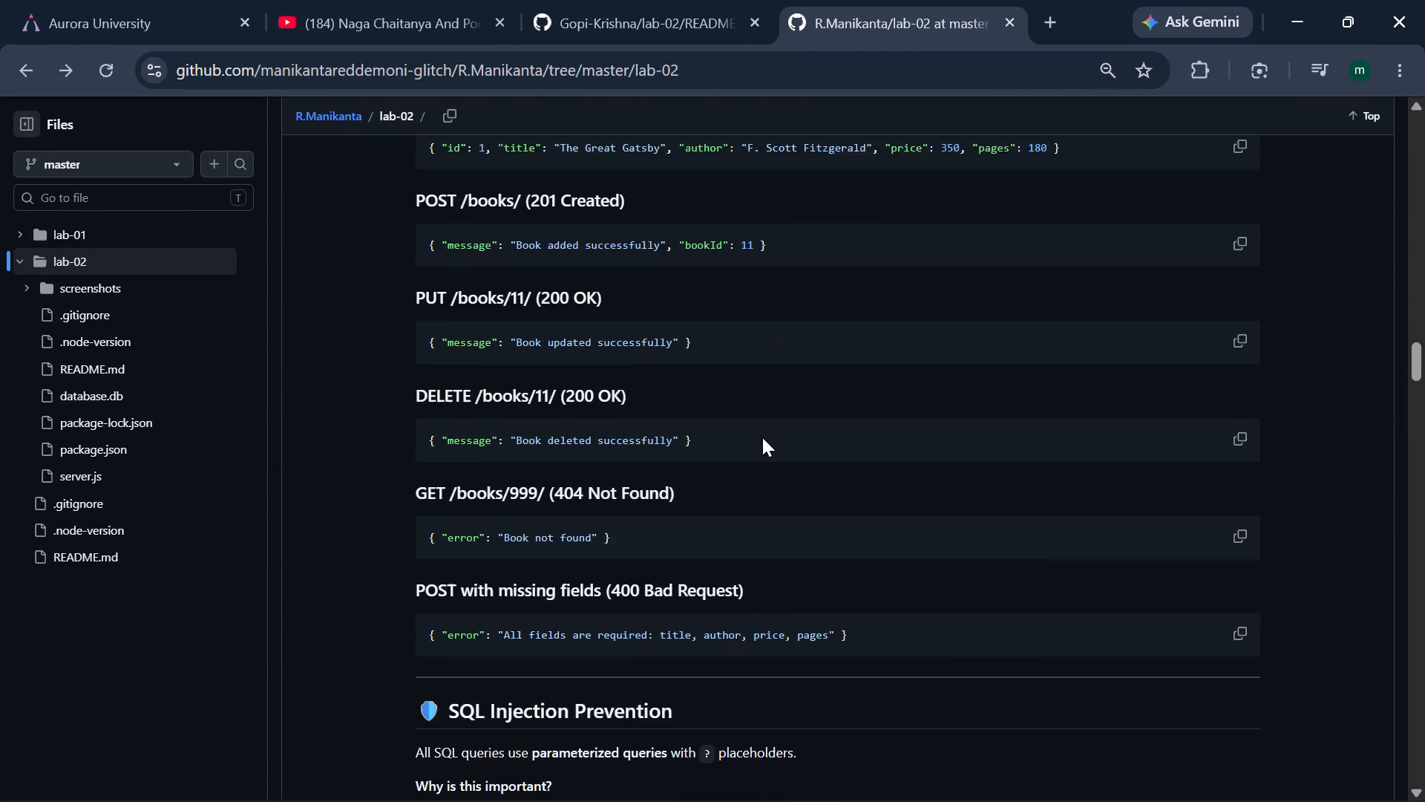
scroll(762, 437, "down", 8)
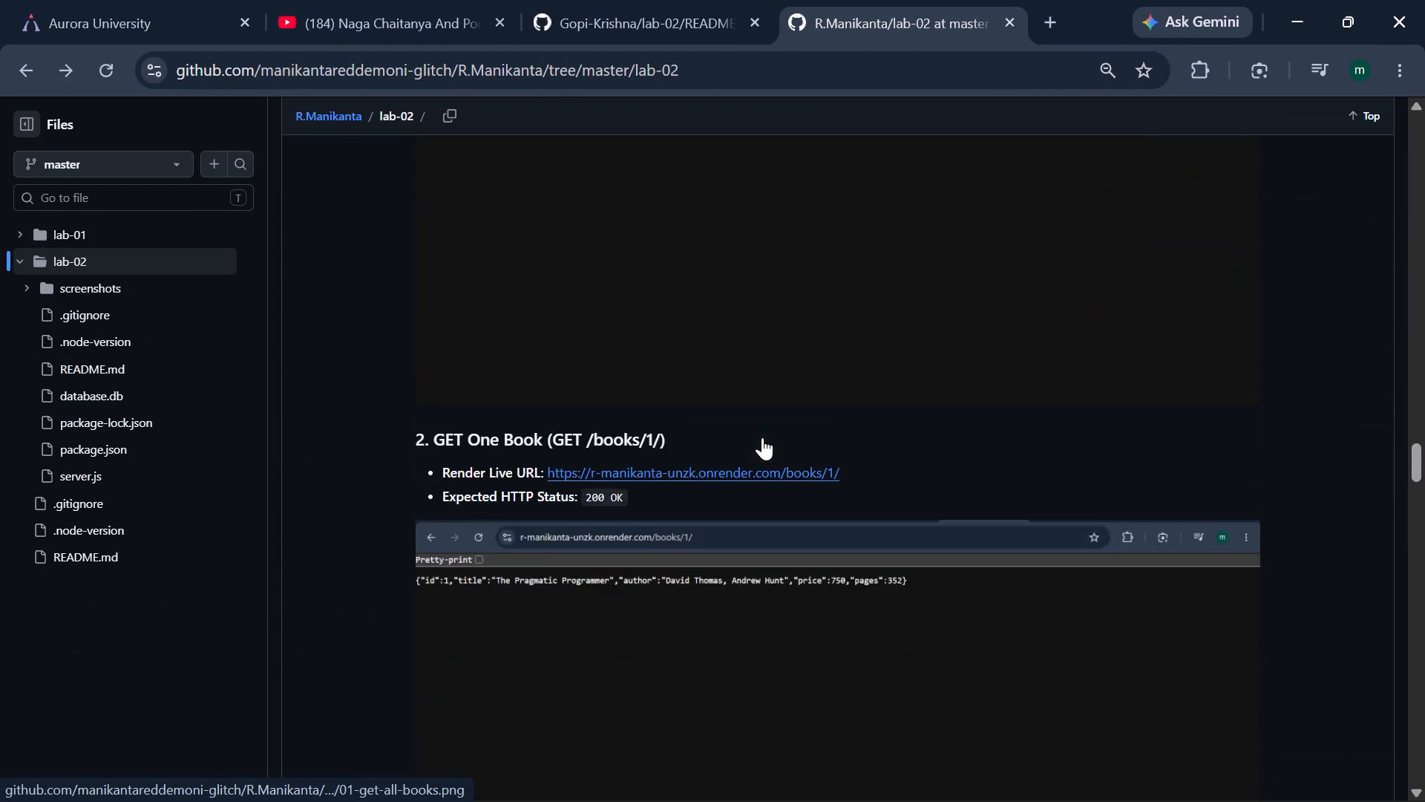
scroll(762, 437, "down", 5)
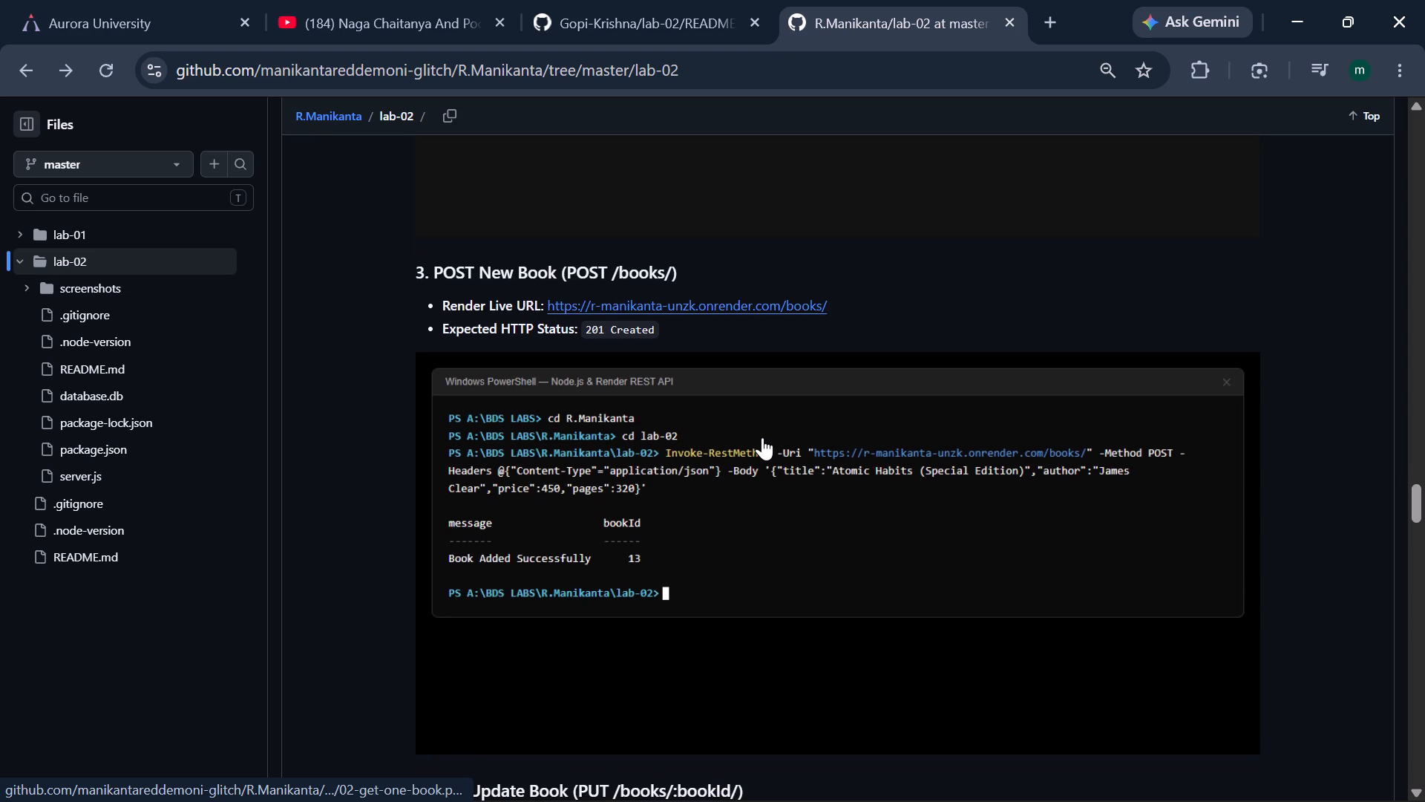
scroll(762, 437, "down", 1)
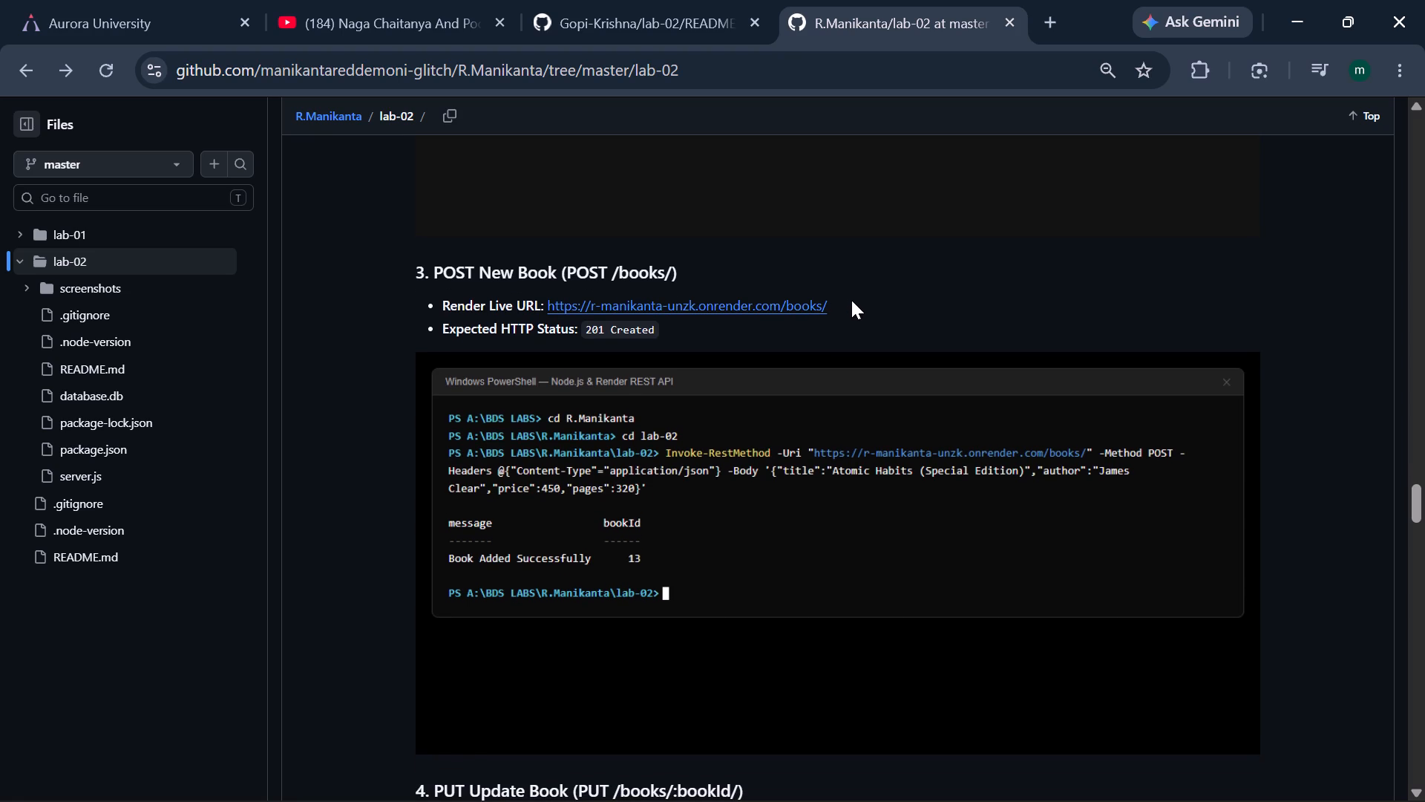
left_click(784, 302)
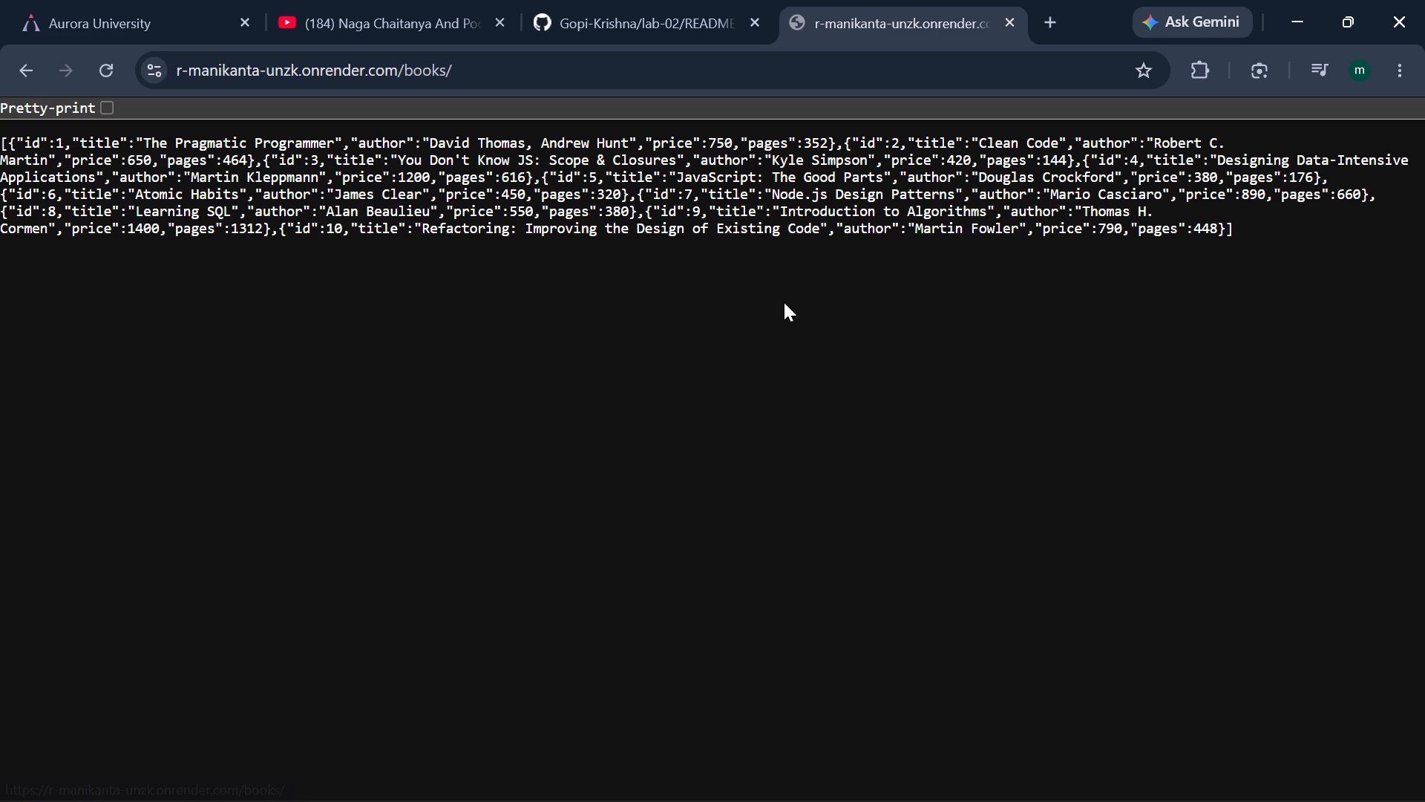
scroll(784, 302, "right", 12)
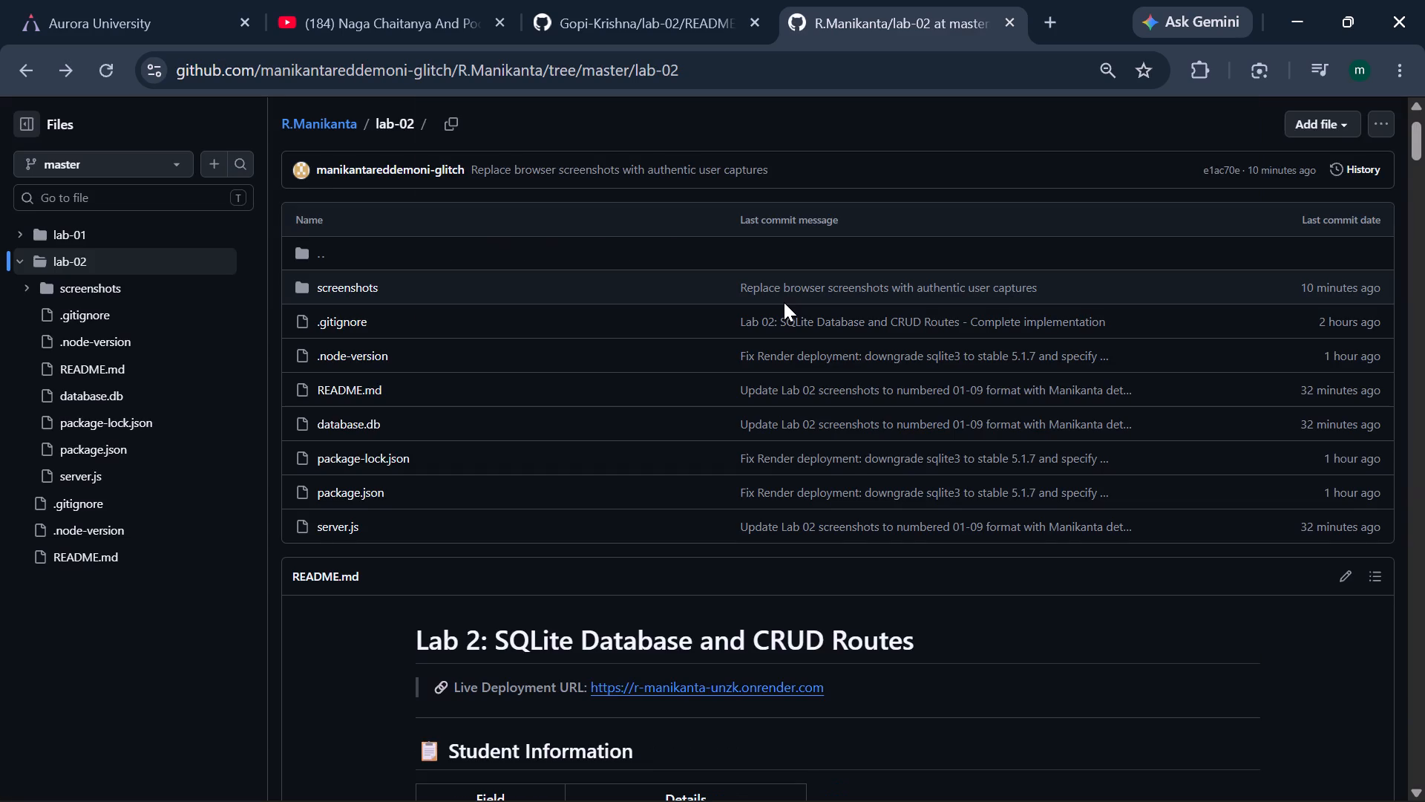
View the live /books/13/ response again from the README's "PUT Update Book (PUT /books/:bookId/)" section and return to the README.
scroll(784, 302, "down", 15)
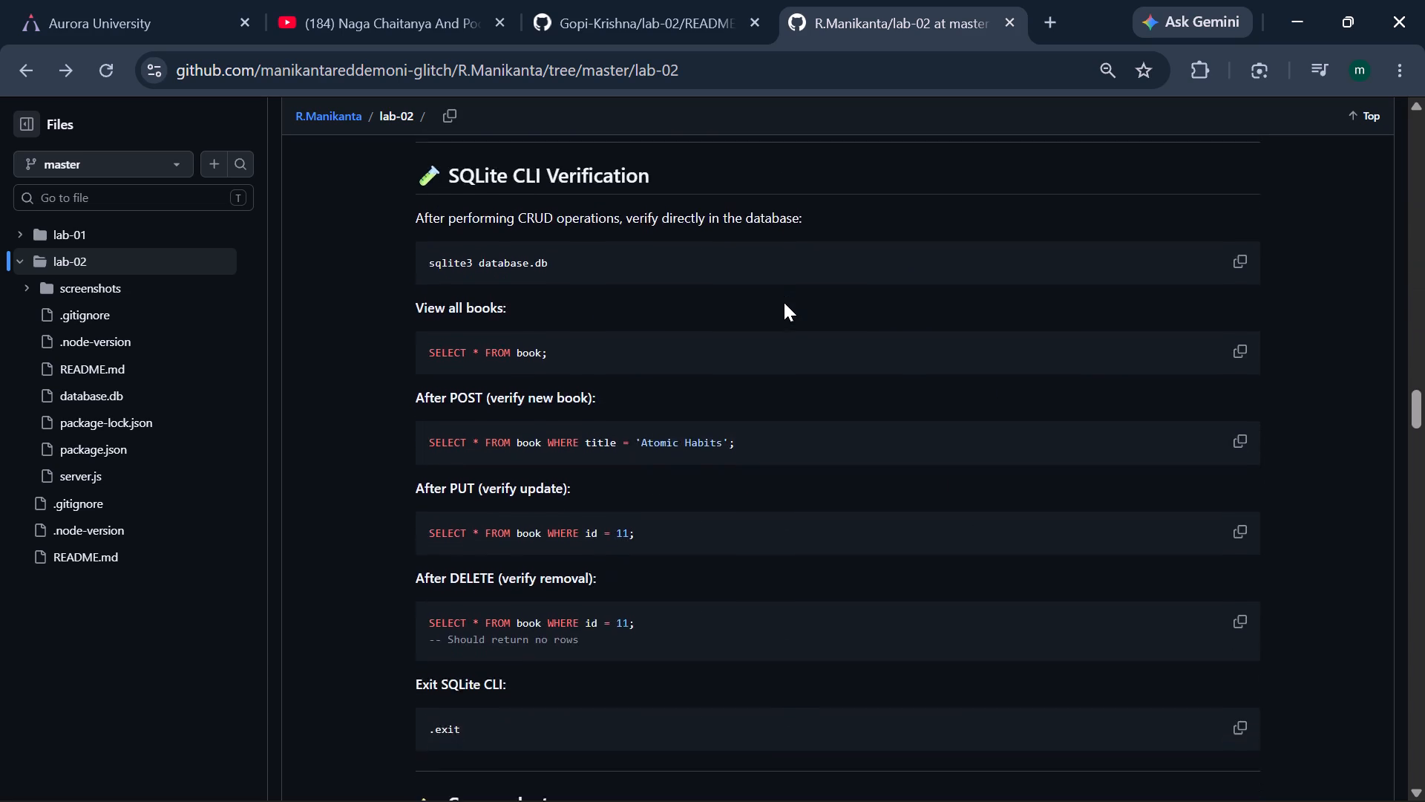
scroll(784, 302, "down", 8)
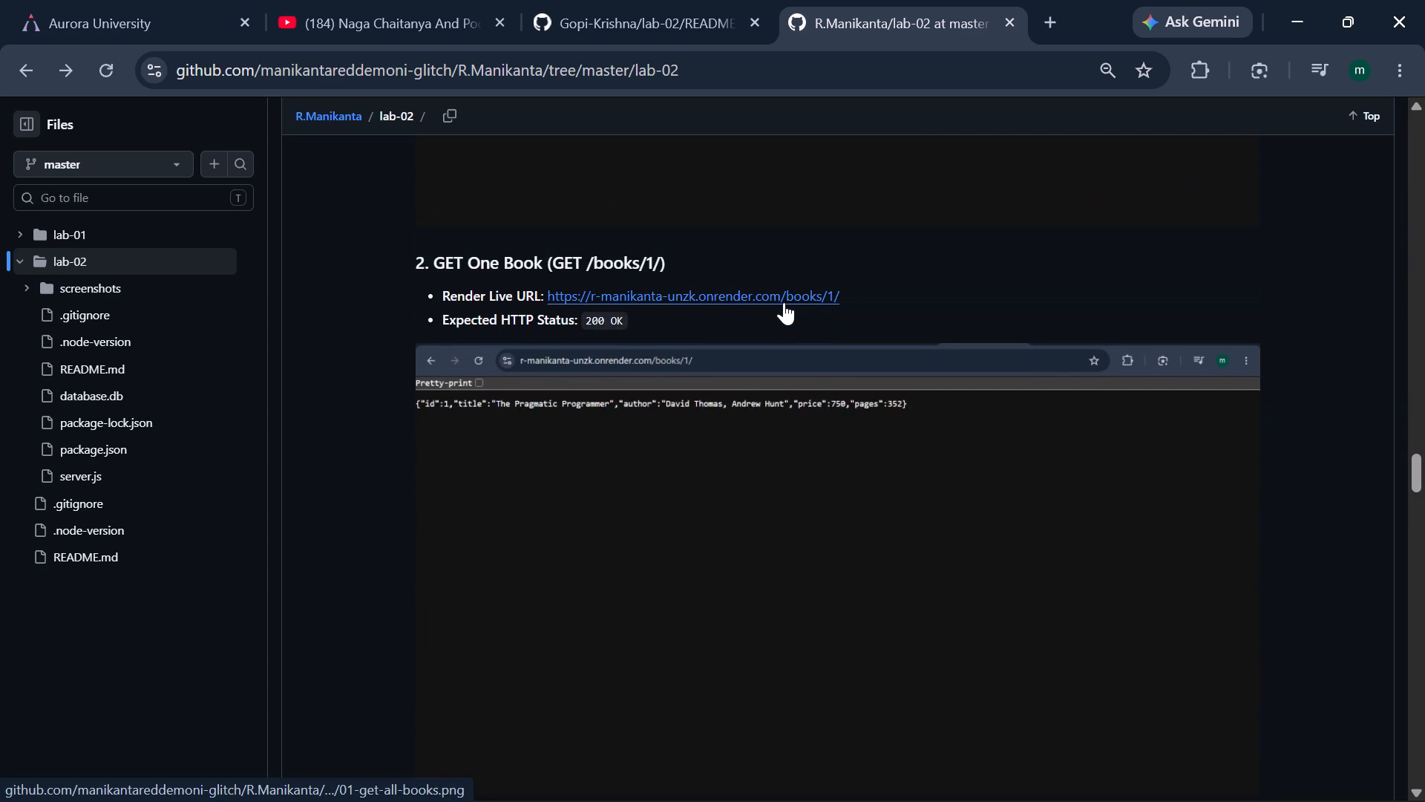
scroll(784, 302, "down", 6)
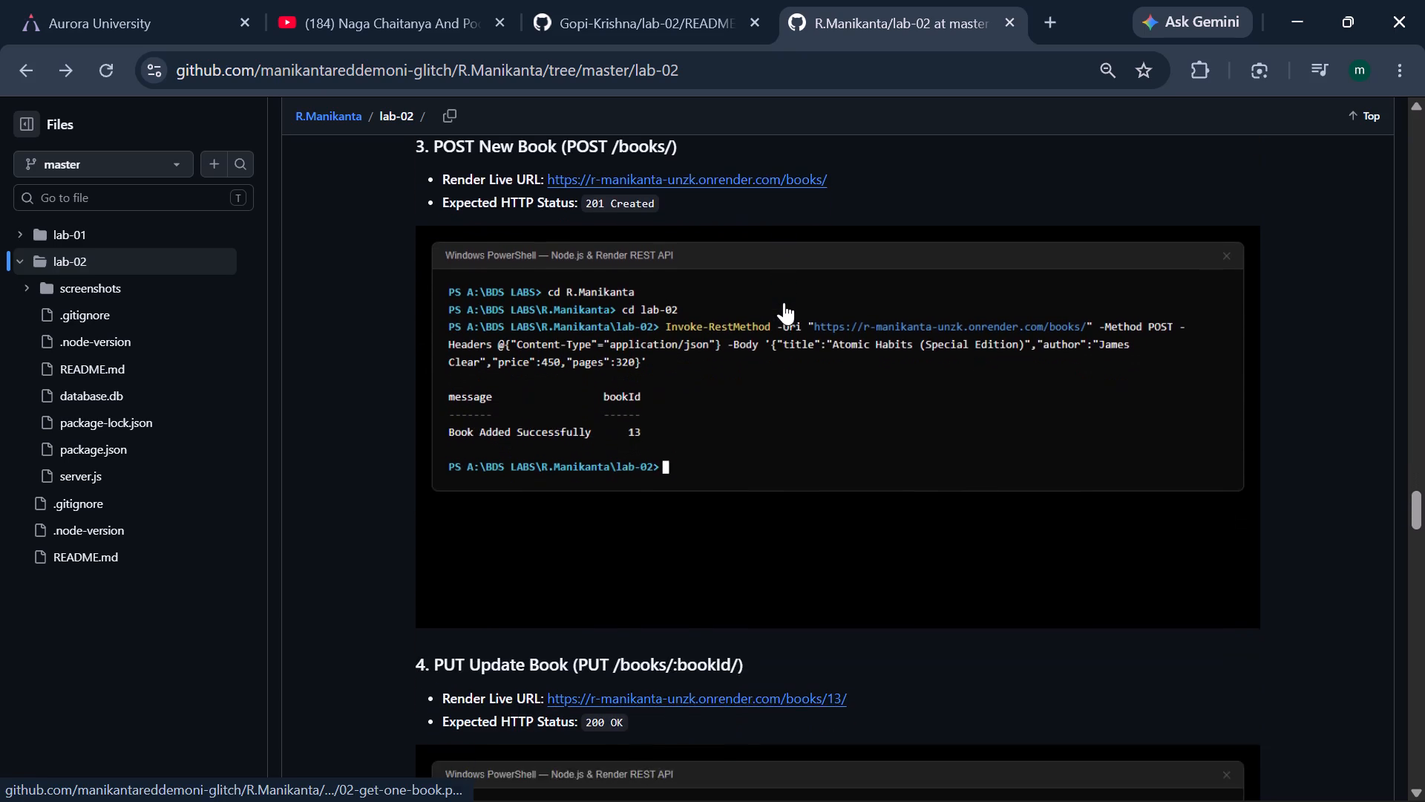
scroll(784, 302, "down", 4)
left_click(784, 302)
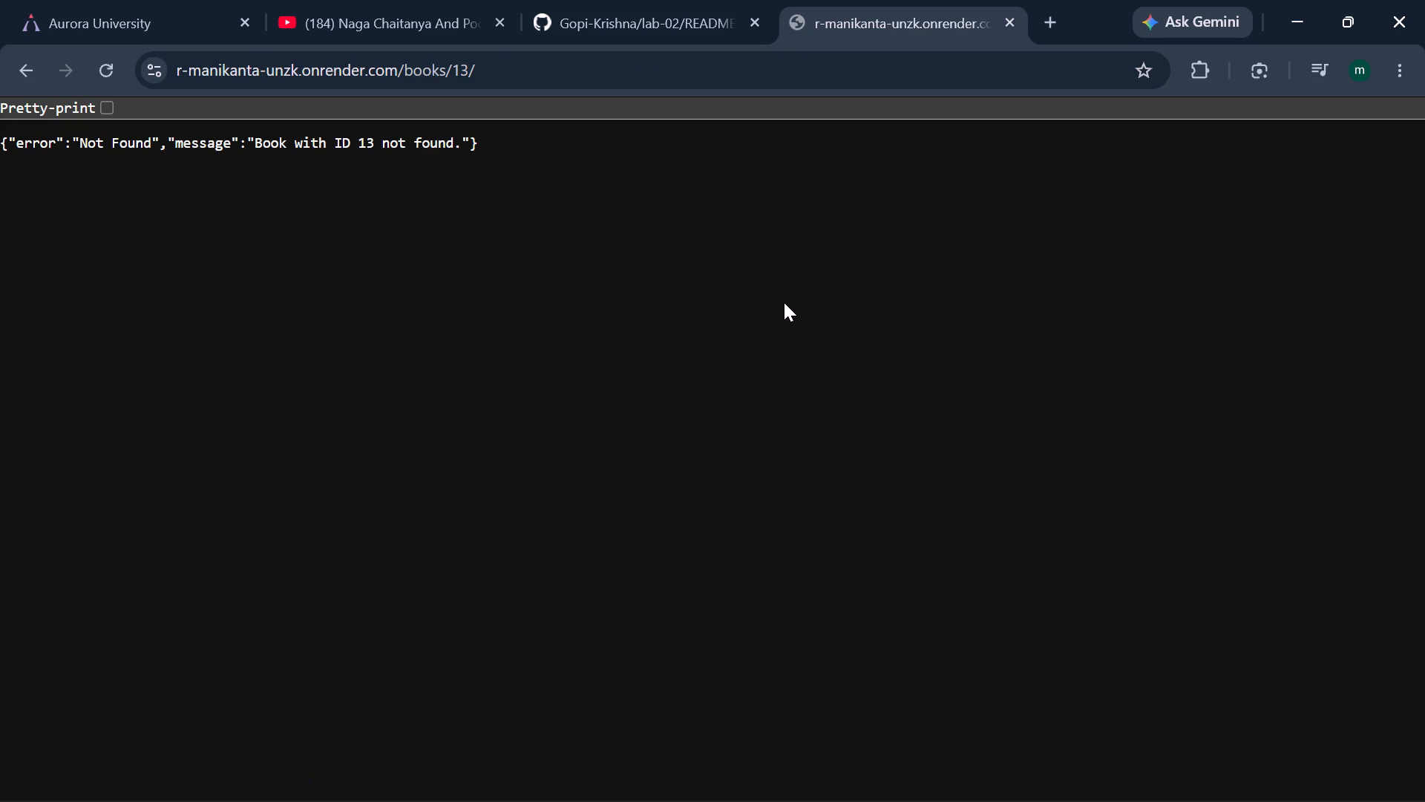
scroll(784, 302, "right", 9)
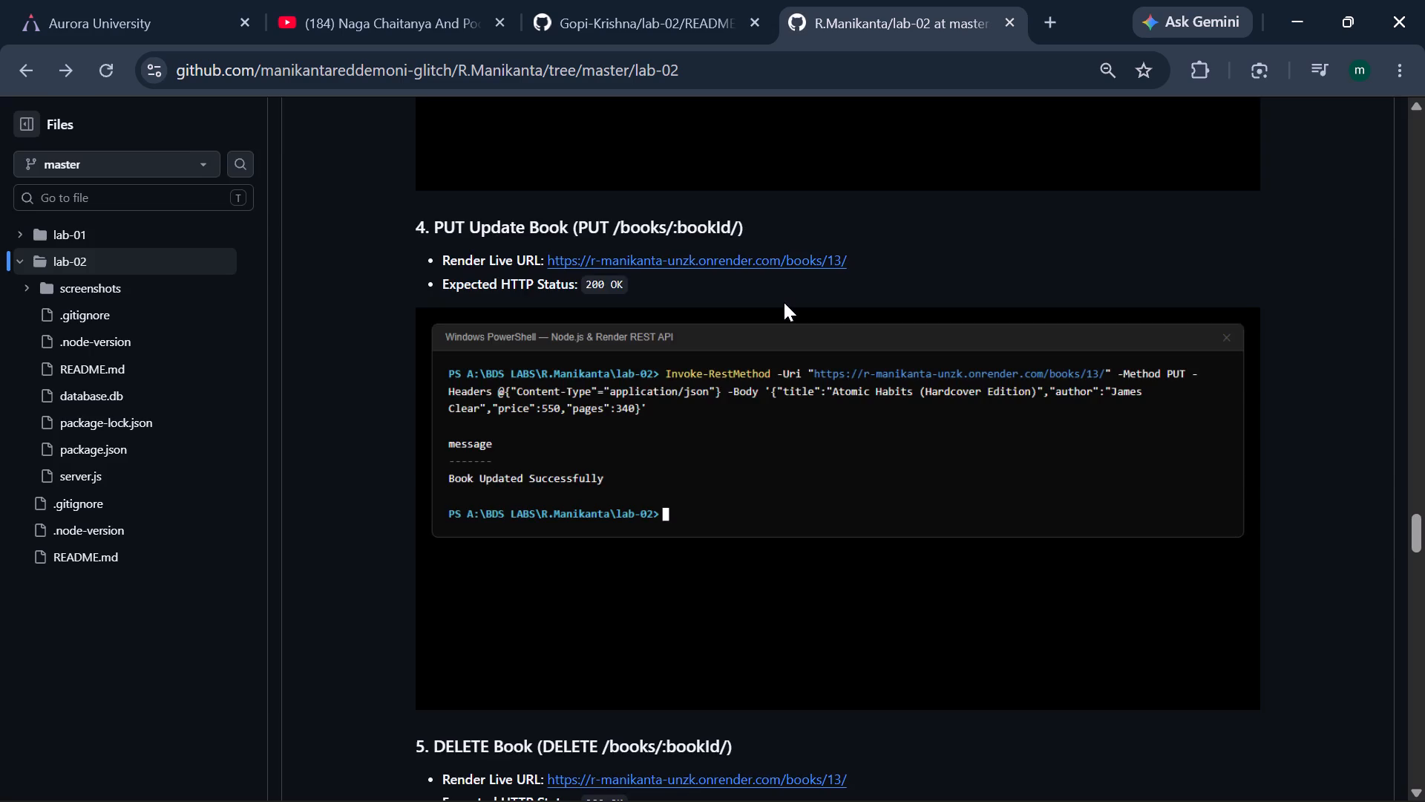
Examine the README's output sections from GET All Books to 404 Error Handling and check item 4 in the Word document.
scroll(784, 302, "down", 12)
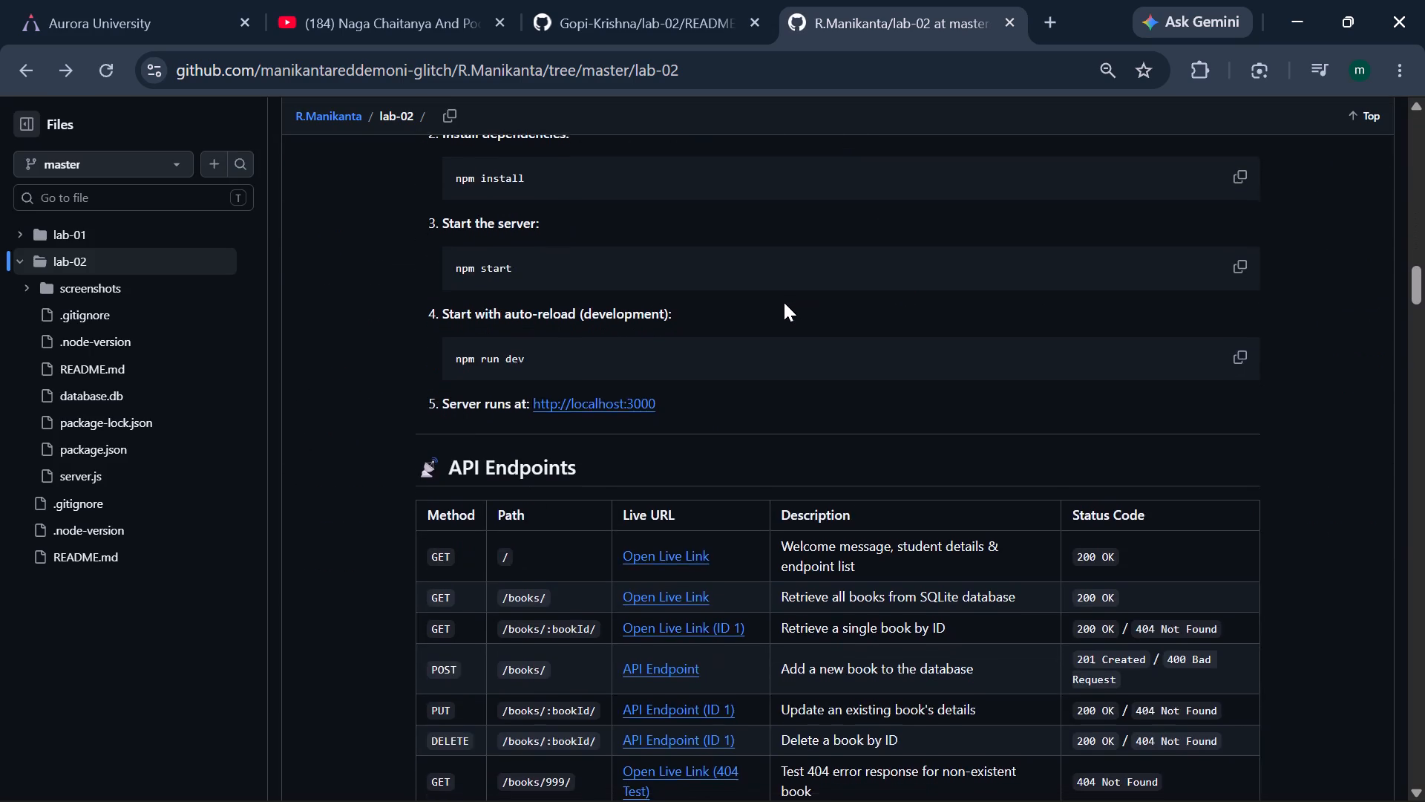
scroll(784, 302, "down", 12)
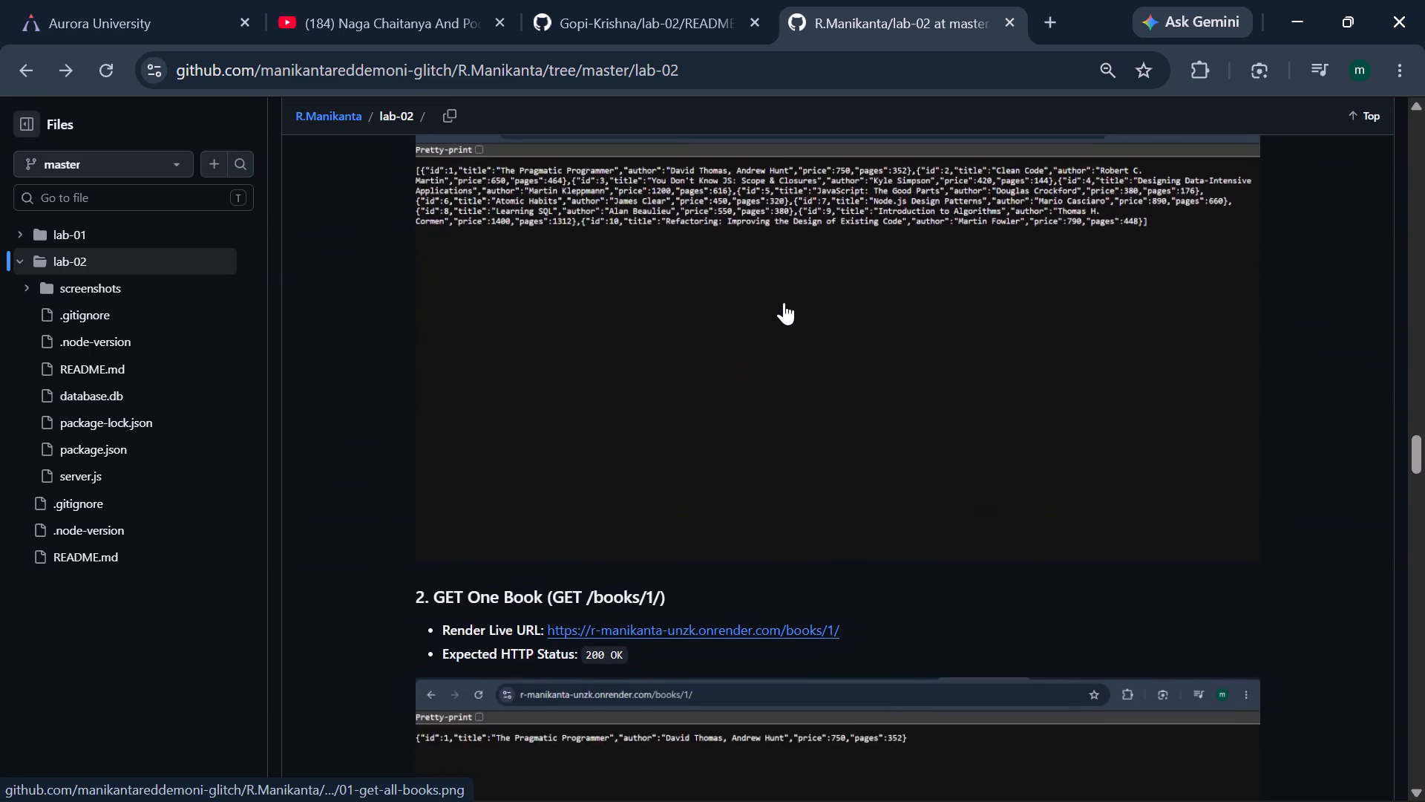
scroll(784, 302, "down", 8)
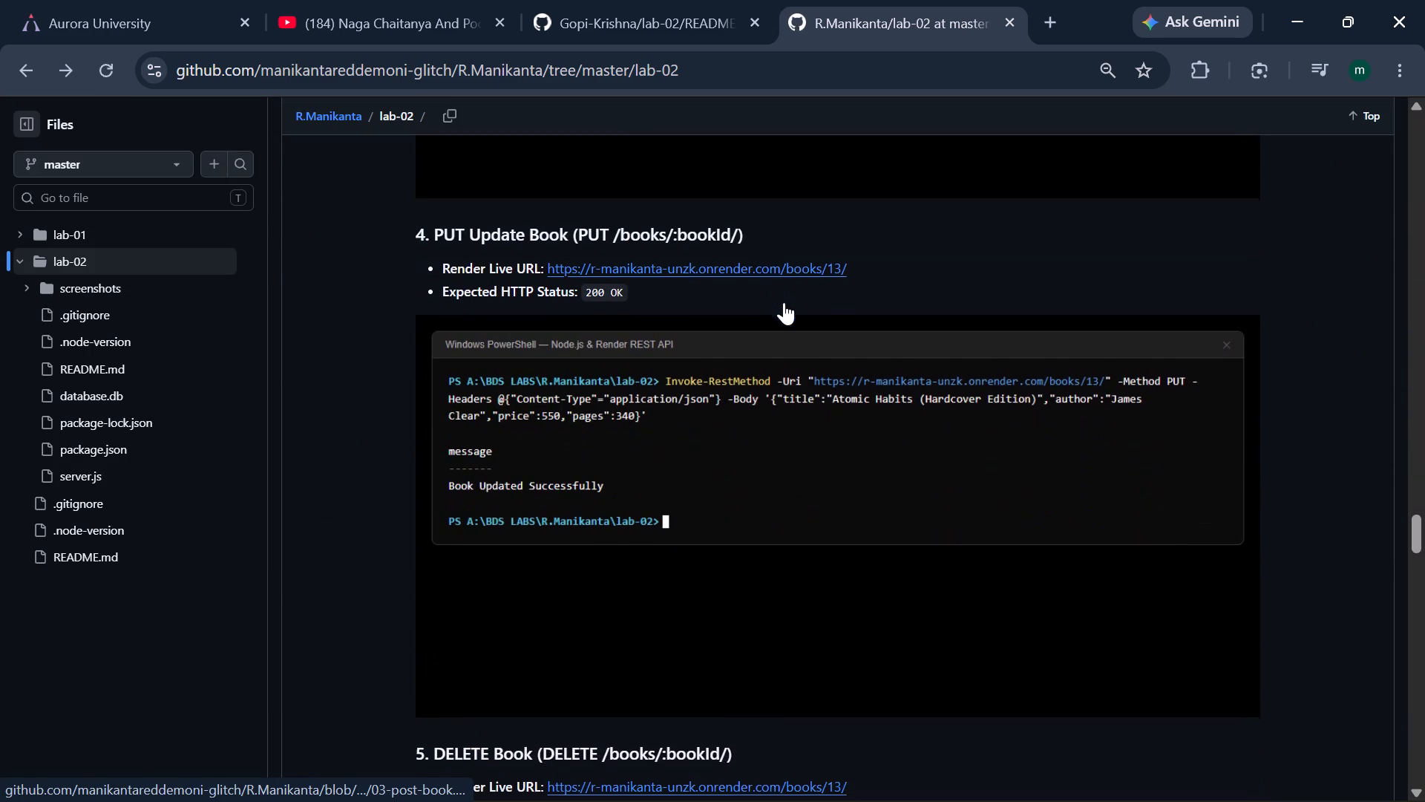
scroll(784, 302, "down", 1)
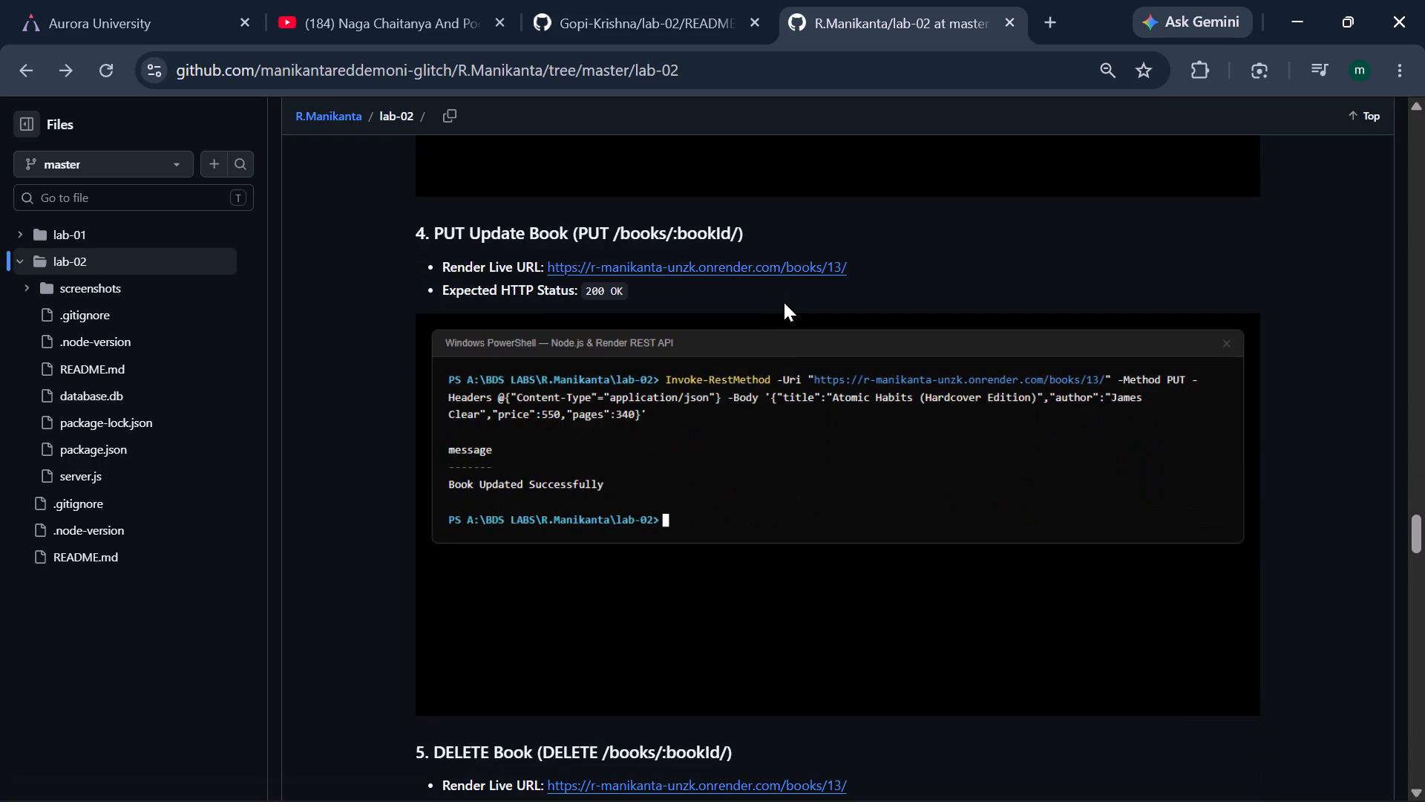
scroll(784, 302, "down", 1)
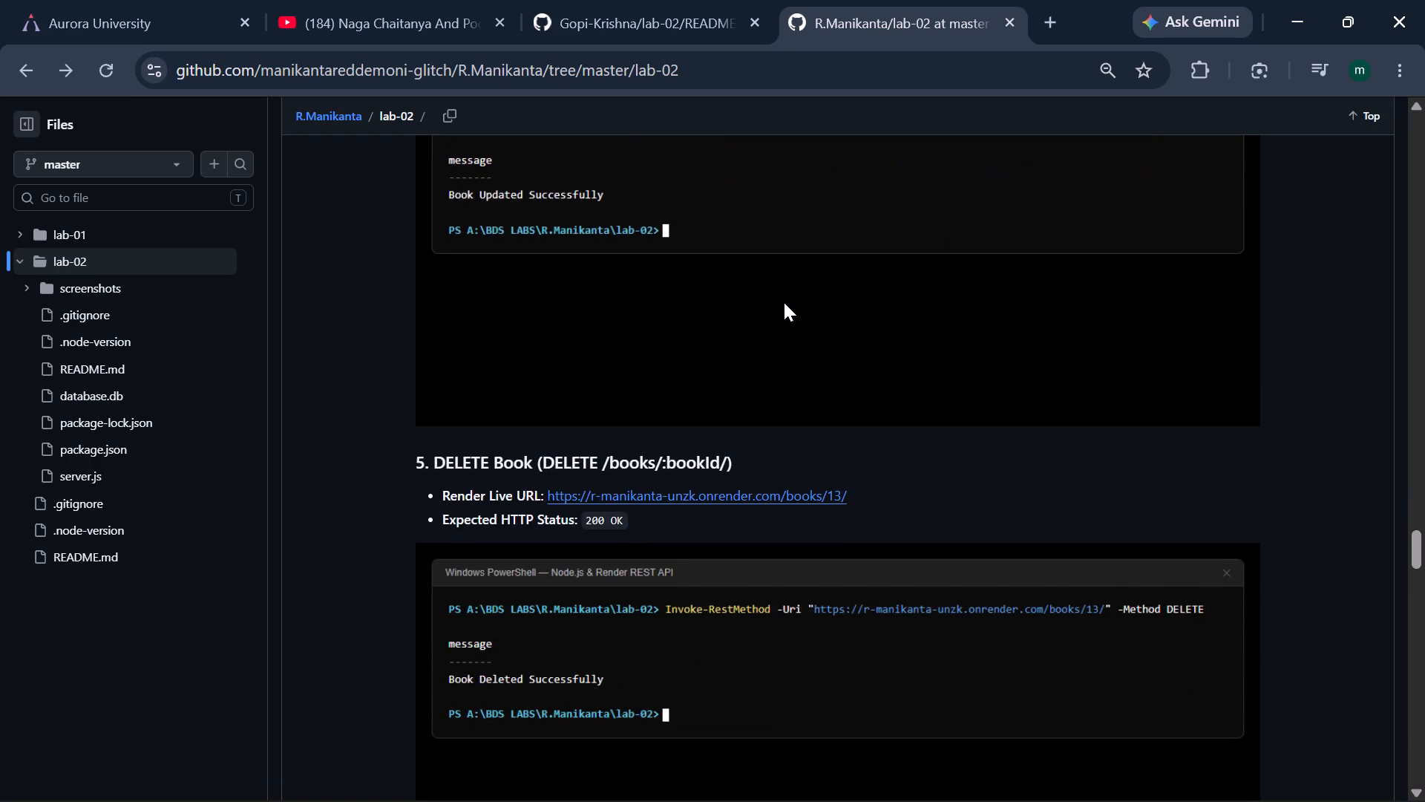
scroll(784, 302, "down", 2)
scroll(784, 302, "up", 5)
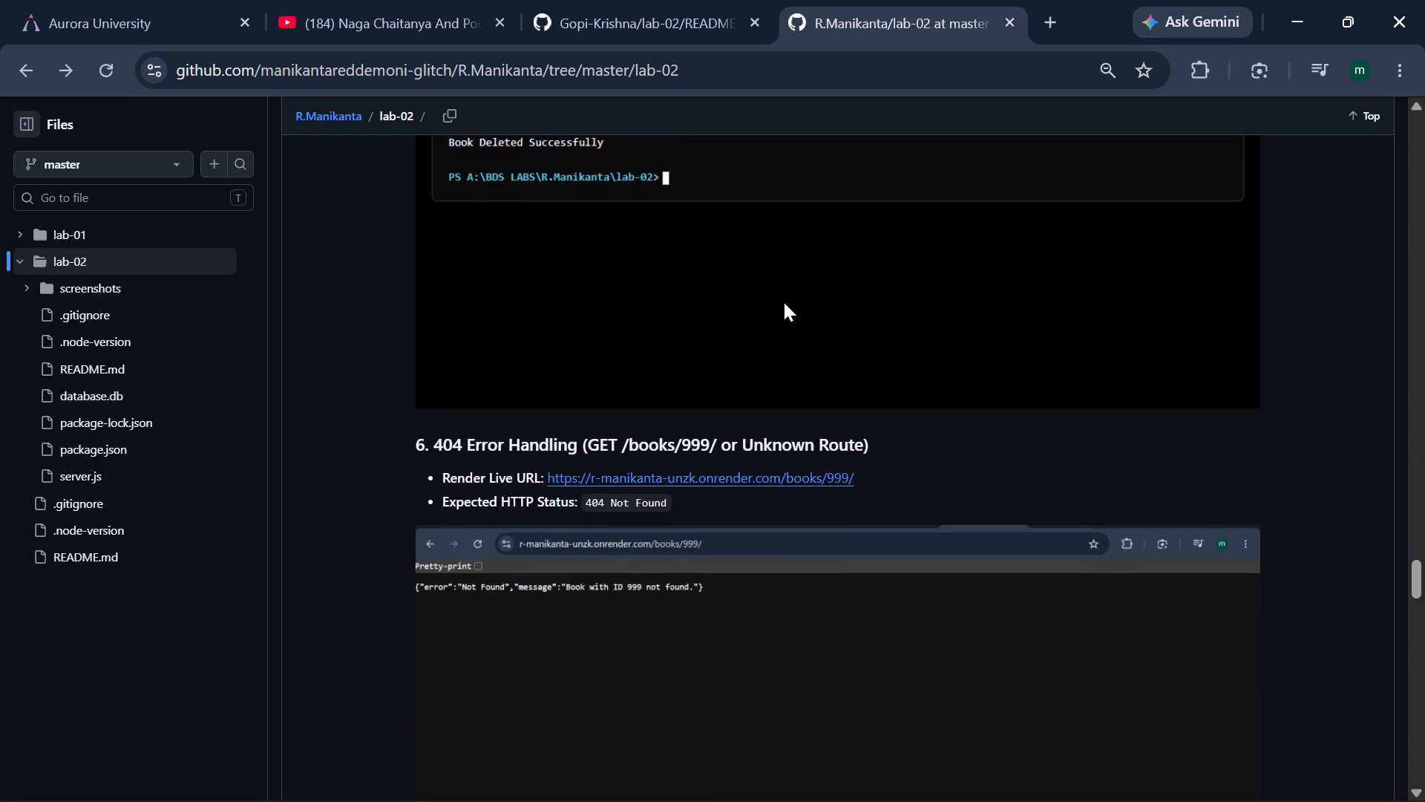
scroll(784, 302, "up", 2)
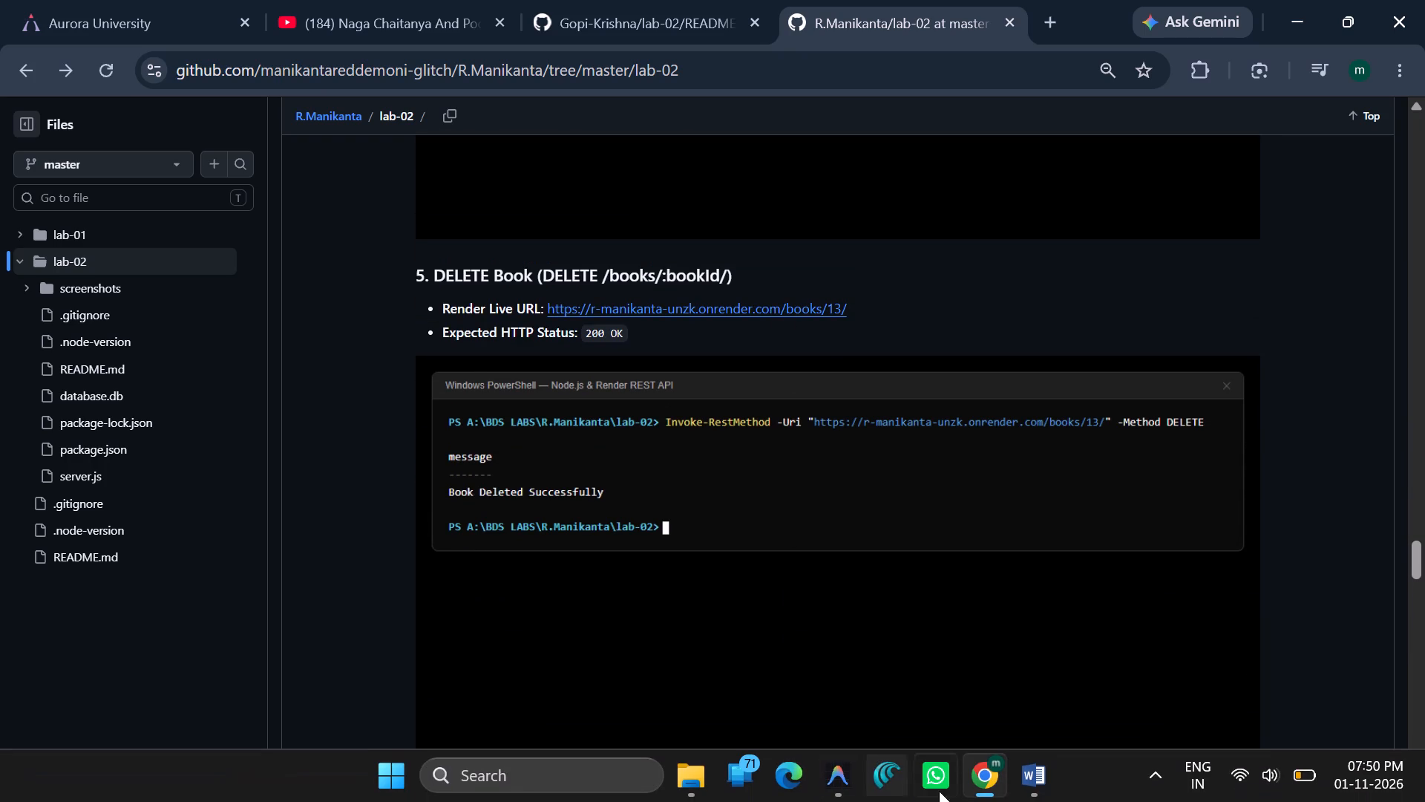
left_click(1029, 774)
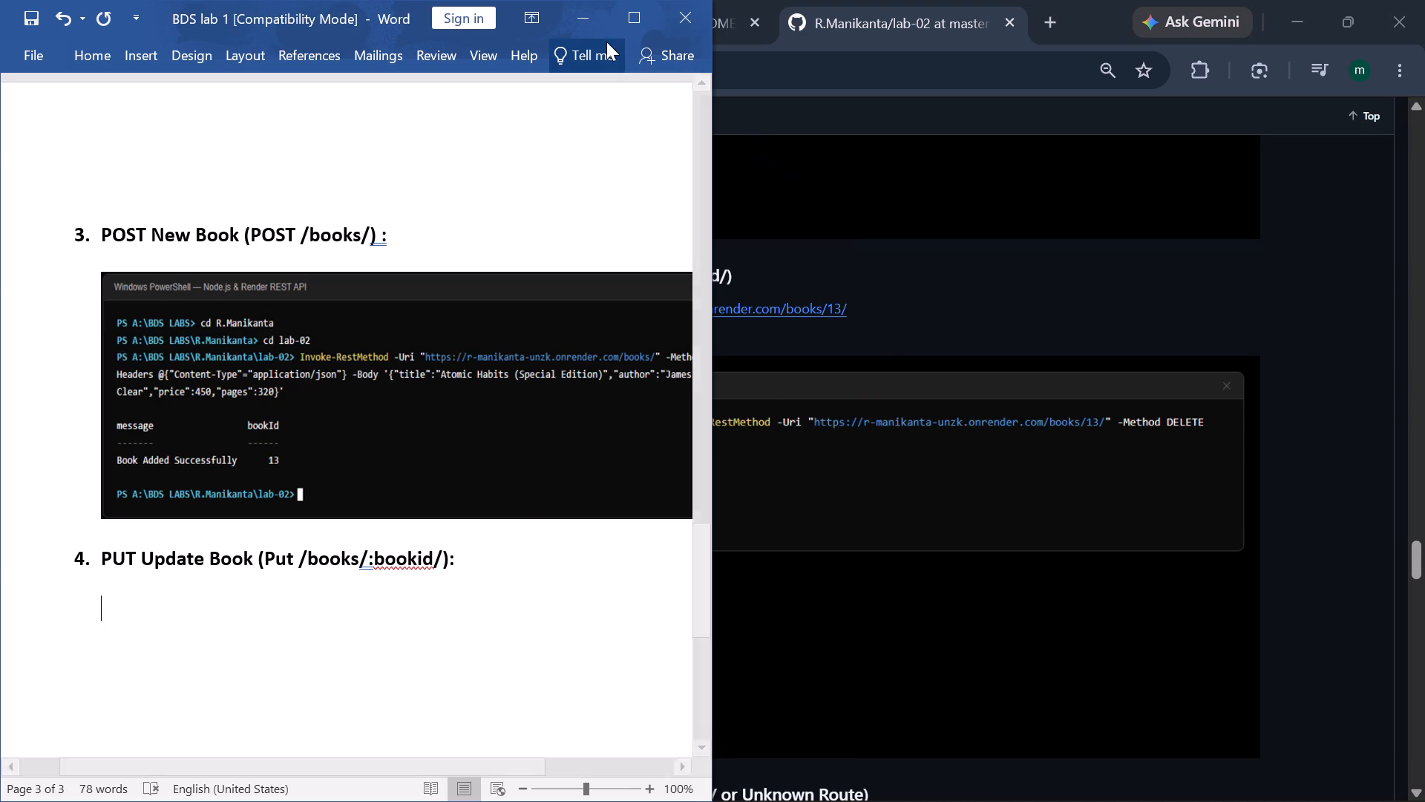
left_click(586, 26)
Snip the PowerShell output image from the README's "PUT Update Book" section and paste it under item 4 in the Word document.
scroll(737, 387, "up", 1)
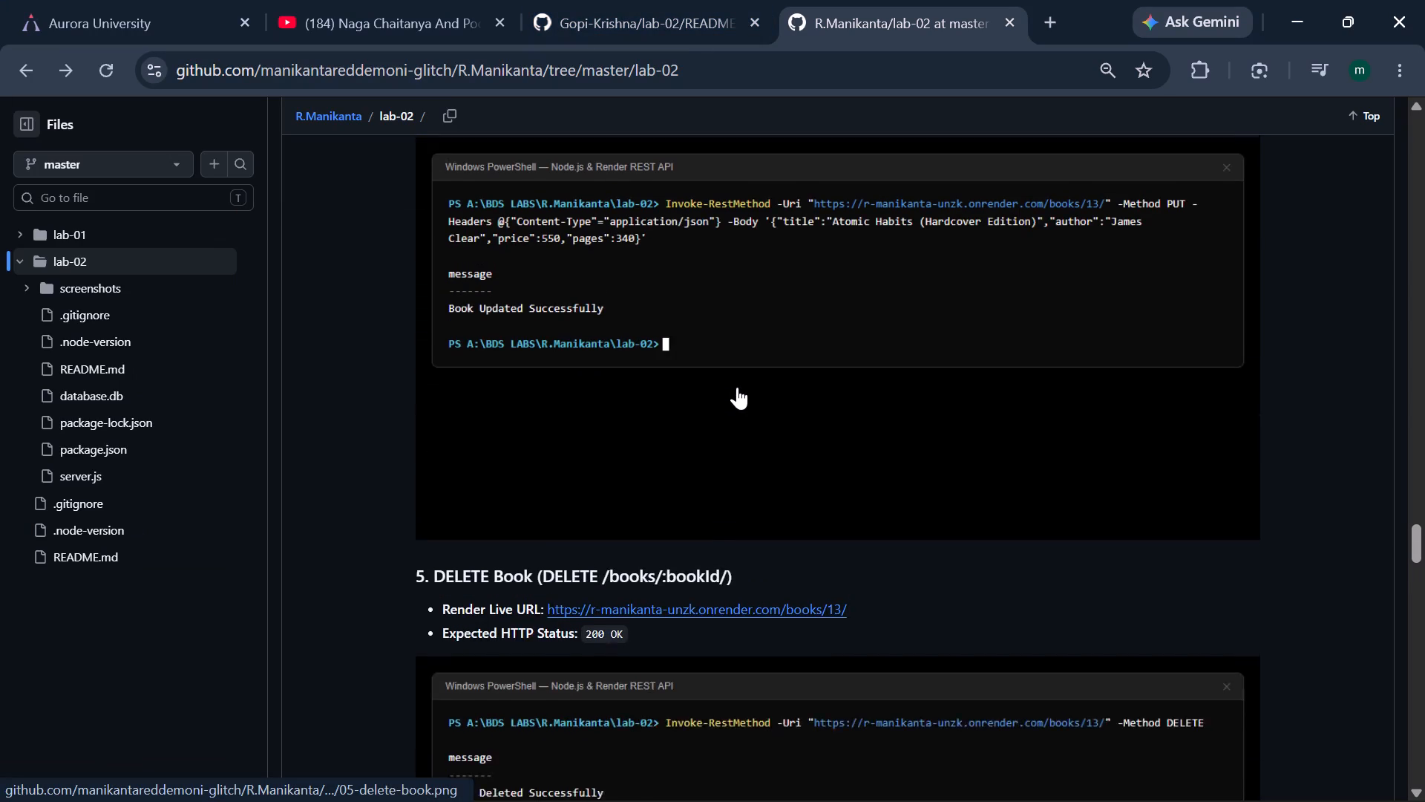
scroll(737, 387, "up", 2)
key("Print")
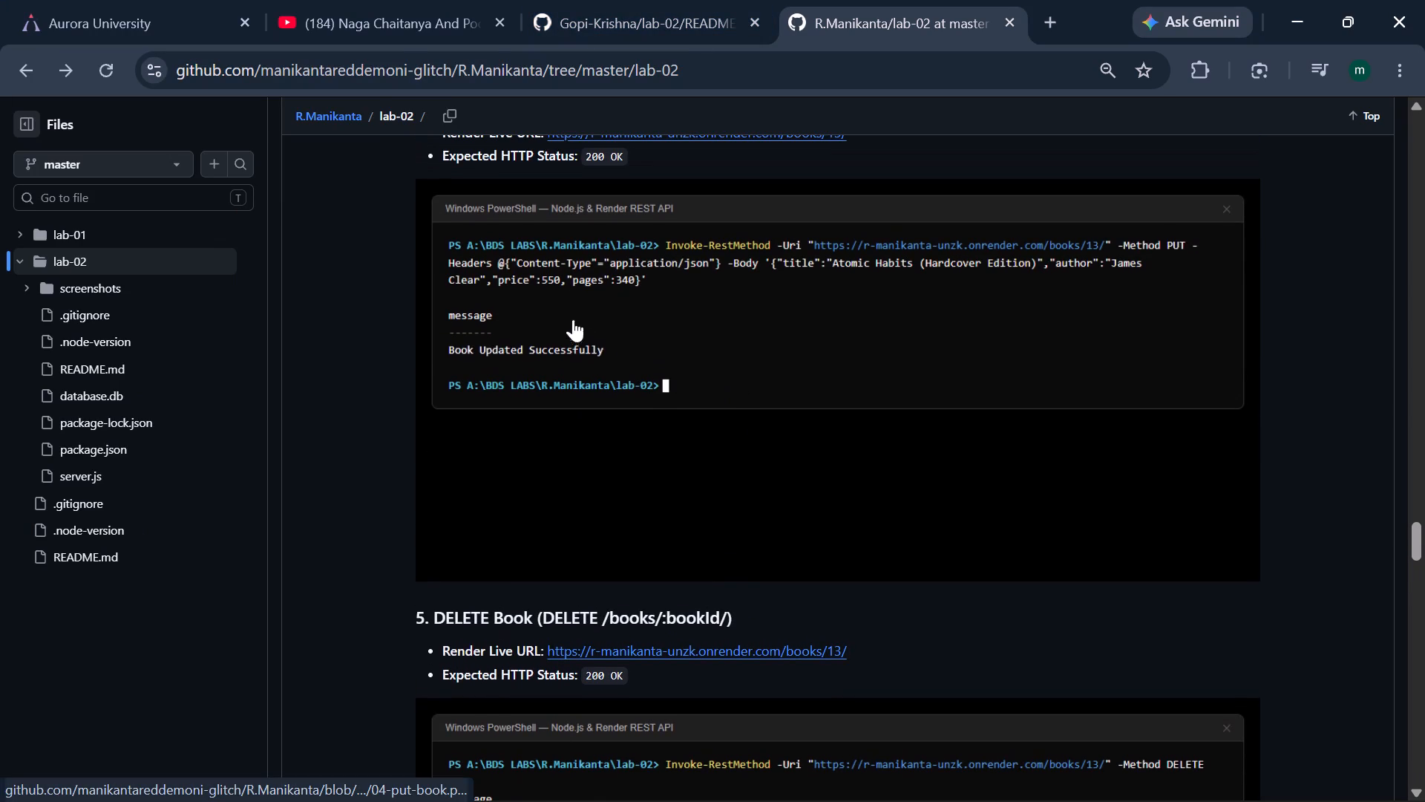
left_click_drag(425, 190, 874, 405)
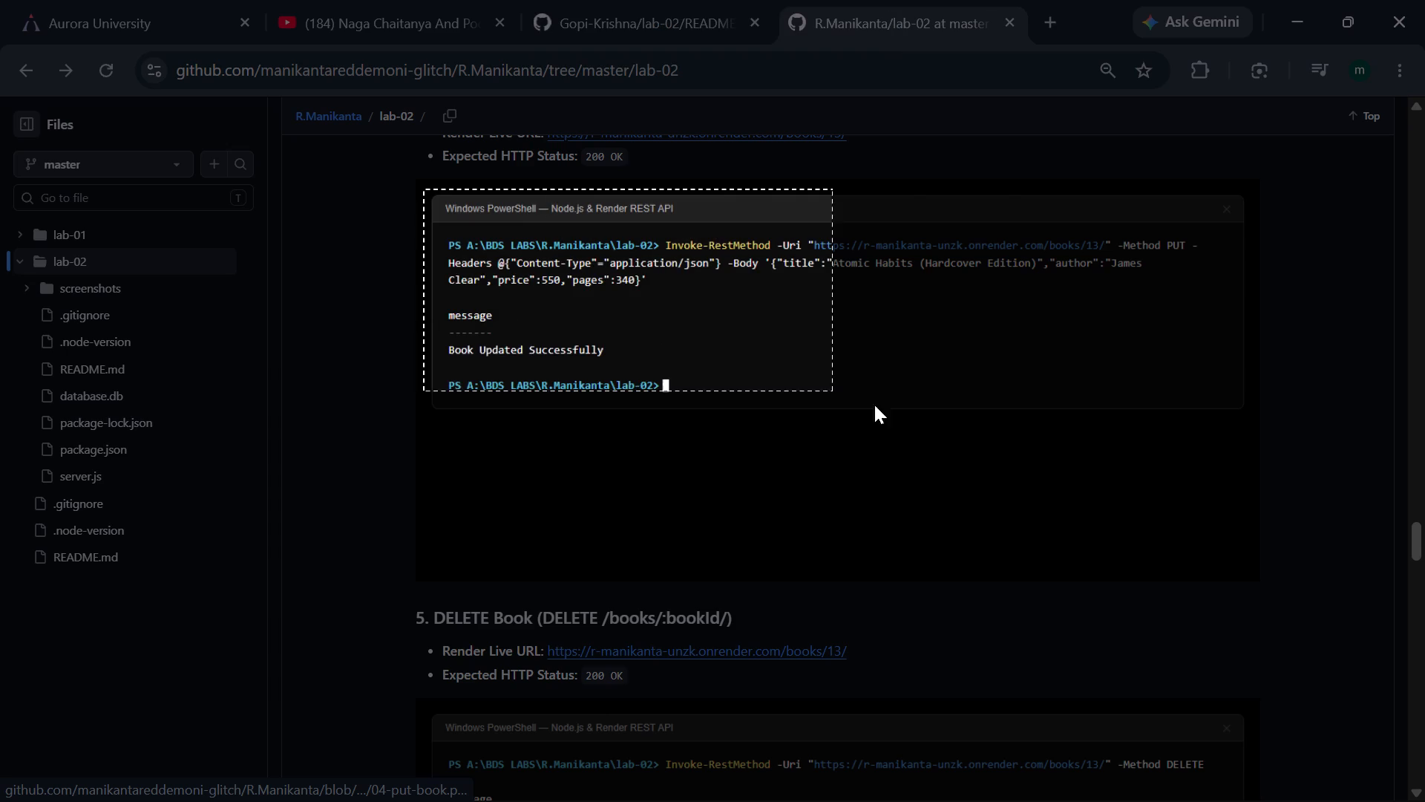
left_click_drag(874, 405, 1248, 414)
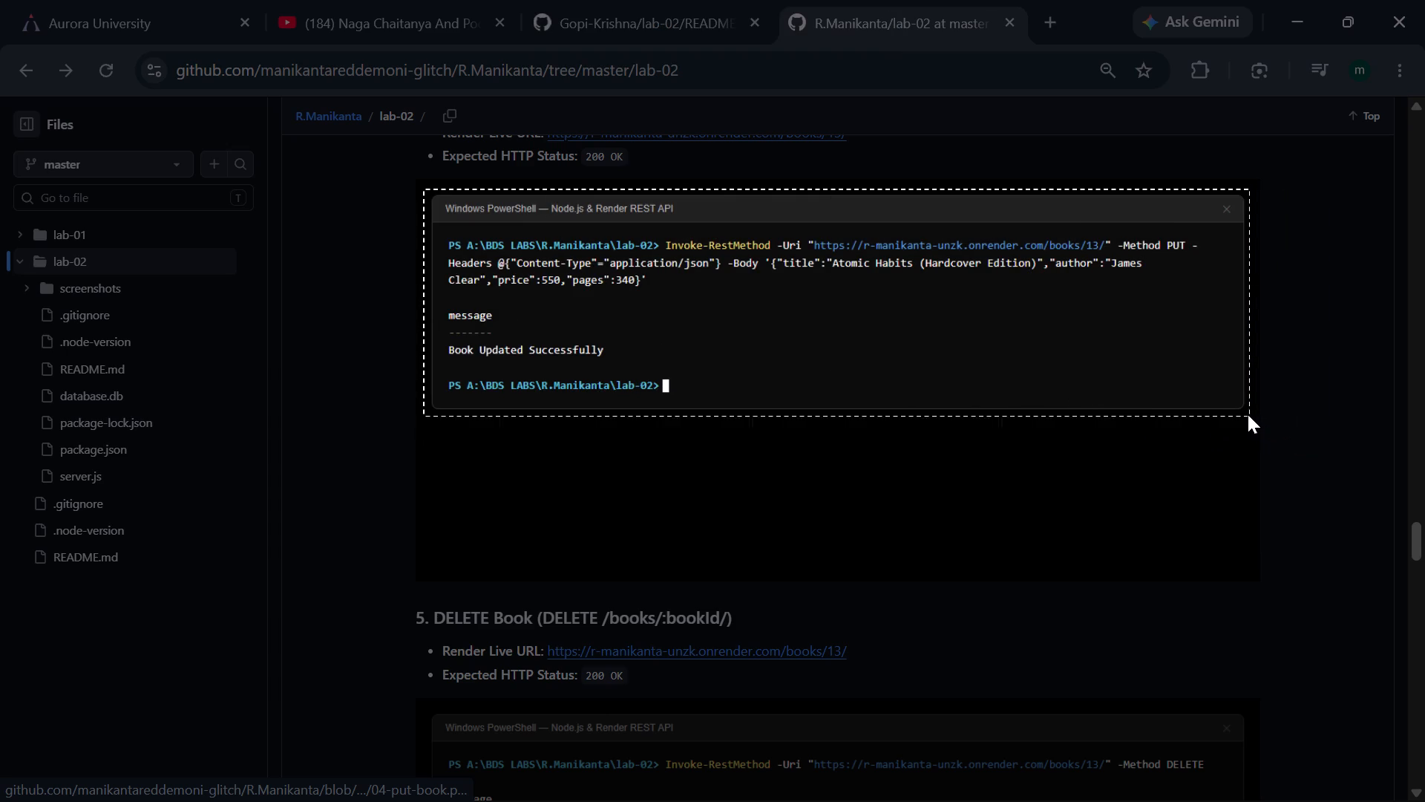
left_click_drag(1248, 414, 1248, 412)
left_click(1039, 772)
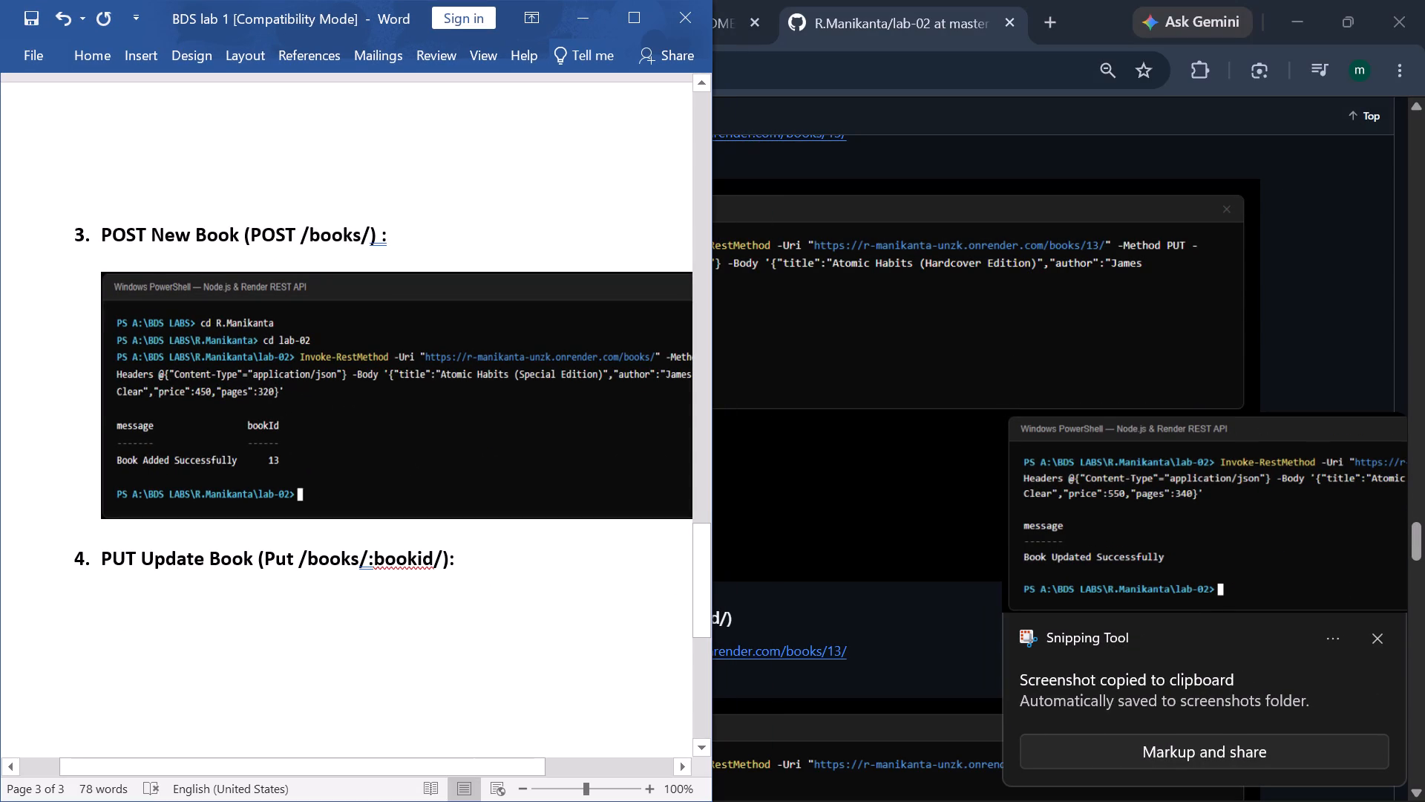
key("ctrl+v")
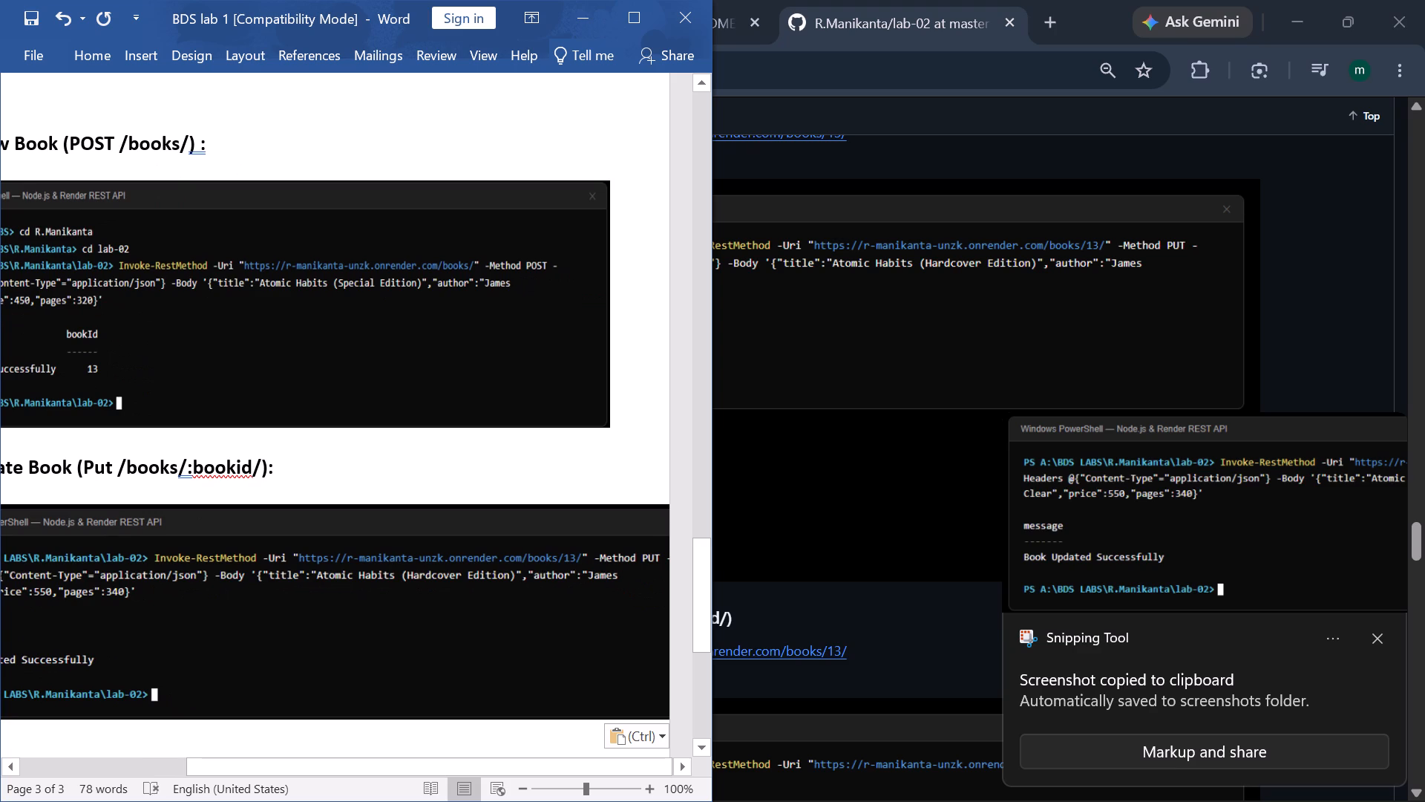
Maximize the Word document and narrow the pasted PUT output screenshot so it fits within the page width.
left_click(639, 10)
left_click(512, 594)
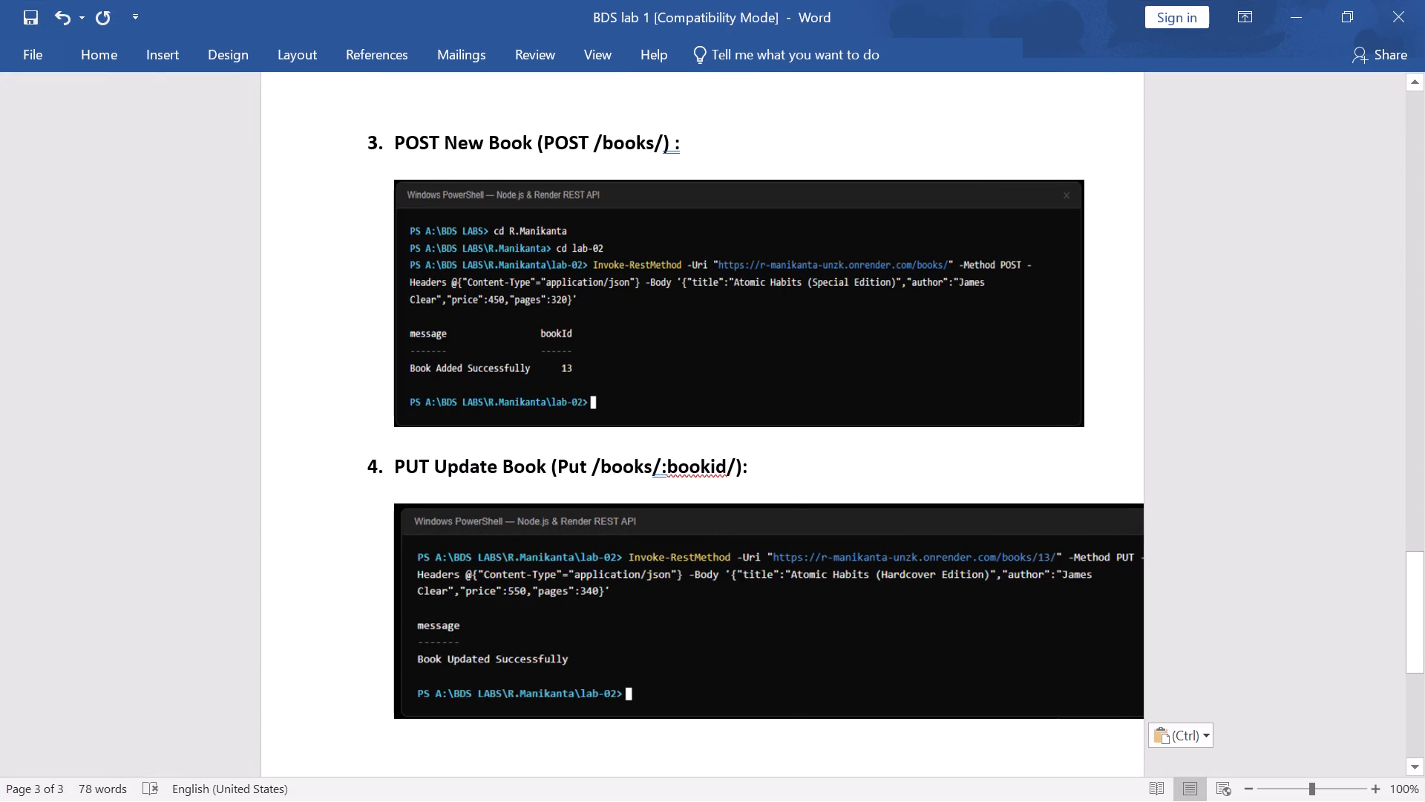
left_click_drag(392, 606, 439, 620)
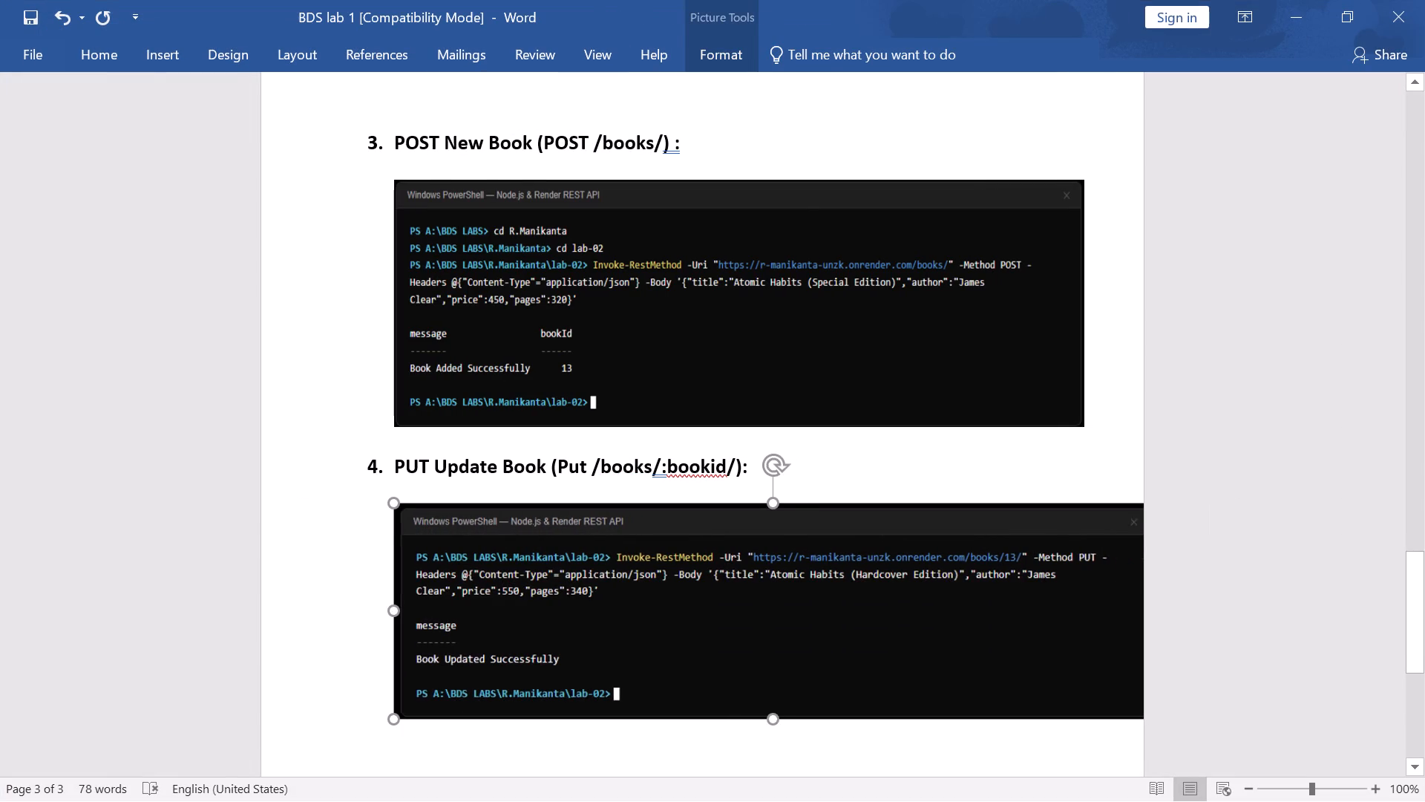
left_click_drag(439, 620, 494, 626)
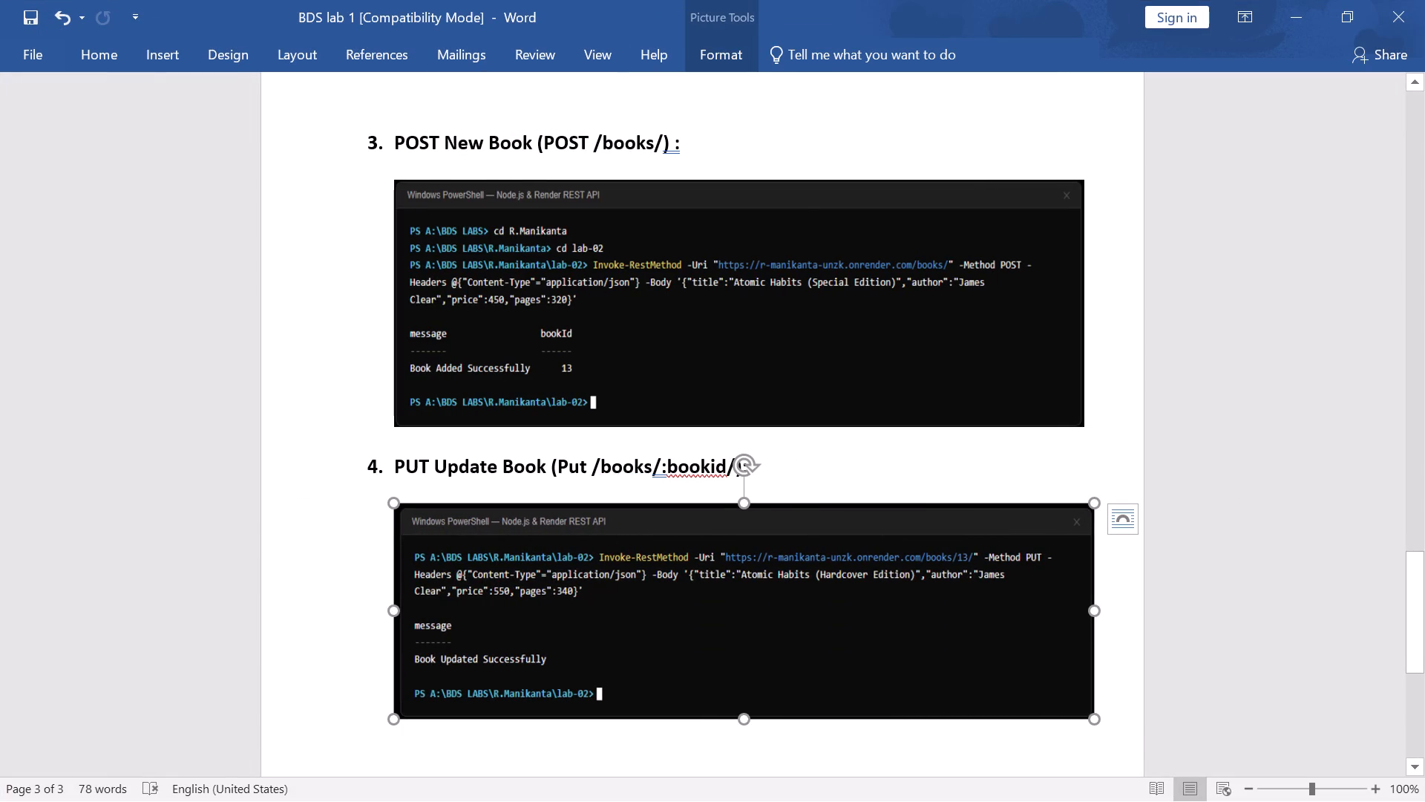
Start numbered item 5 below the PUT screenshot and place Word side by side with the README's "DELETE Book" section.
left_click(1105, 714)
key("Return")
key("Return")
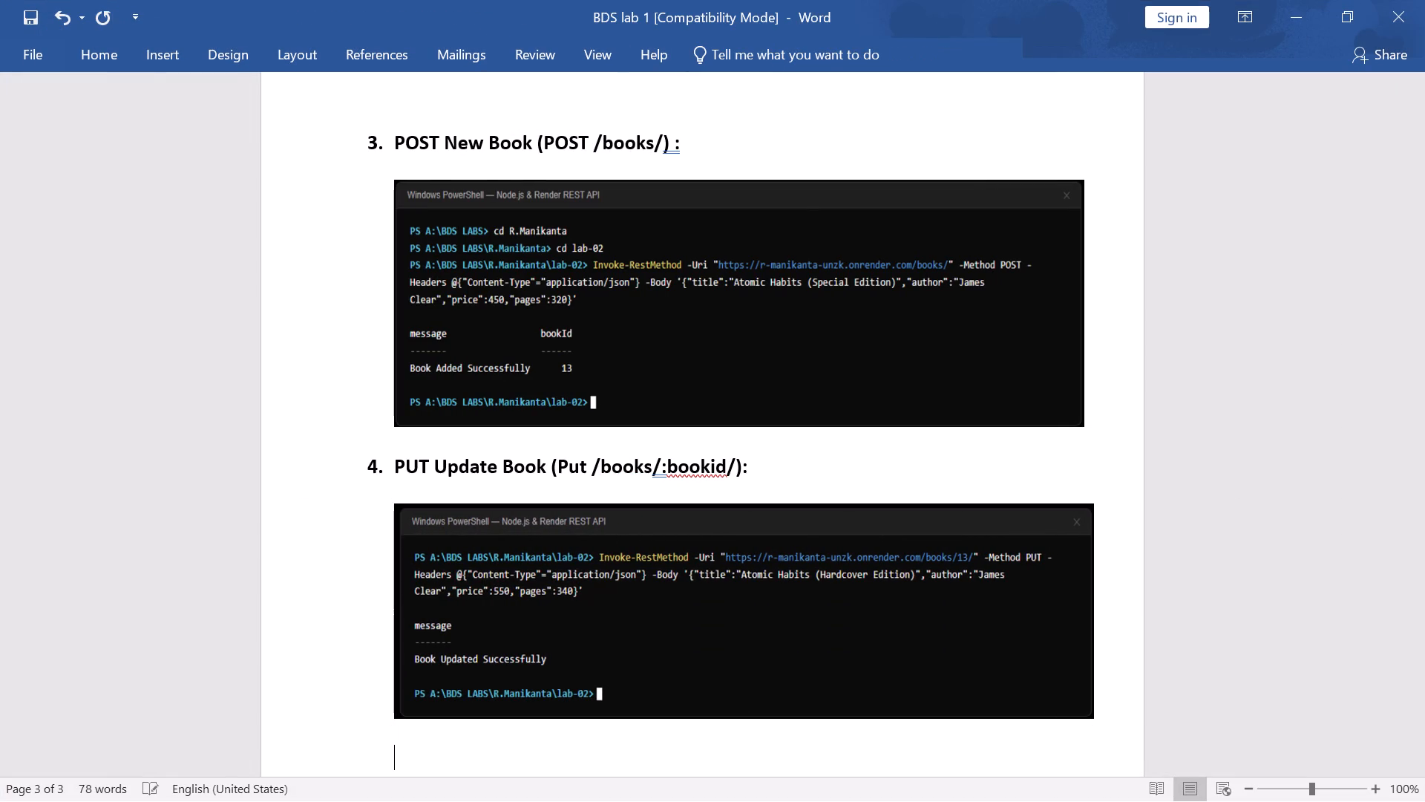
type("5.")
key("space")
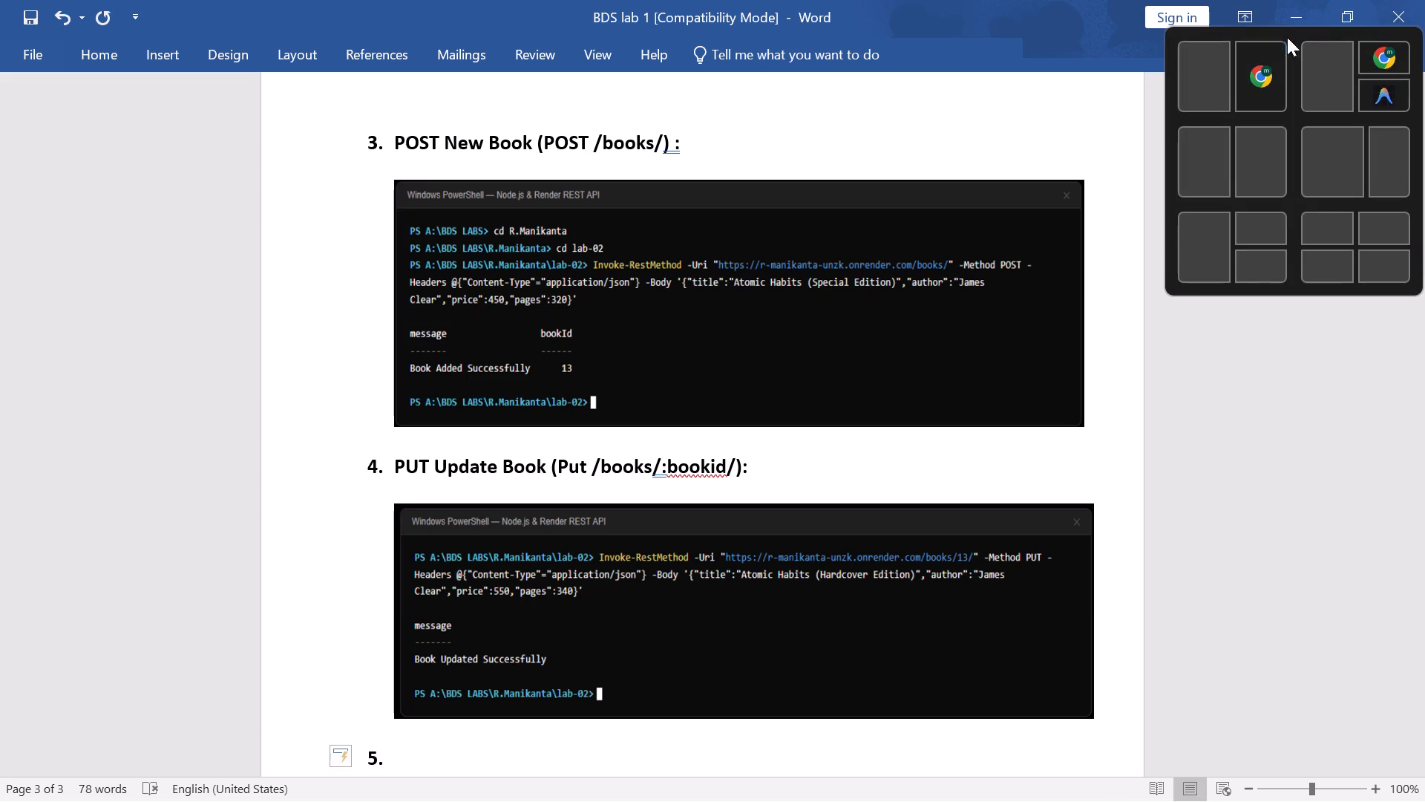
left_click(1266, 57)
scroll(981, 472, "down", 1)
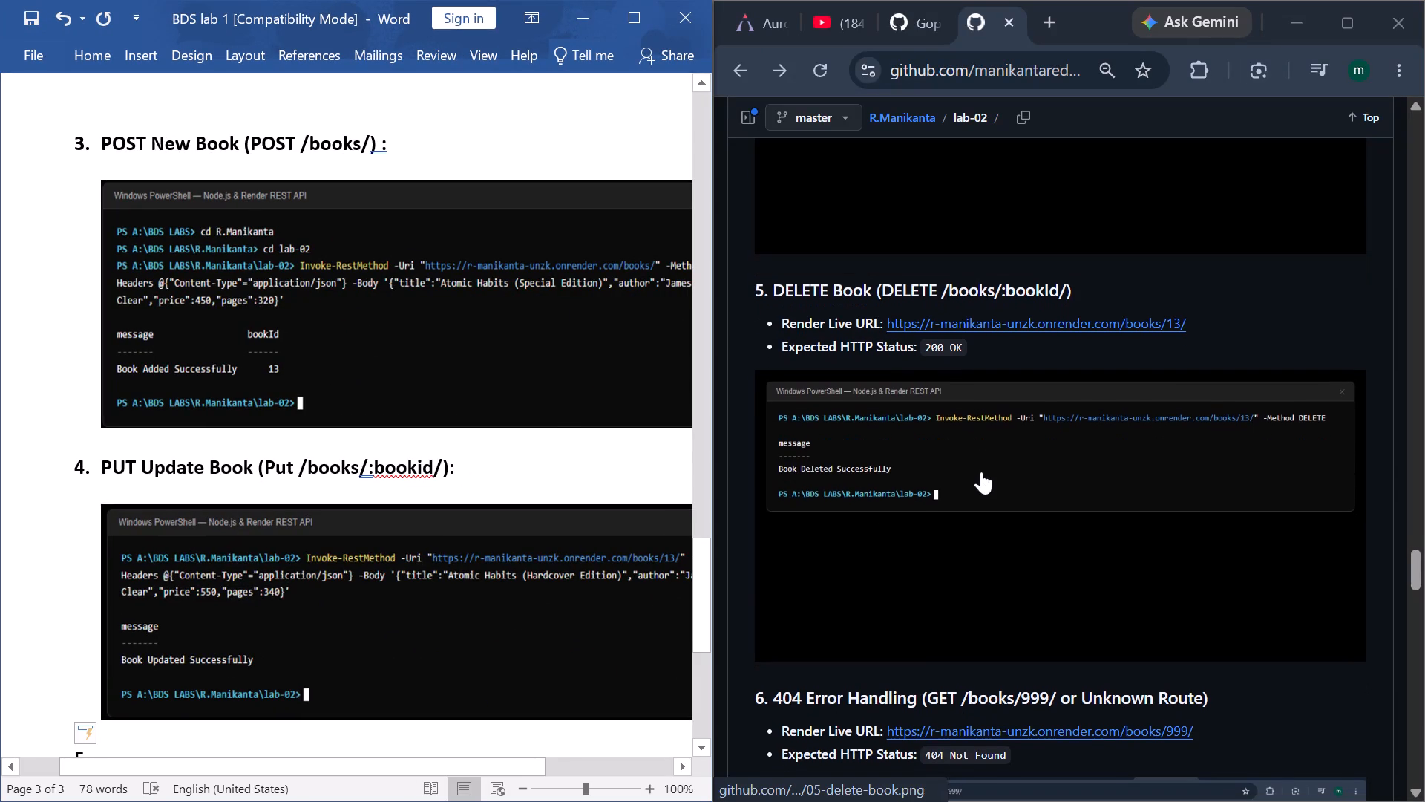
scroll(177, 732, "down", 1)
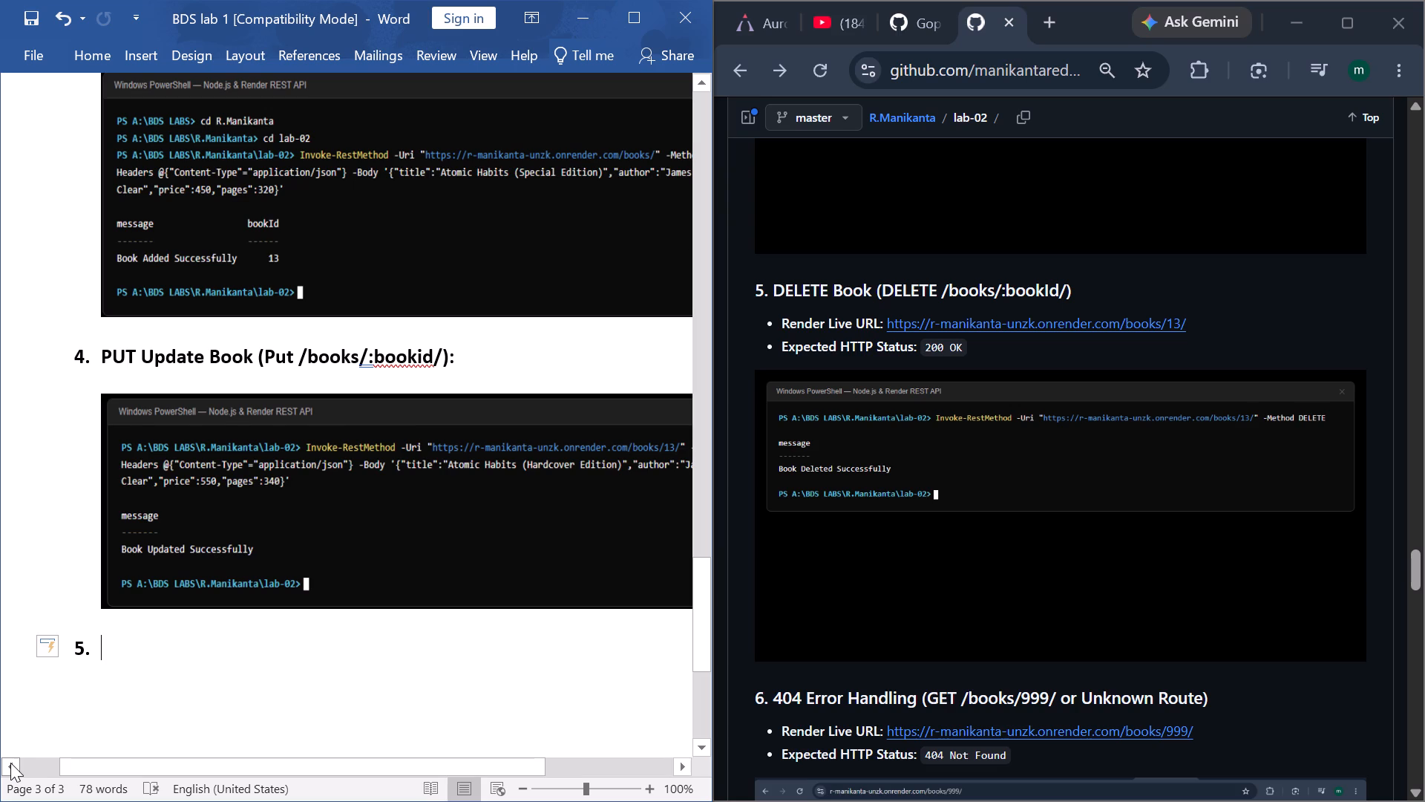
Caption item 5 "DELETE Book(DELETE /books/:bookId/):" and start a new line below it.
type("De")
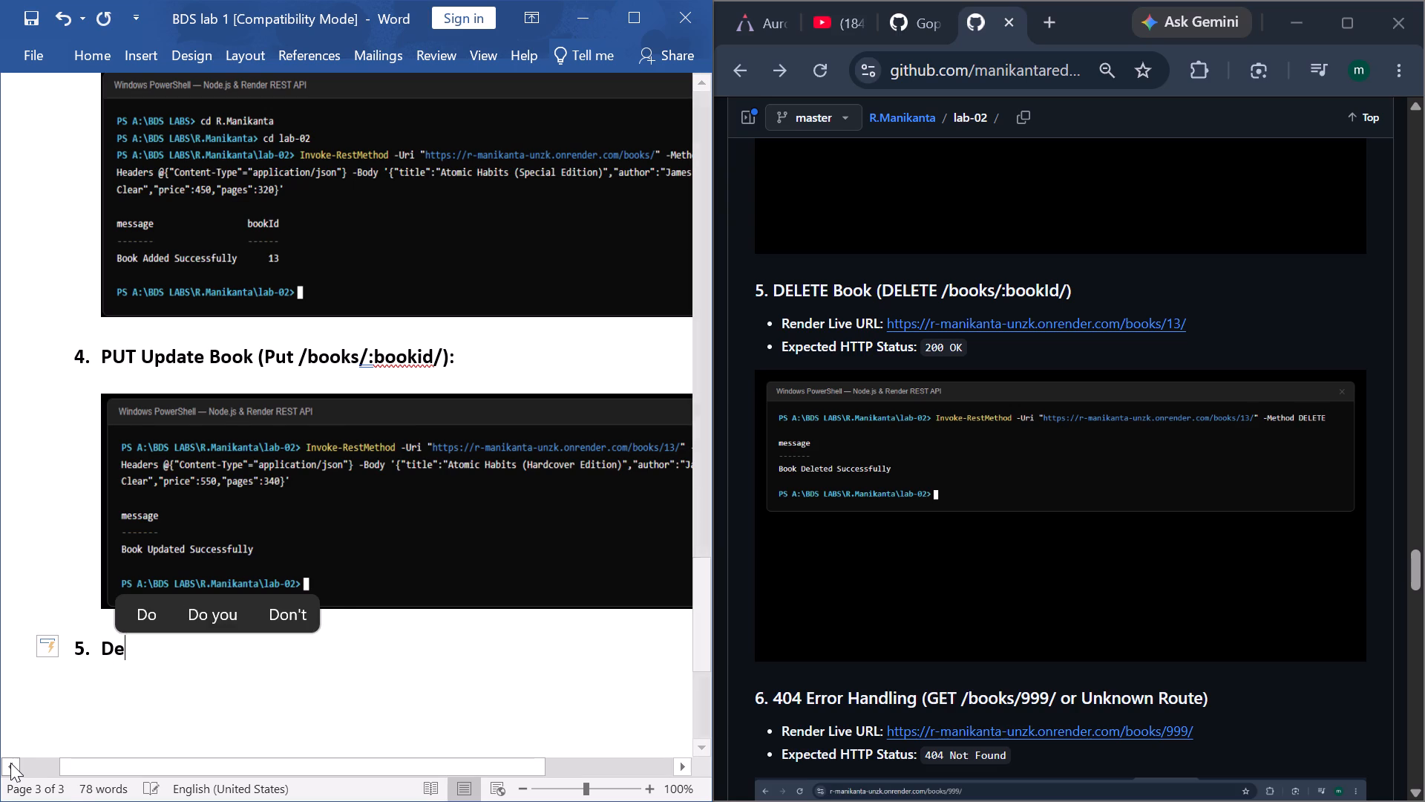
key("BackSpace")
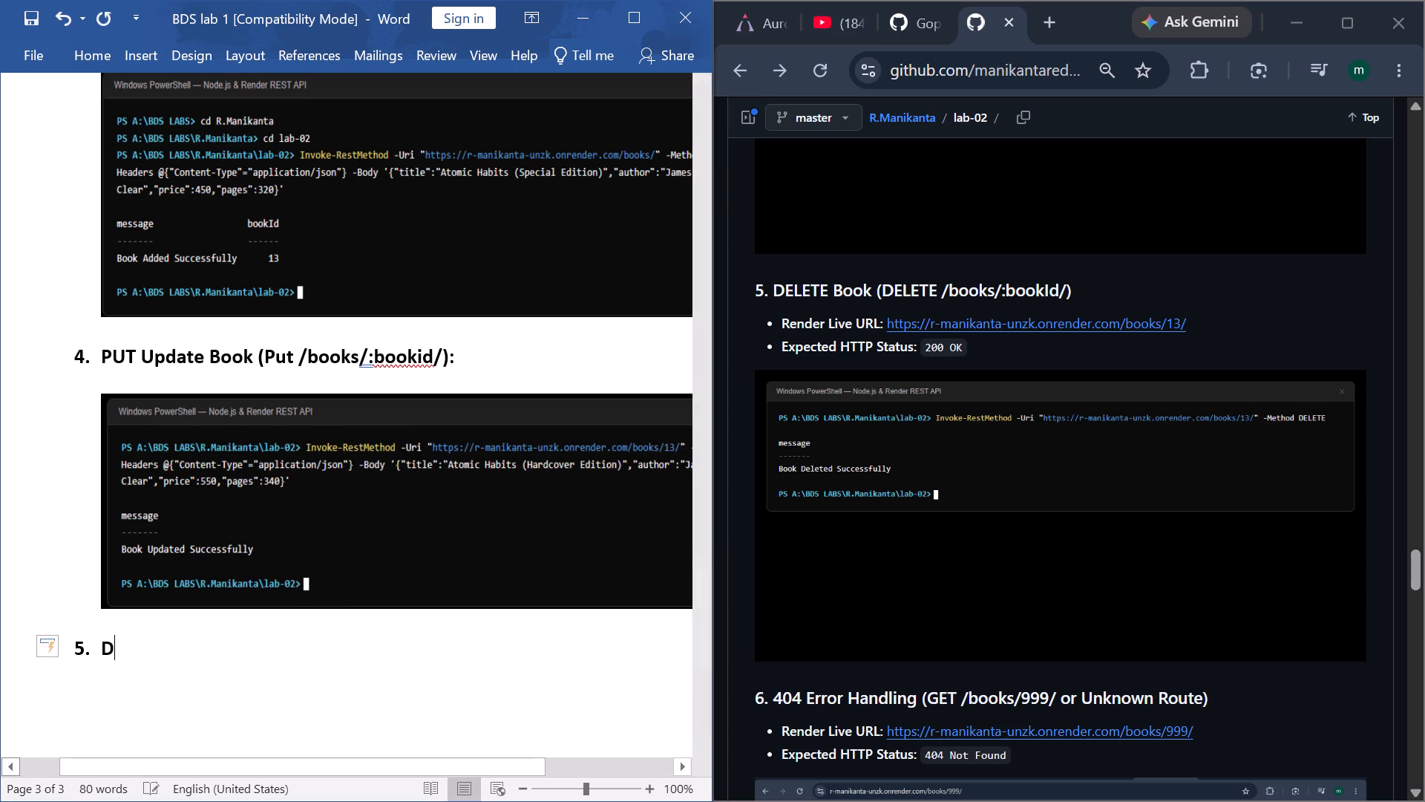
type("ELETE")
key("space")
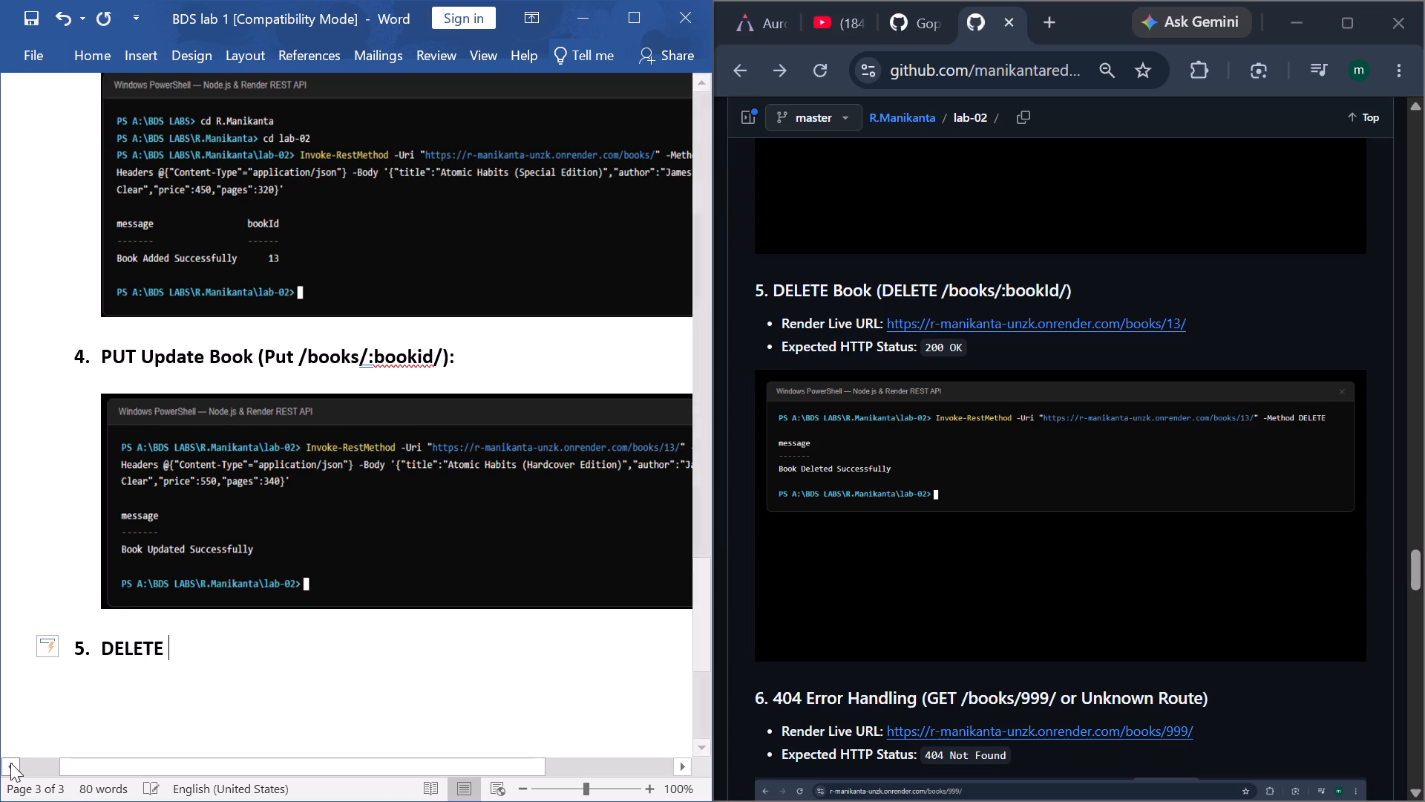
type("Book")
type("()")
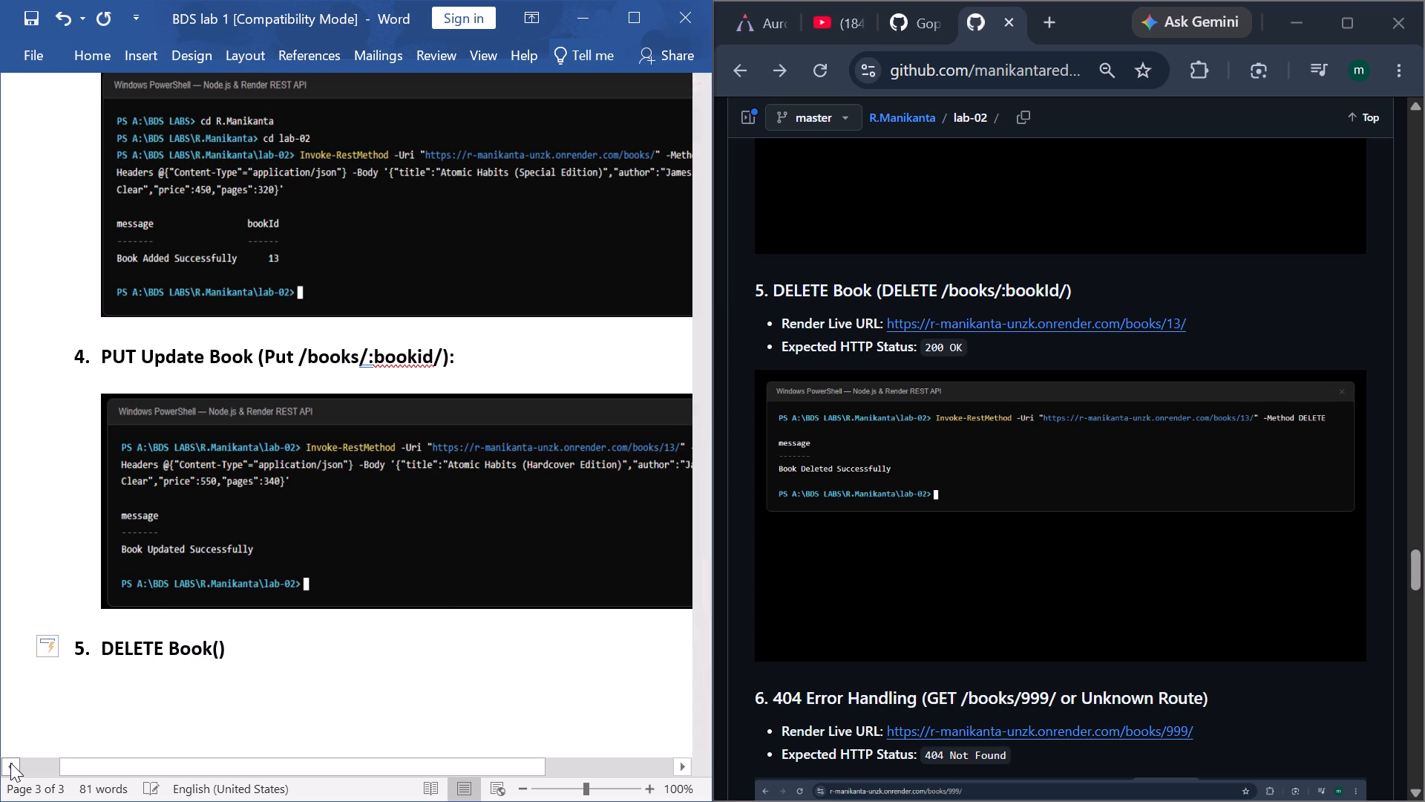
key("Left")
type("DELETE")
key("space")
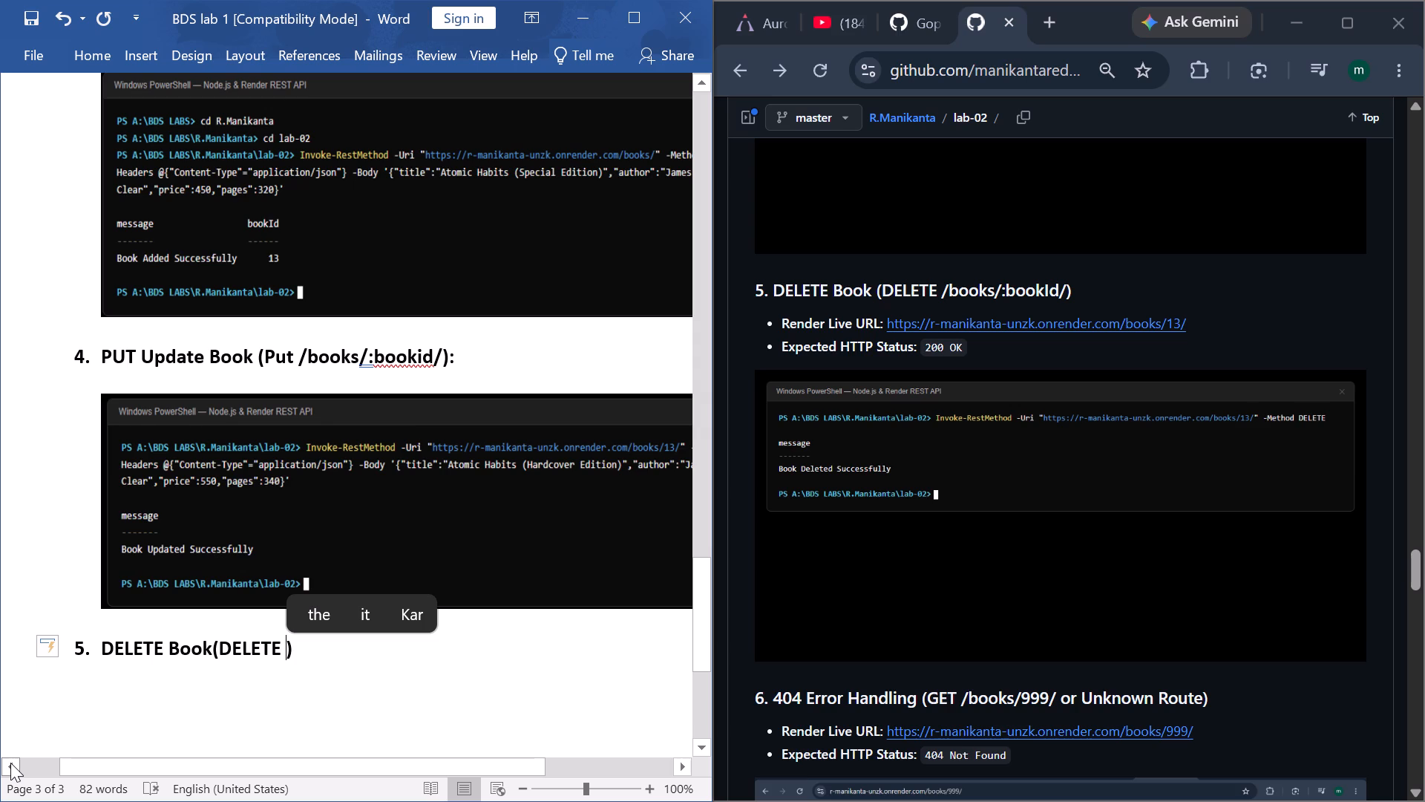
type("/books/")
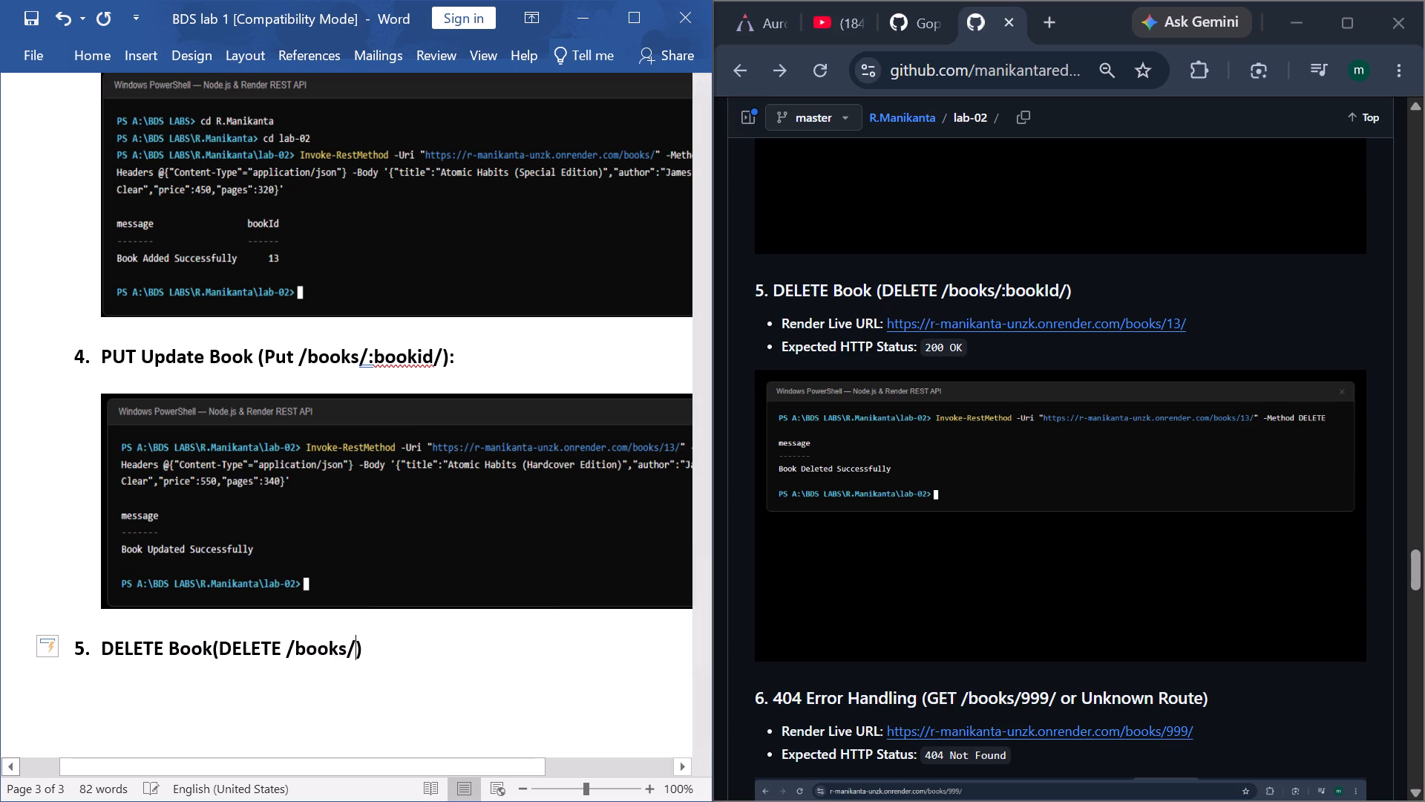
key("shift+colon")
type("book")
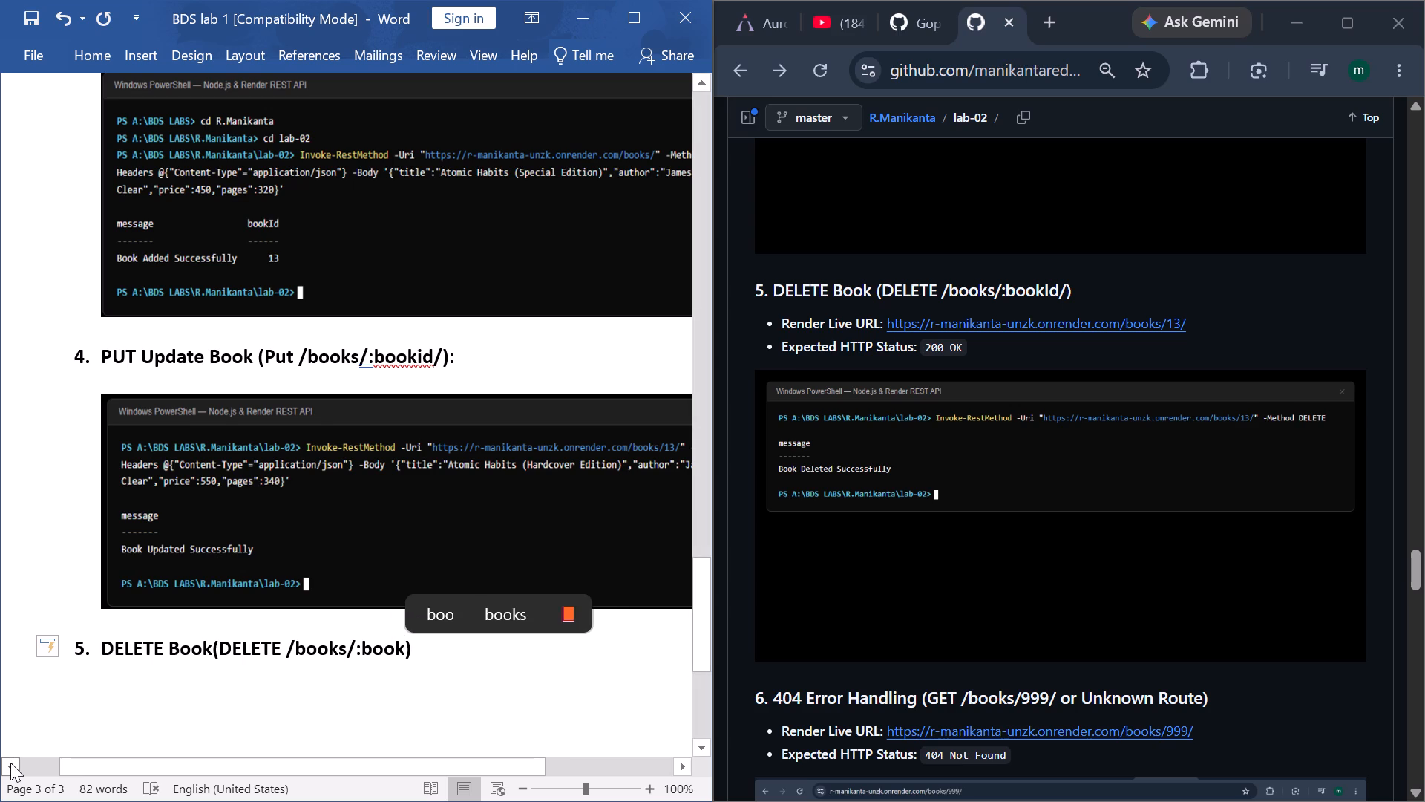
type("Id")
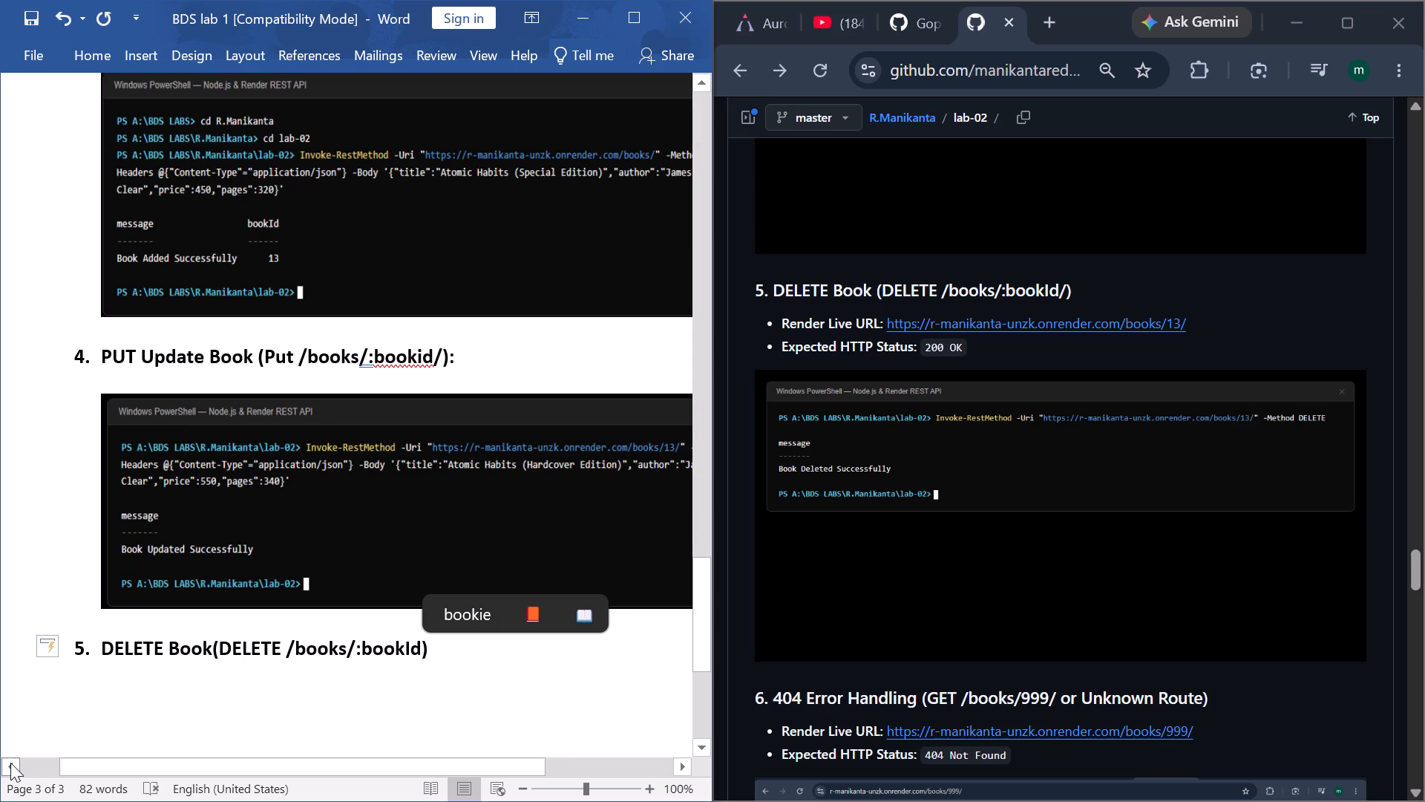
key("slash")
key("Right")
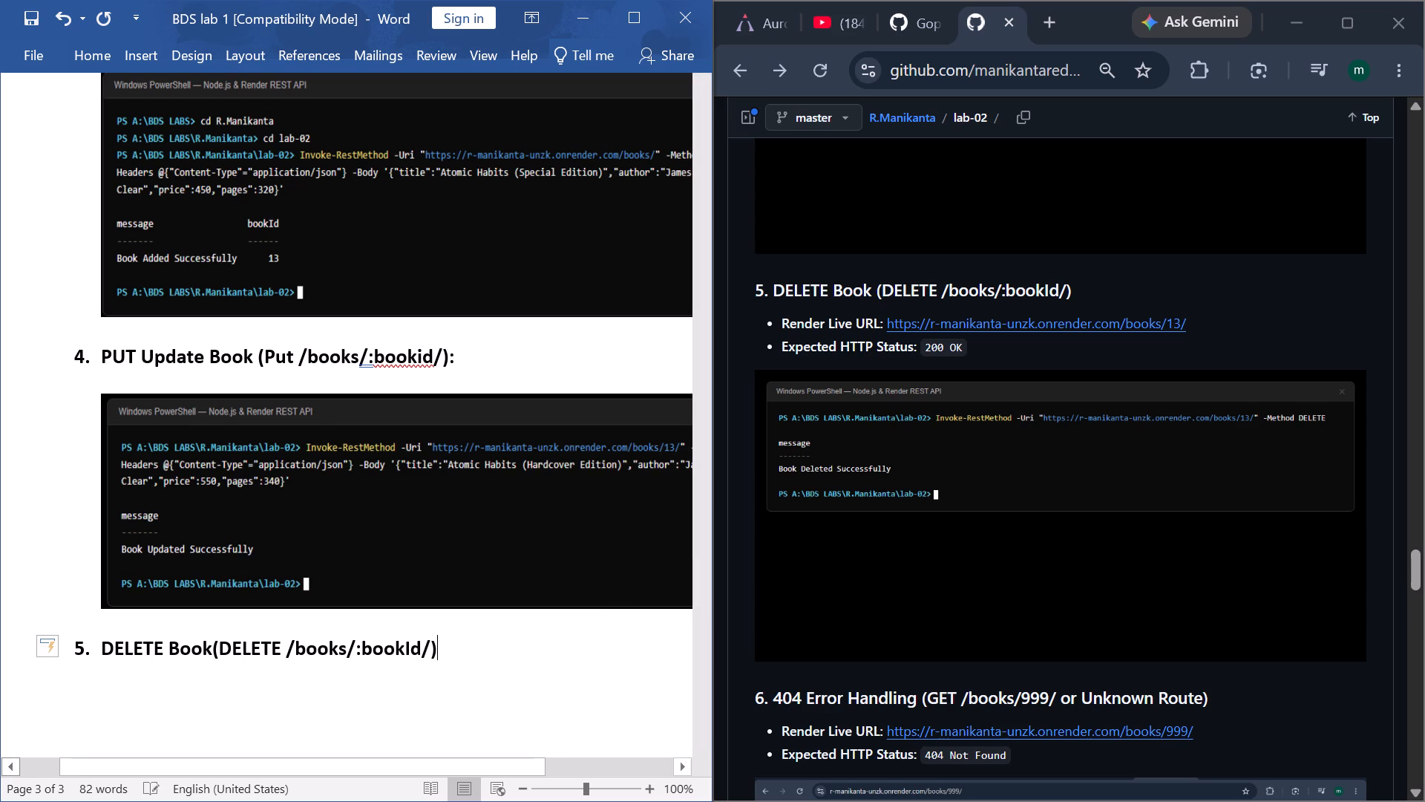
key("shift+colon")
key("Return")
key("Return")
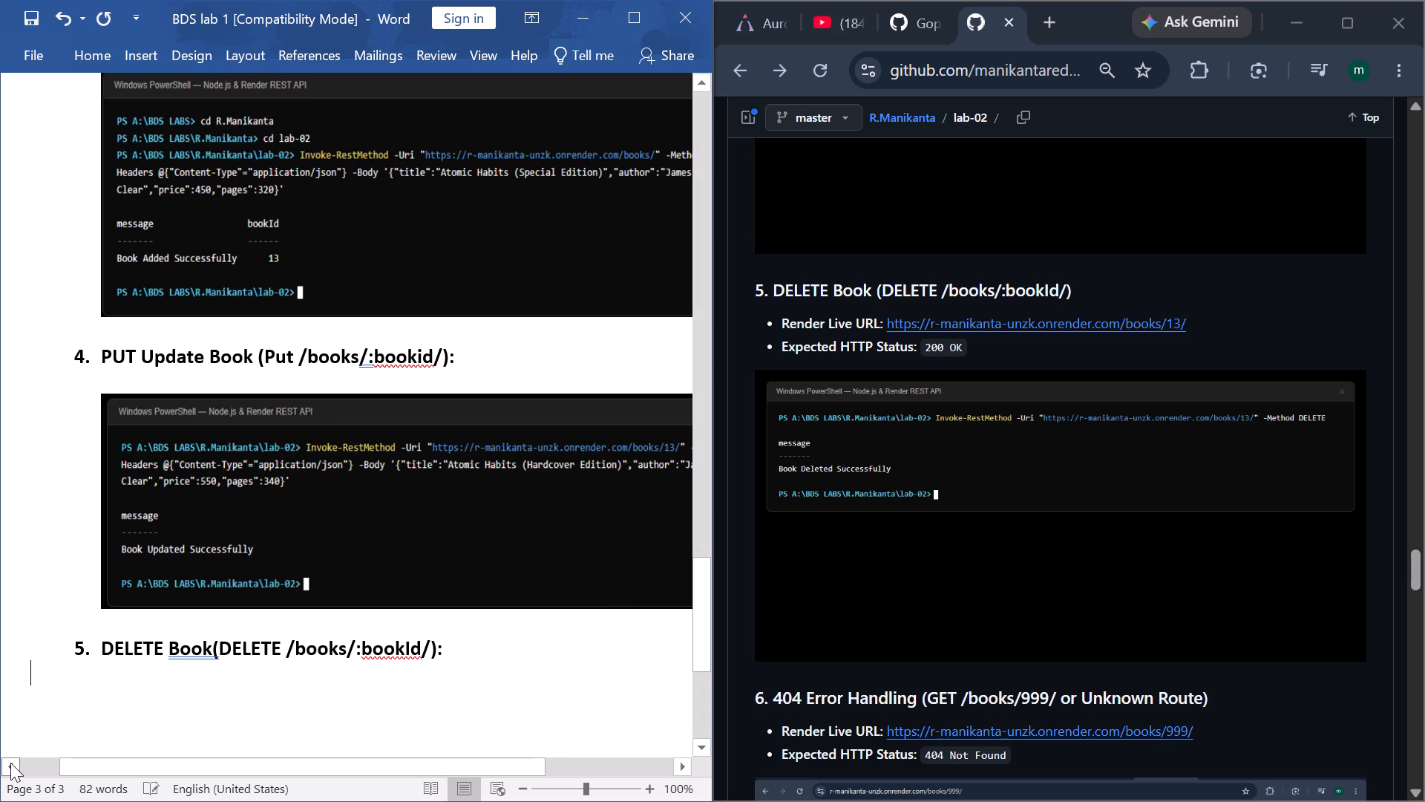
key("BackSpace")
key("Return")
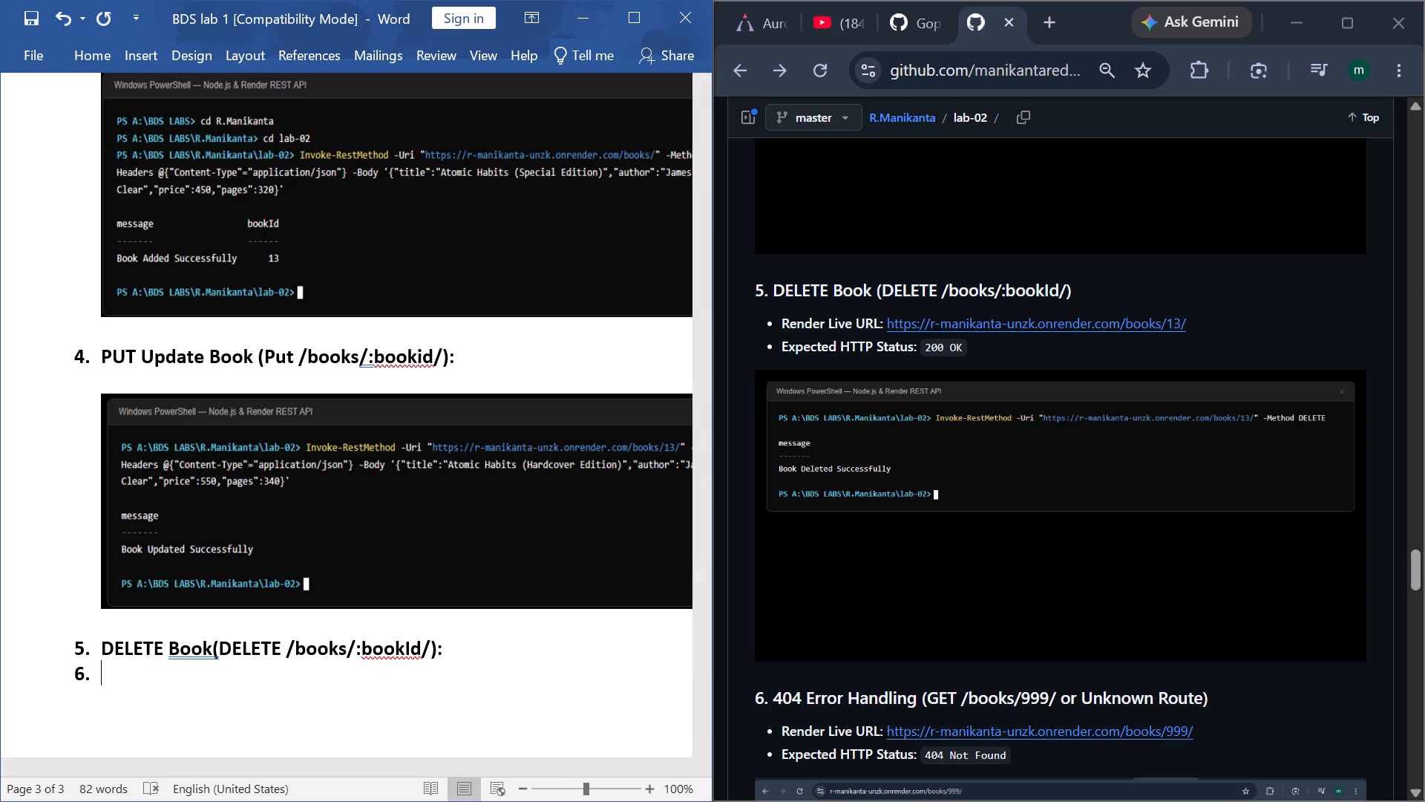
Snip the PowerShell output image from the README's "DELETE Book" section and paste it under item 5 in the Word document.
key("BackSpace")
key("Return")
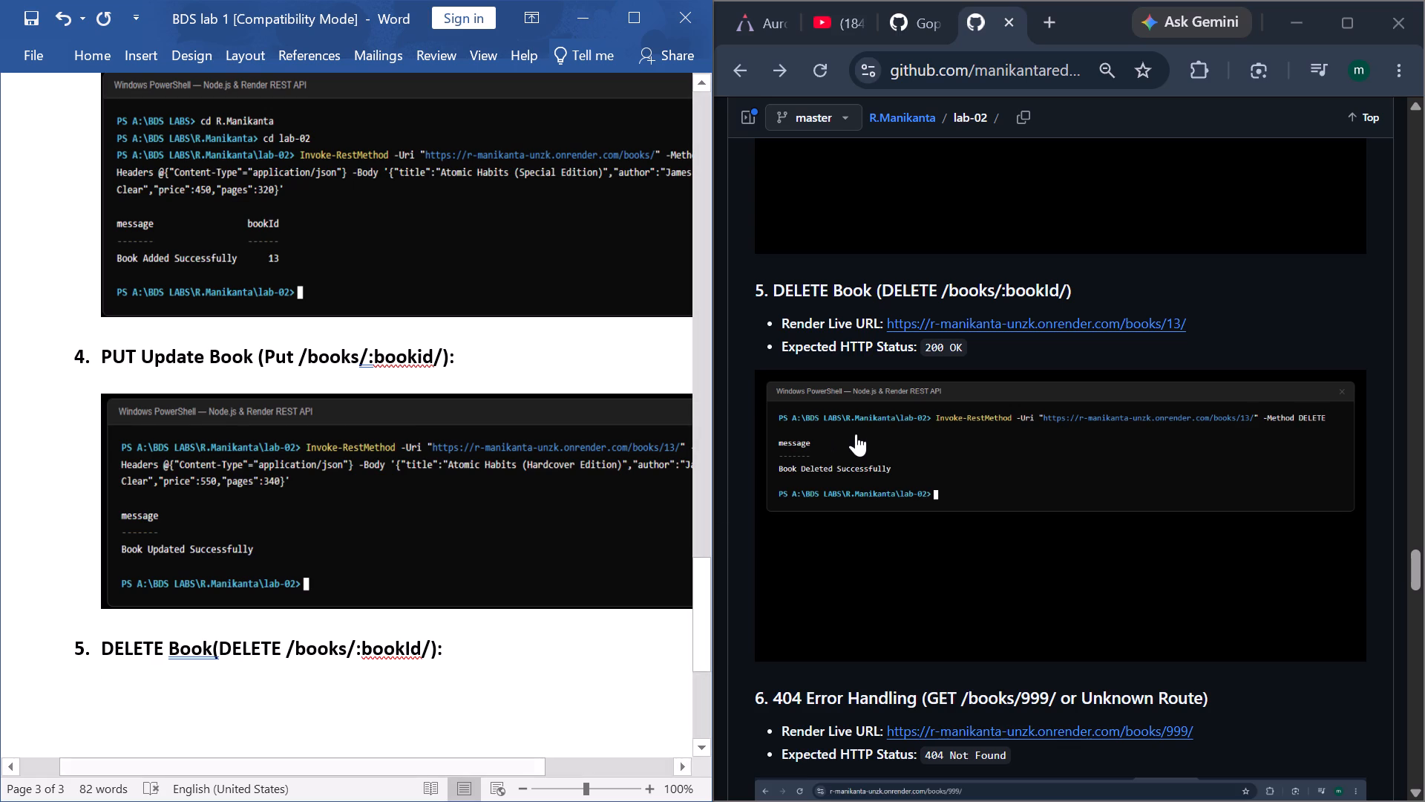
key("Print")
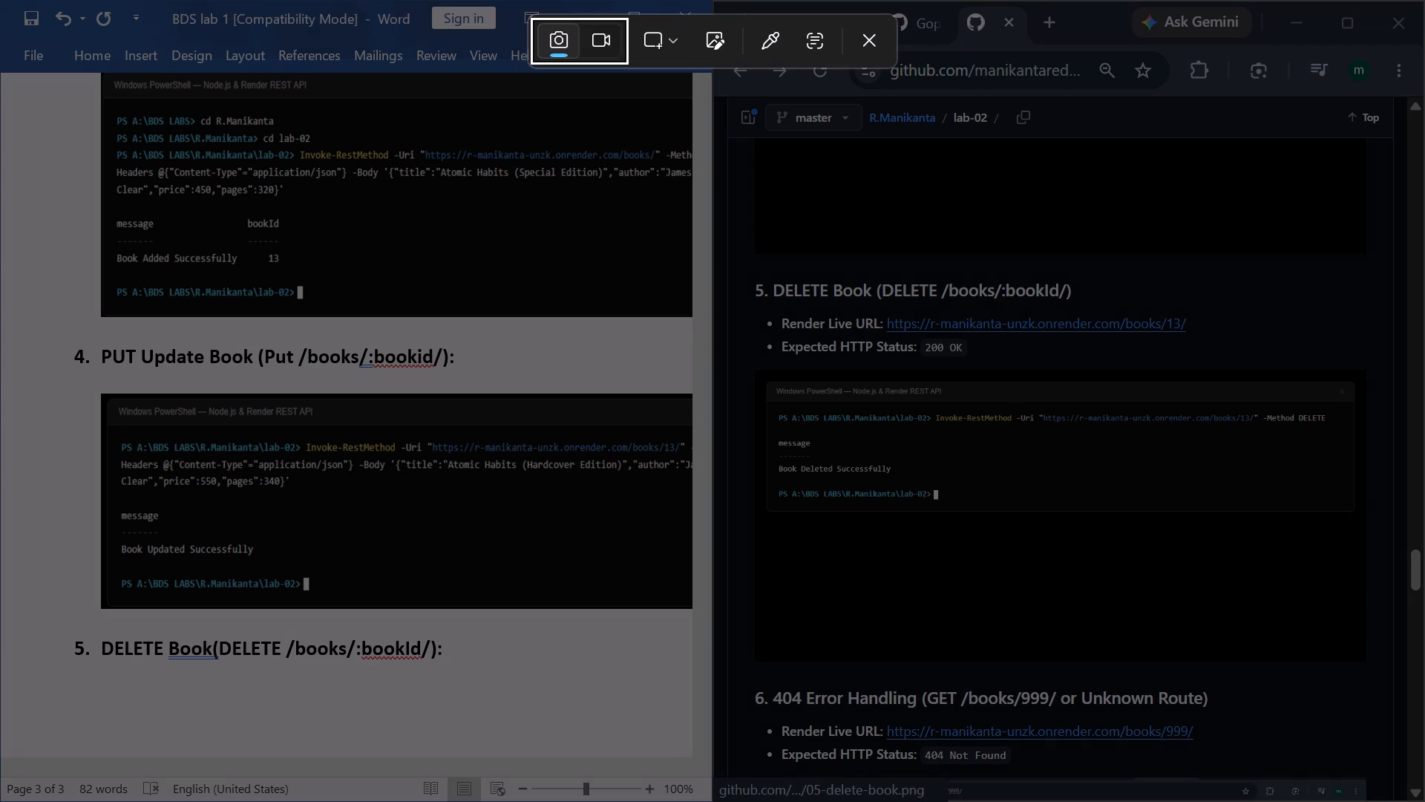
left_click_drag(756, 368, 1343, 575)
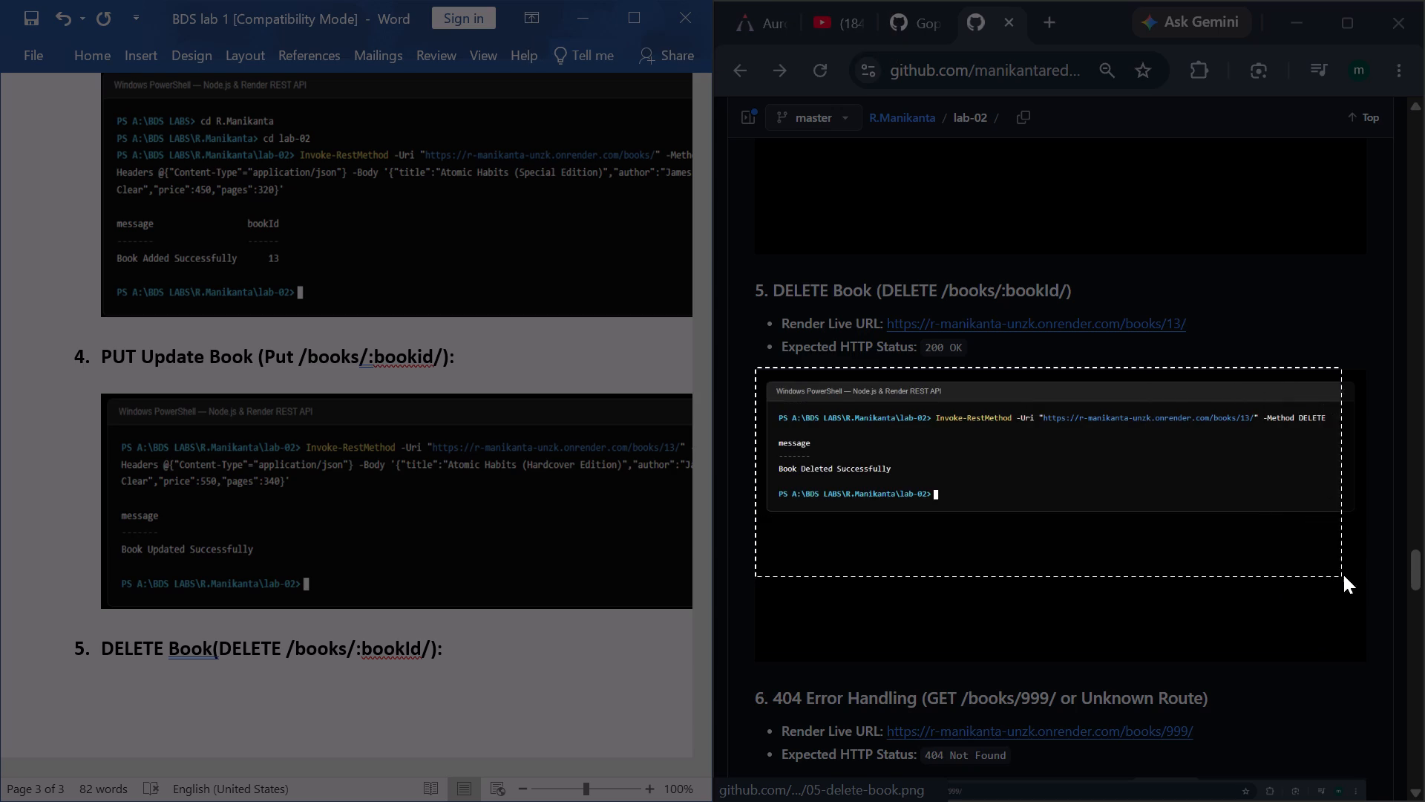
left_click_drag(1343, 575, 1358, 522)
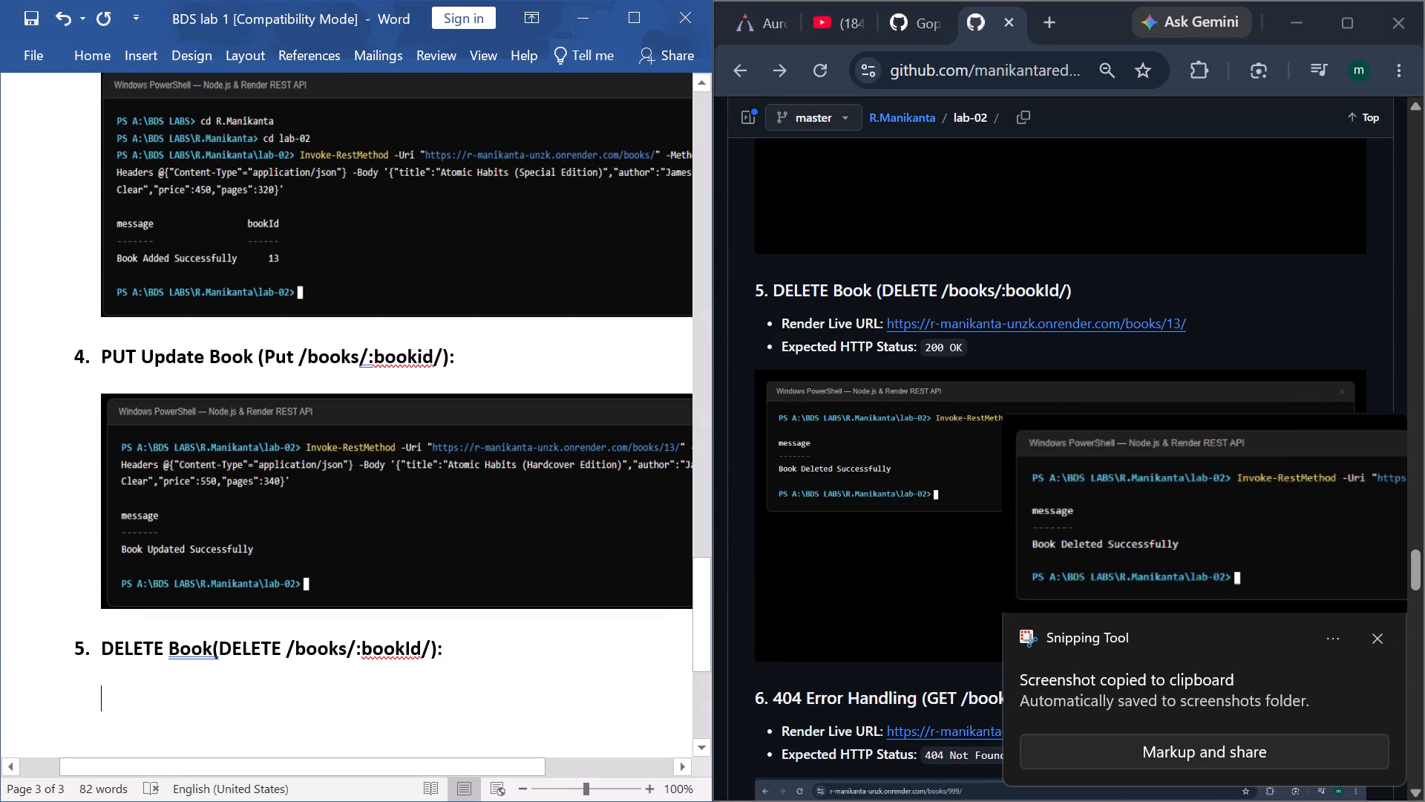
key("ctrl+v")
Start a line reading "6." below the pasted DELETE output screenshot.
scroll(334, 617, "down", 1)
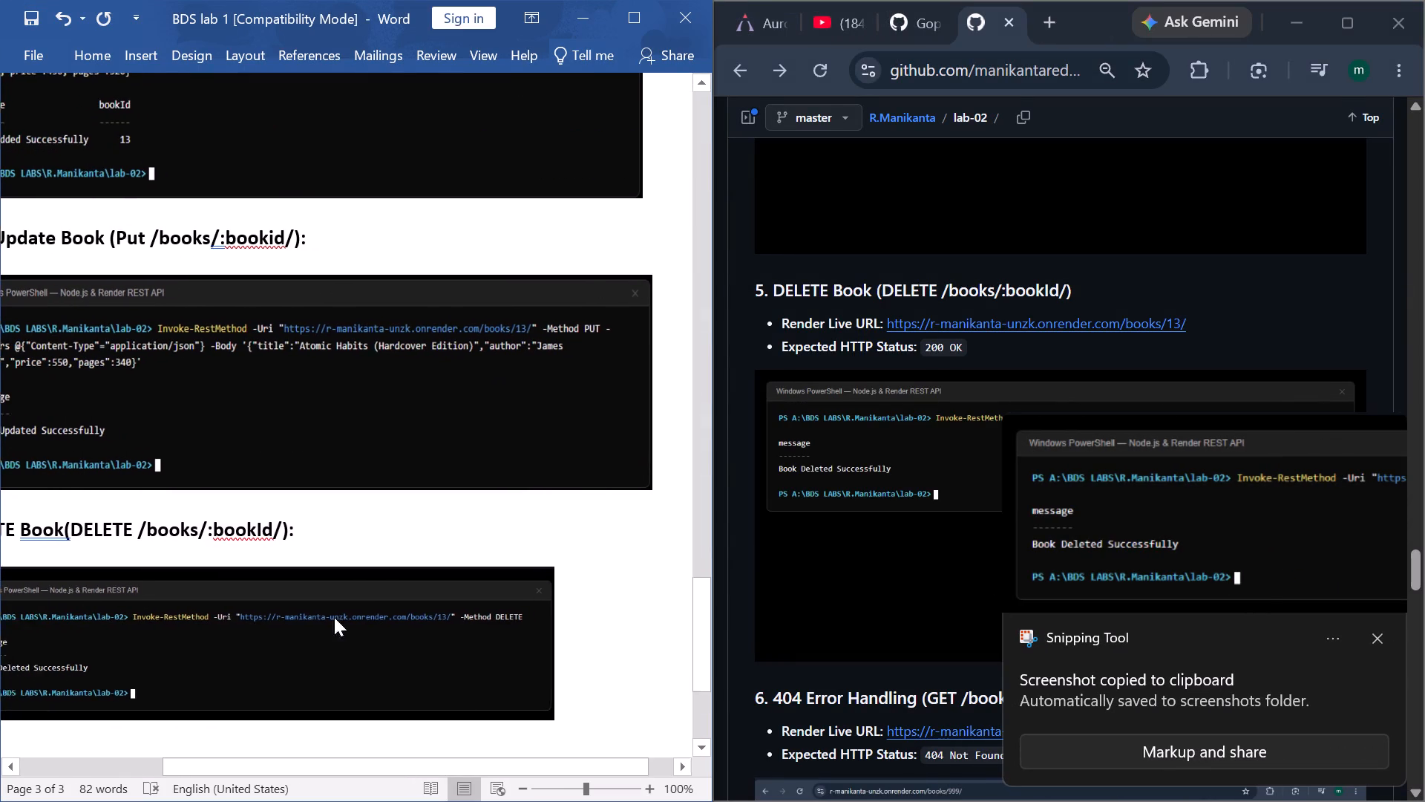
scroll(334, 617, "down", 1)
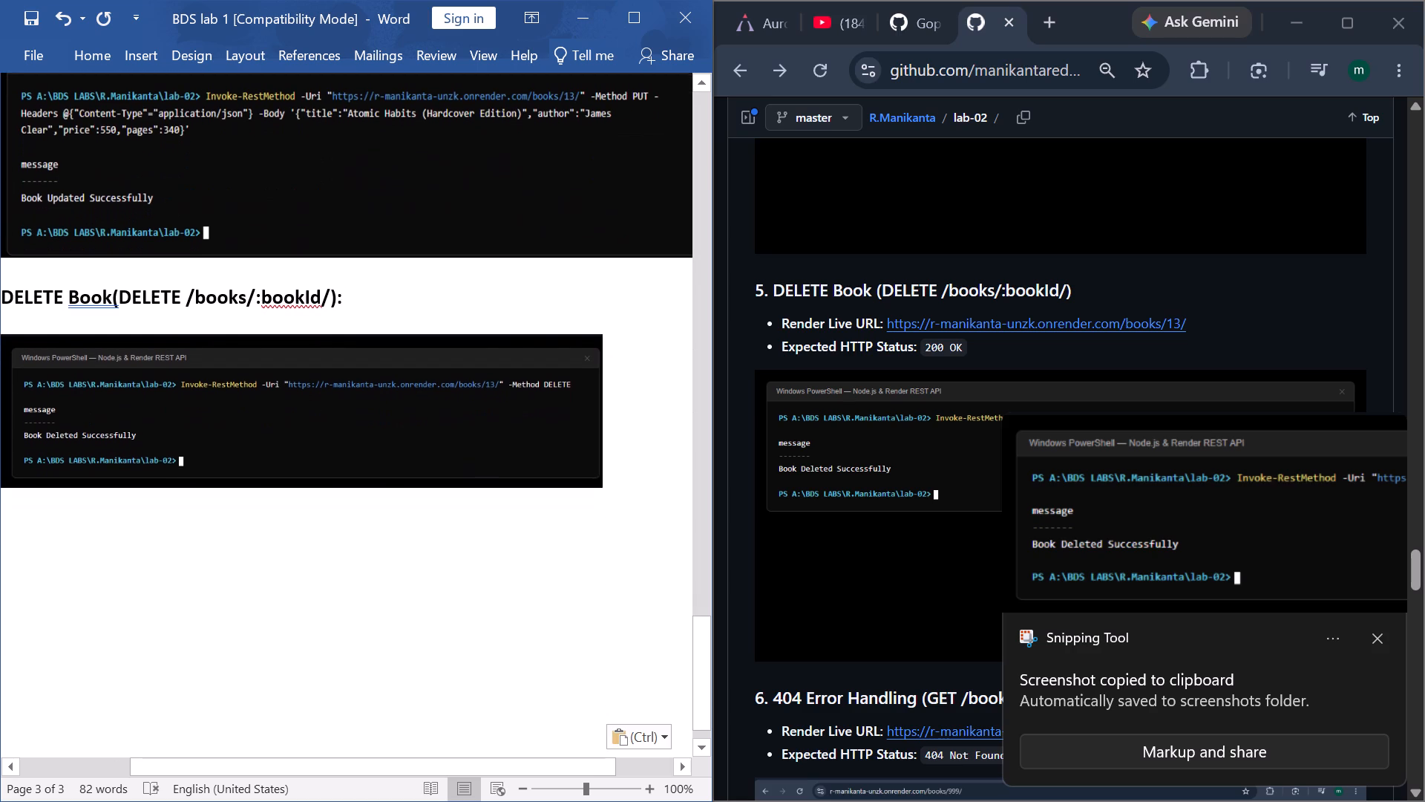
scroll(334, 617, "down", 1)
left_click(655, 479)
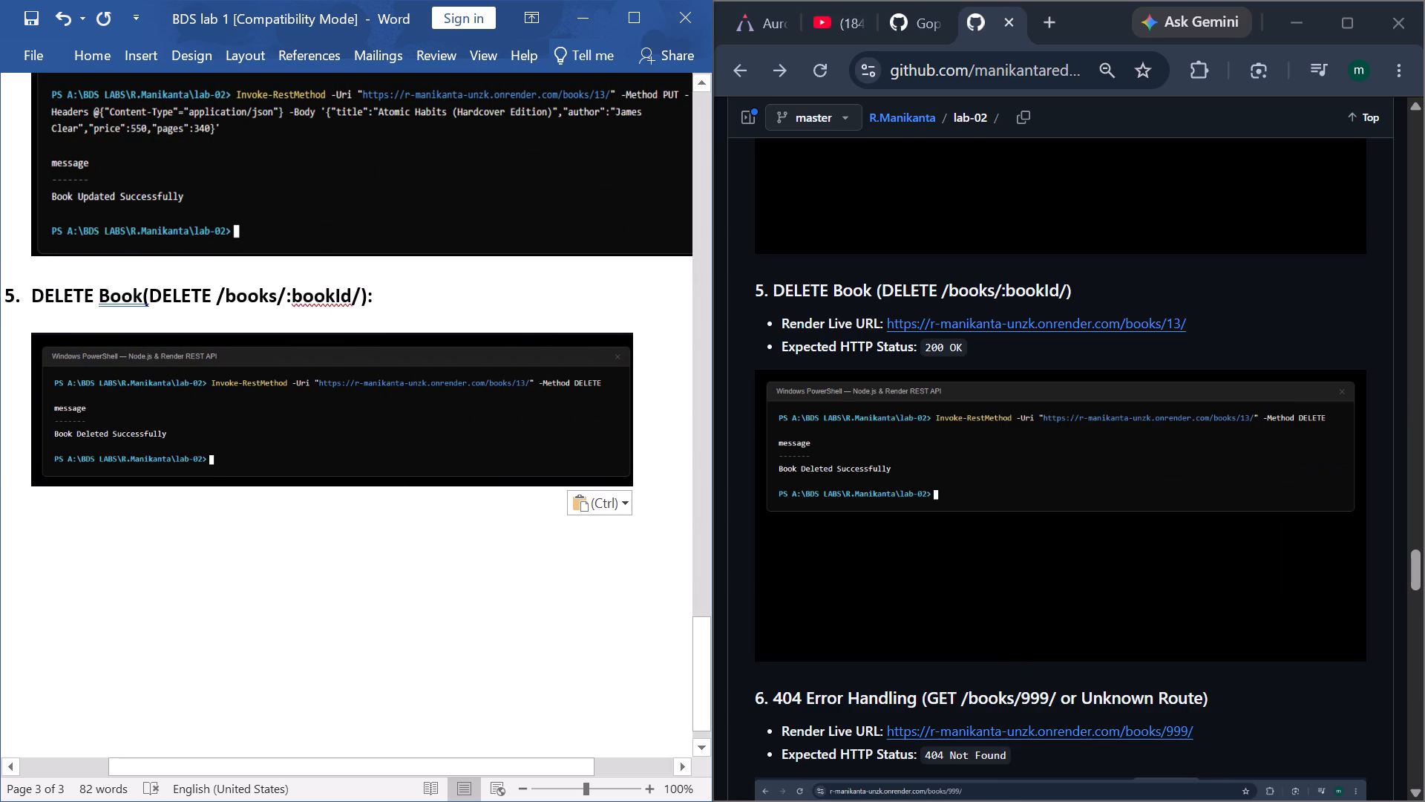
key("Return")
key("Return")
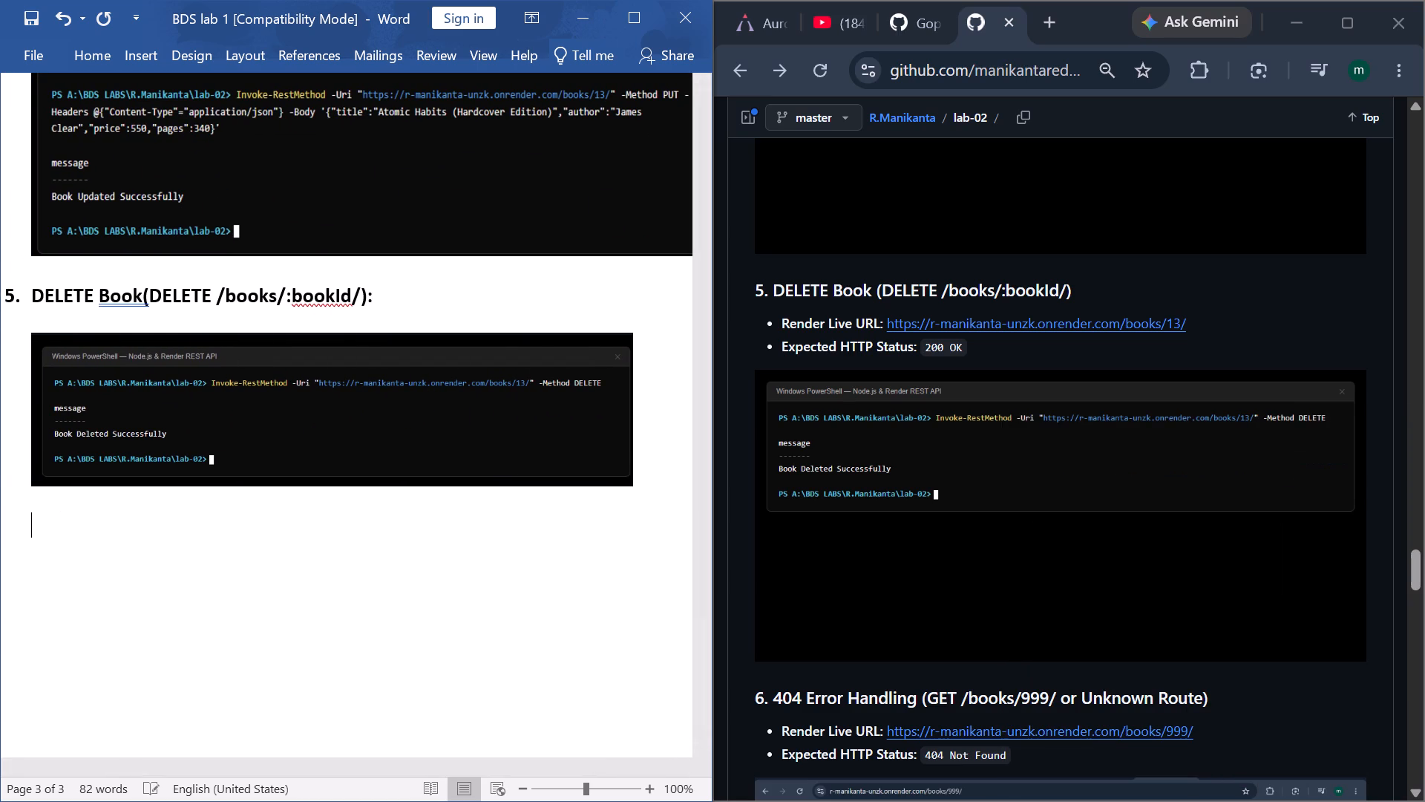
type("6.")
key("Return")
left_click(381, 518)
key("Return")
key("BackSpace")
left_click(106, 525)
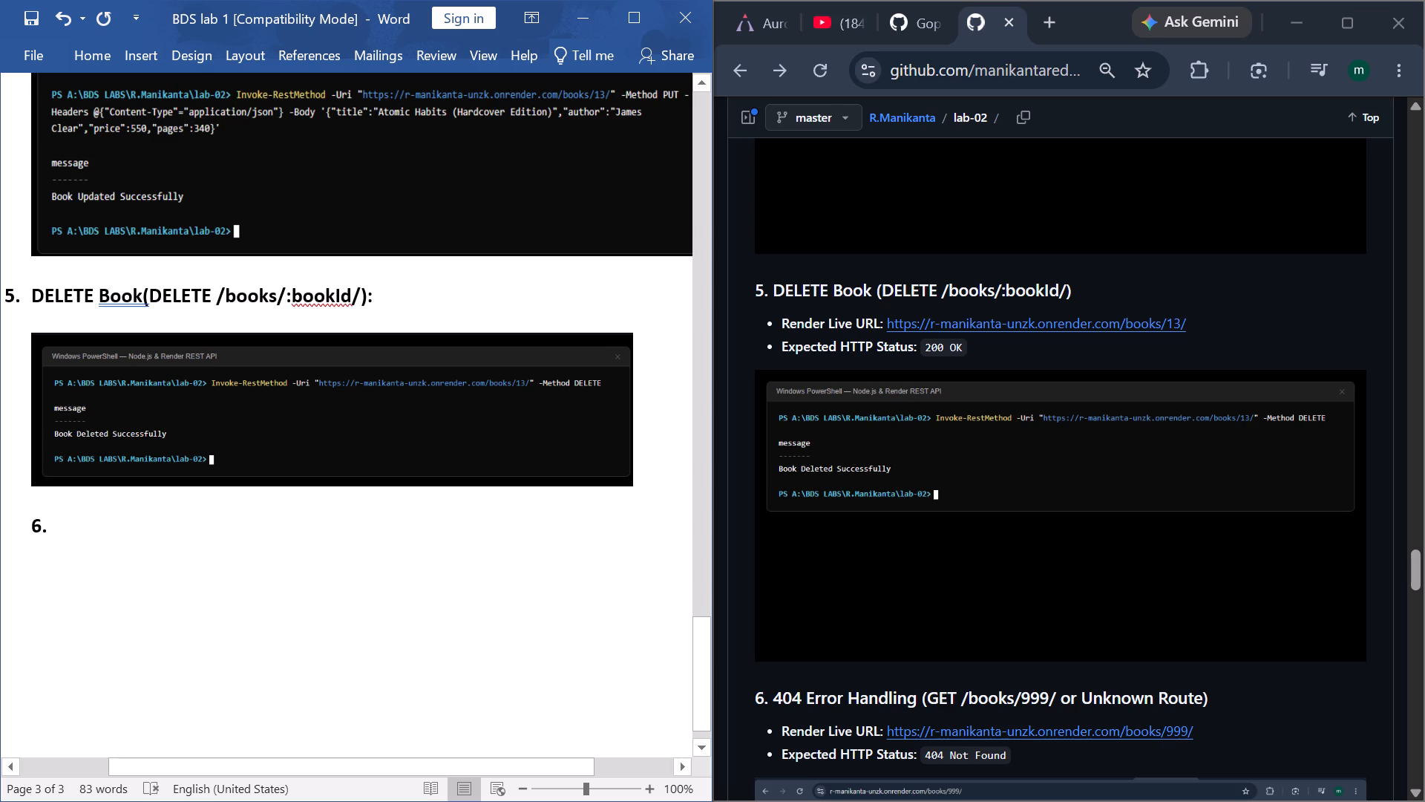
Caption item 6 "404 Error Handling :" after the README's section 6 heading and start a new line below it.
scroll(897, 487, "down", 2)
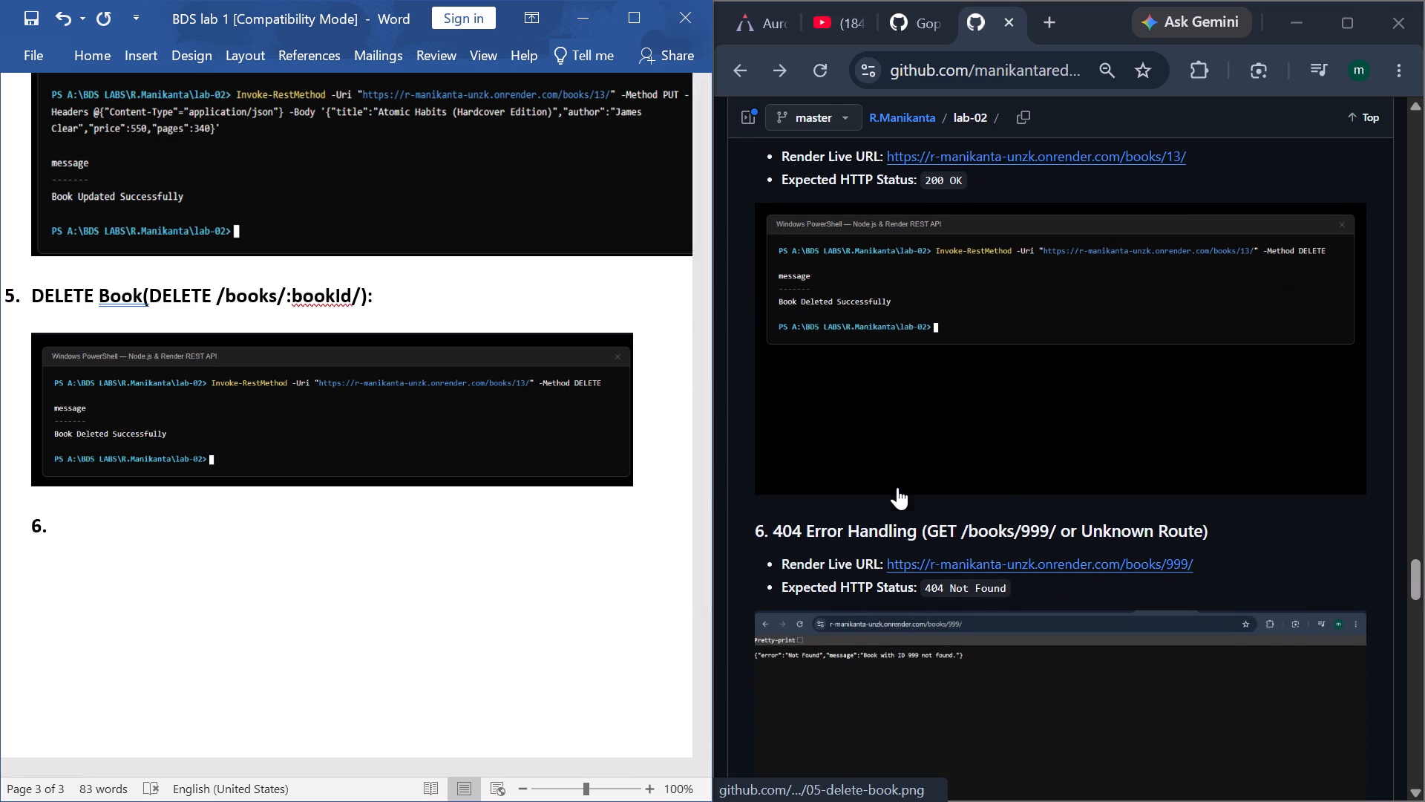
scroll(897, 487, "down", 1)
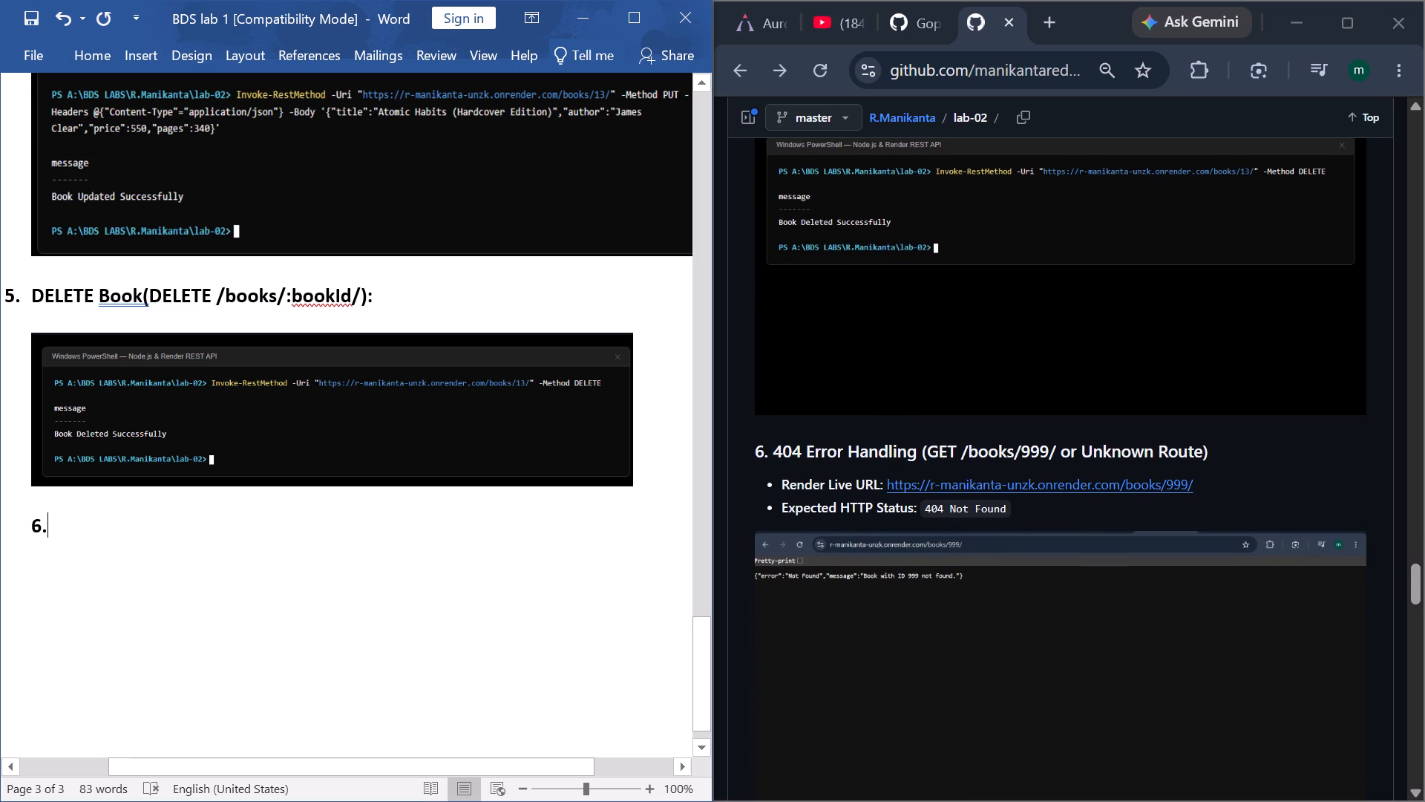
type("404")
key("space")
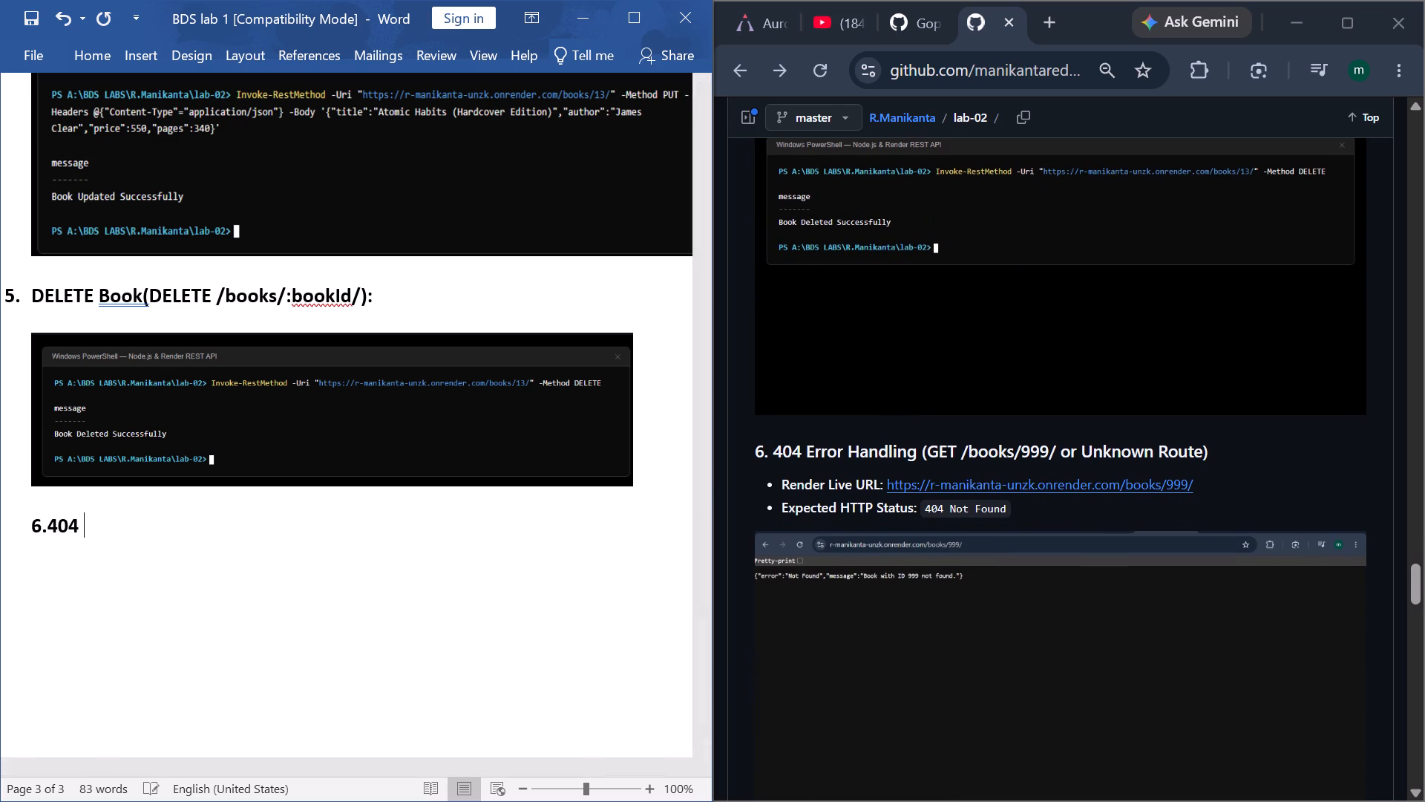
type("Error")
key("space")
type("Handling")
key("space")
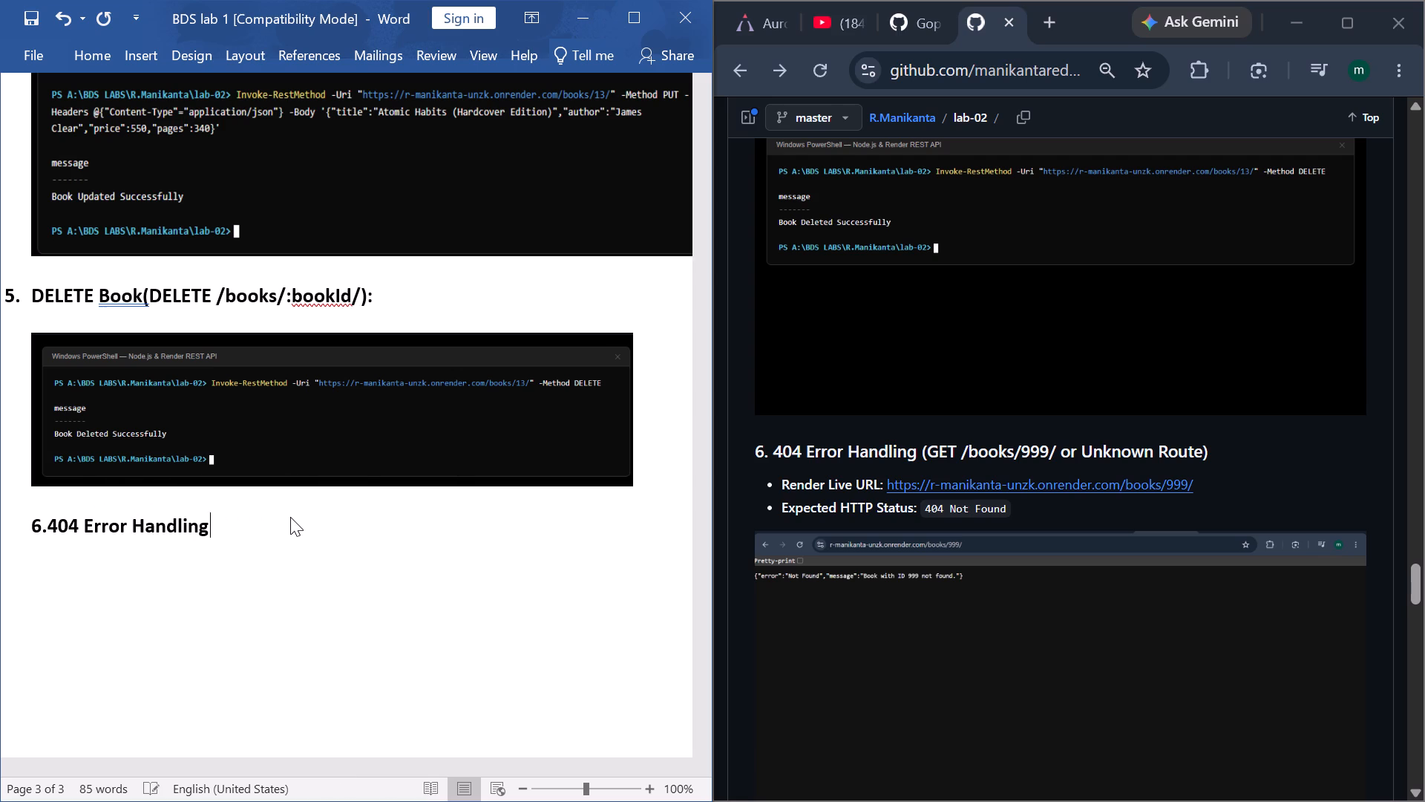
type("()")
key("Left")
key("Right")
key("BackSpace")
key("BackSpace")
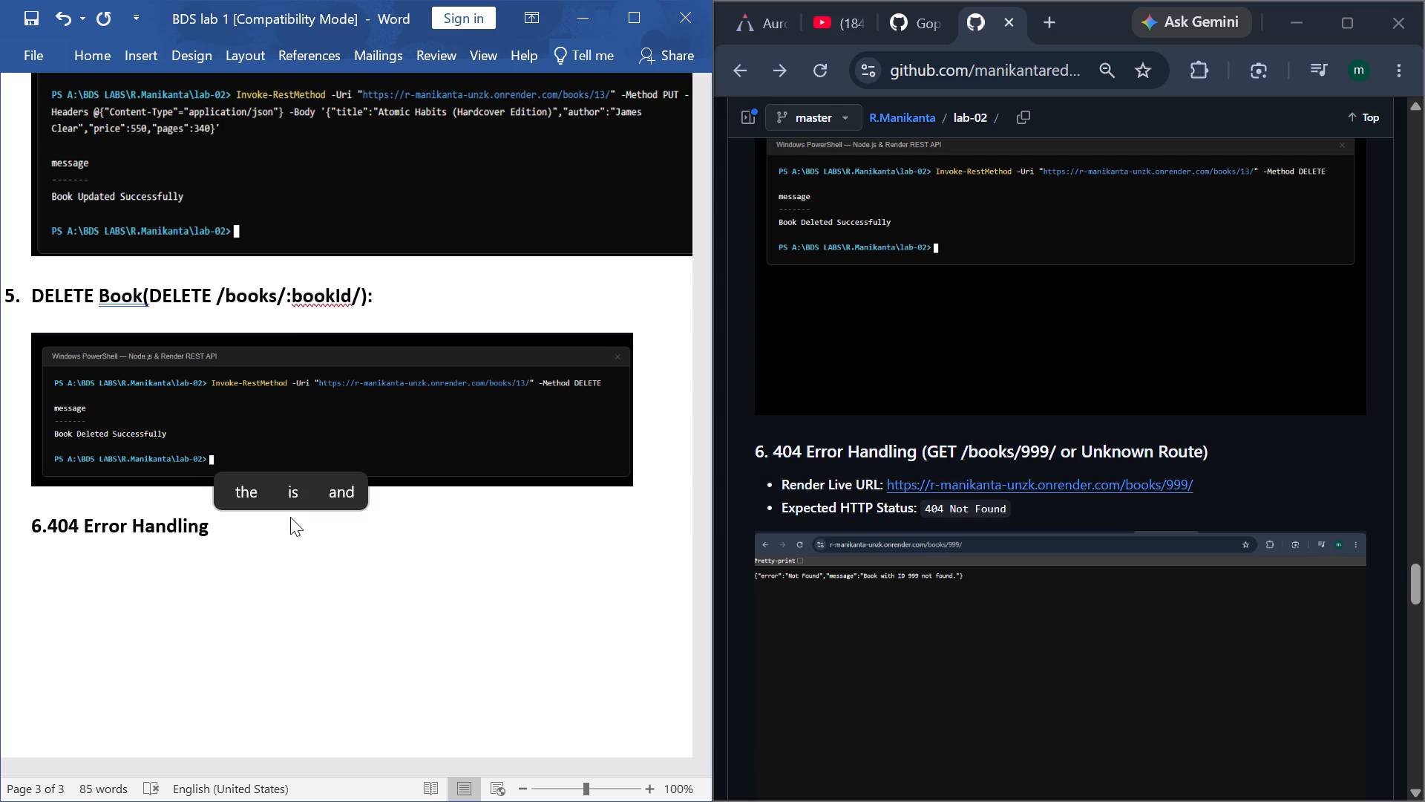
key("shift+colon")
key("Return")
Snip the browser output image from the README's "404 Error Handling" section and paste it under item 6 in the maximized Word document.
scroll(908, 524, "down", 1)
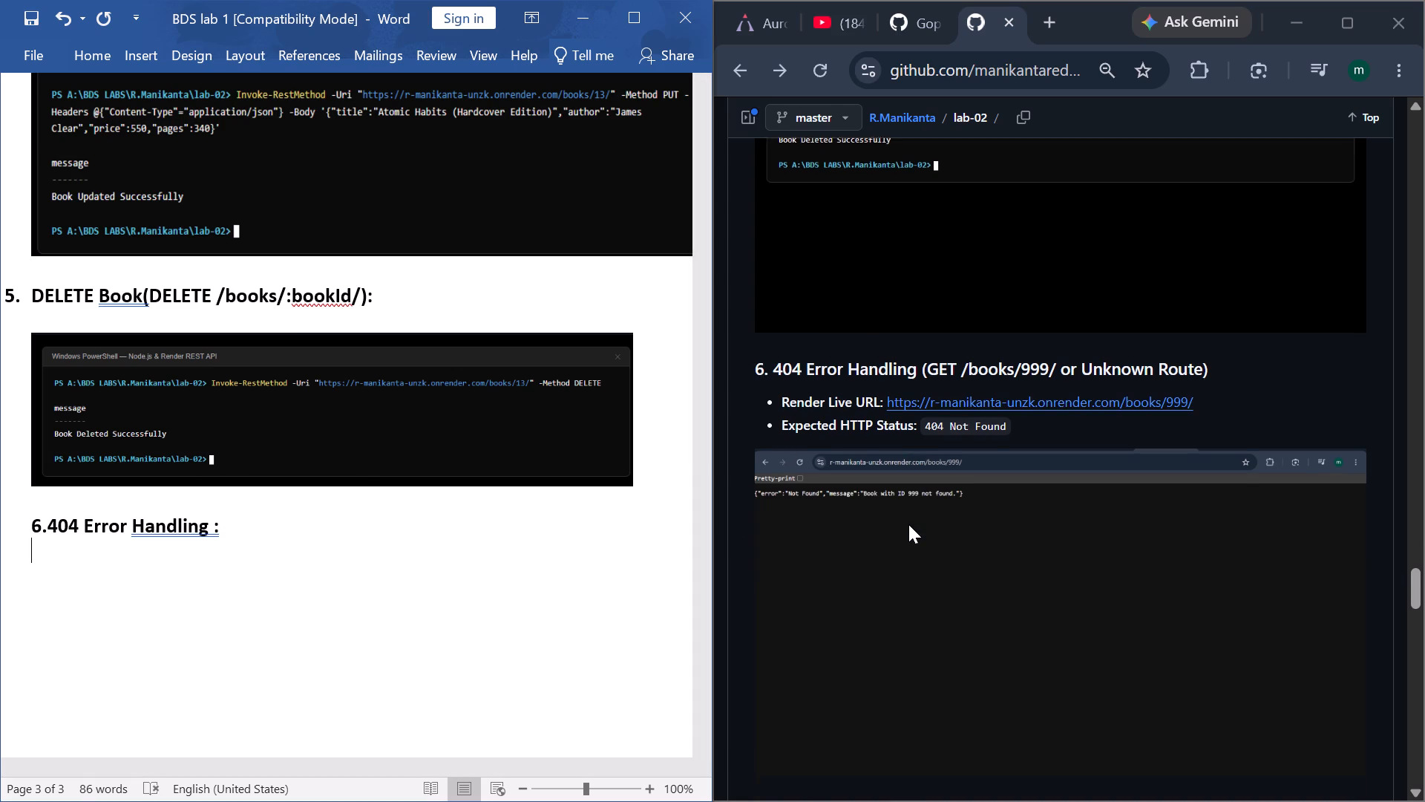
scroll(908, 524, "down", 1)
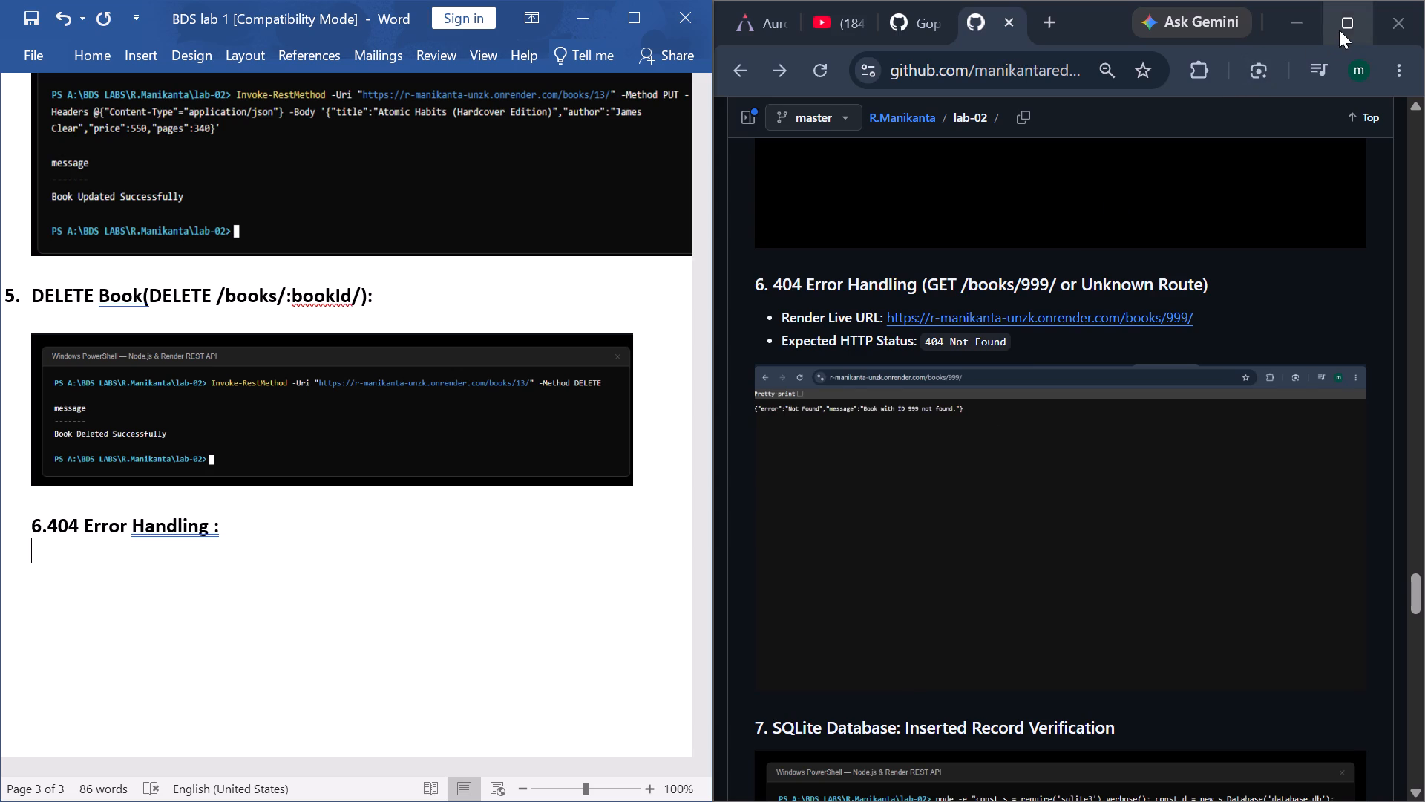
left_click(1340, 29)
scroll(859, 523, "down", 1)
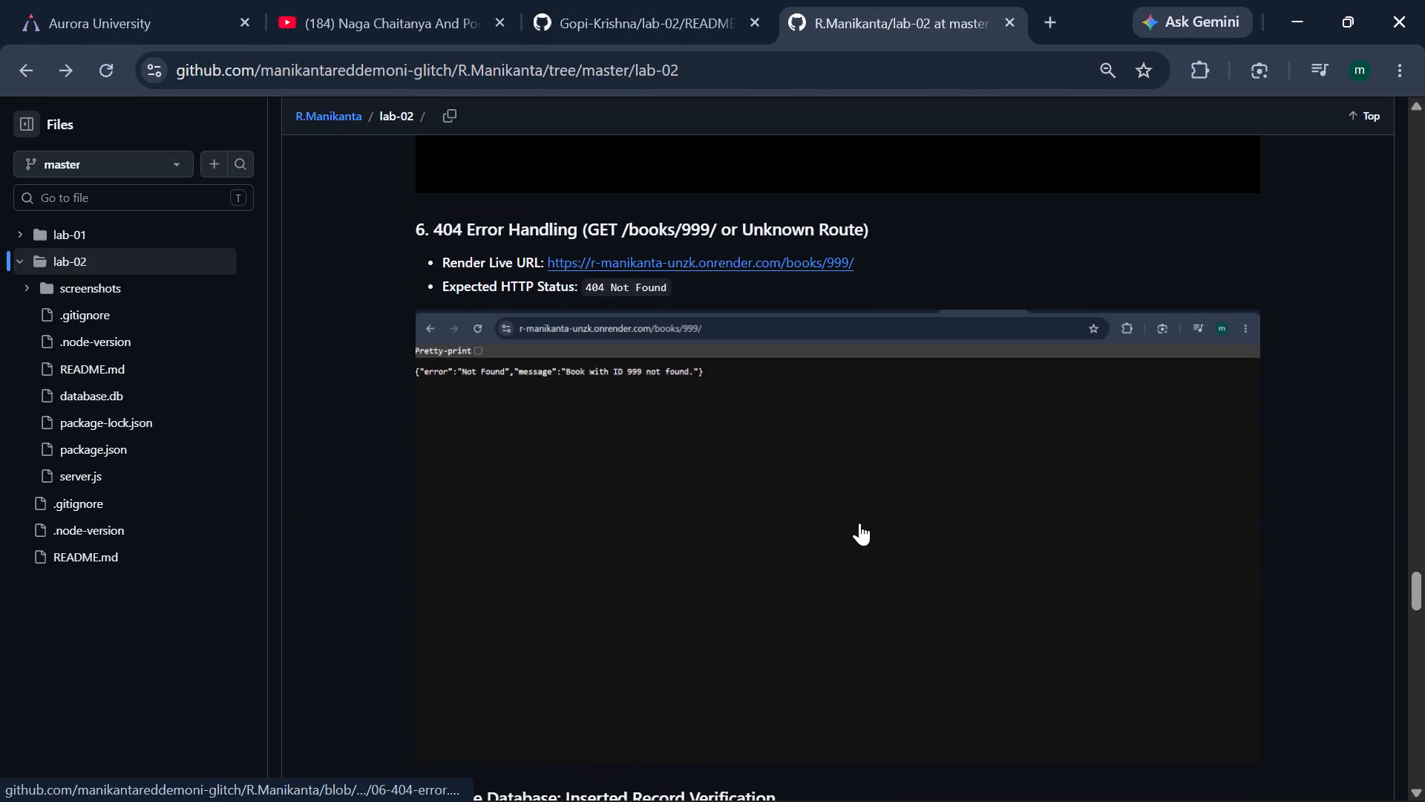
scroll(859, 523, "down", 1)
key("Print")
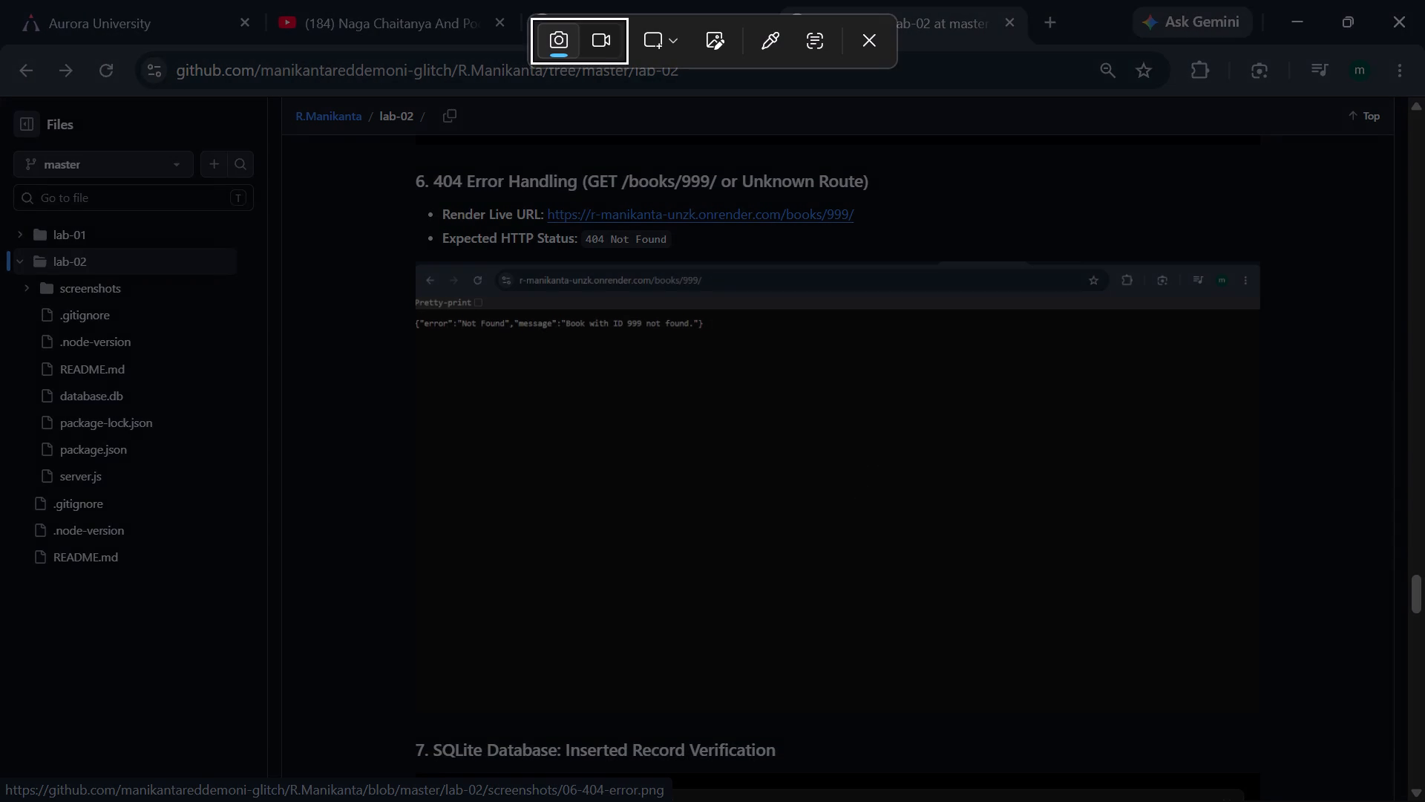
left_click_drag(412, 258, 1257, 652)
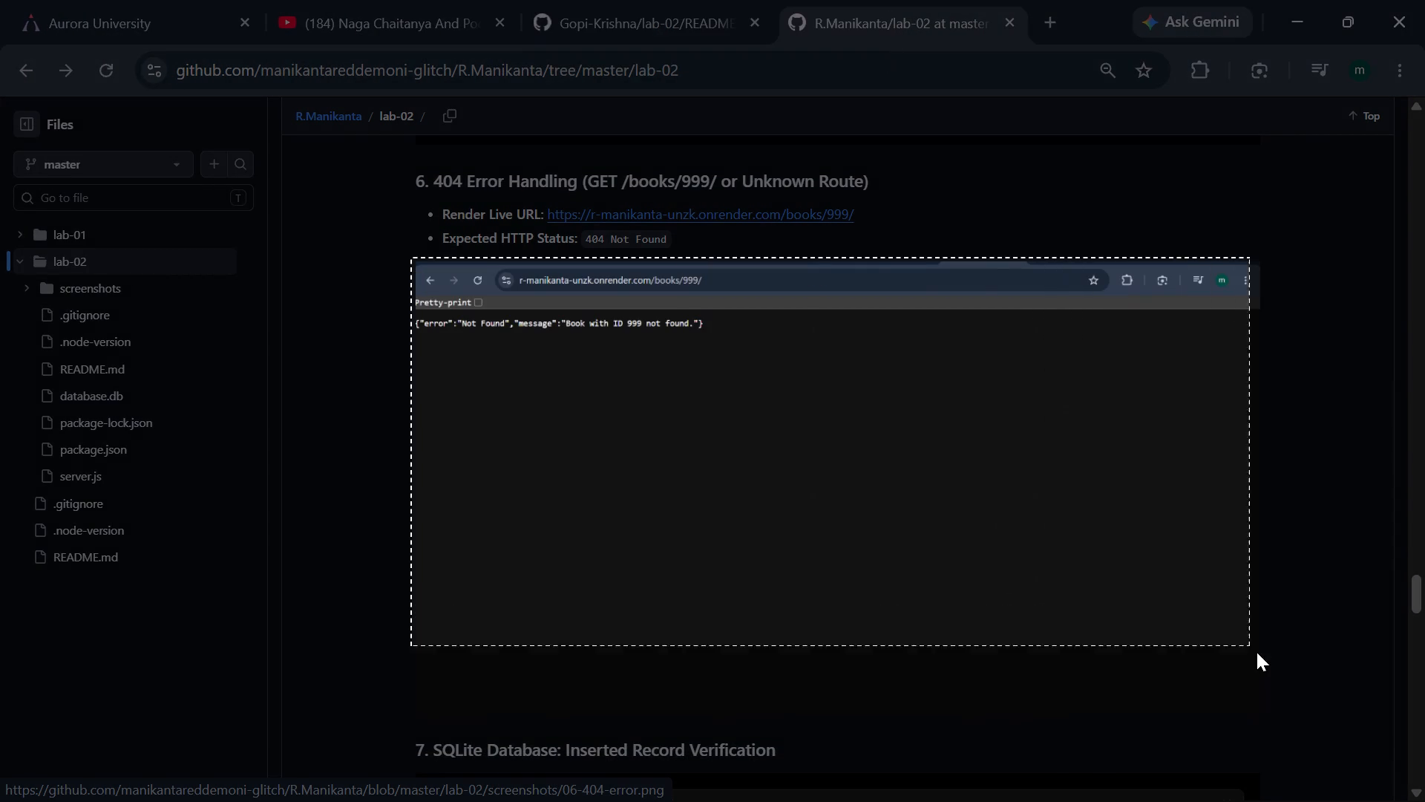
left_click_drag(1257, 652, 1259, 719)
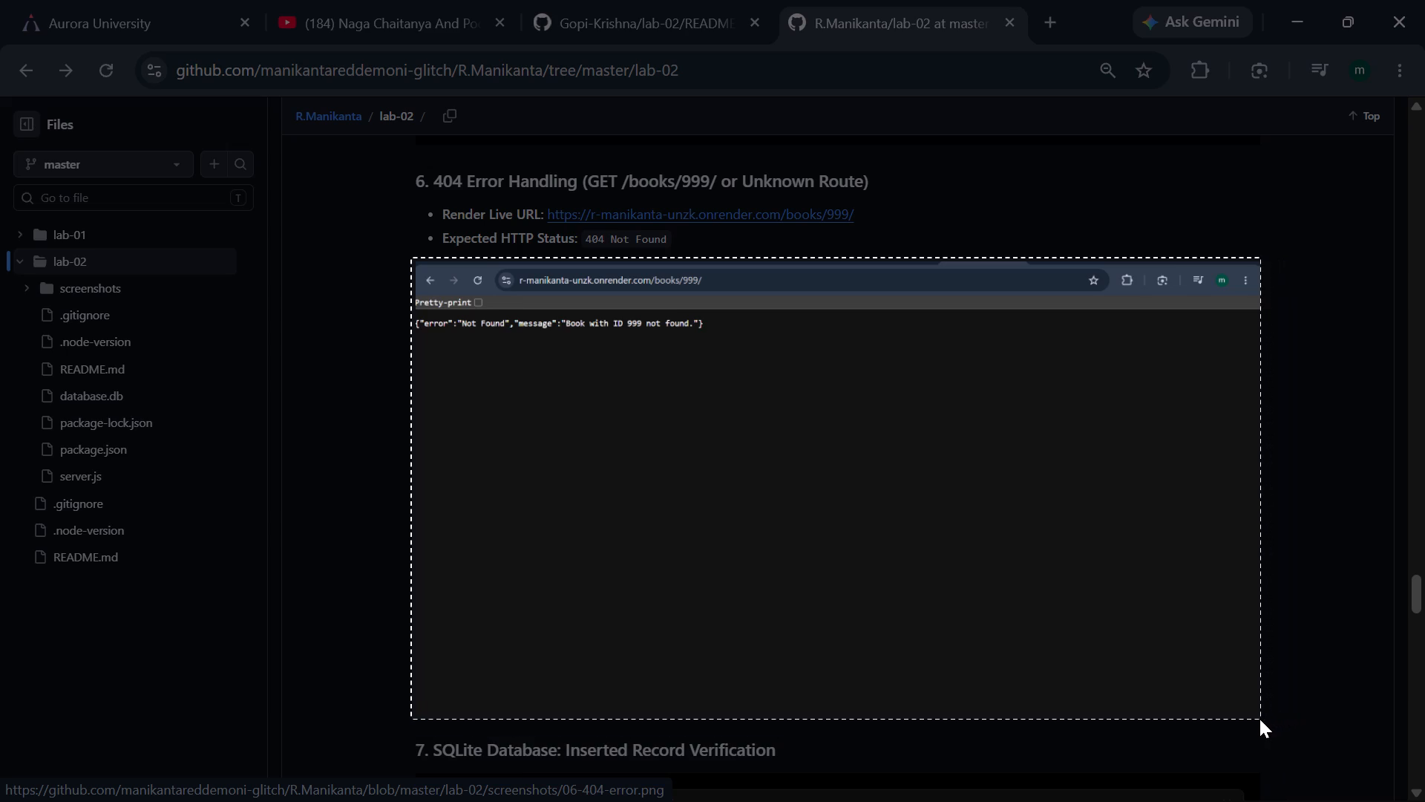
left_click_drag(1259, 719, 1259, 719)
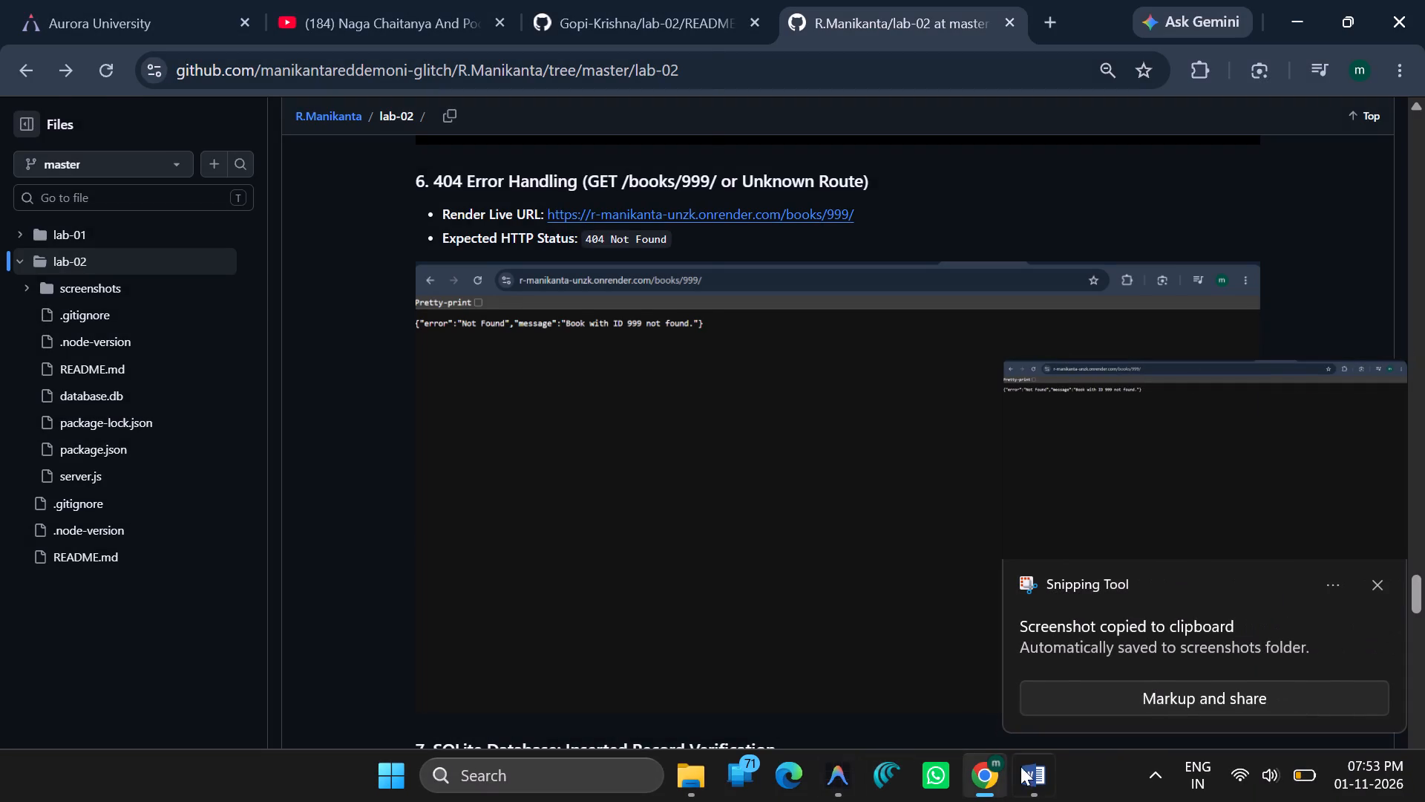
left_click(1038, 770)
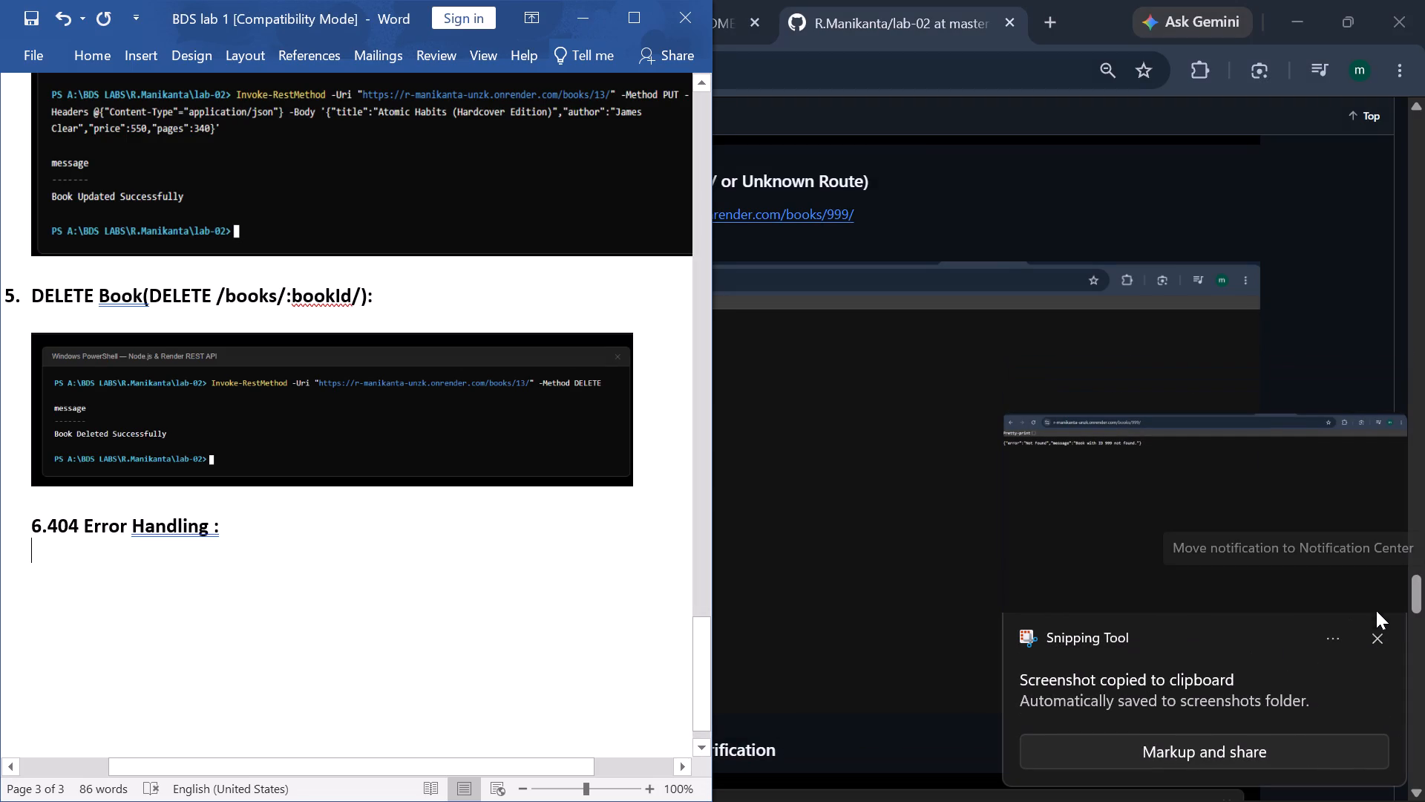
left_click(1376, 636)
left_click(623, 11)
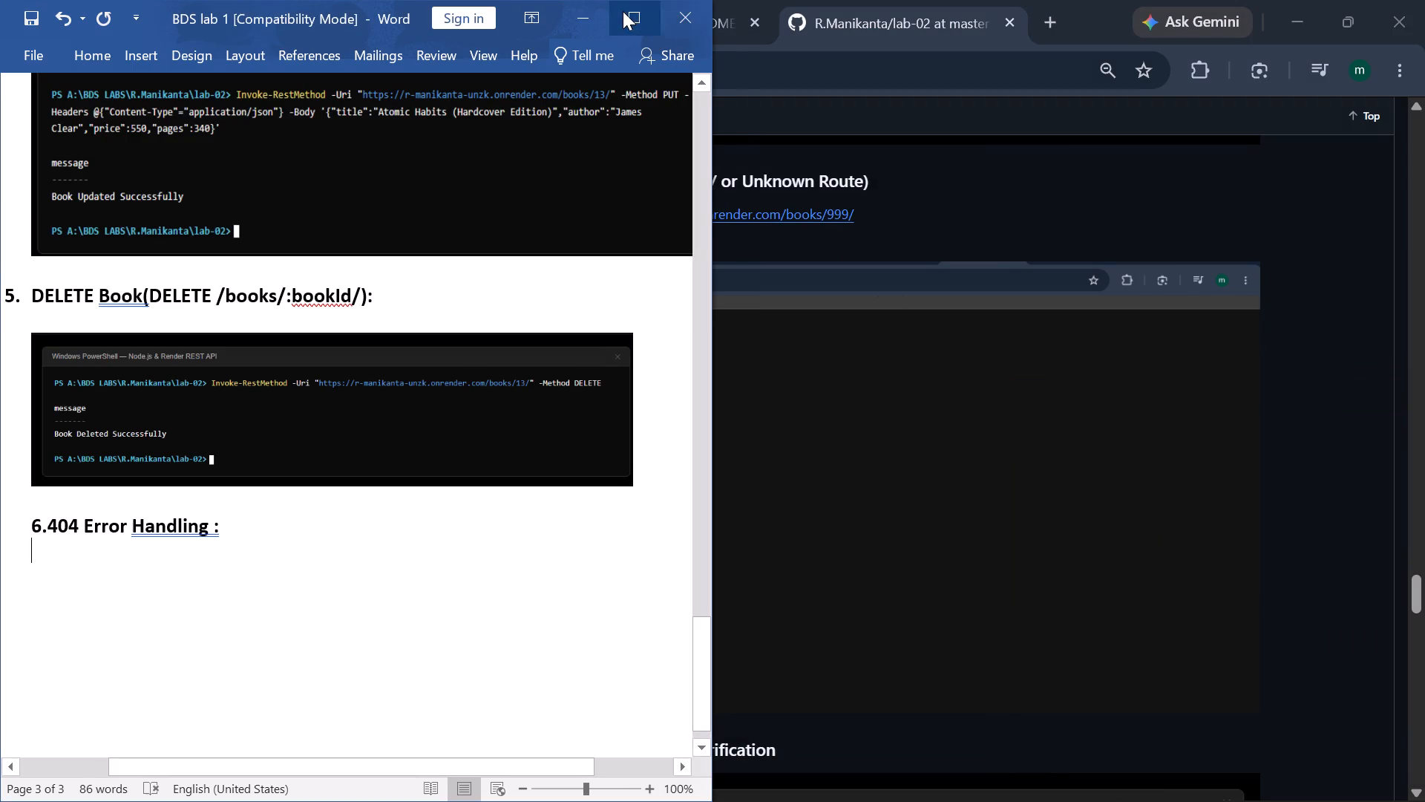
key("ctrl+v")
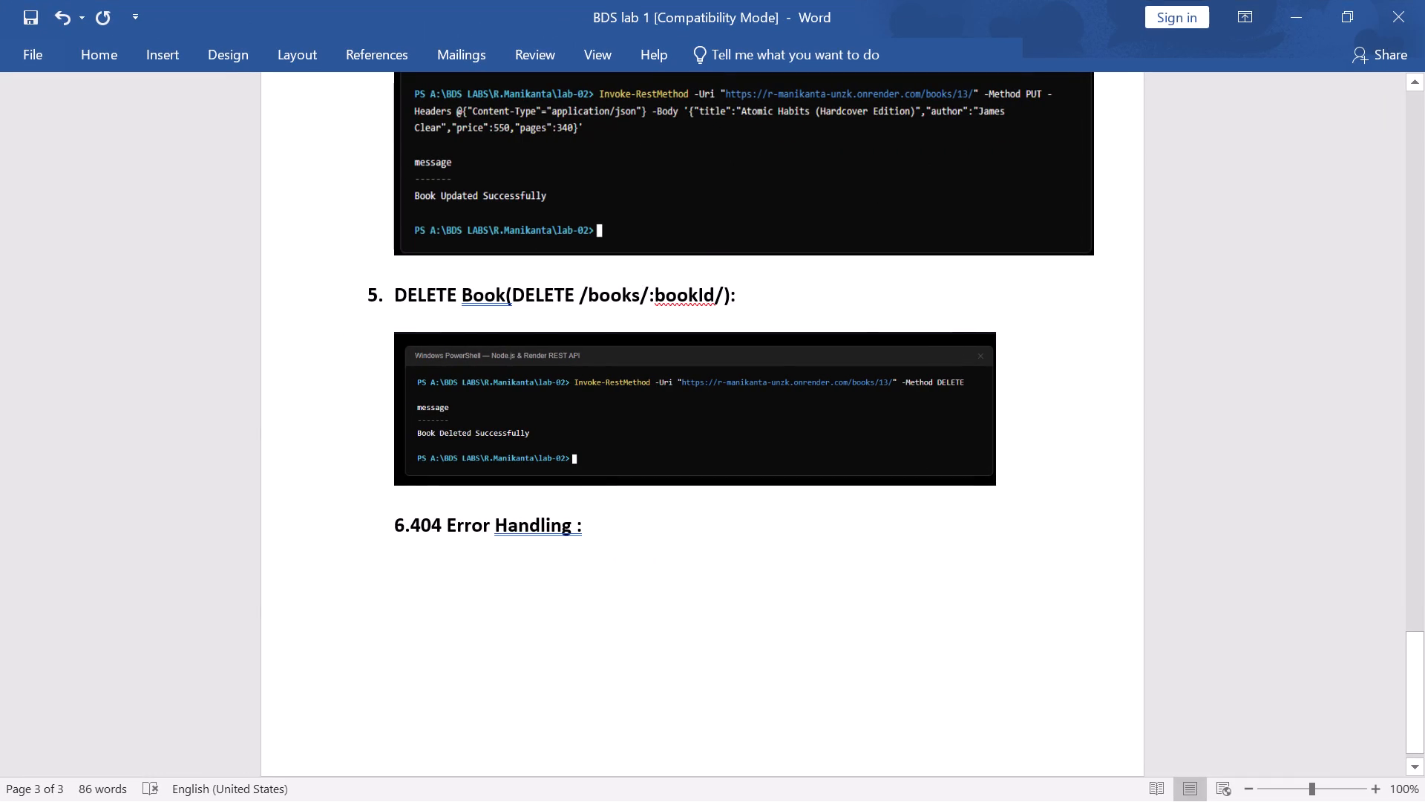
Insert a blank line above the "404 Error Handling" caption and turn its typed 6. into an automatic list number.
scroll(439, 291, "up", 3)
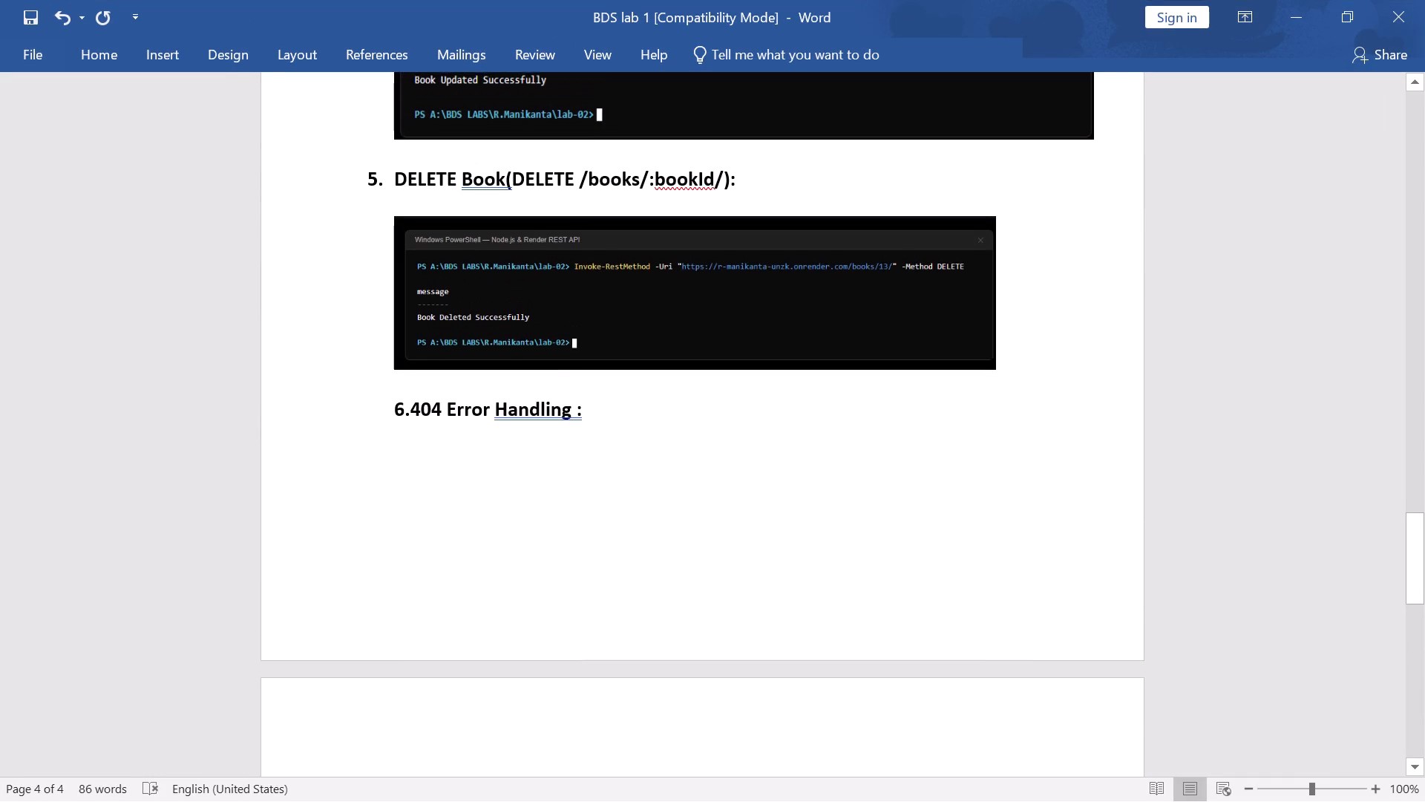
left_click(384, 400)
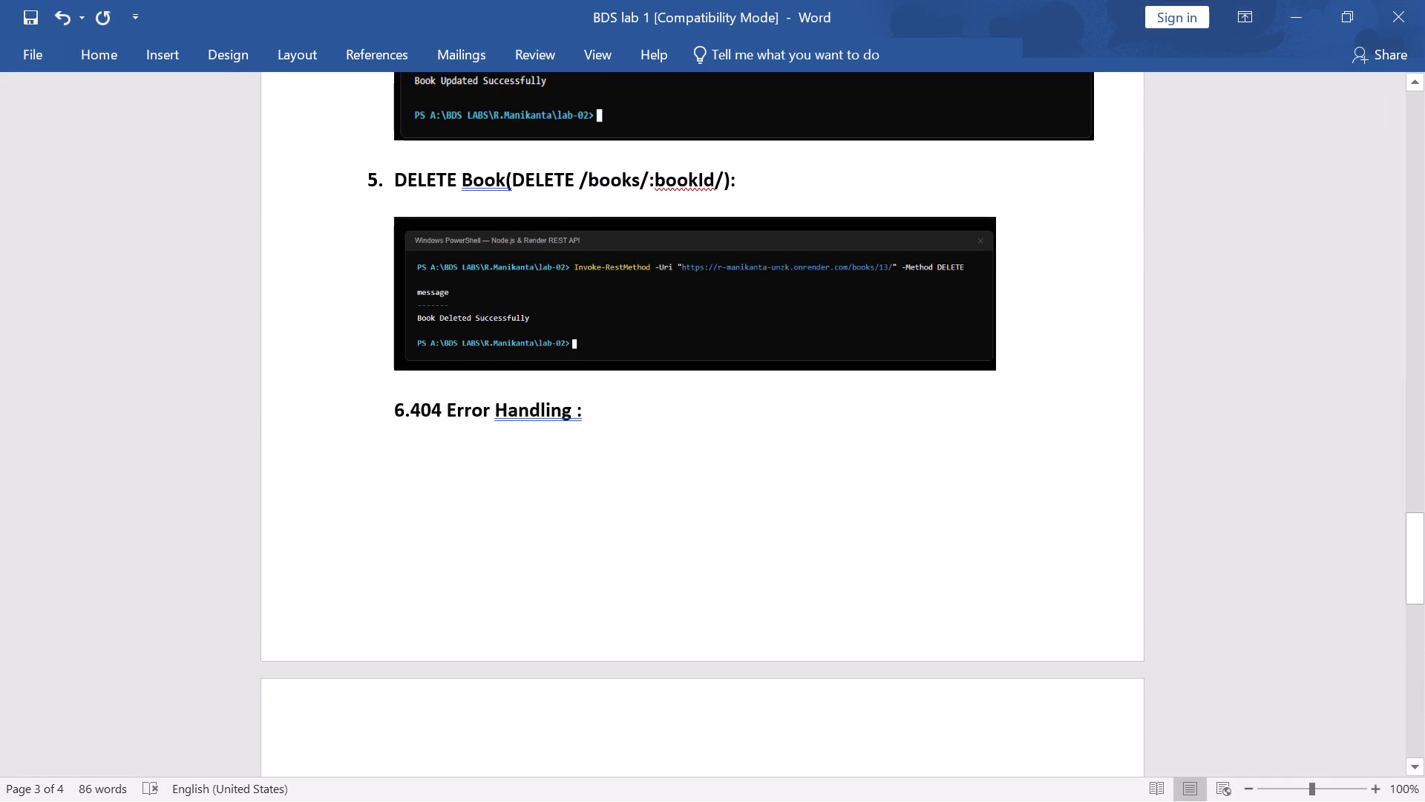
key("Return")
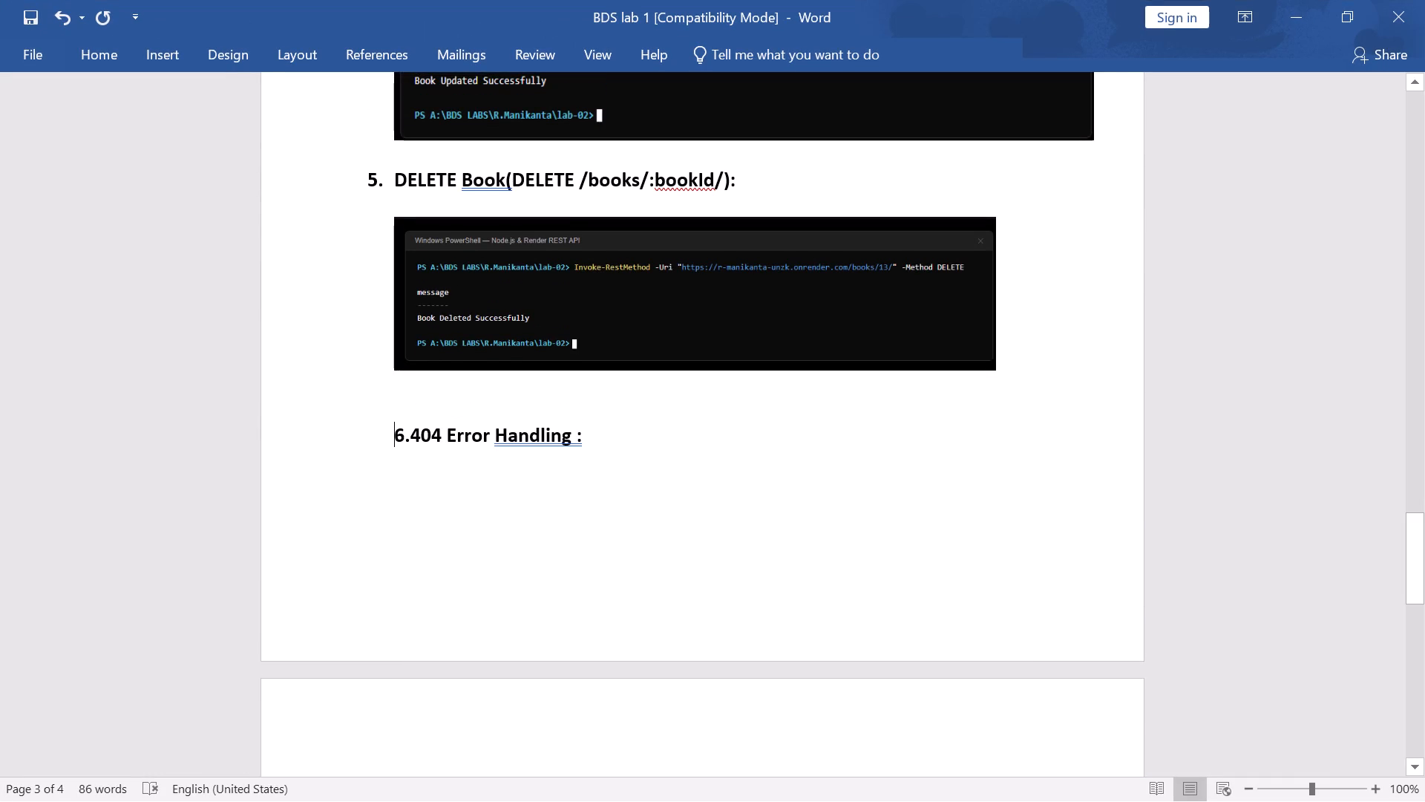
key("Right")
key("Right")
key("space")
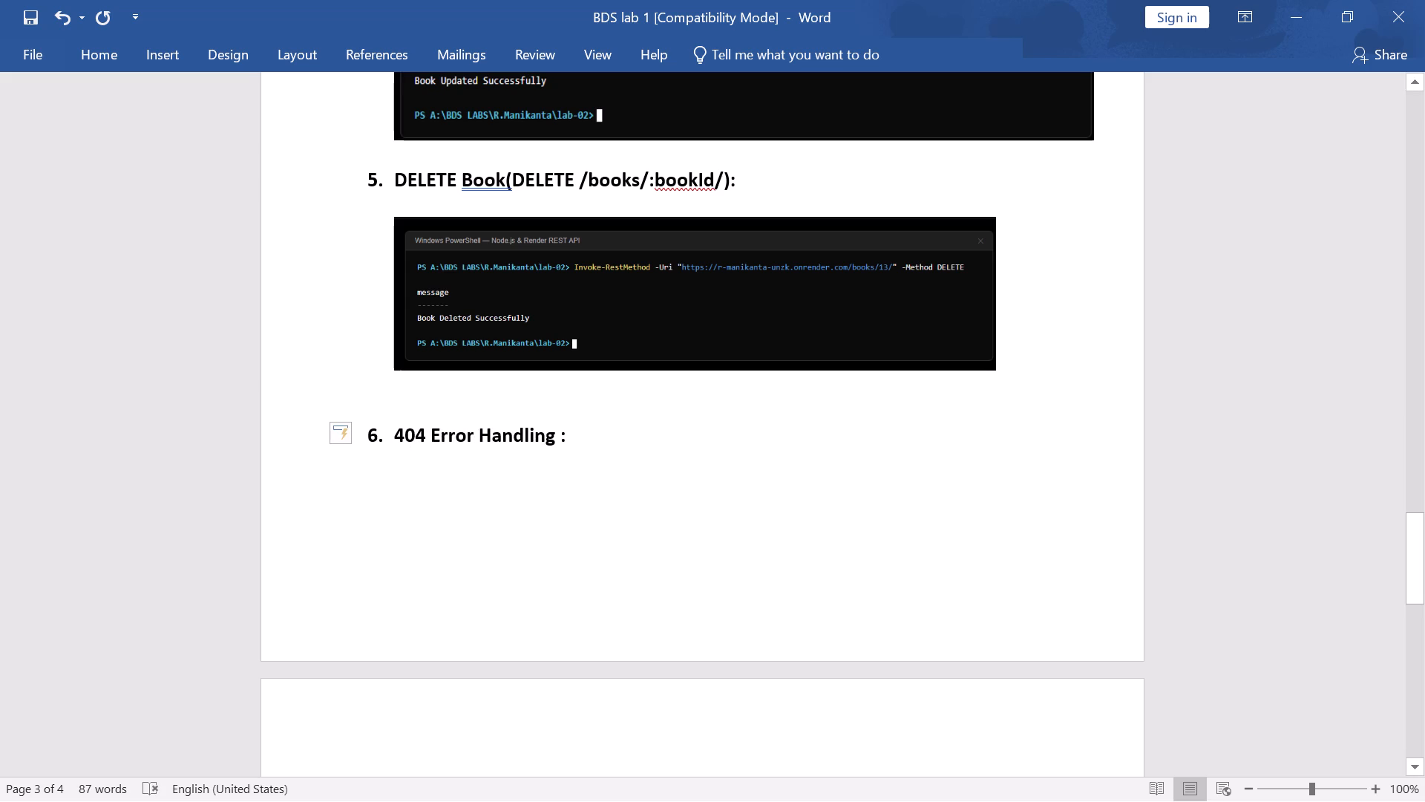
Insert blank lines below the DELETE output screenshot to push the "404 Error Handling" caption onto page 4 with its image.
left_click(364, 431)
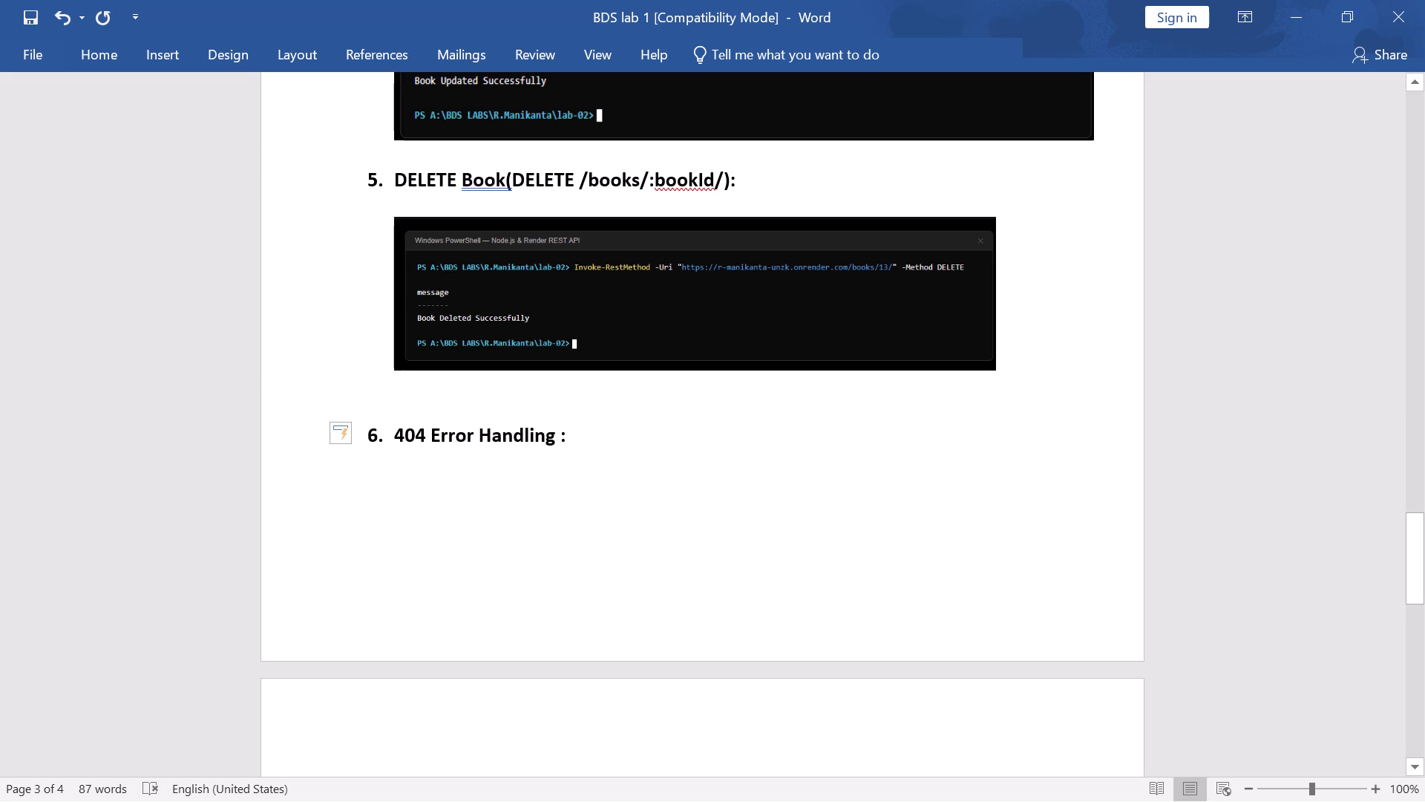
left_click(364, 431)
key("Left")
key("Left")
key("Right")
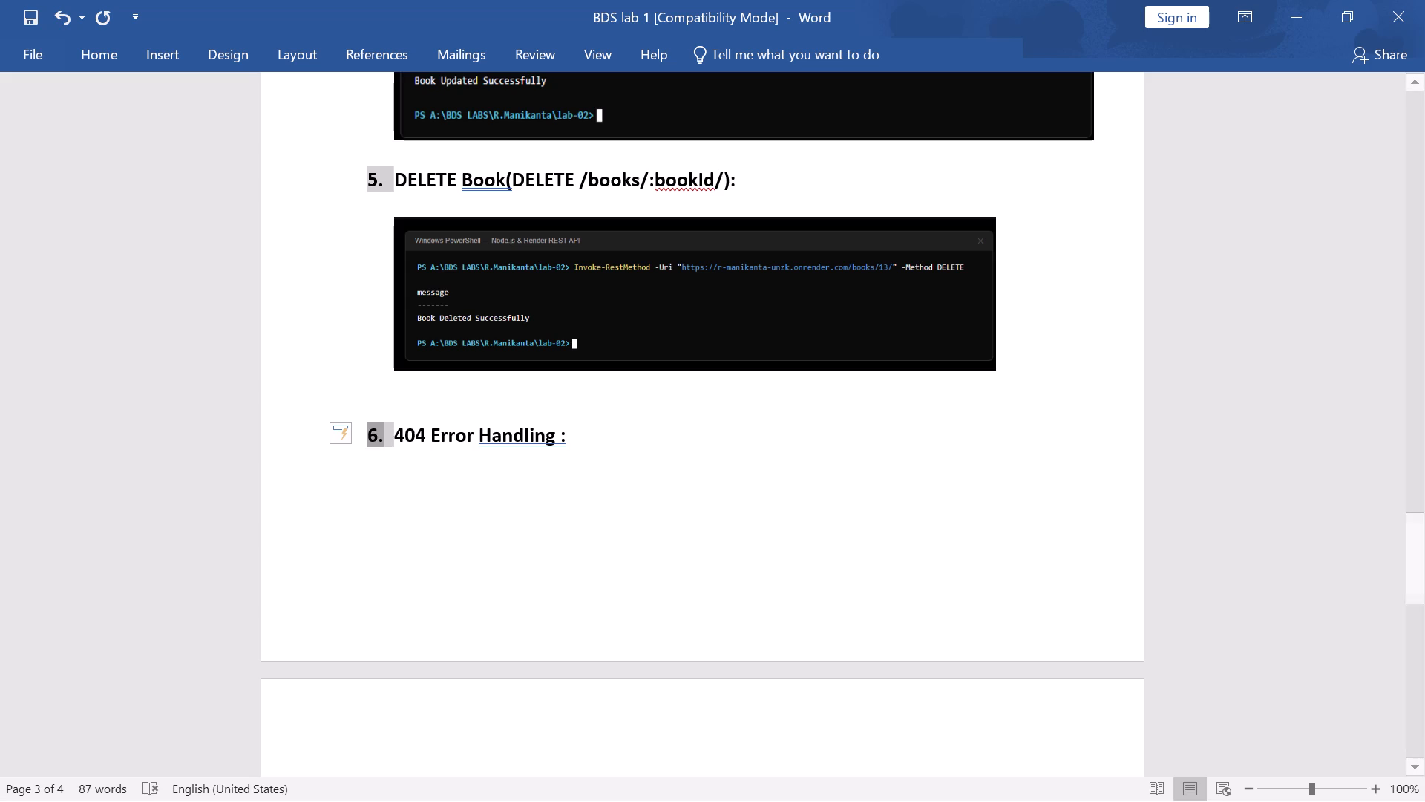
left_click(589, 434)
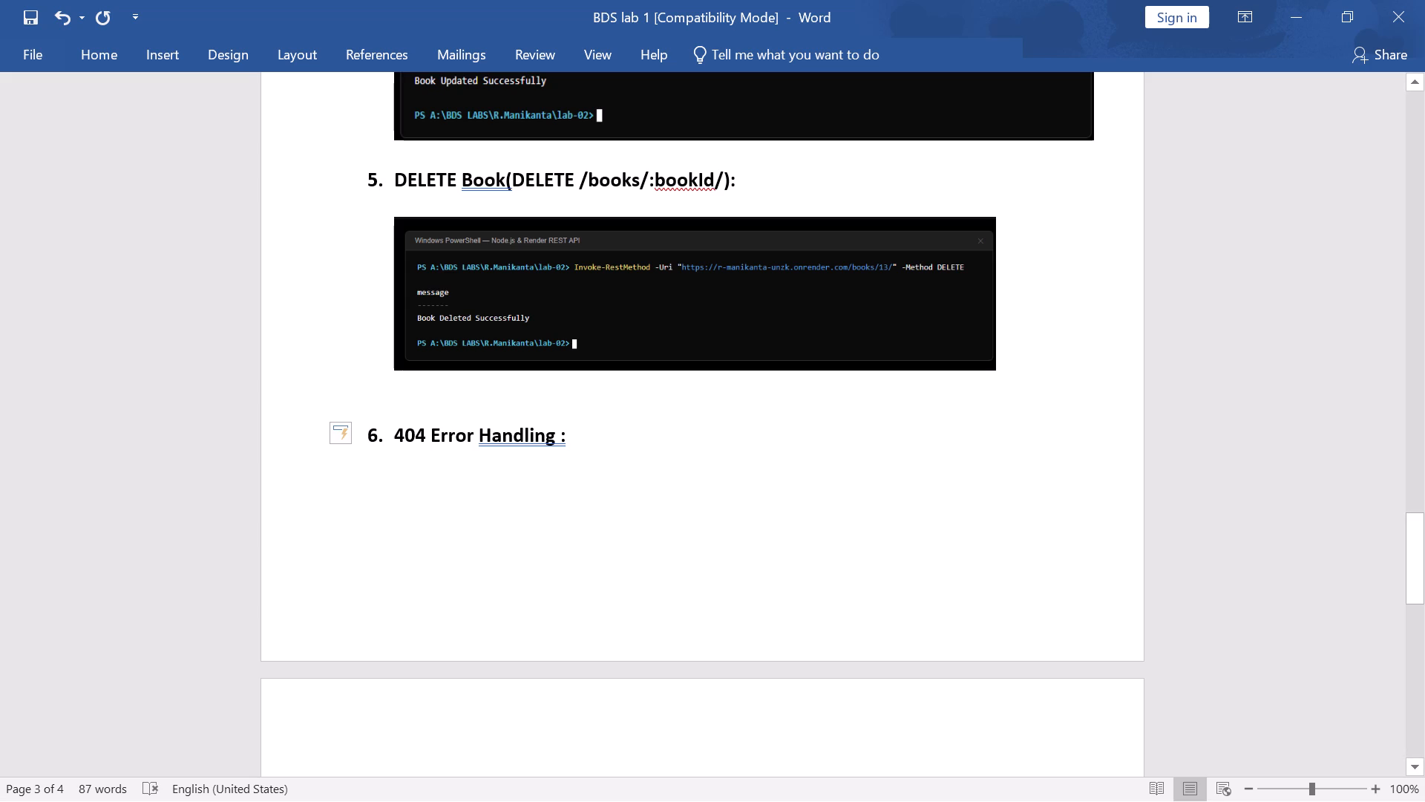
left_click(1010, 358)
key("Return")
key("Return")
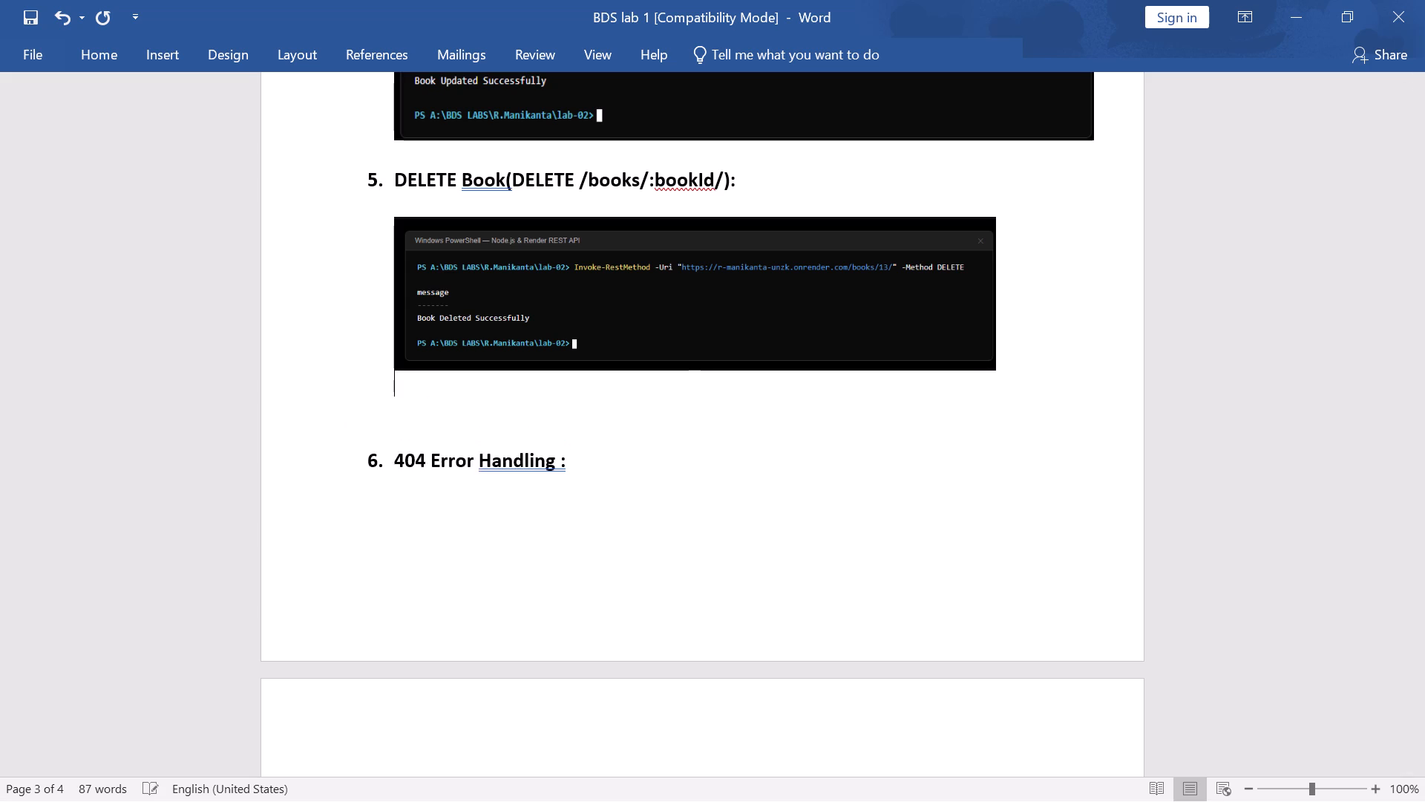
key("Return")
key("Return")
key("Return")
key("Return")
key("Return")
key("Return")
key("Return")
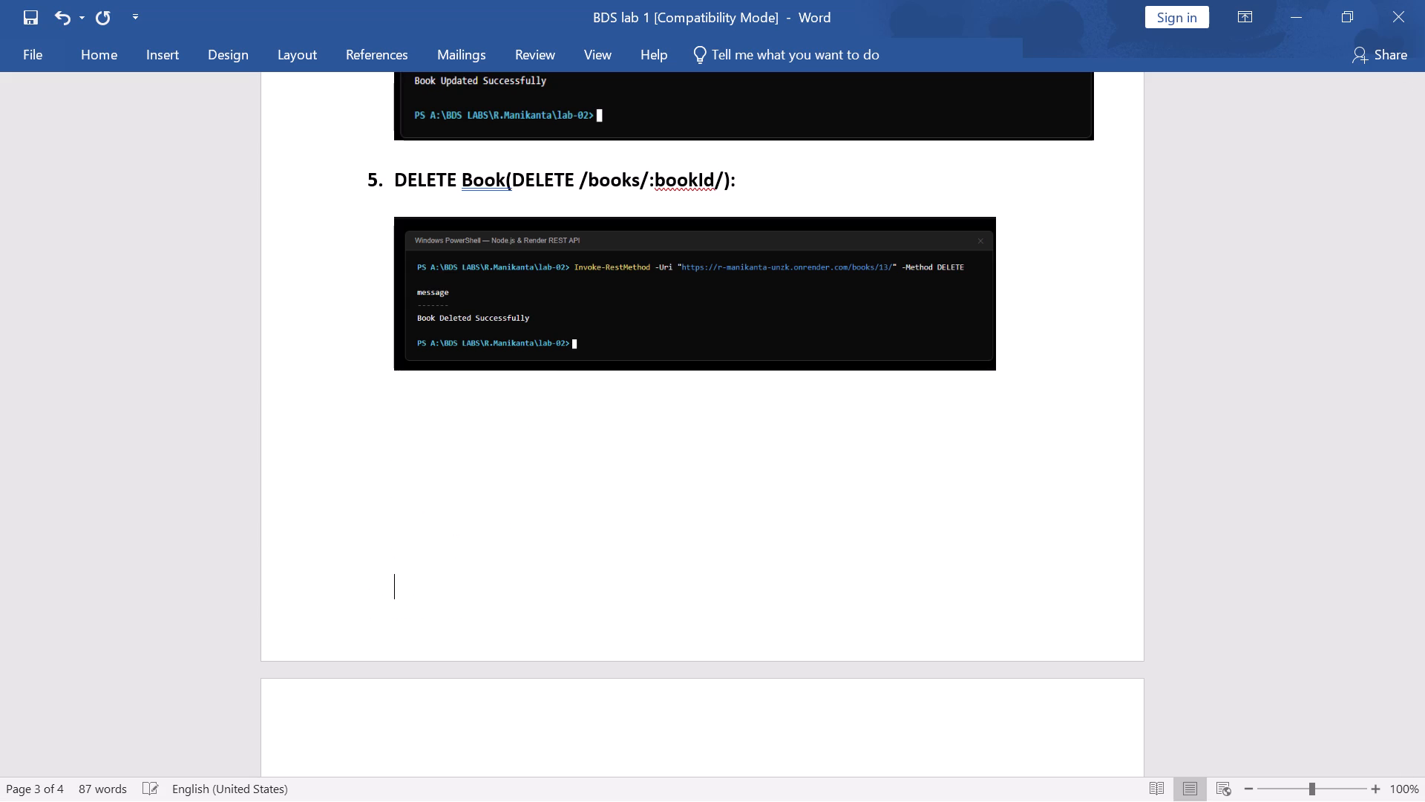
key("BackSpace")
Insert unnumbered blank spacing between the "404 Error Handling :" caption and the browser output screenshot below it.
scroll(1015, 316, "down", 2)
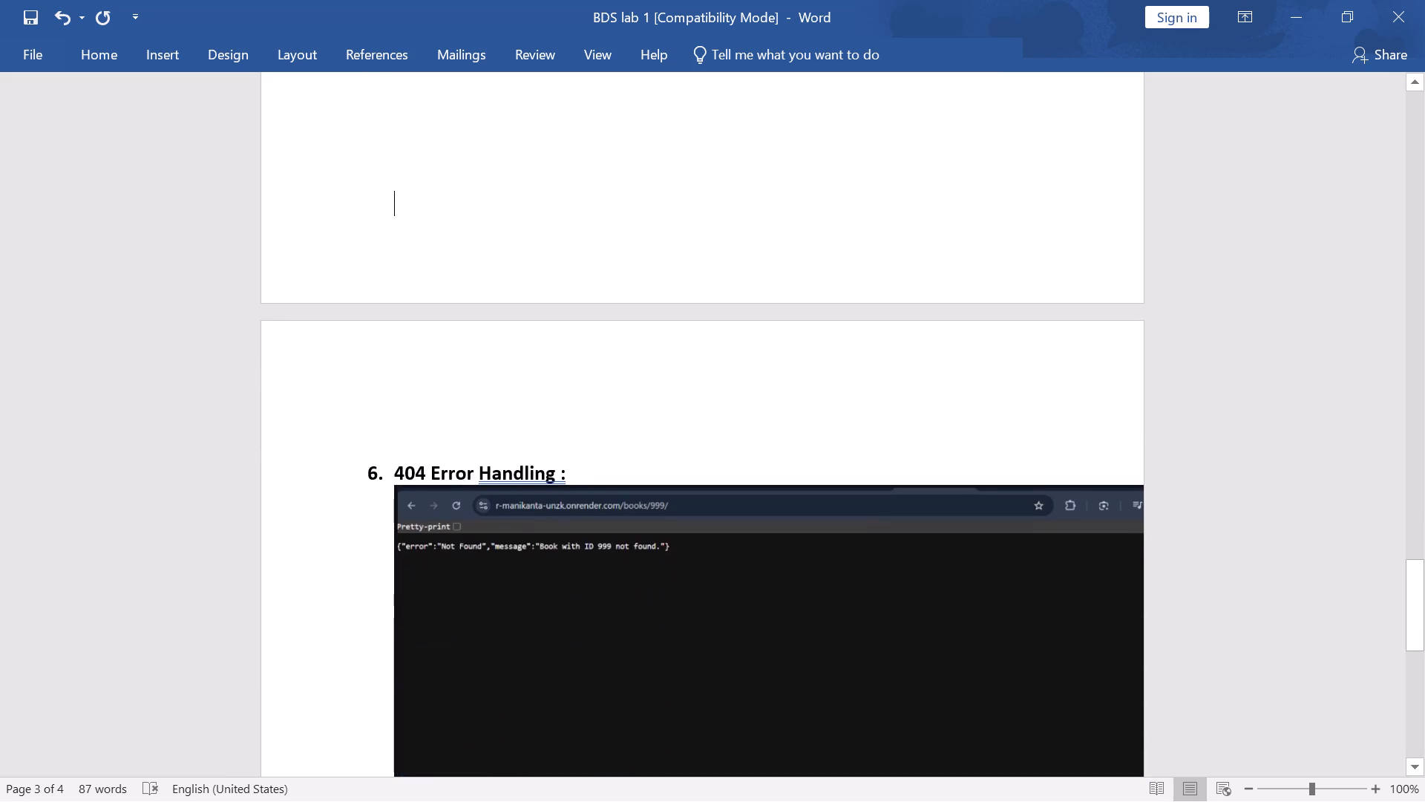
left_click(627, 451)
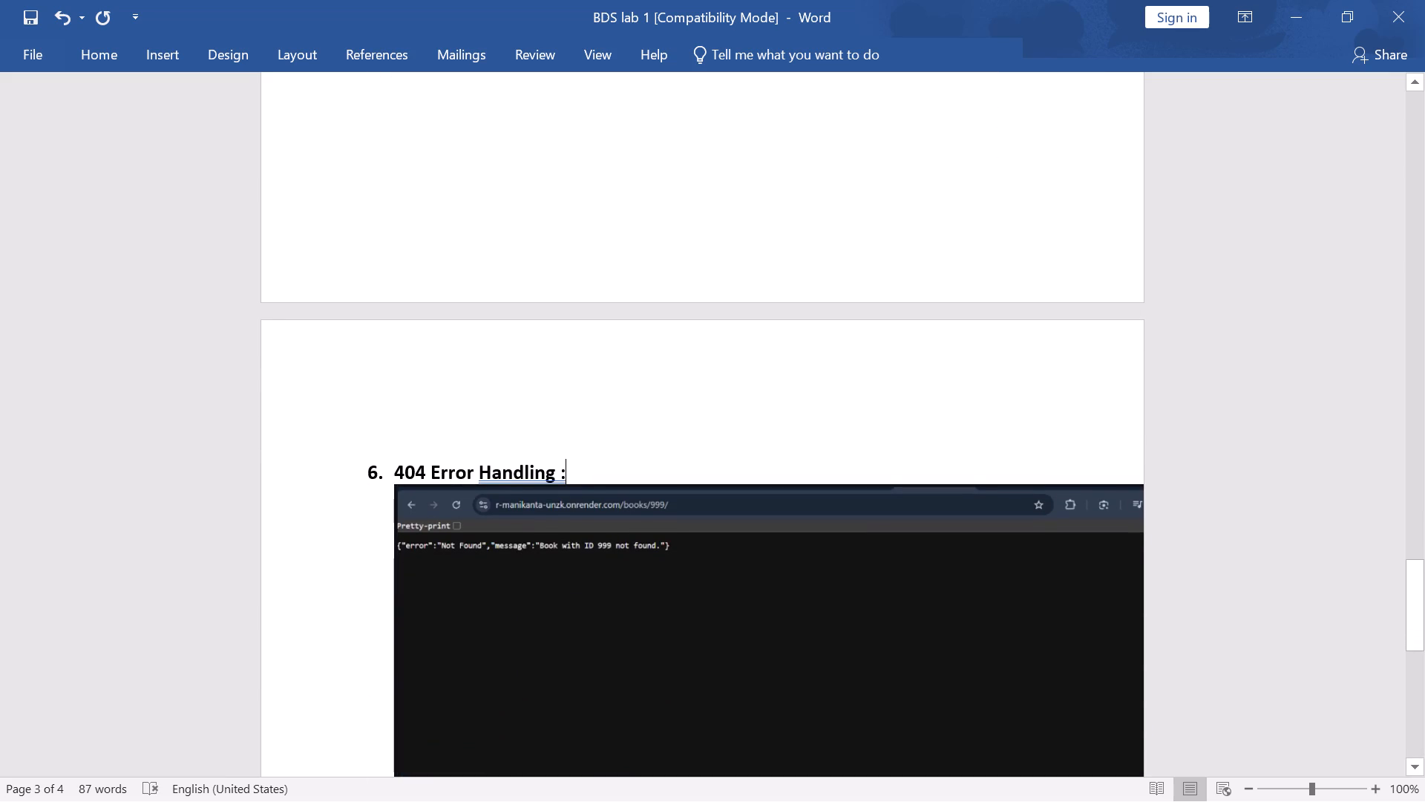
key("Return")
key("BackSpace")
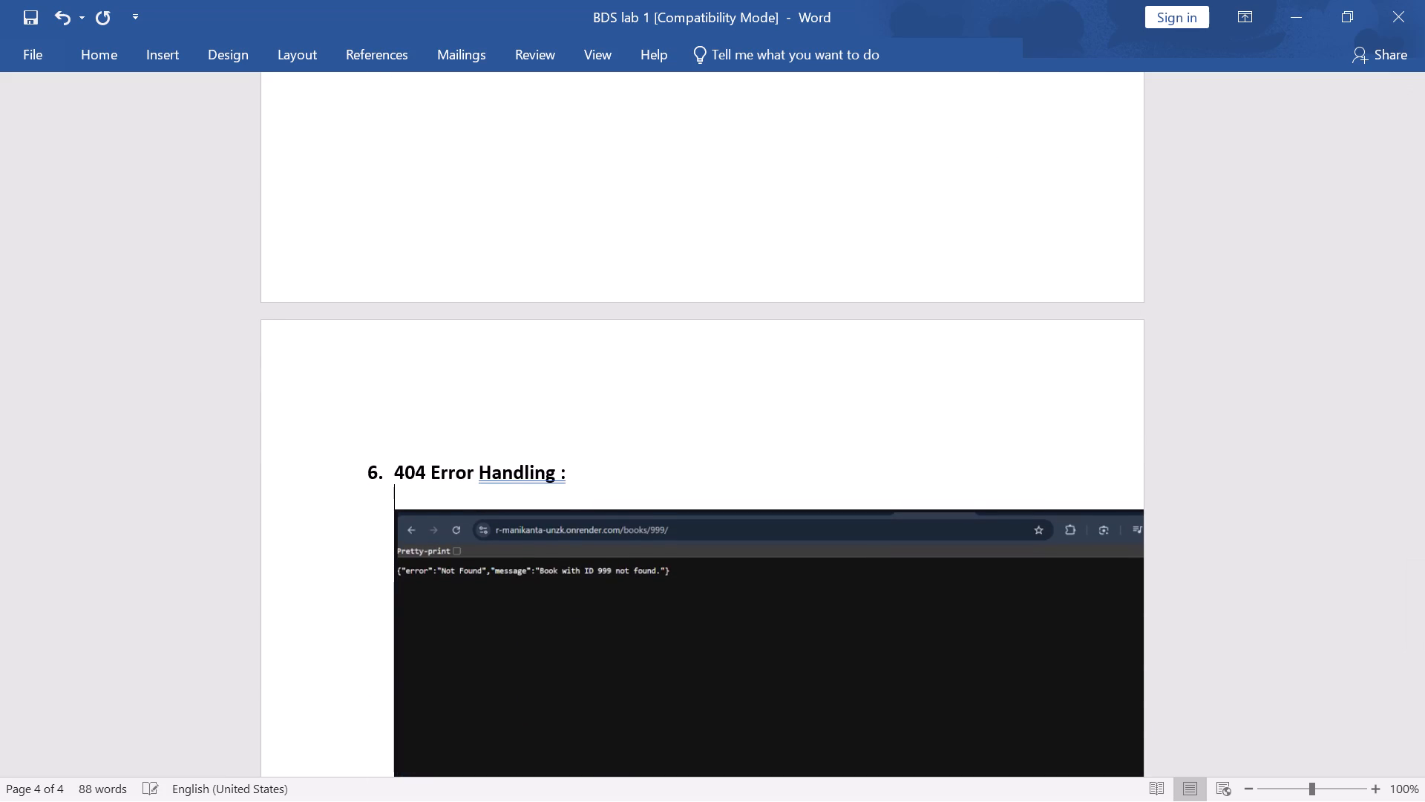
key("Return")
Narrow the 404 browser output screenshot so that its full width fits on the page.
scroll(752, 529, "down", 1)
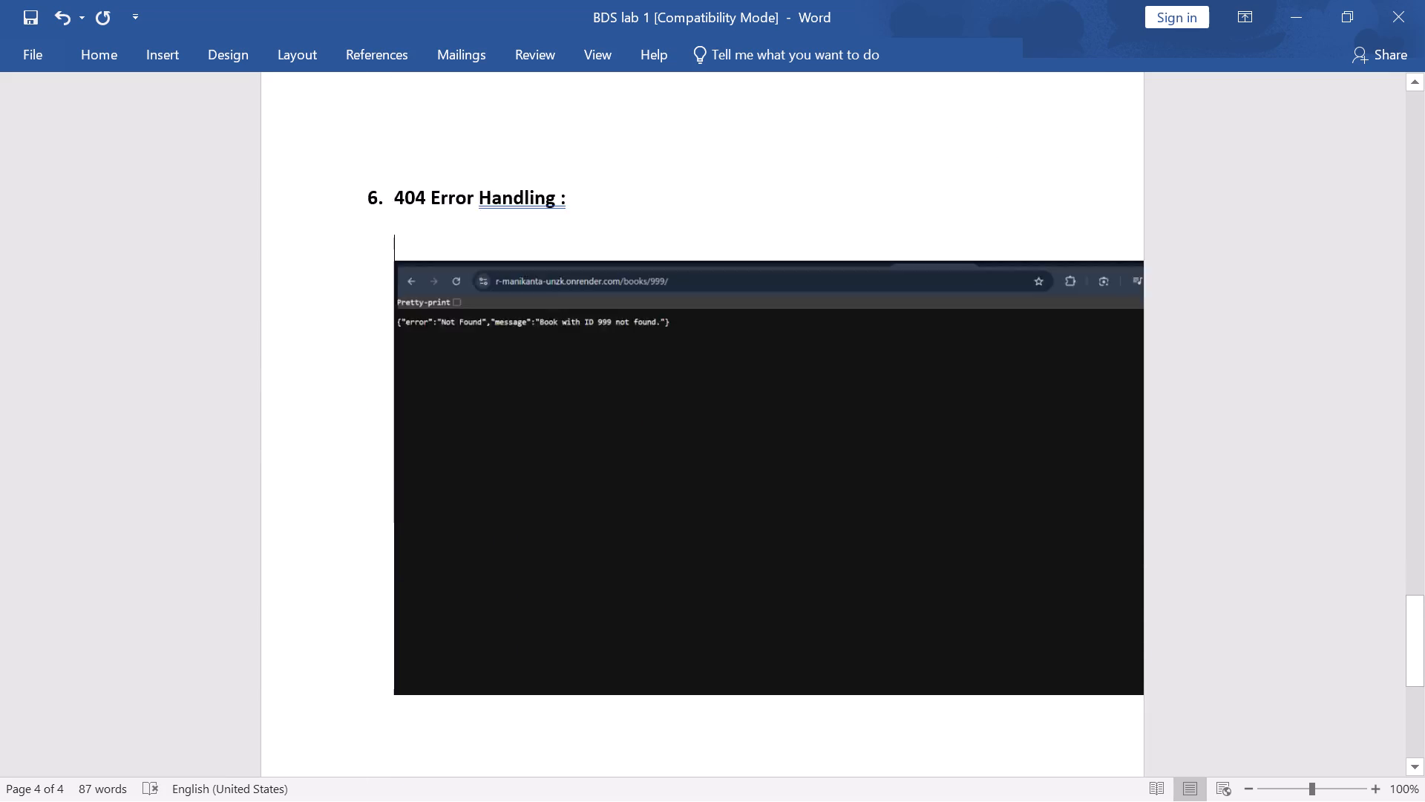
scroll(752, 529, "down", 1)
left_click(600, 394)
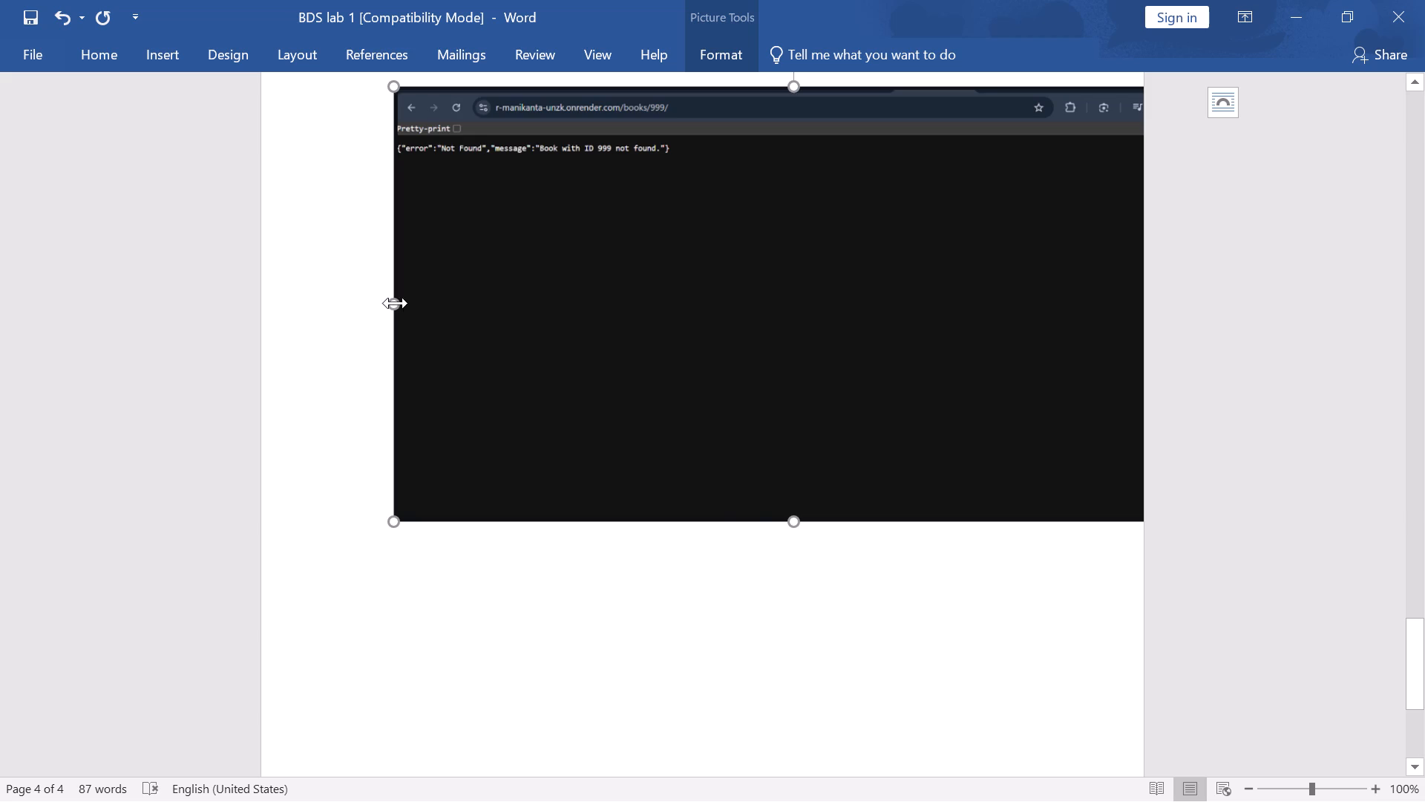
left_click_drag(396, 303, 494, 310)
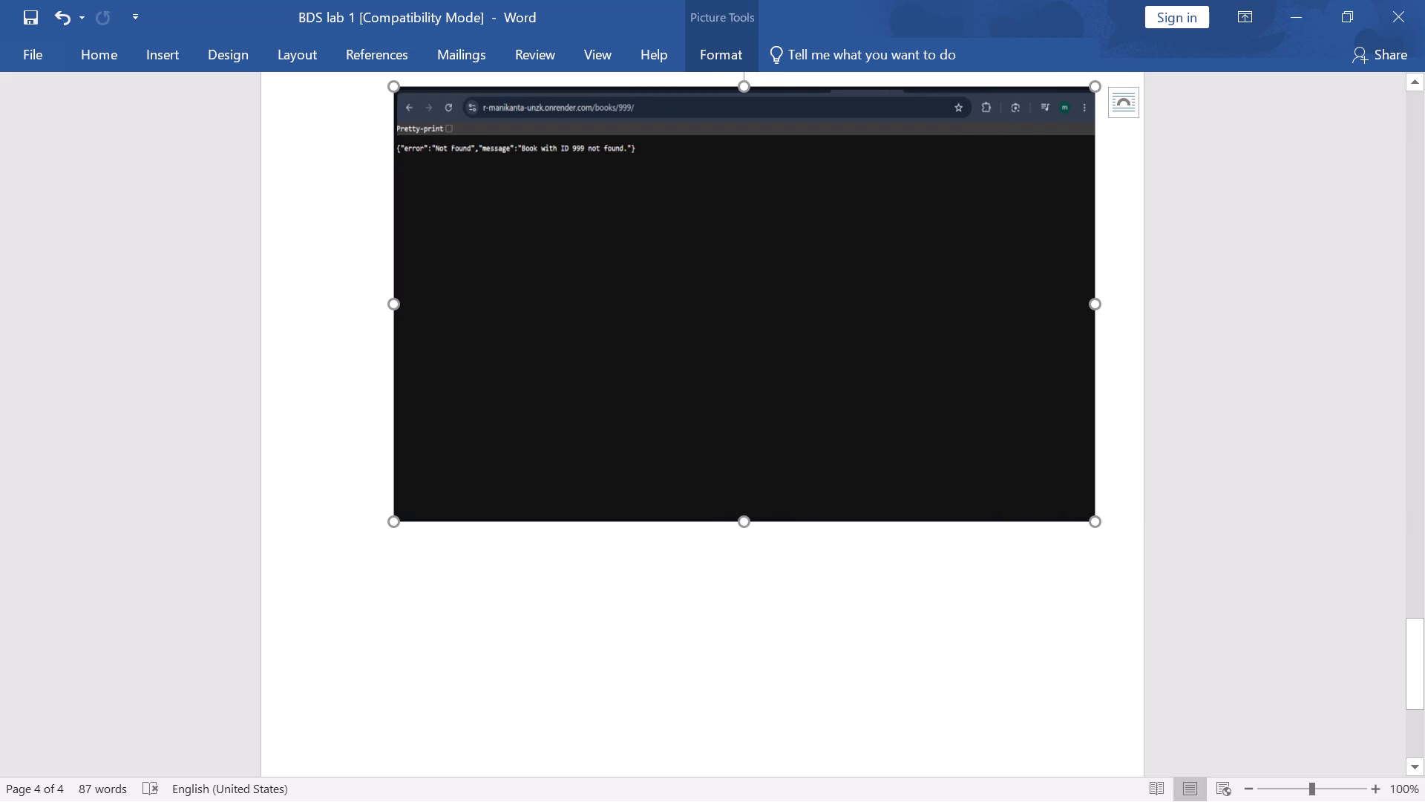
Start automatic list item 7 below the 404 output screenshot, leaving a blank line between them.
left_click(1114, 507)
key("Return")
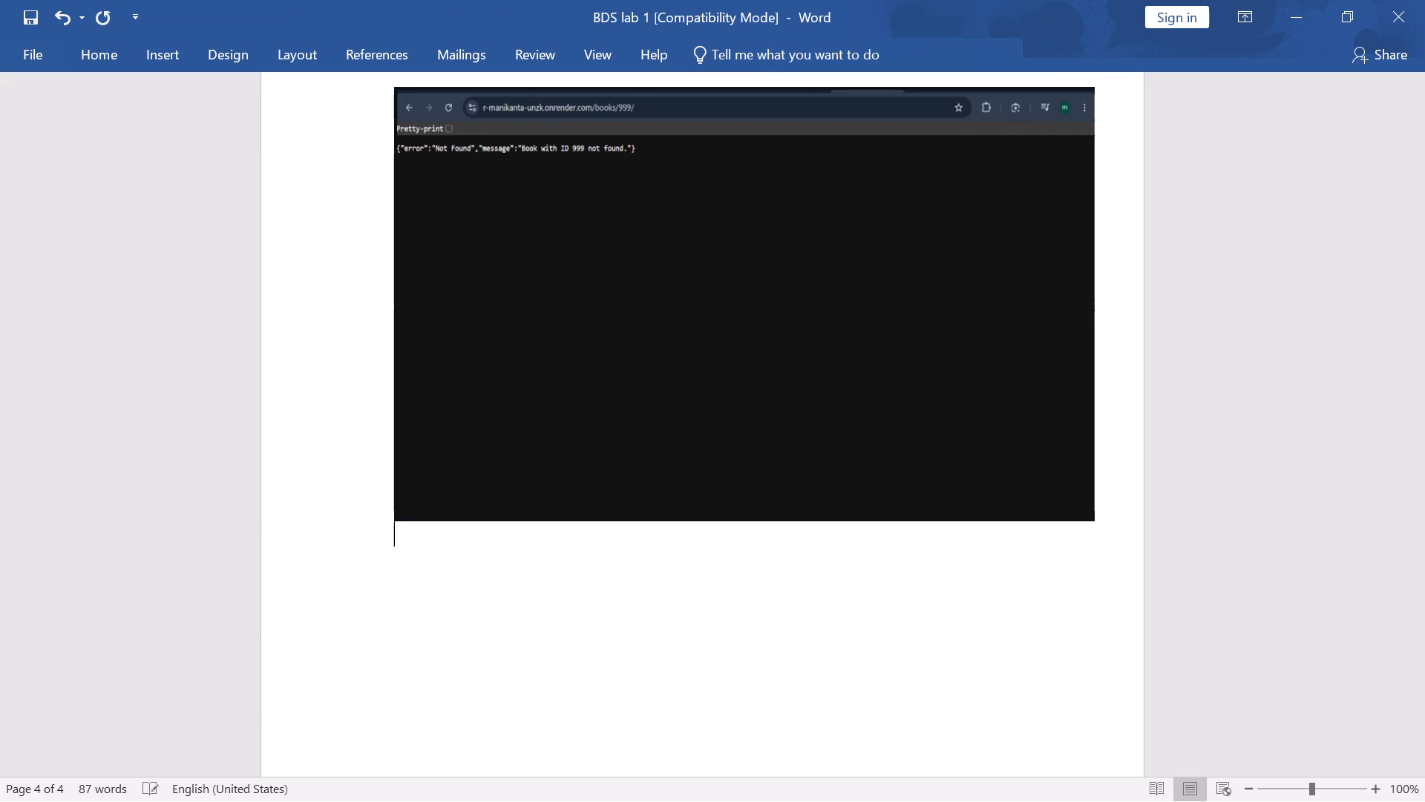
key("Return")
key("8")
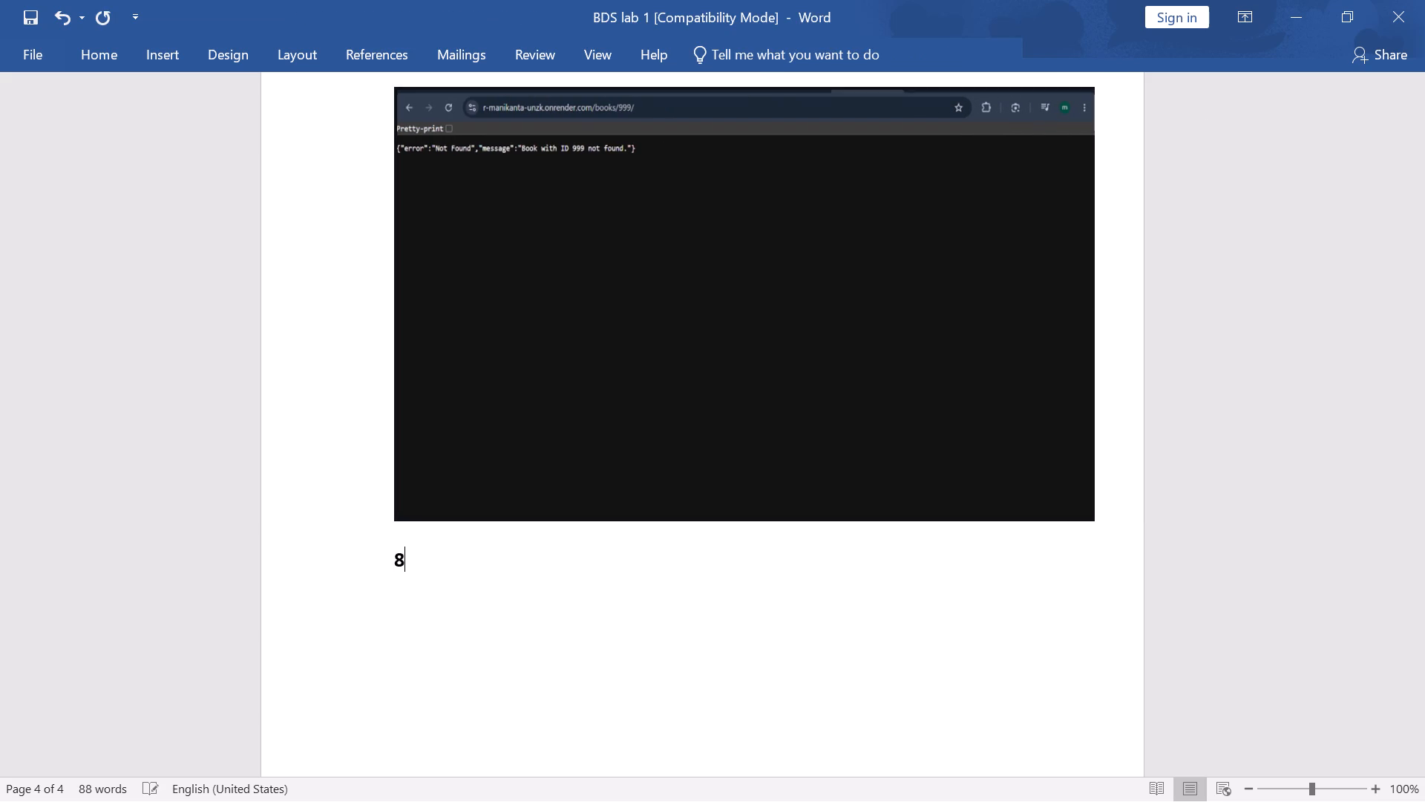
type(".")
key("space")
Switch to Chrome, find the README's section 7, and arrange the browser side by side with the Word document.
scroll(1114, 507, "up", 1)
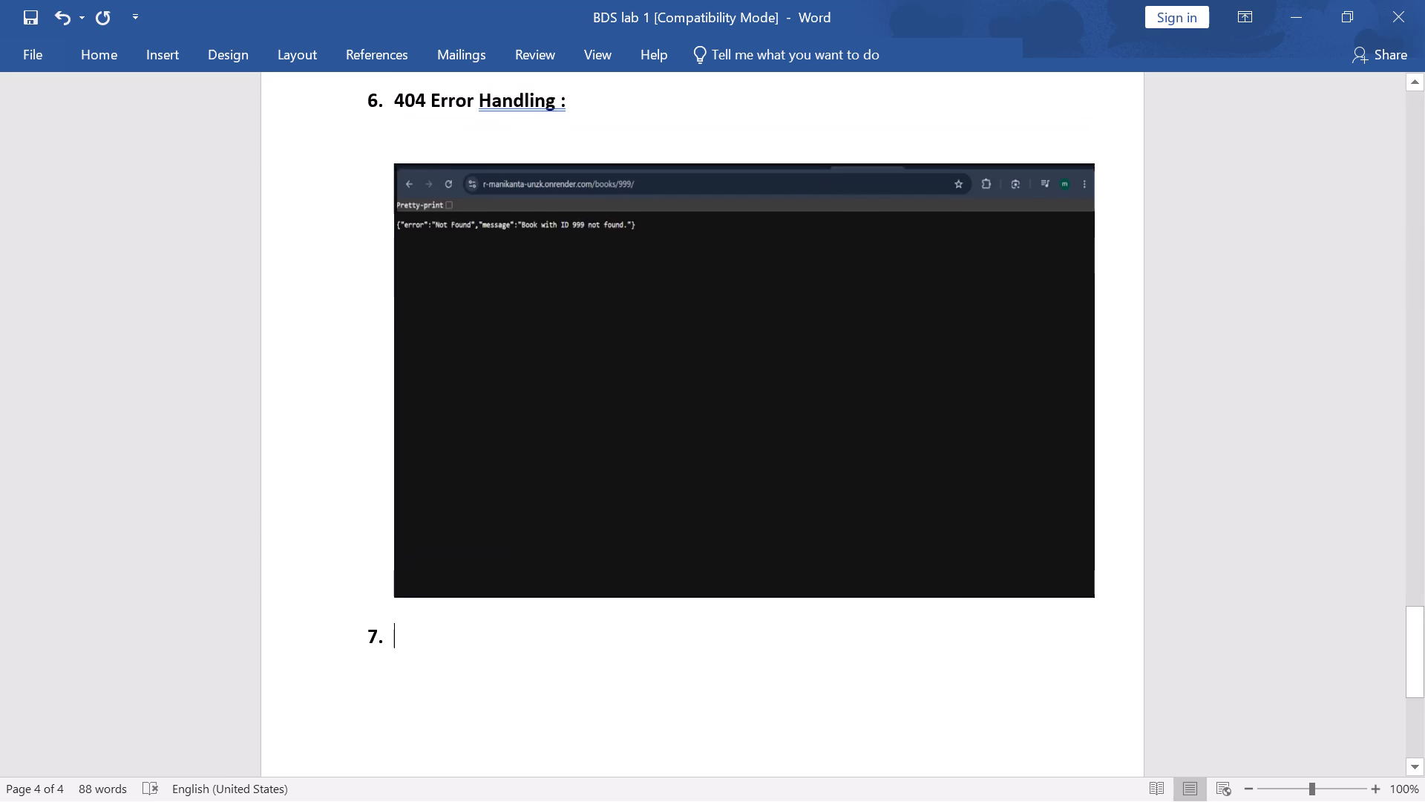
scroll(1114, 507, "up", 1)
scroll(1114, 507, "down", 1)
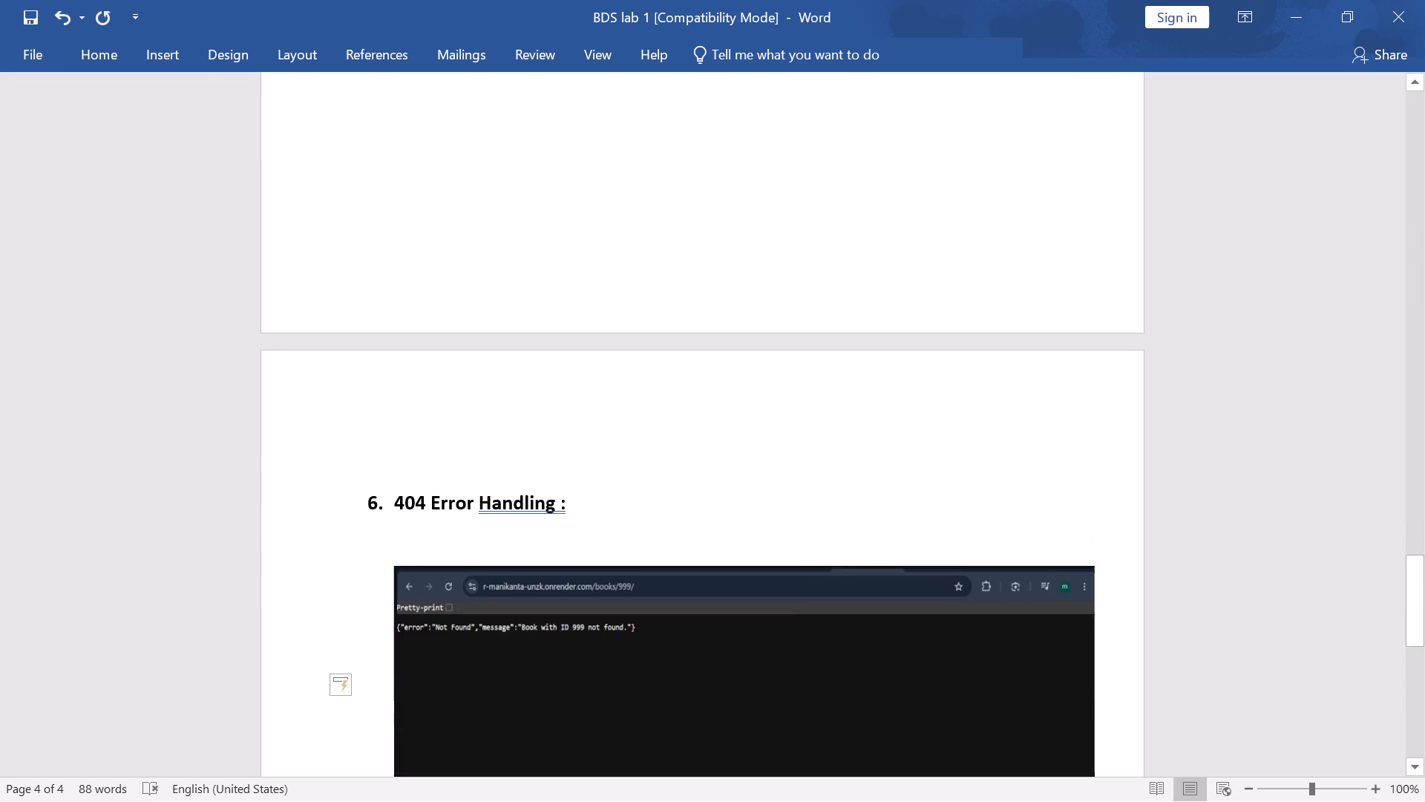
scroll(1114, 507, "down", 1)
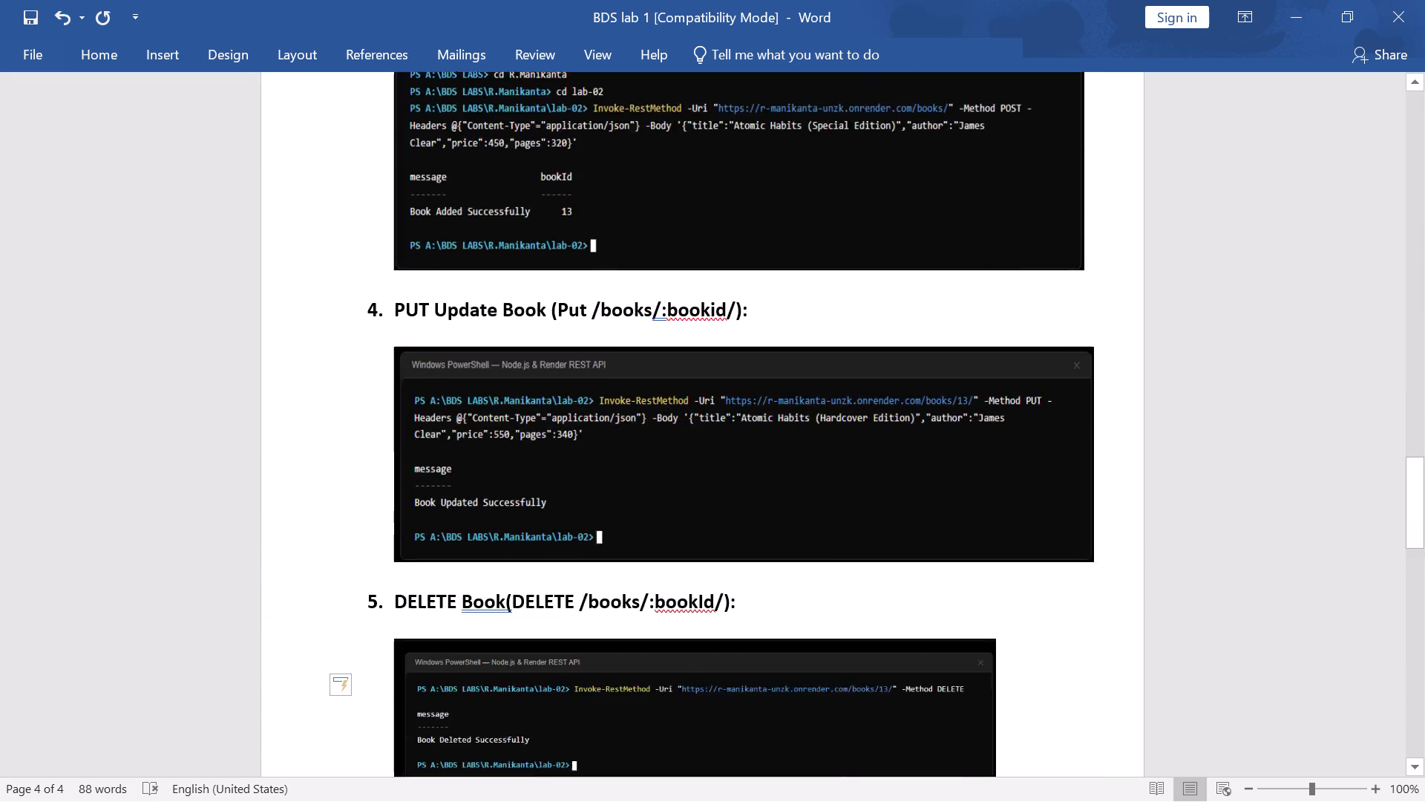
scroll(1114, 507, "down", 6)
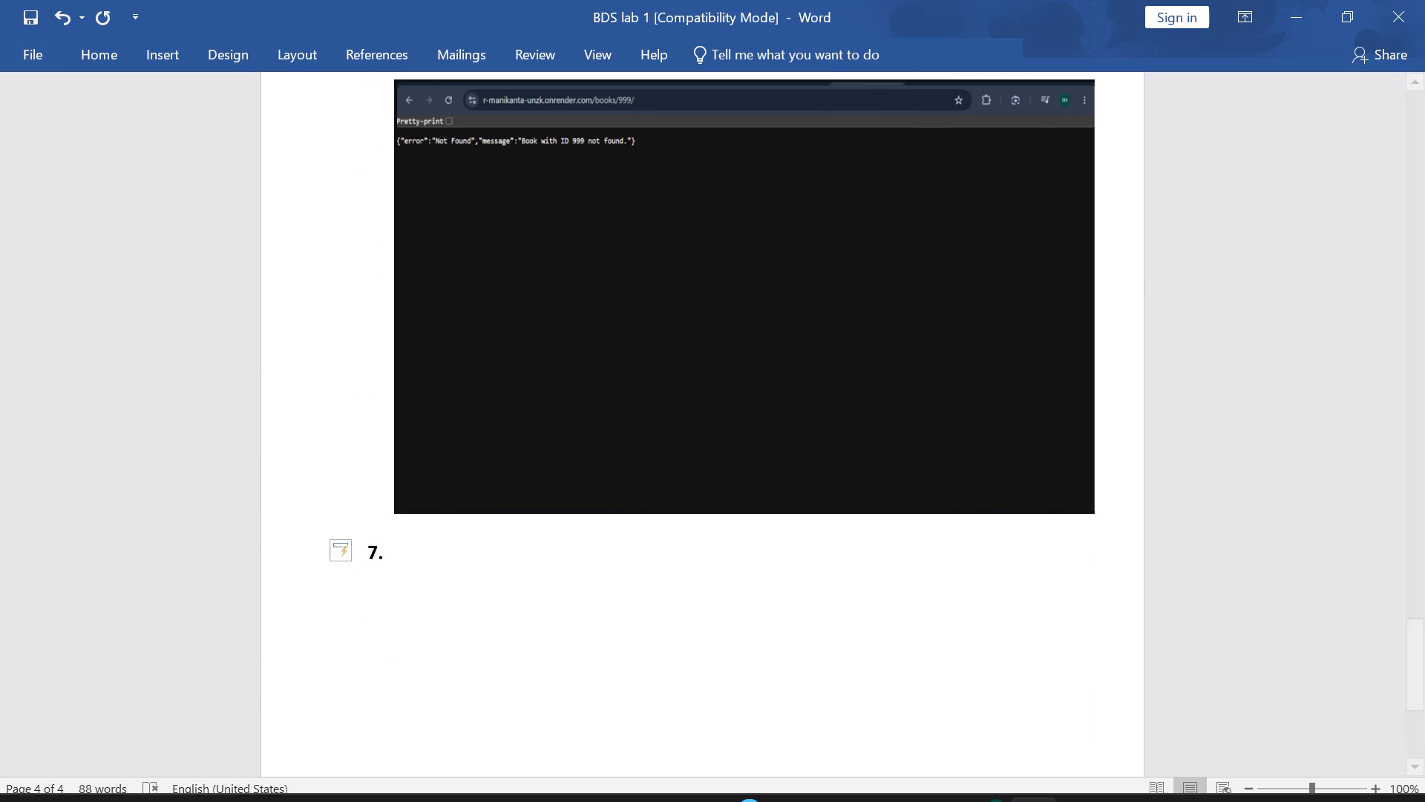
left_click(984, 769)
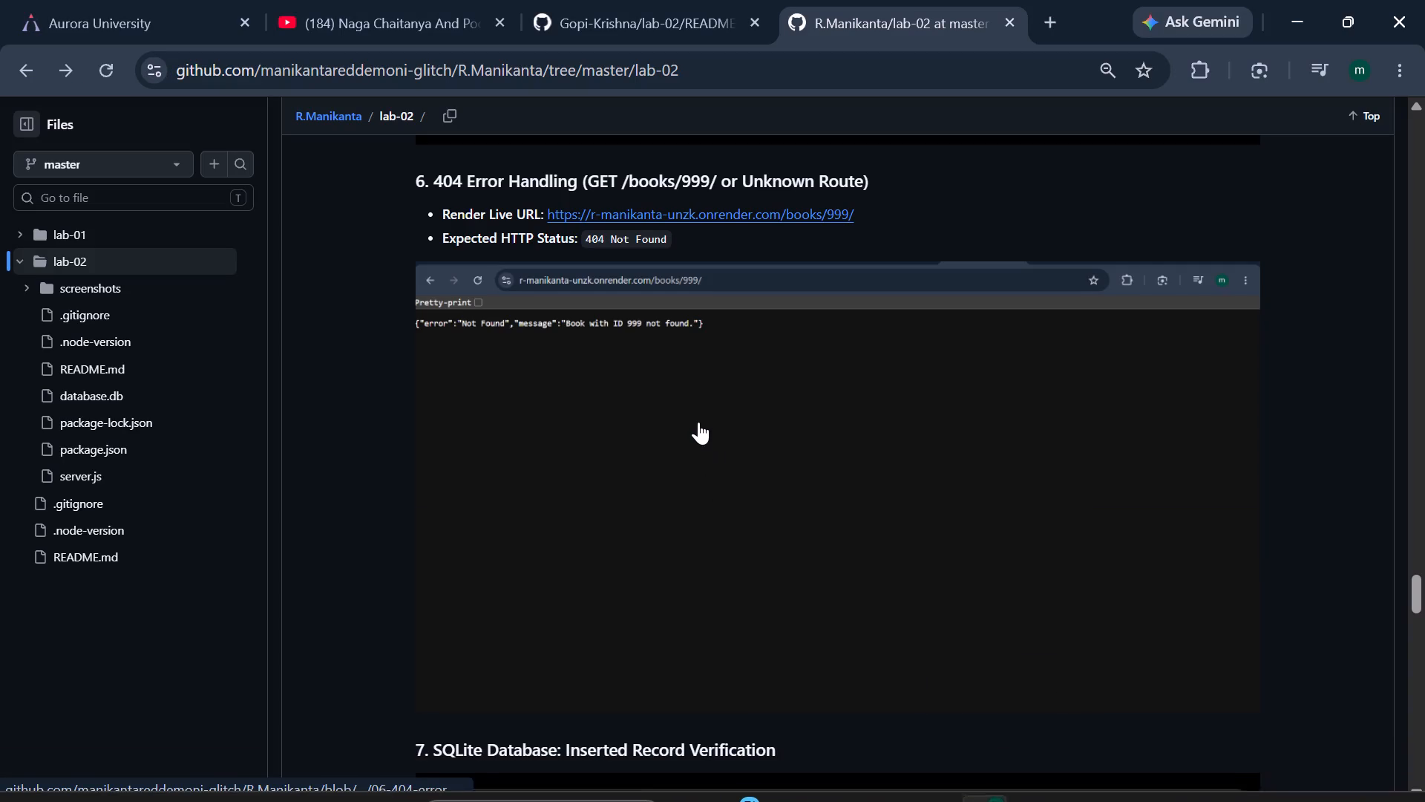
scroll(698, 422, "down", 4)
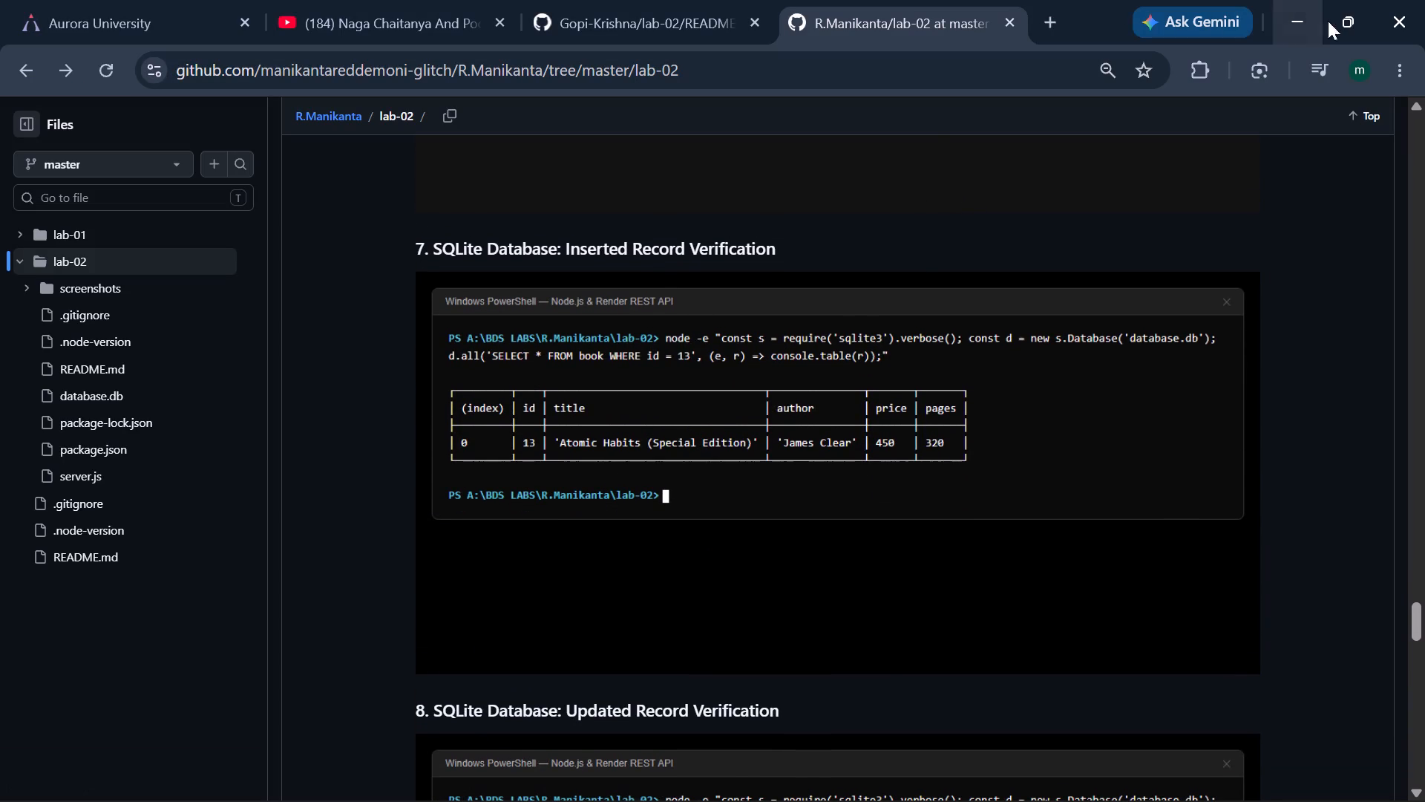
left_click(1228, 80)
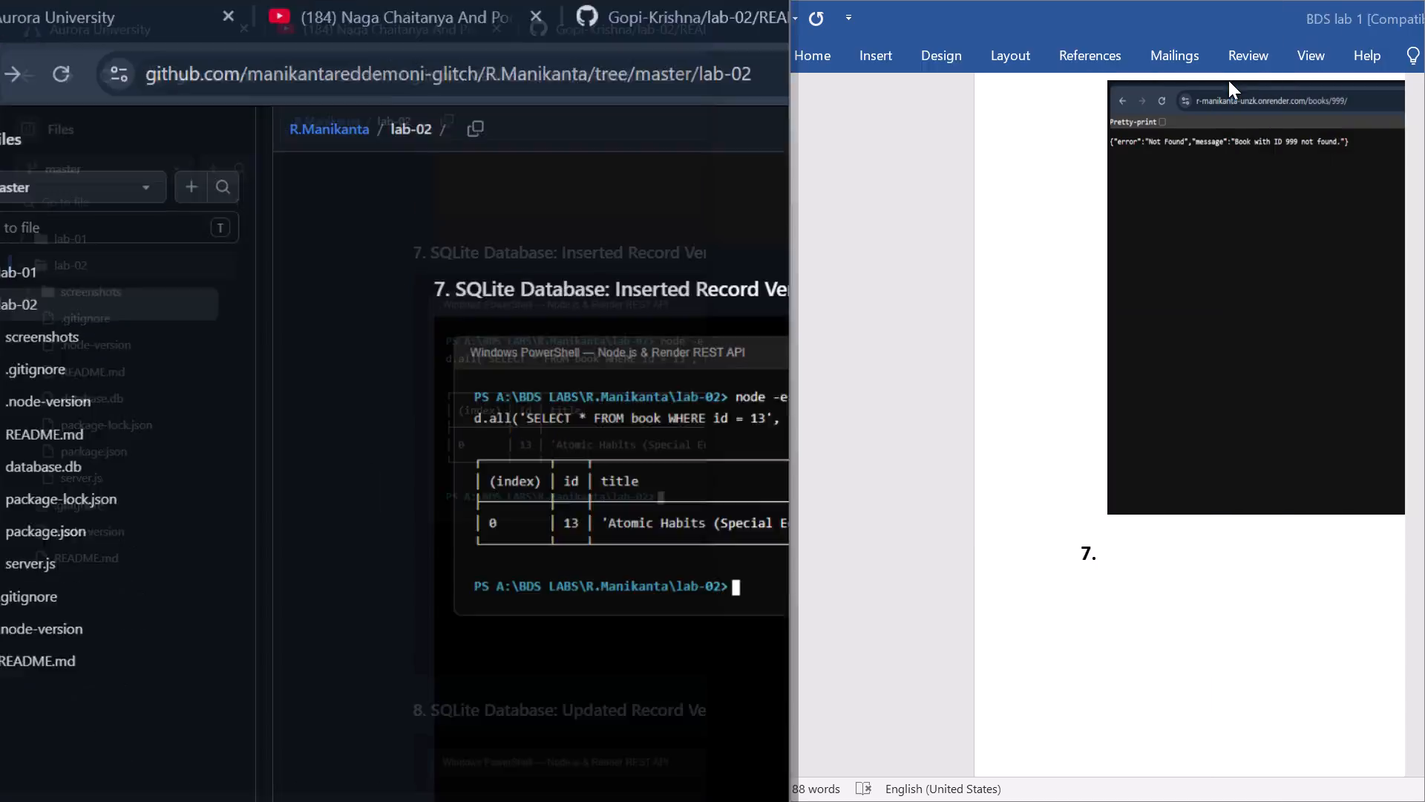
Caption item 7 "SQLite Database: Inserted Record Verification:" after the README's section 7 heading.
left_click(838, 547)
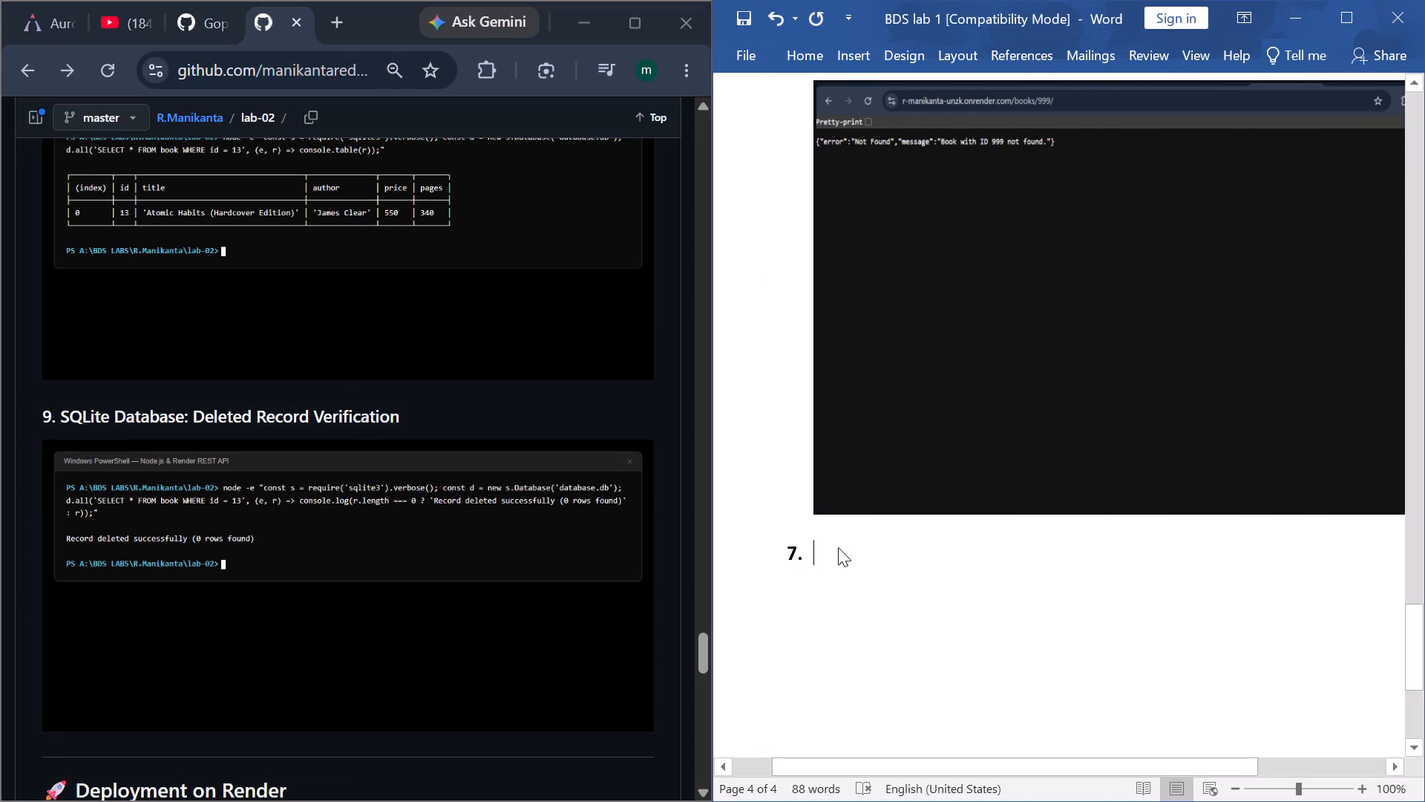
scroll(494, 535, "up", 2)
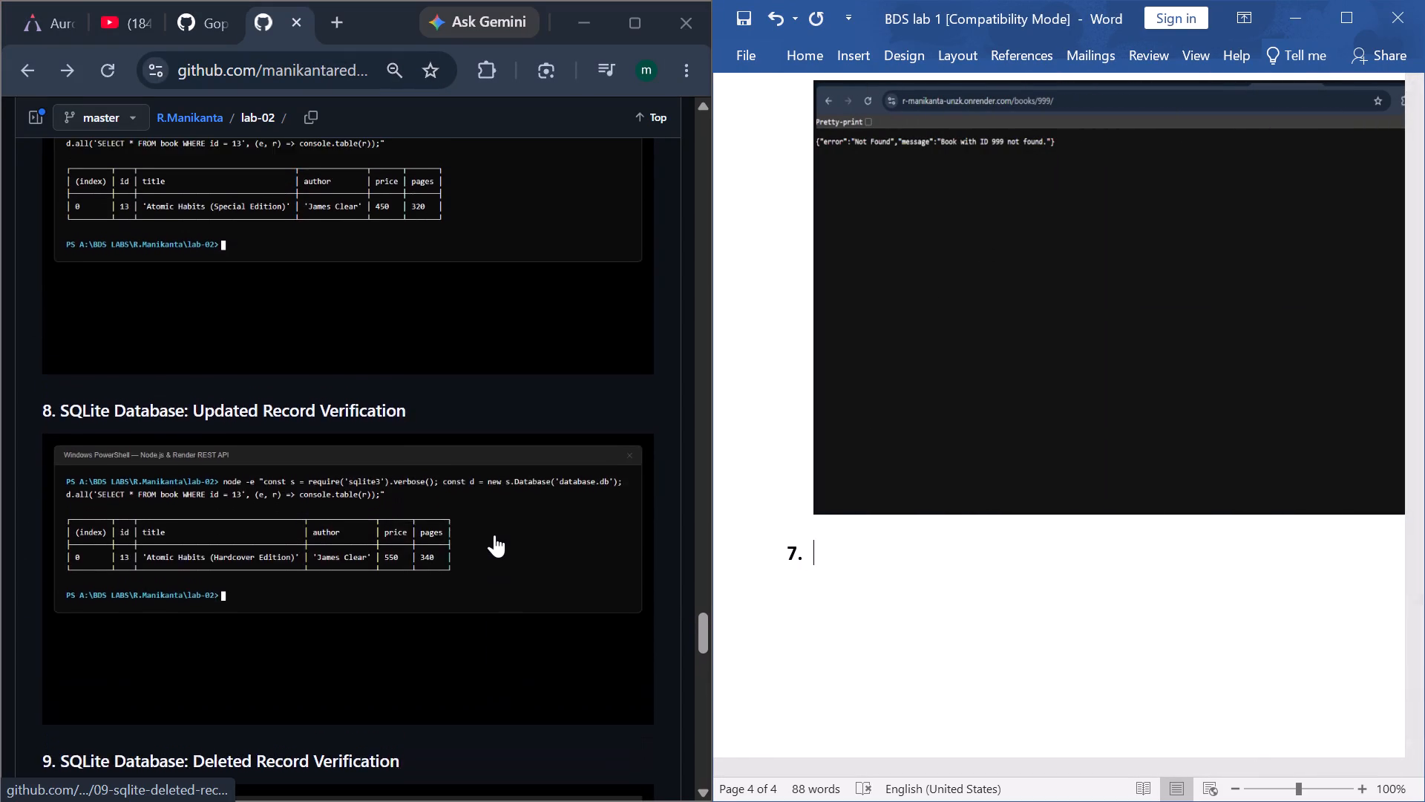
scroll(494, 535, "up", 3)
type("SO")
type("Lite")
key("space")
key("BackSpace")
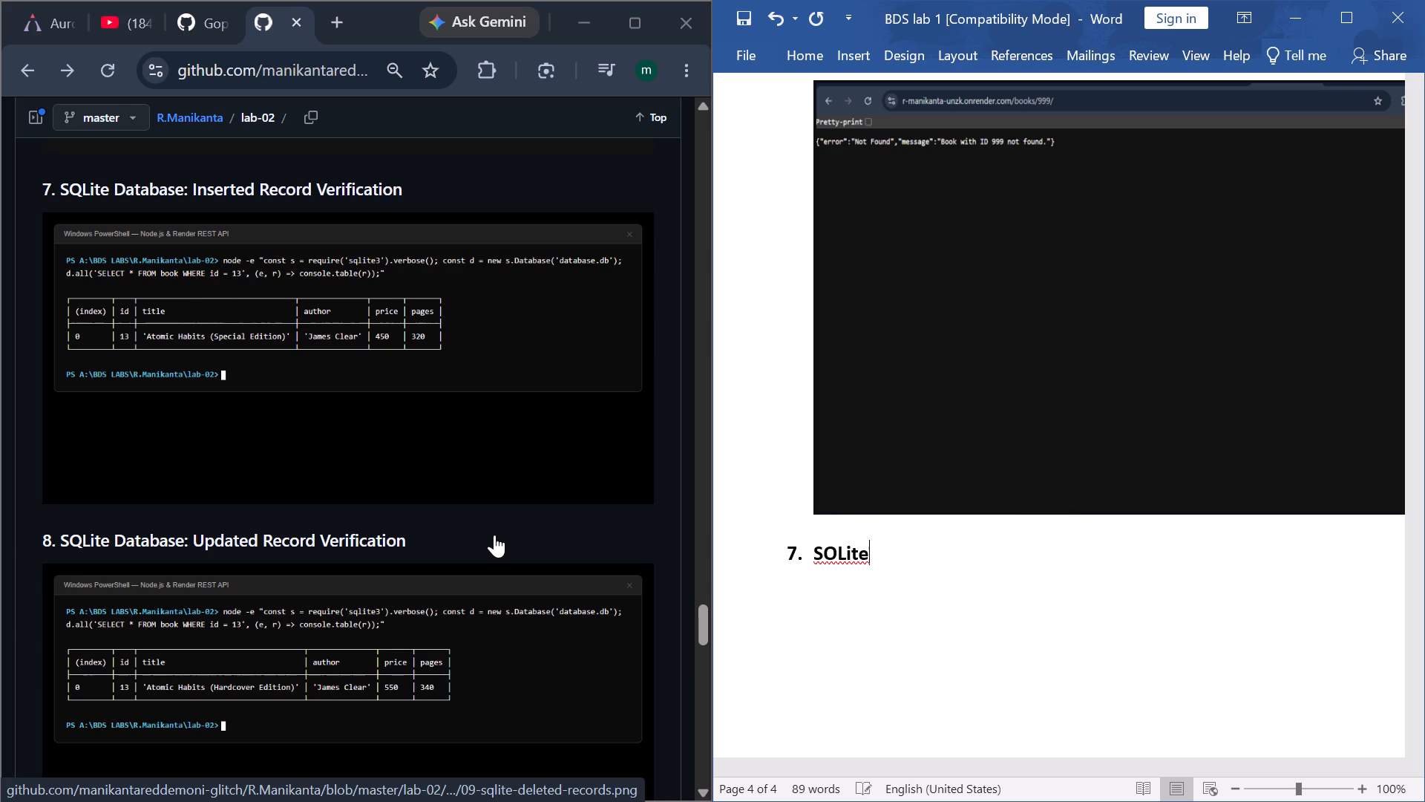
key("BackSpace")
key("BackSpace")
key("BackSpace")
key("BackSpace")
key("BackSpace")
key("shift+q")
type("Lite")
key("space")
type("Data")
key("space")
key("BackSpace")
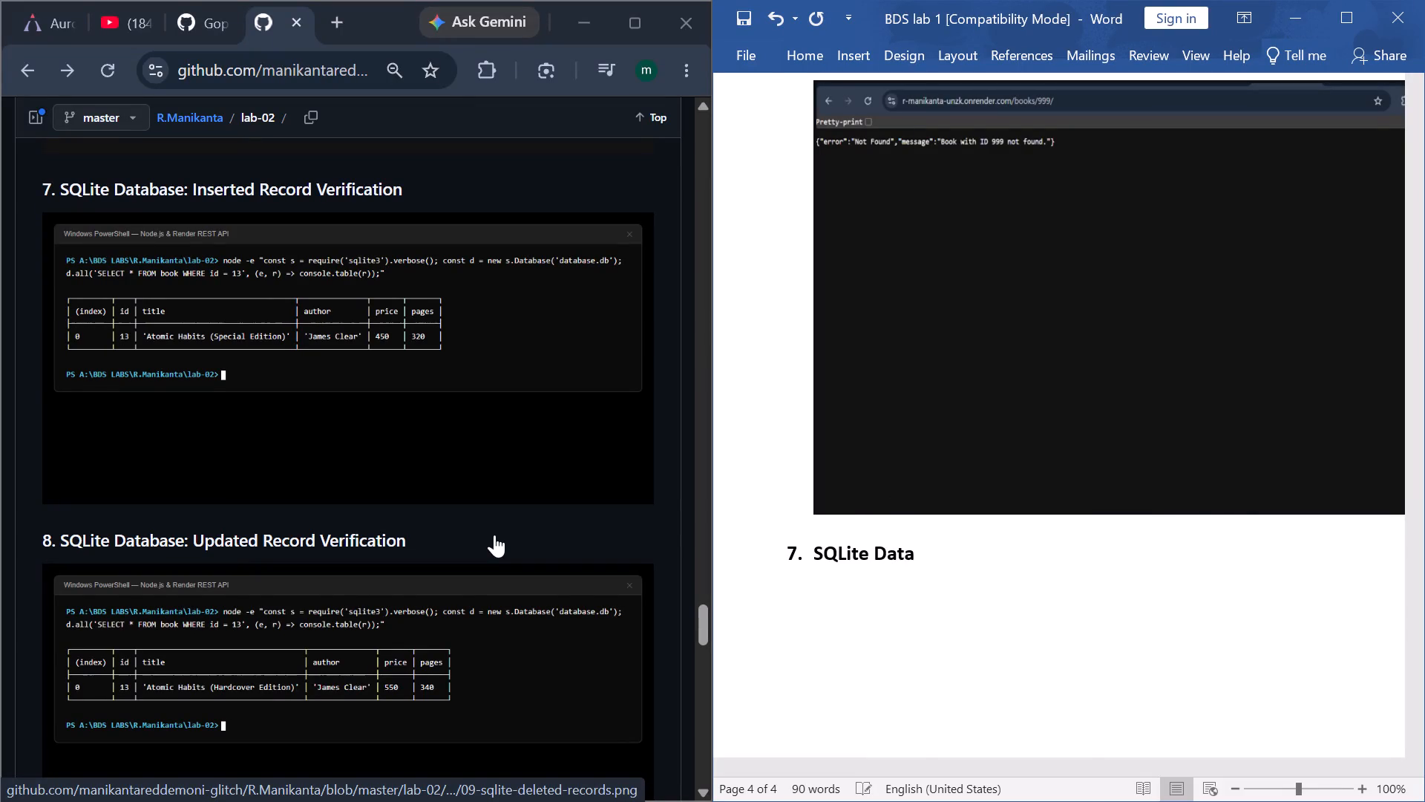
type("base")
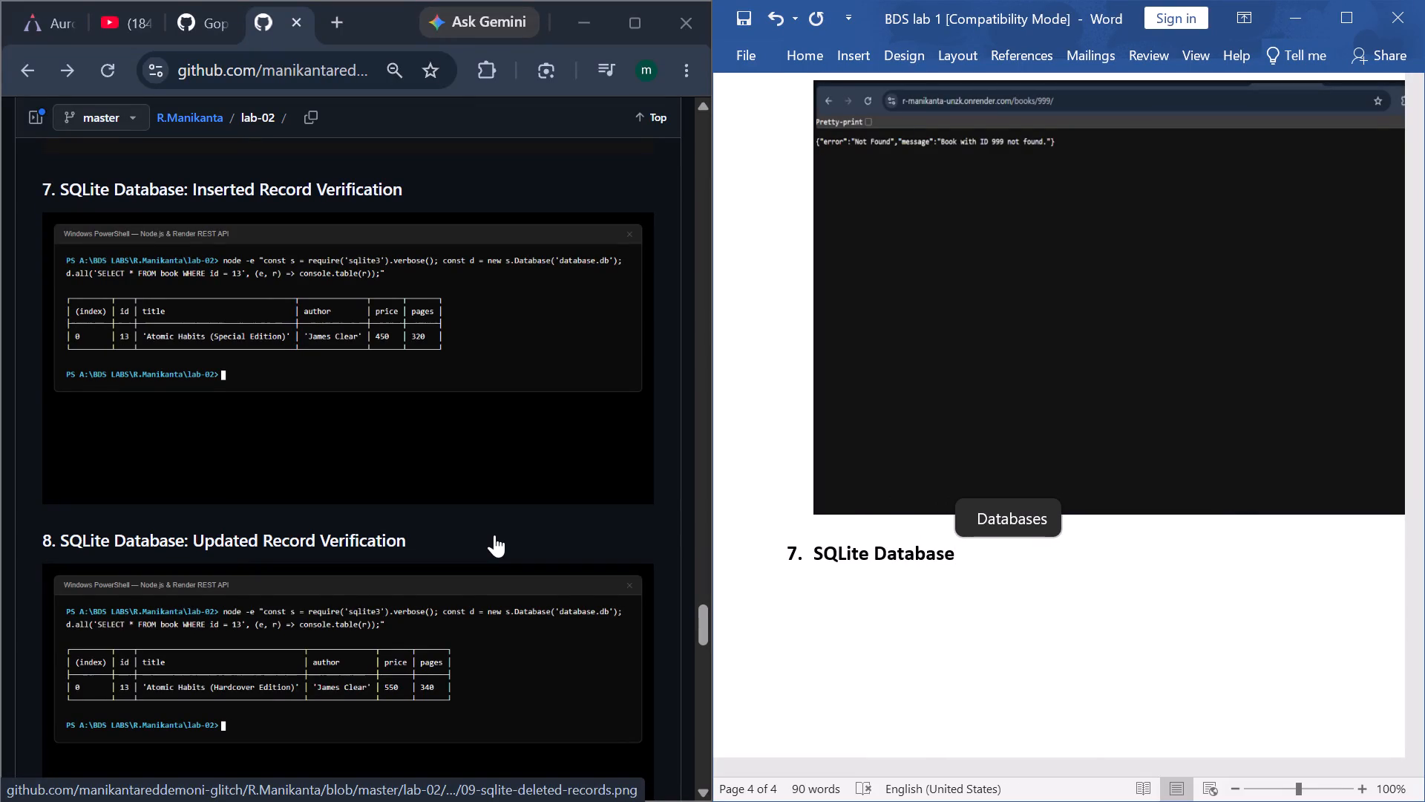
key("shift+colon")
key("space")
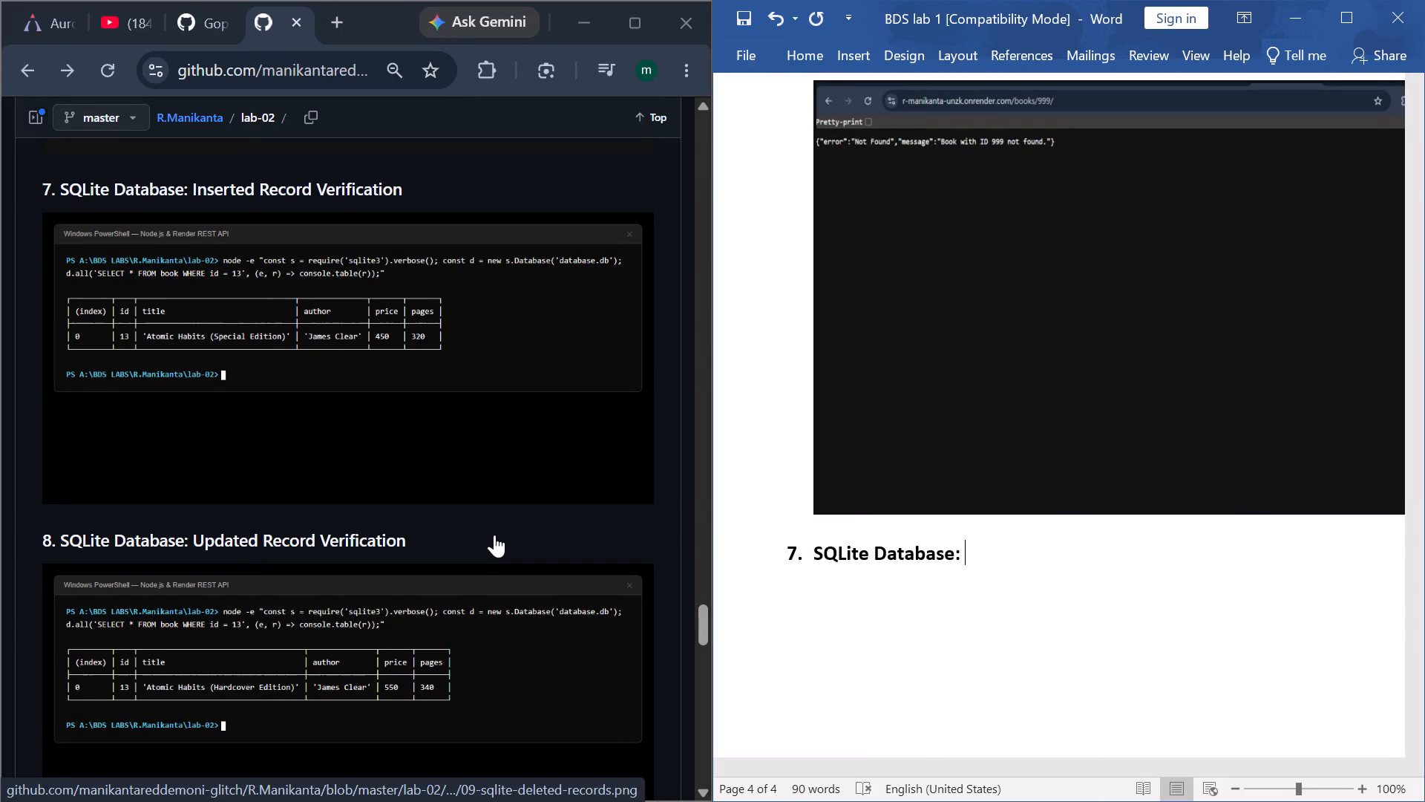
type("Ins")
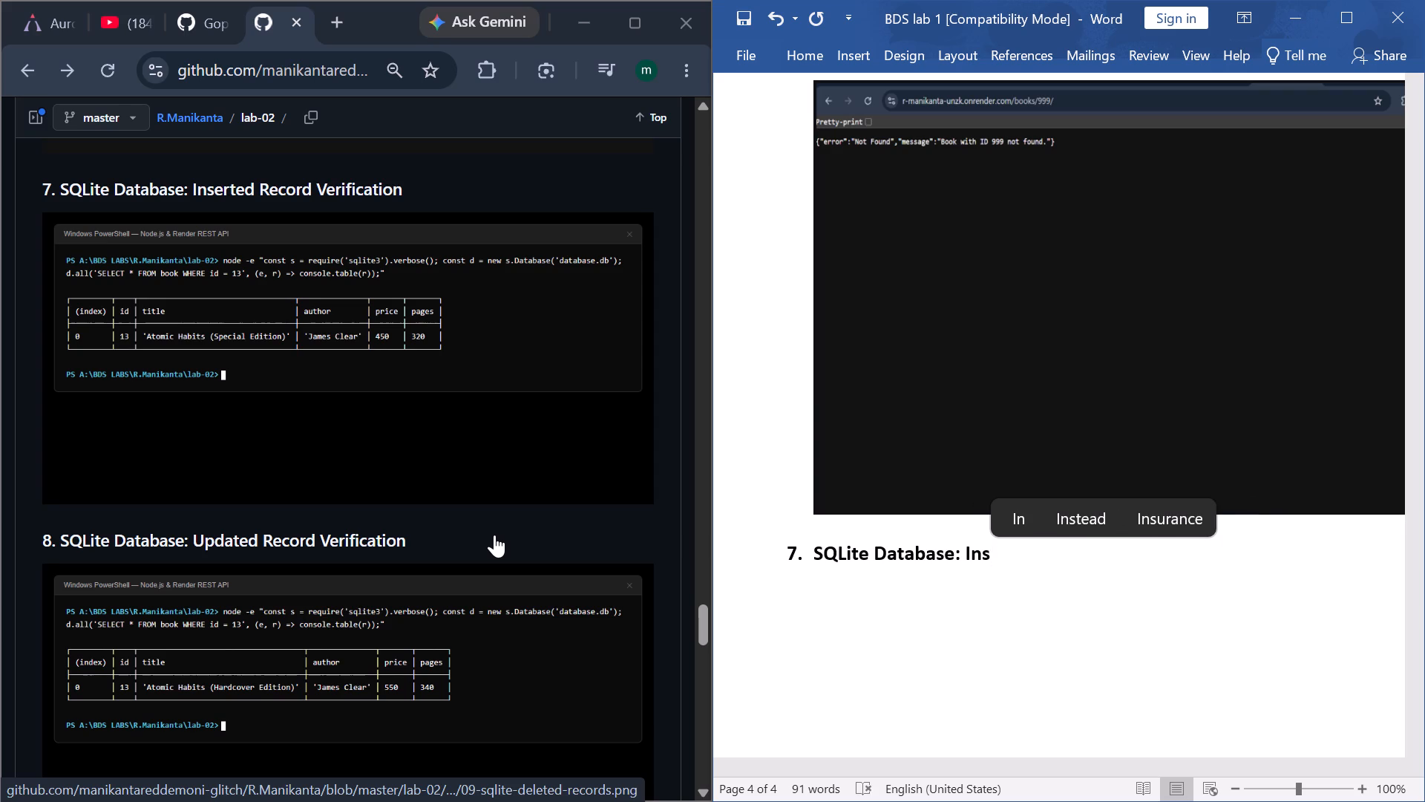
type("erted")
key("space")
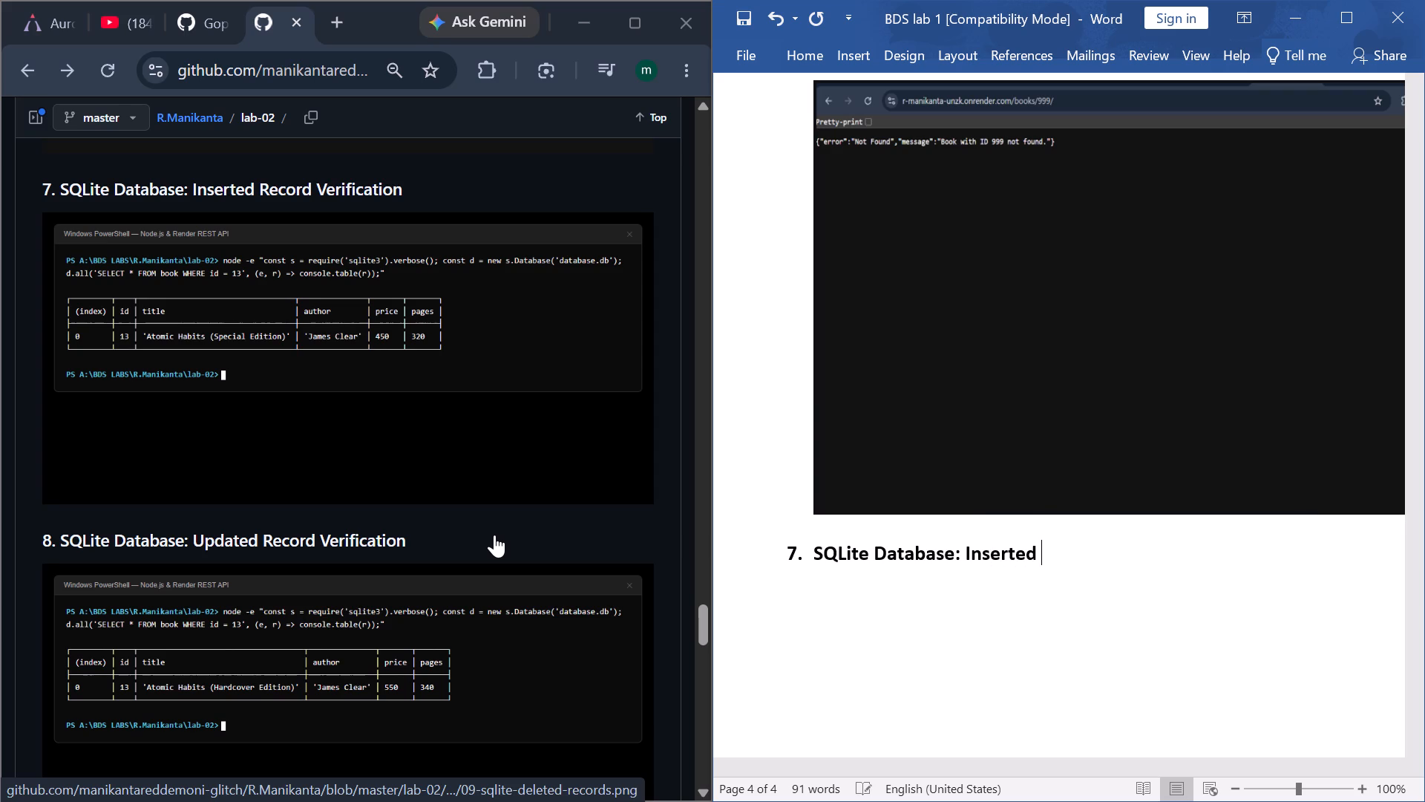
type("Record Veri")
type("fication")
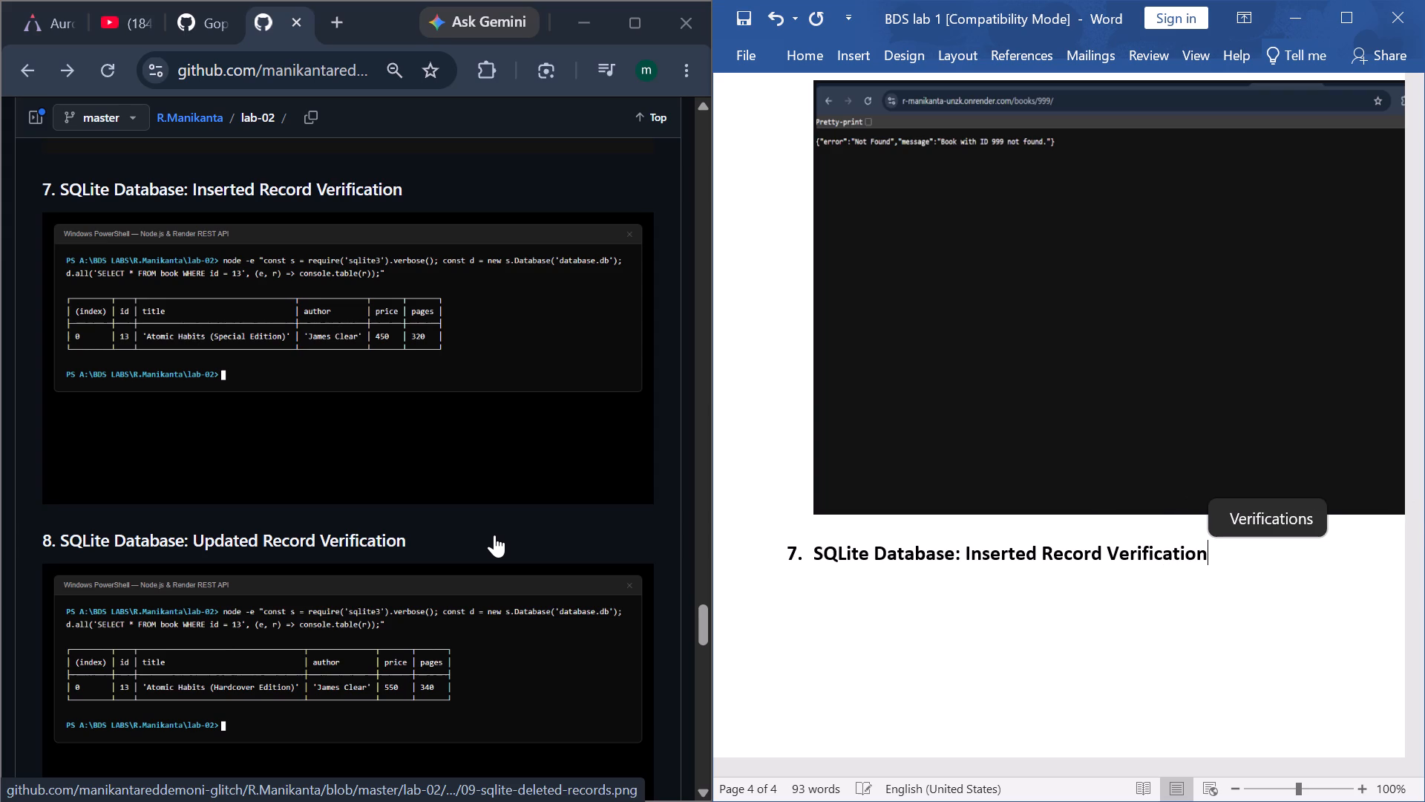
key("shift+colon")
Start an unnumbered line below the item 7 caption, leaving one blank line between them.
key("Return")
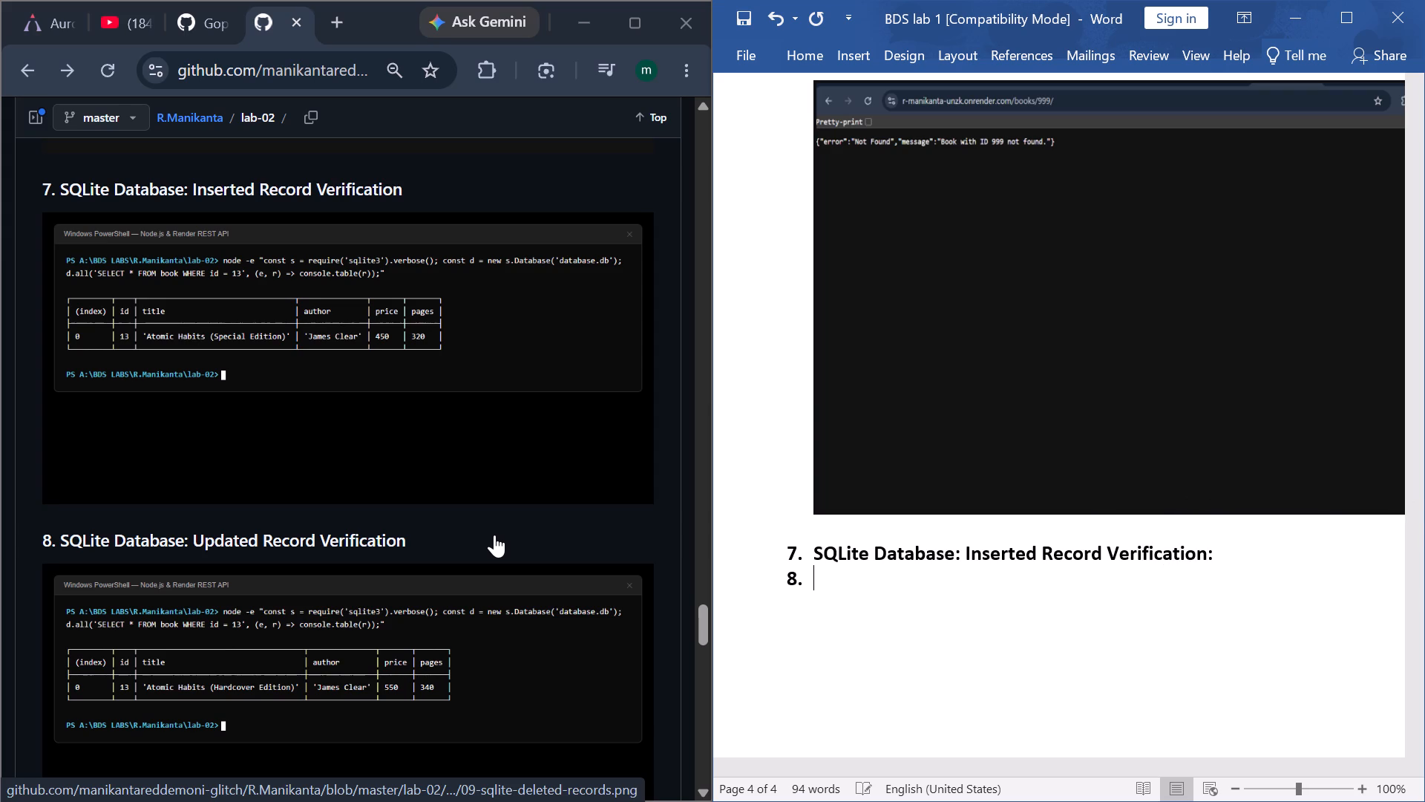
key("BackSpace")
key("Return")
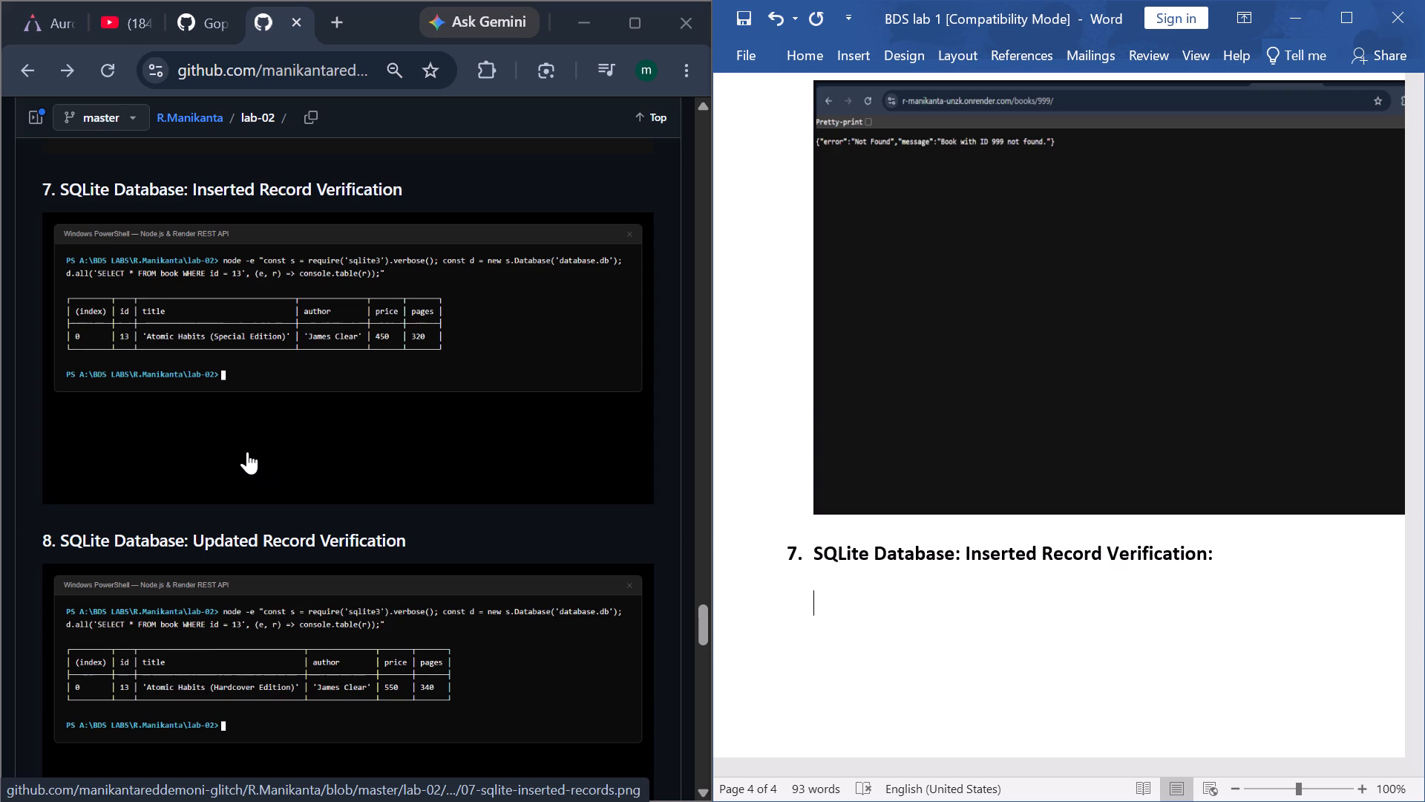
Capture the README's section 7 PowerShell output and paste the screenshot below the item 7 caption.
key("Print")
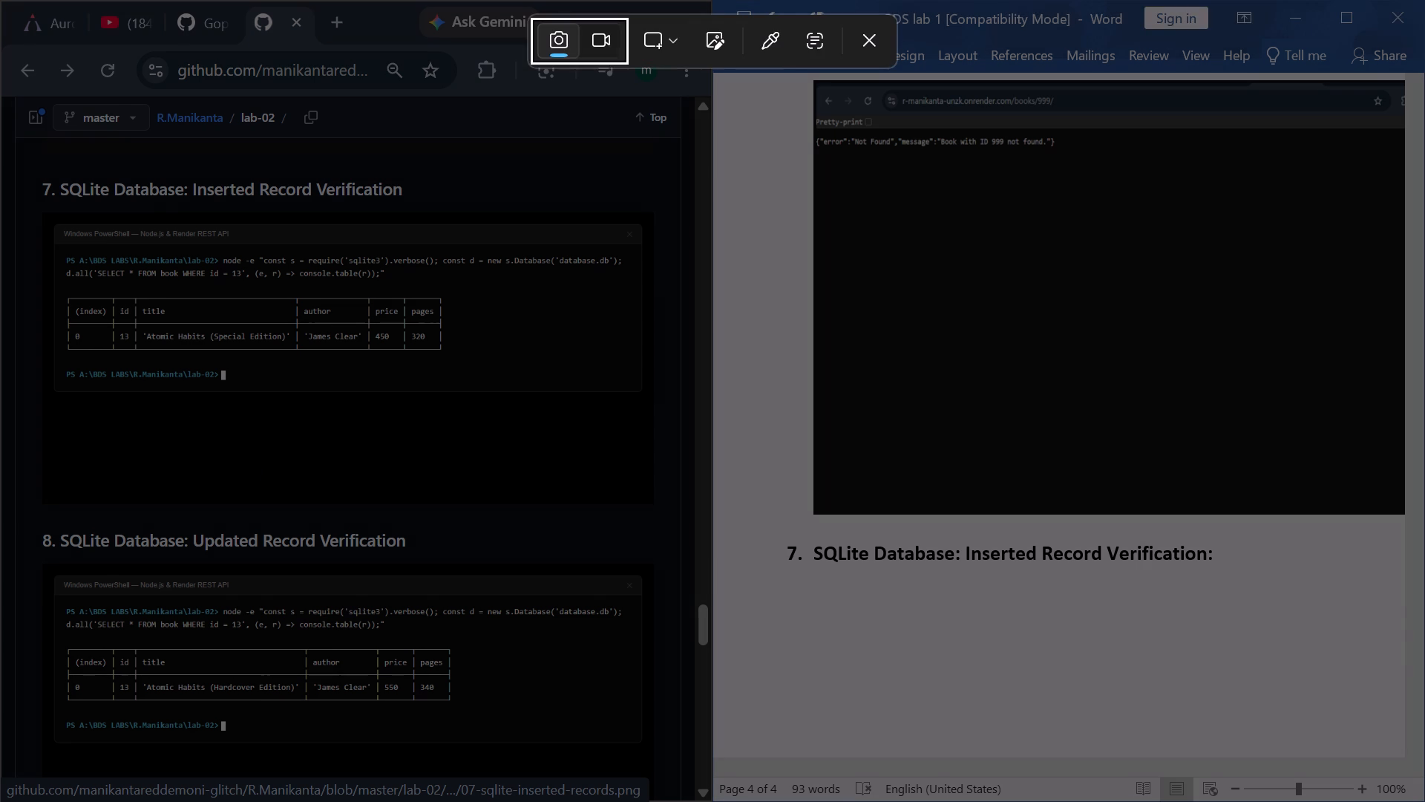
left_click_drag(53, 218, 648, 396)
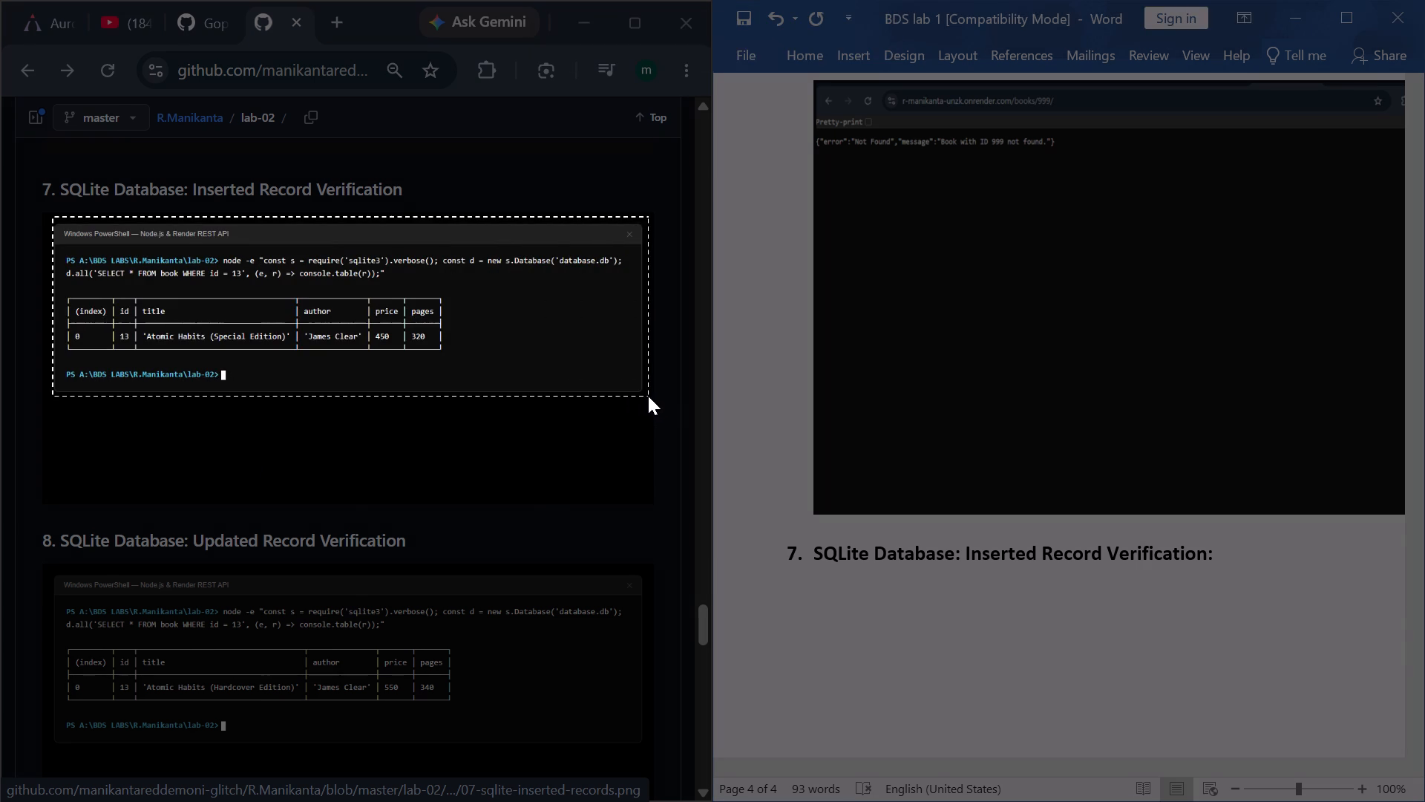
left_click_drag(648, 396, 646, 393)
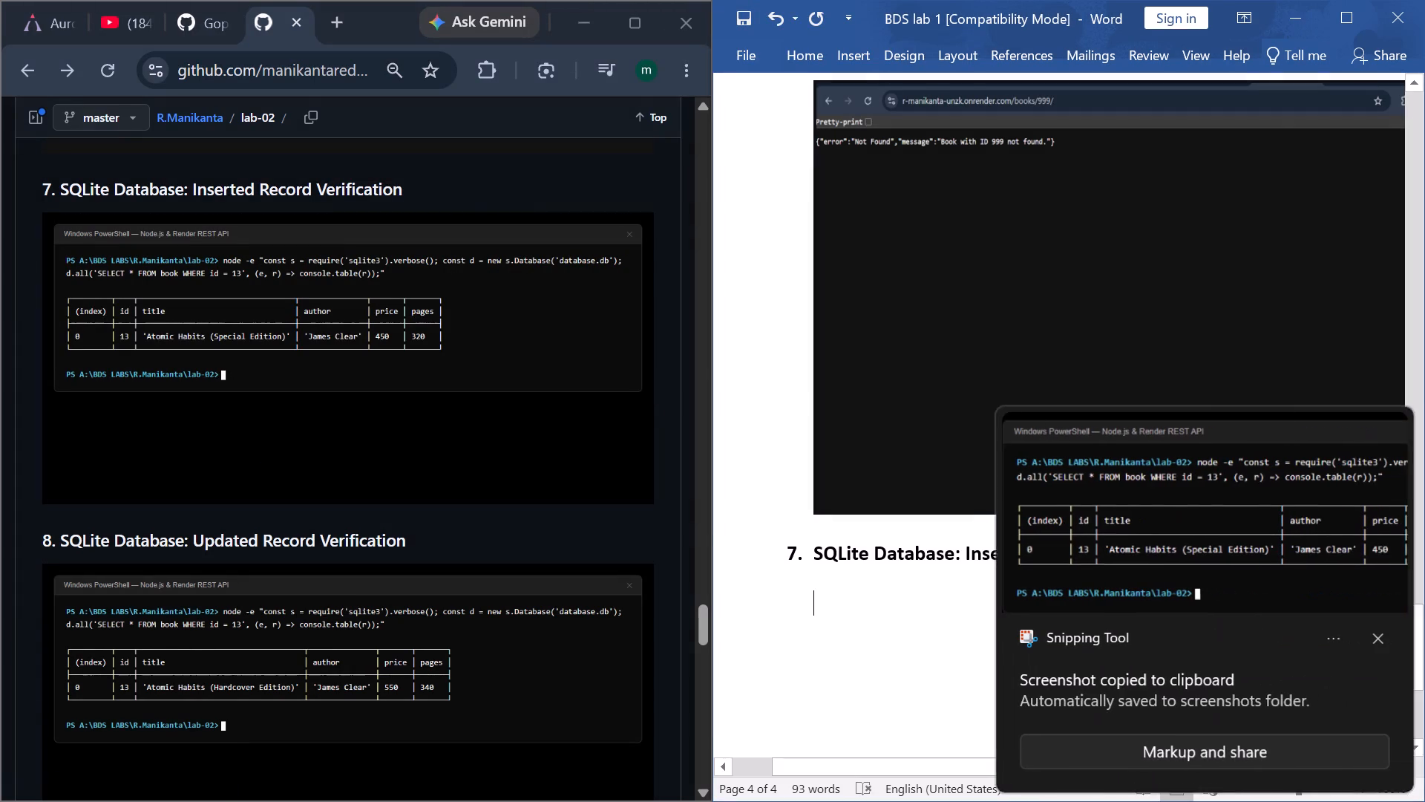
key("ctrl+v")
left_click(1374, 633)
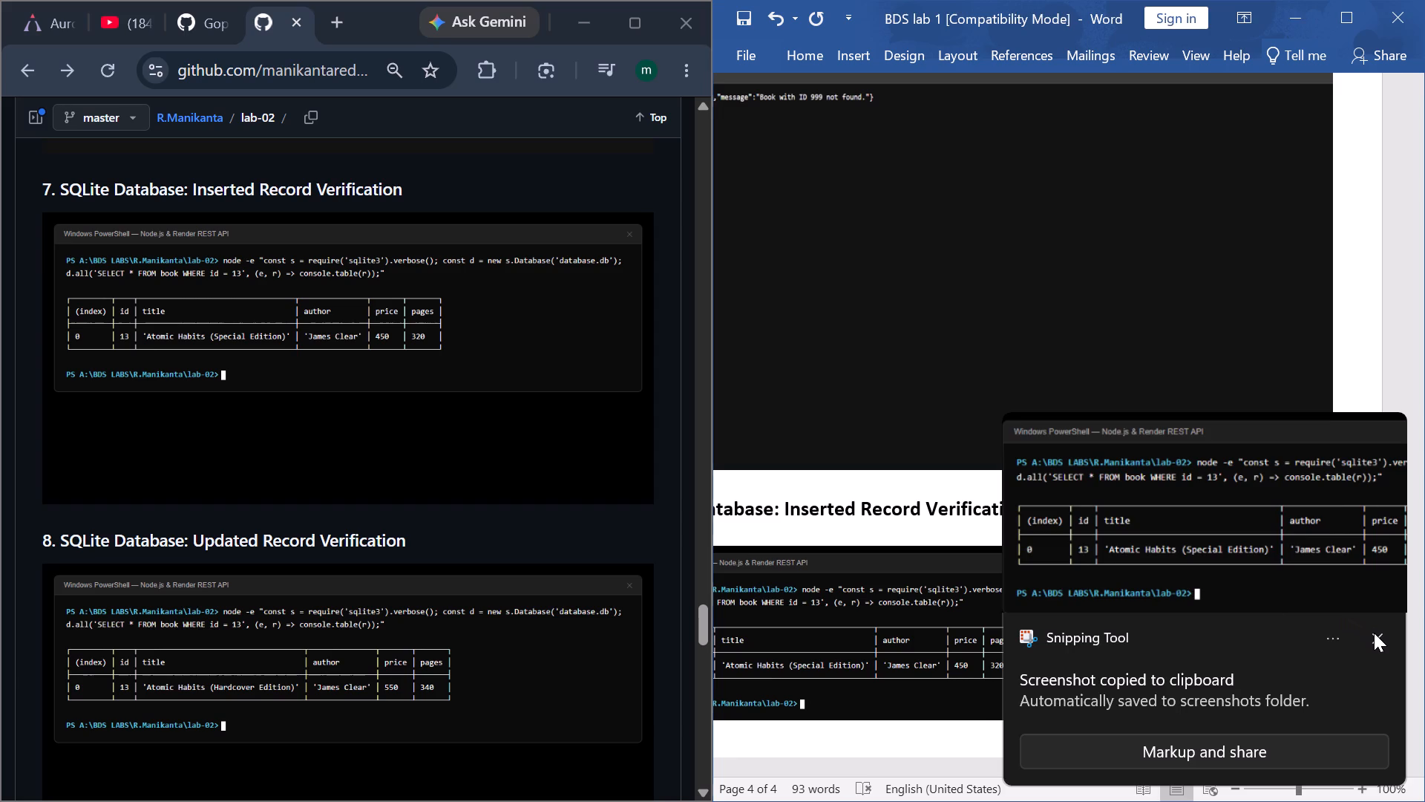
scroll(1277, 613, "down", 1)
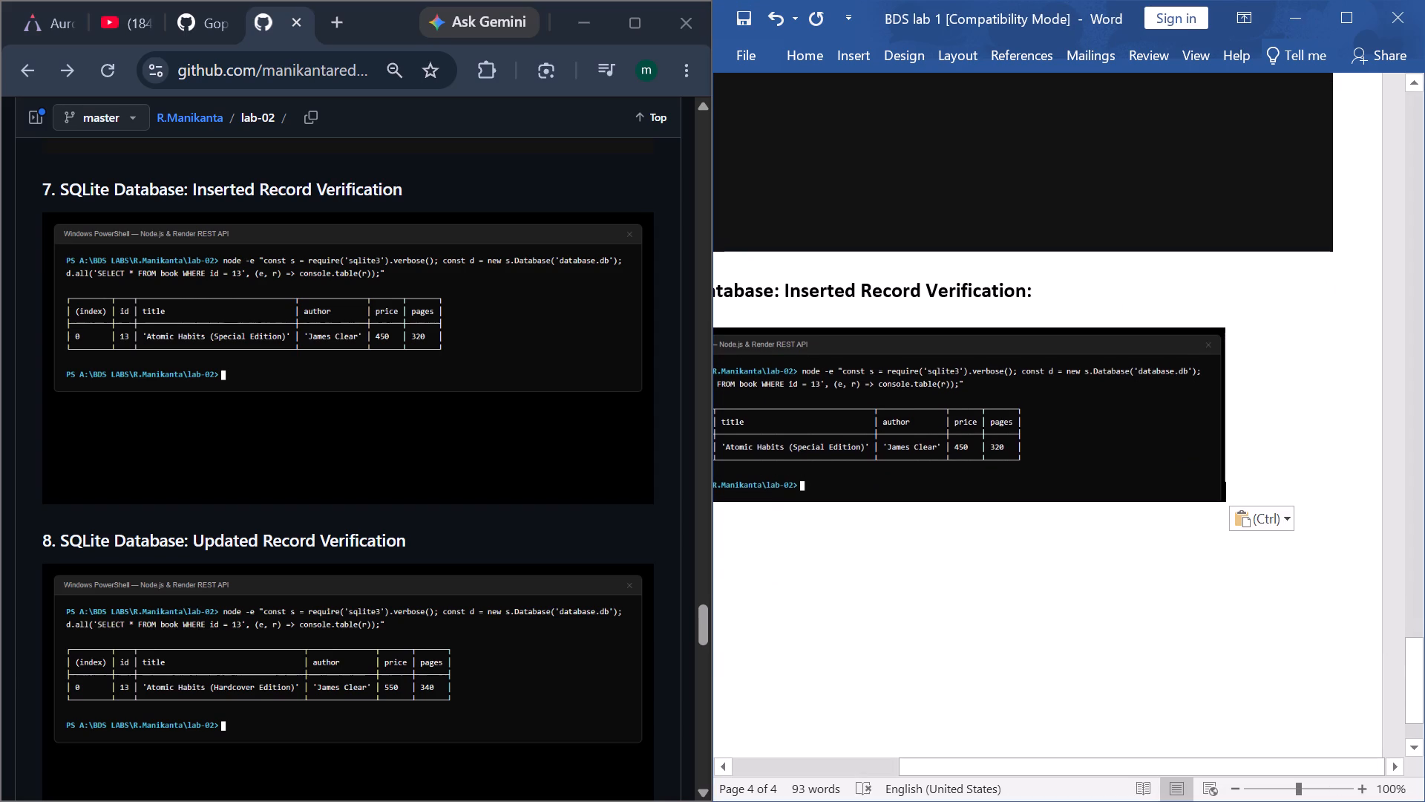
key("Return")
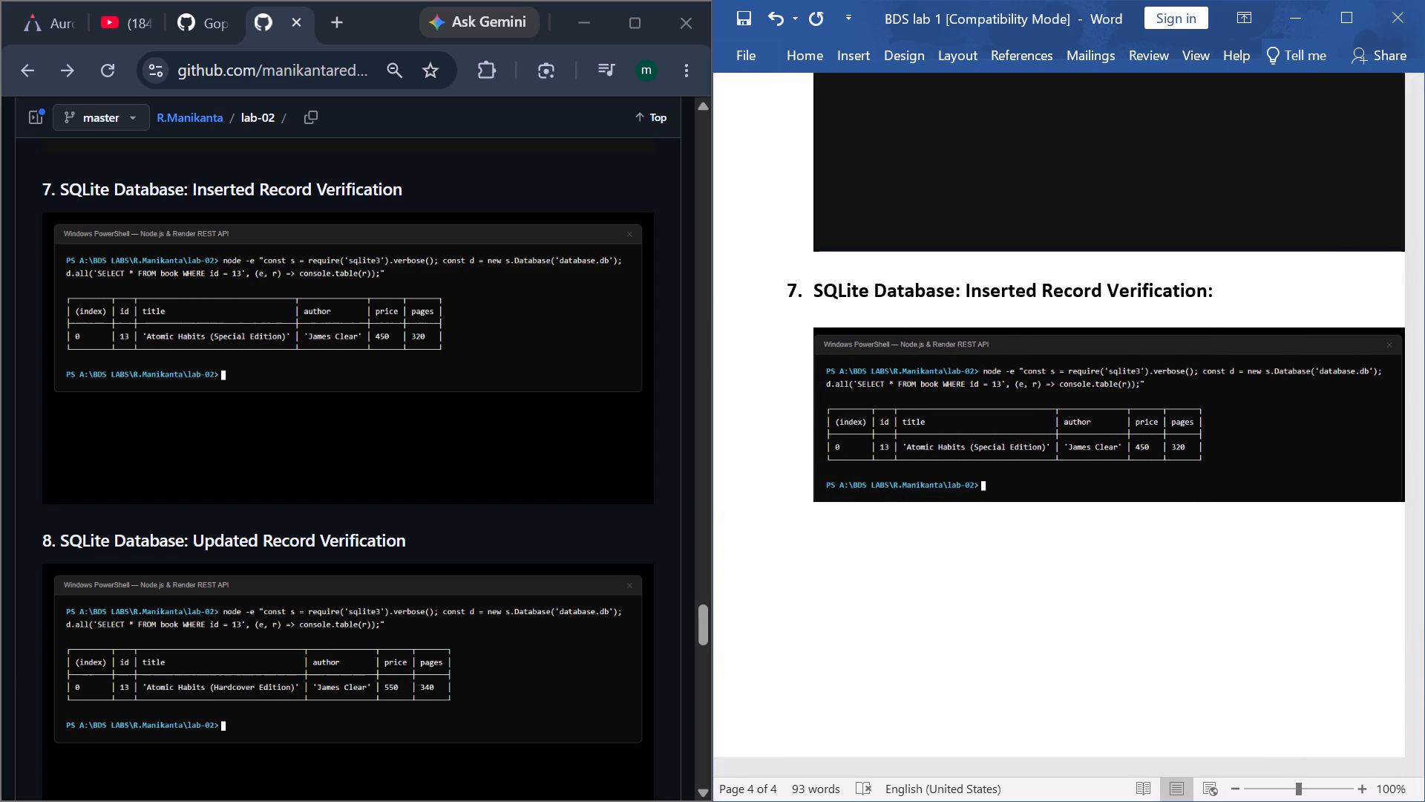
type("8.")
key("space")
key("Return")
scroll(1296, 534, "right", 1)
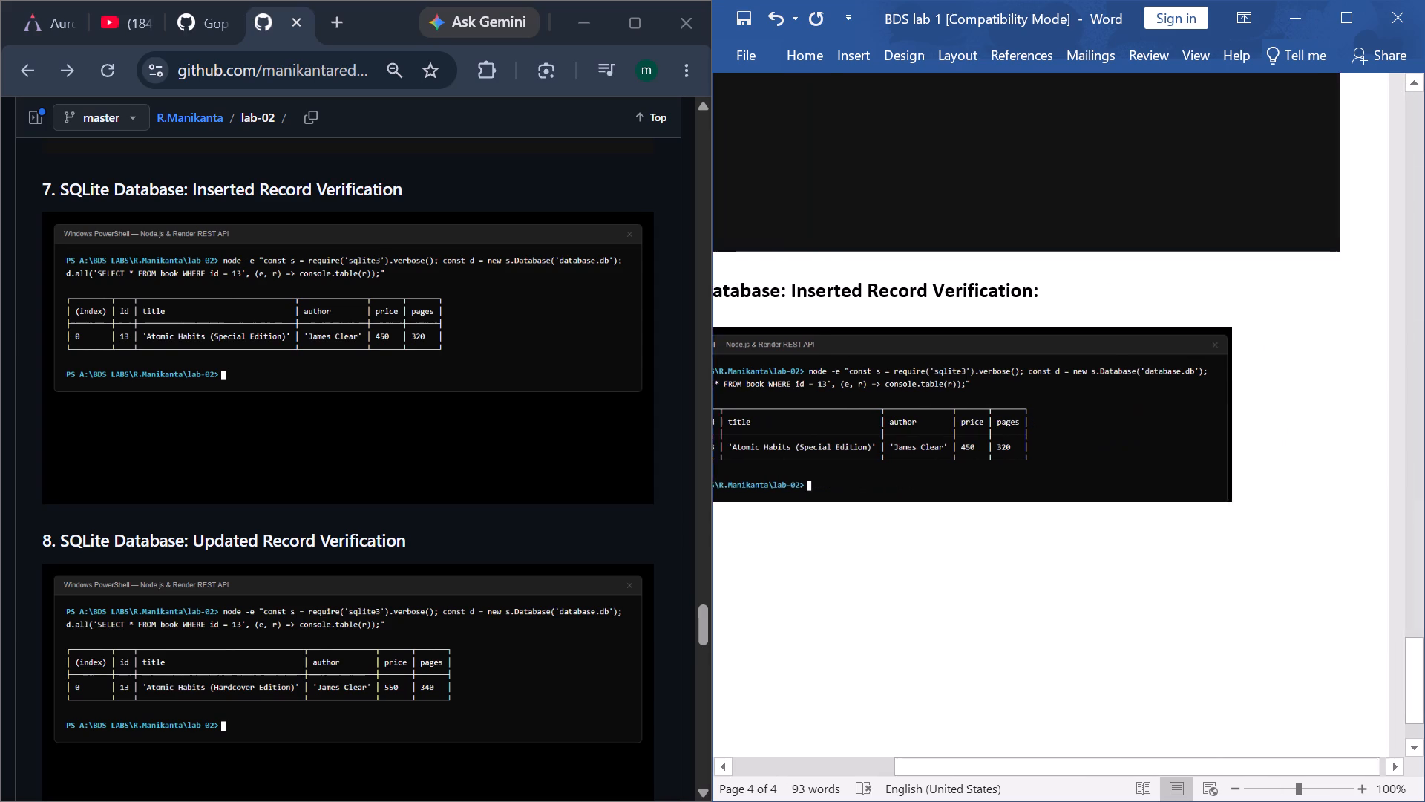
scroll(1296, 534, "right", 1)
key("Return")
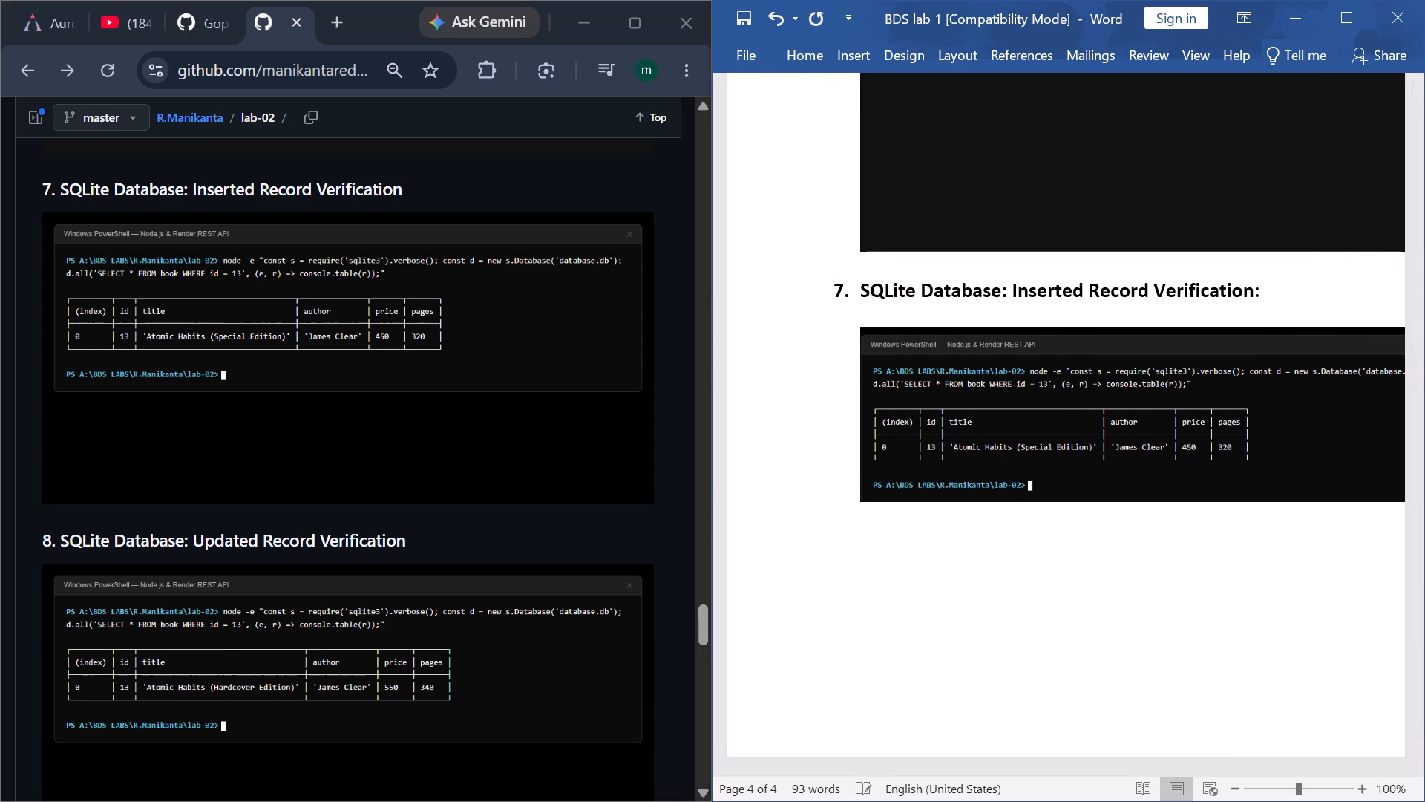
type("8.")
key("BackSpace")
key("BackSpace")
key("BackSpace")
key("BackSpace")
Start automatic list item 8 below the inserted-record screenshot, leaving a blank line between them.
key("Return")
key("Return")
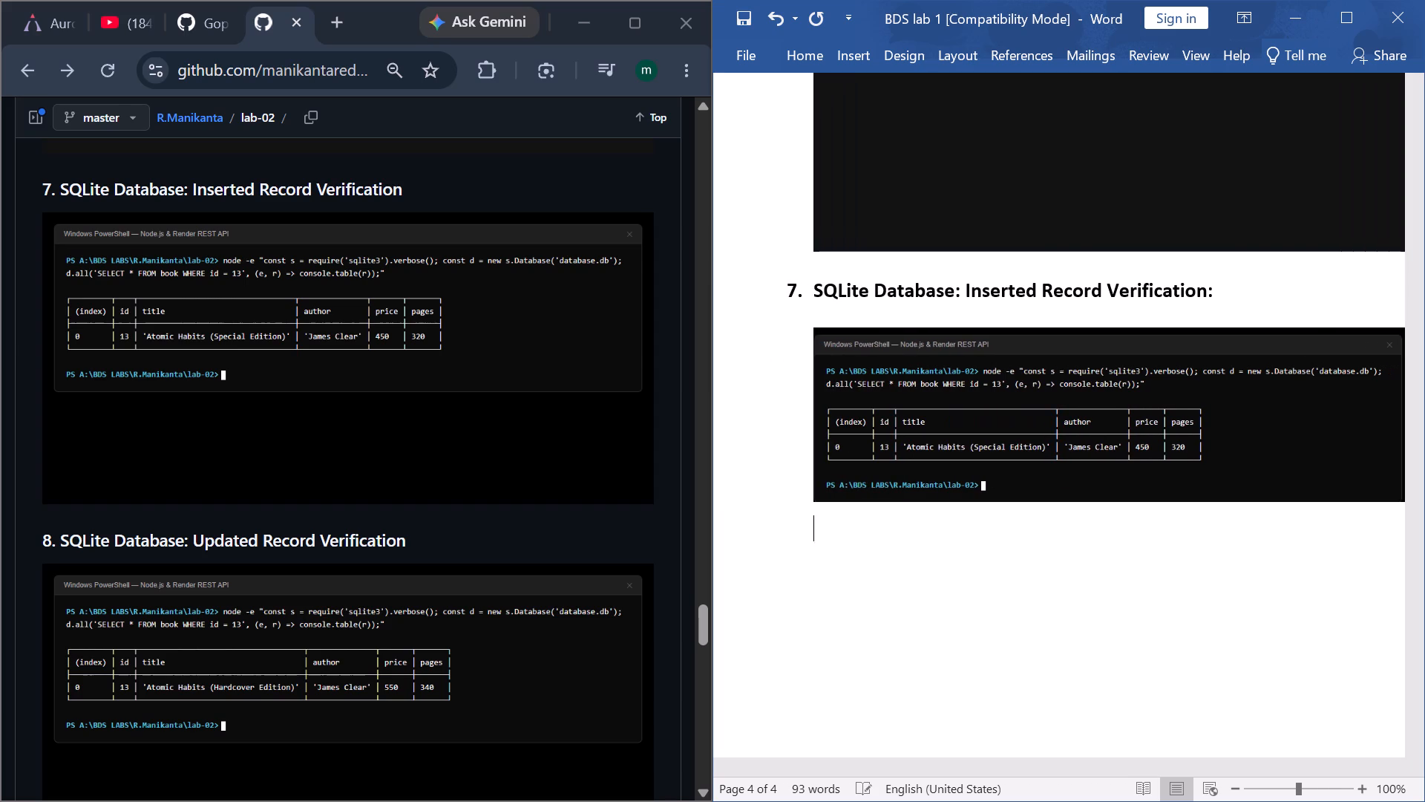
type("8.")
key("Return")
key("BackSpace")
key("BackSpace")
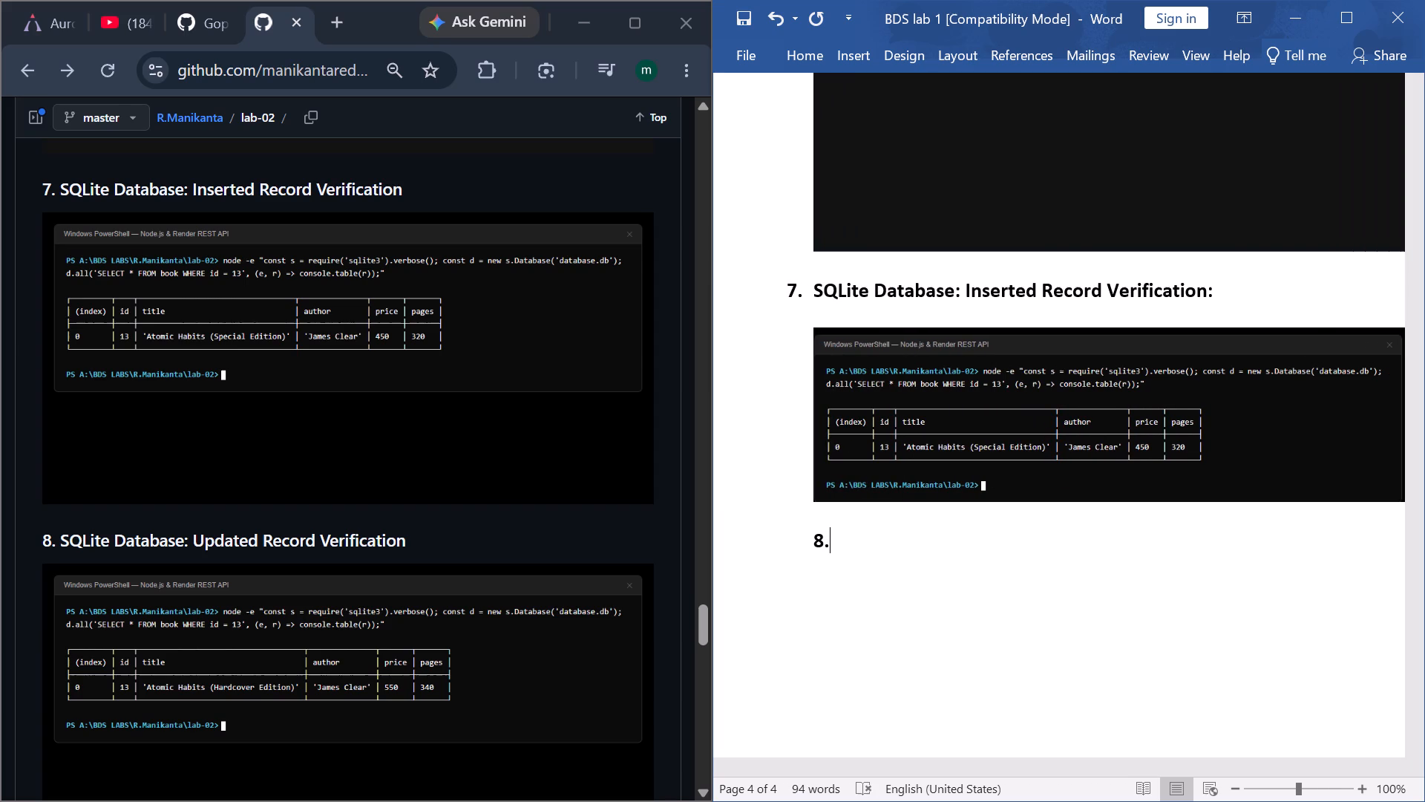
key("space")
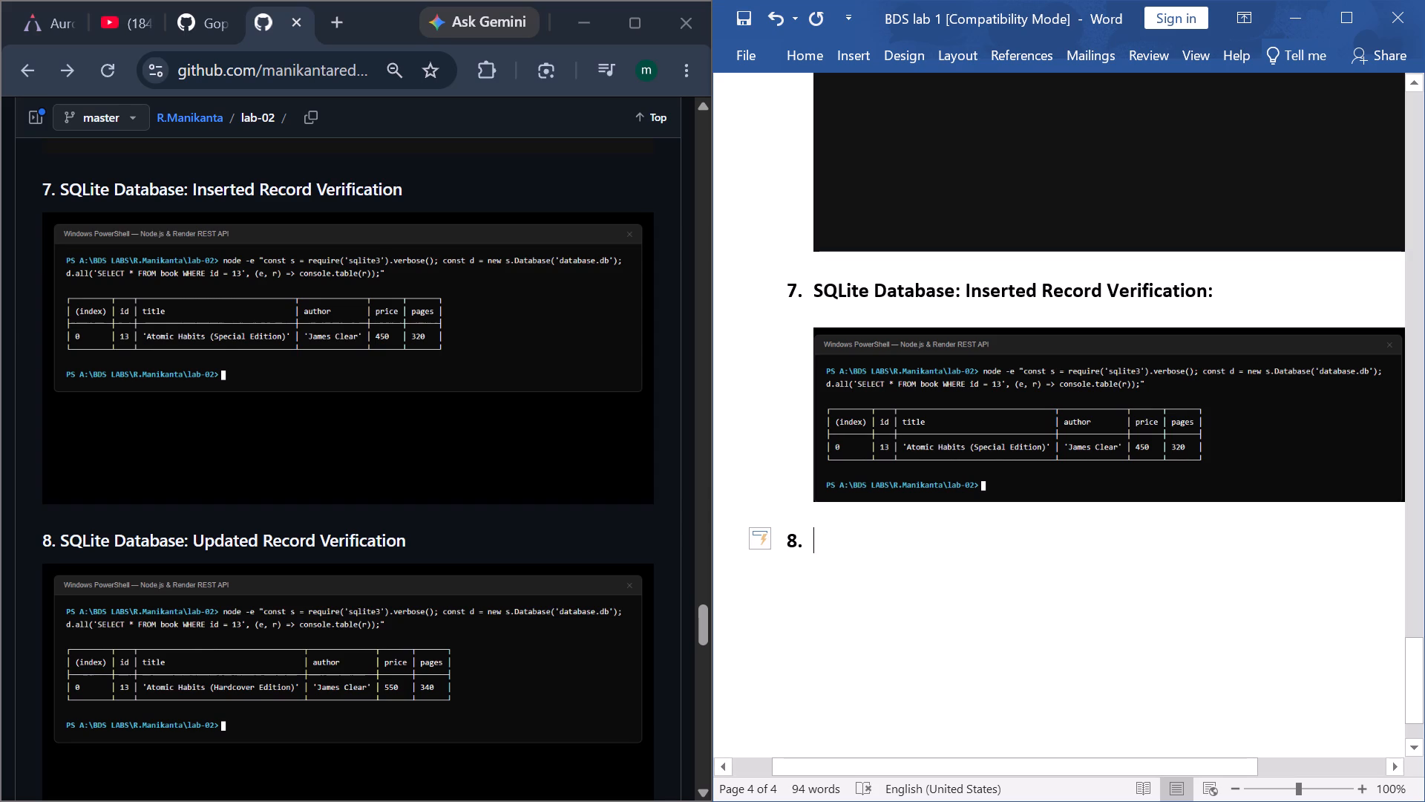
Caption item 8 "SQLITE Database : Updated Record Verification :" after the README's section 8 heading.
key("shift+s")
type("qli")
key("BackSpace")
key("BackSpace")
key("BackSpace")
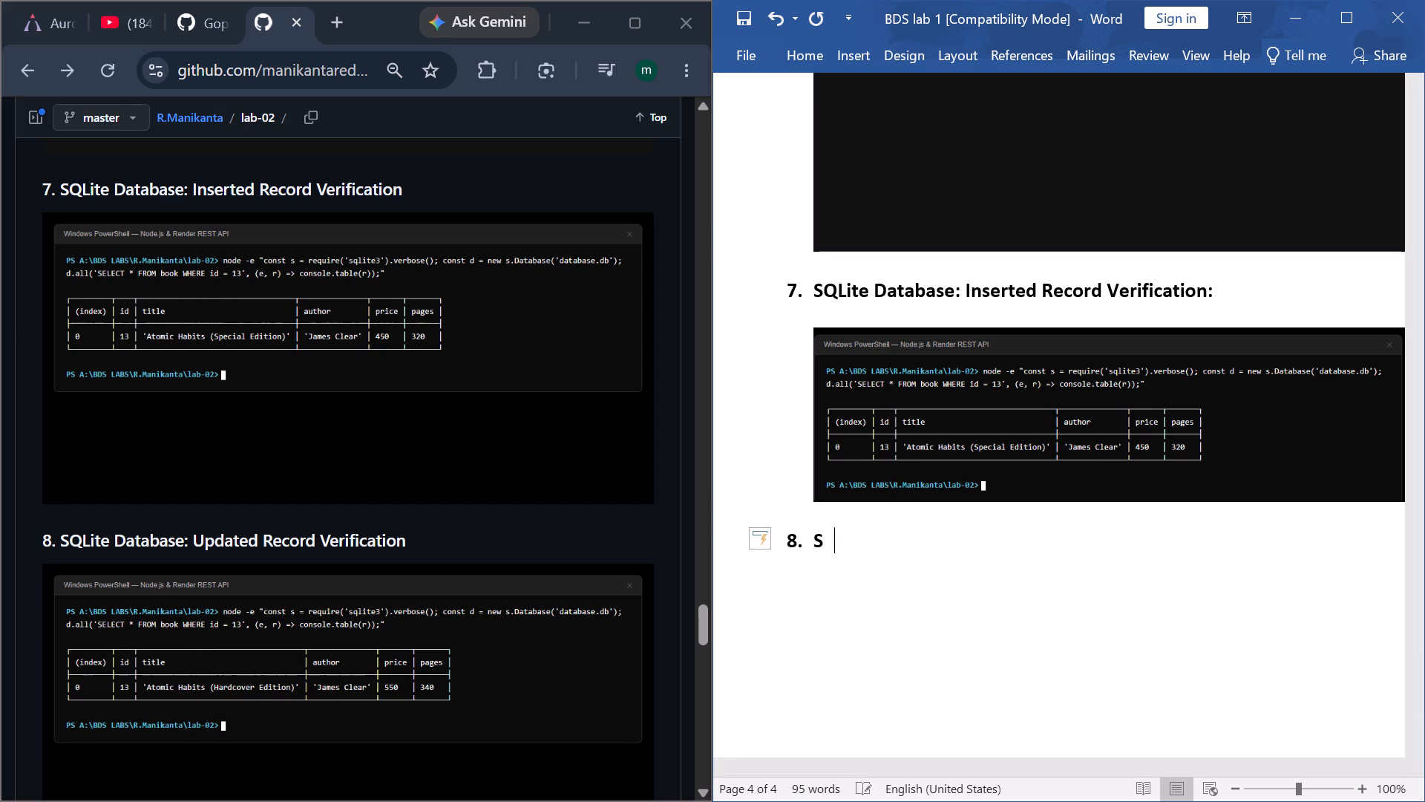
type("QLITE")
key("space")
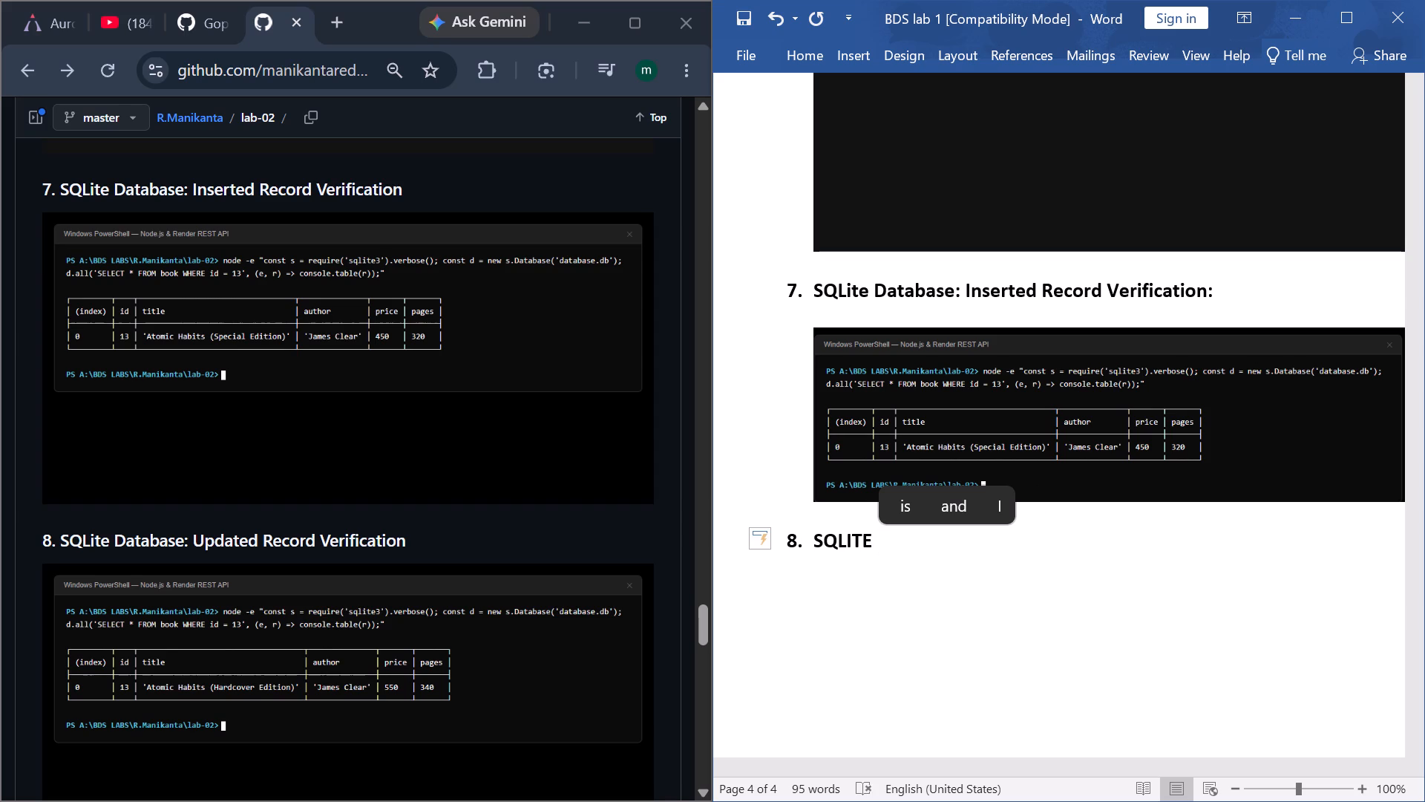
type("Database")
key("space")
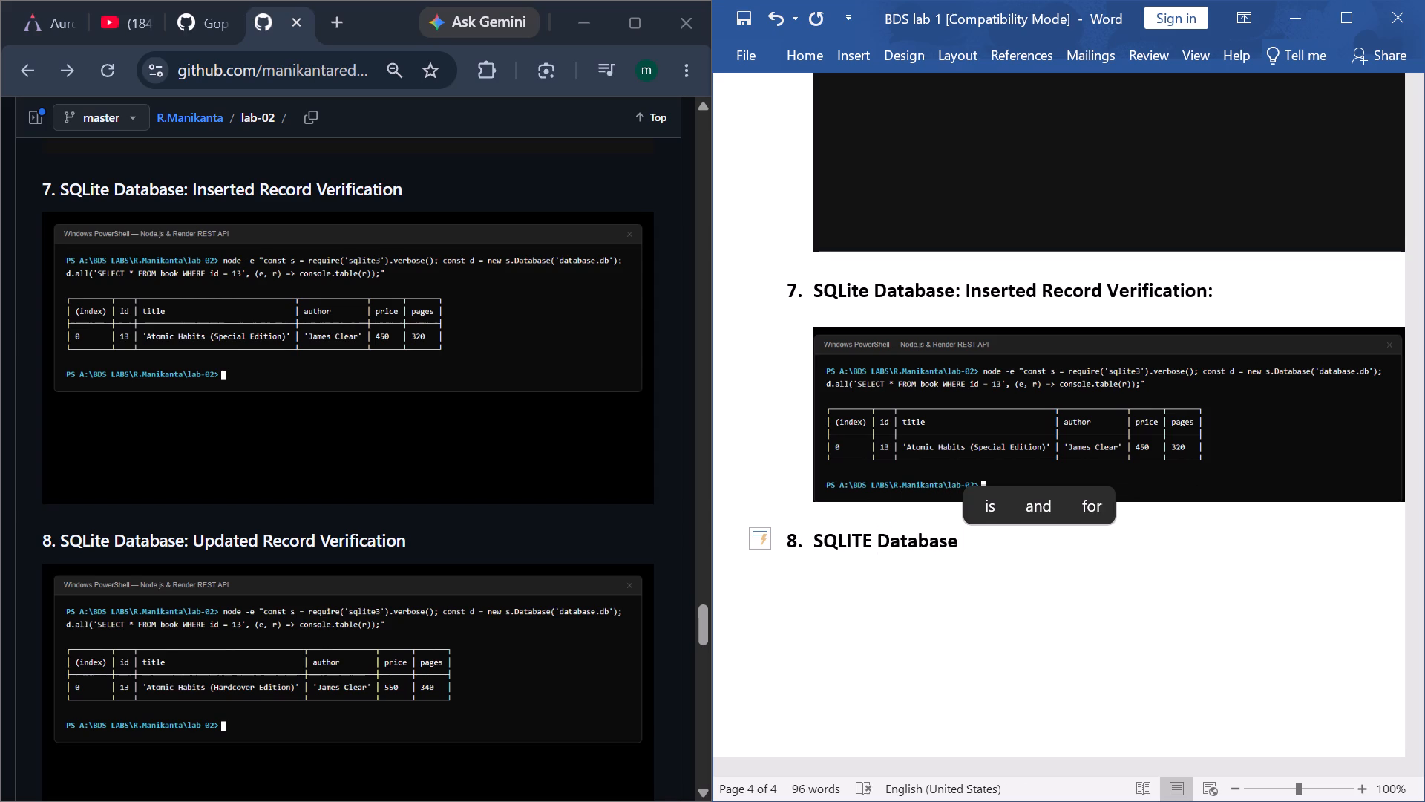
type(":")
key("space")
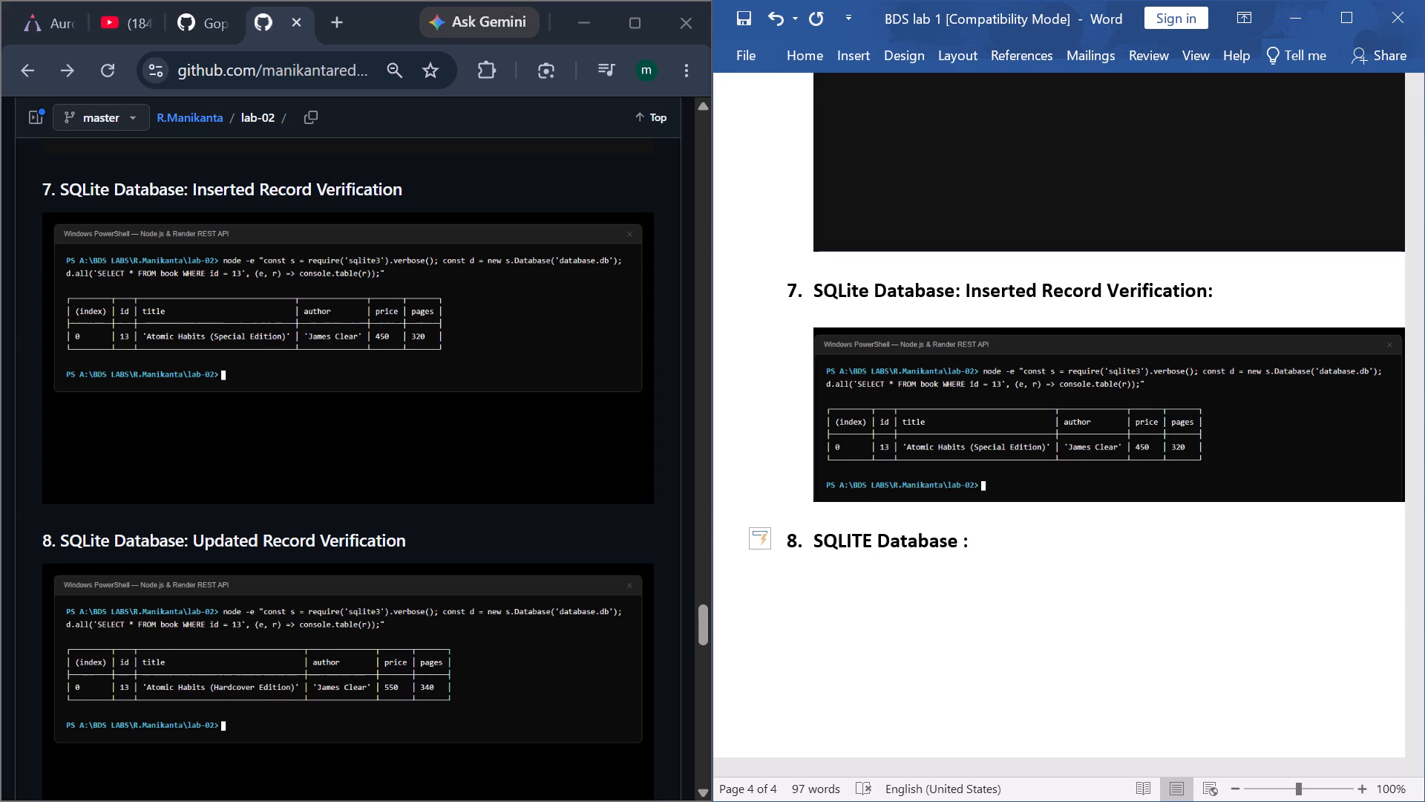
type("Updated Record")
key("space")
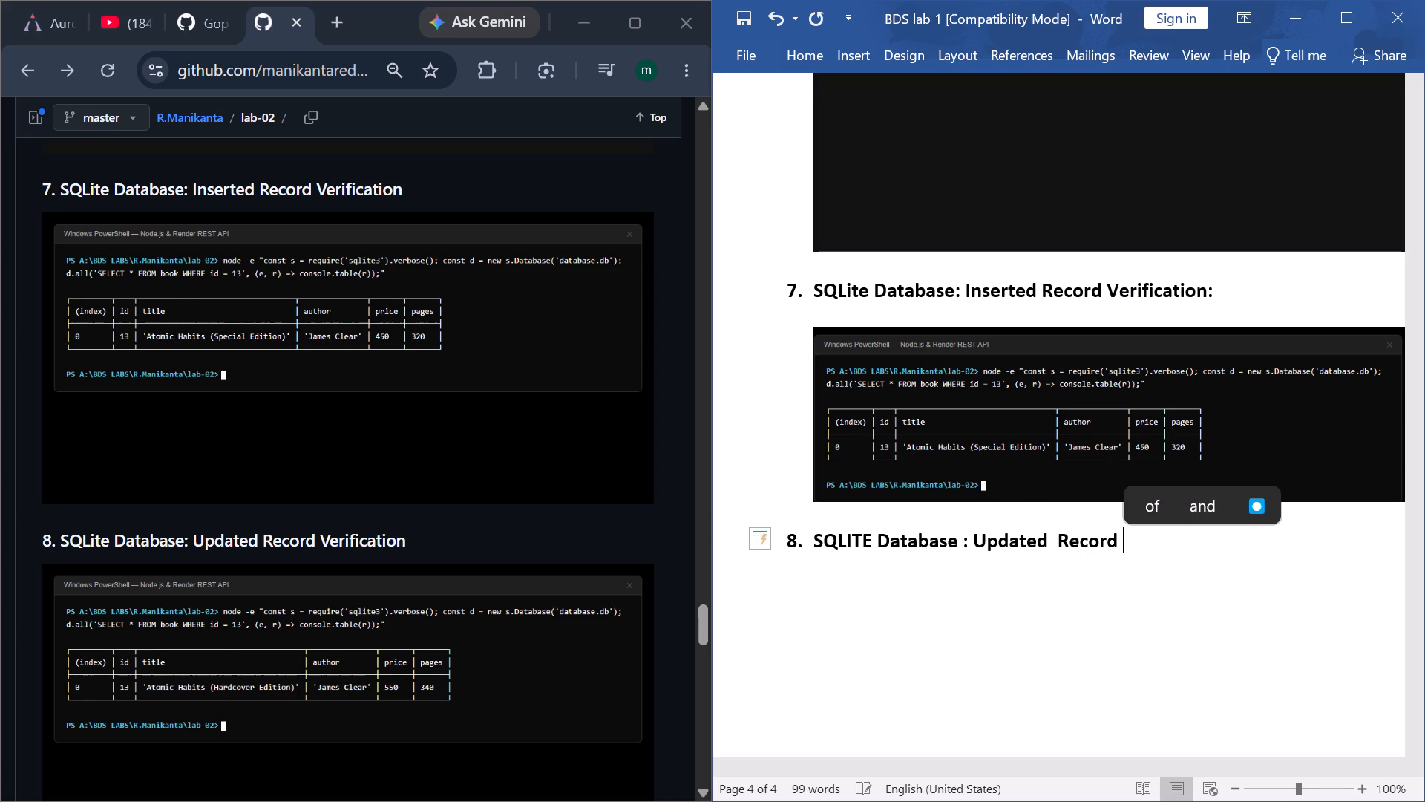
type("Veri")
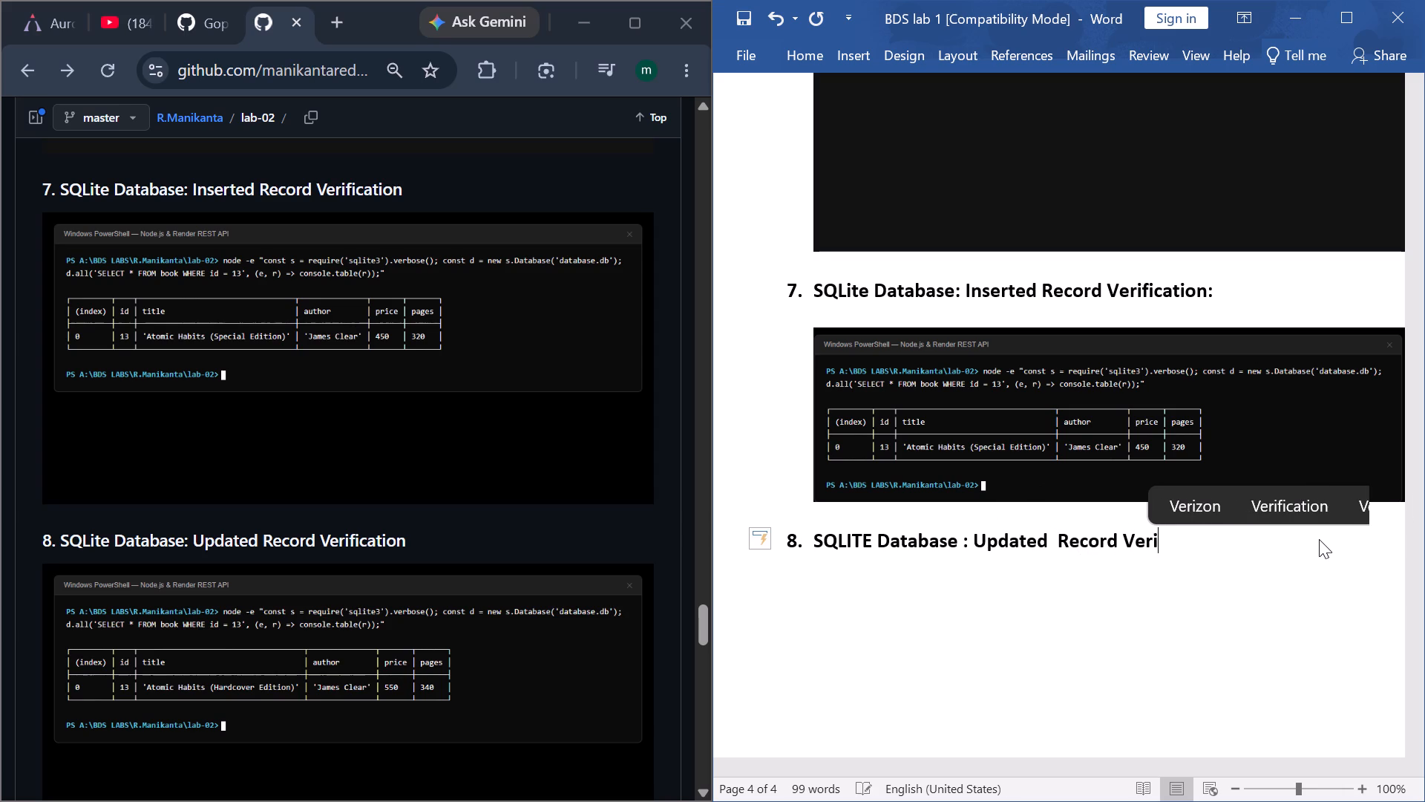
type("fication :")
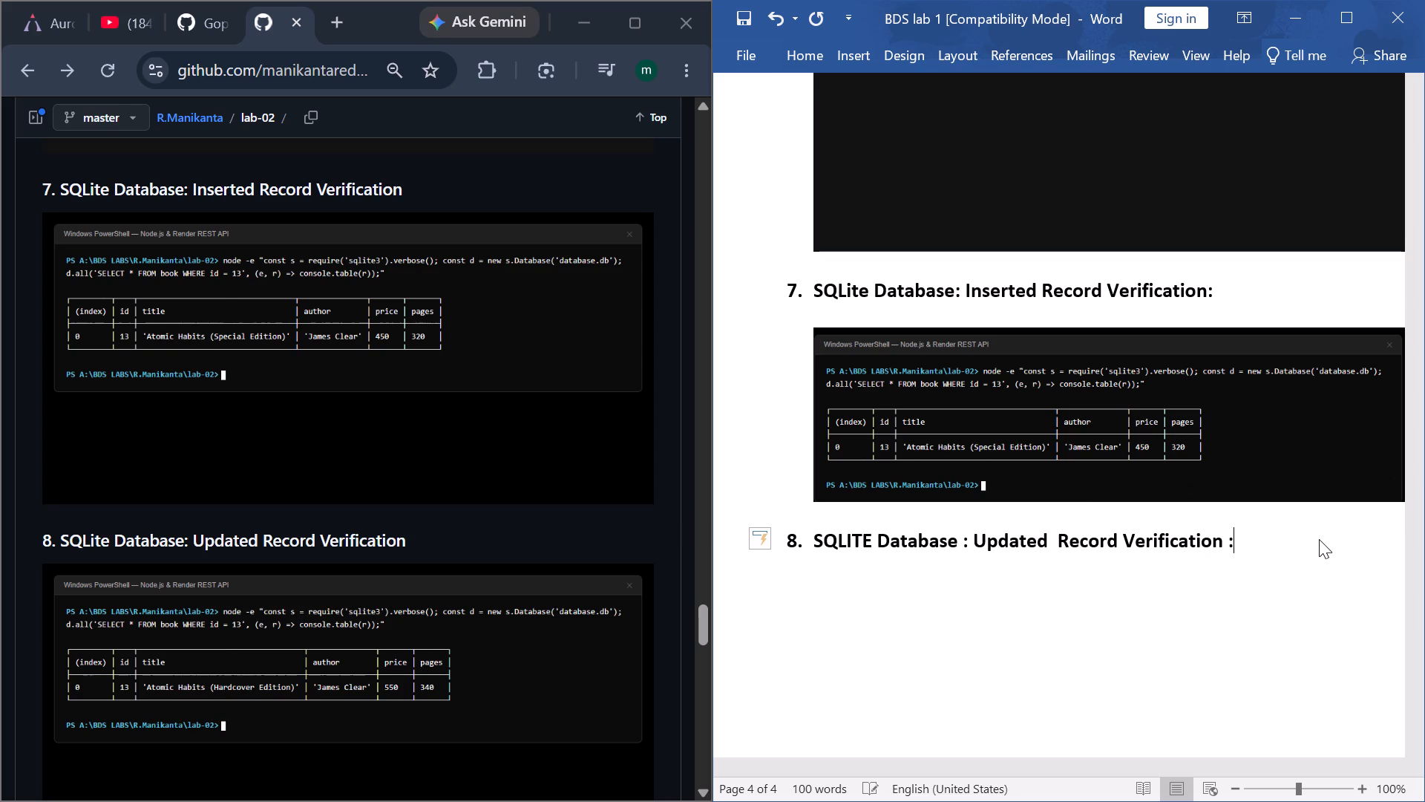
Start an unnumbered line below the item 8 caption, leaving one blank line between them.
key("Return")
key("BackSpace")
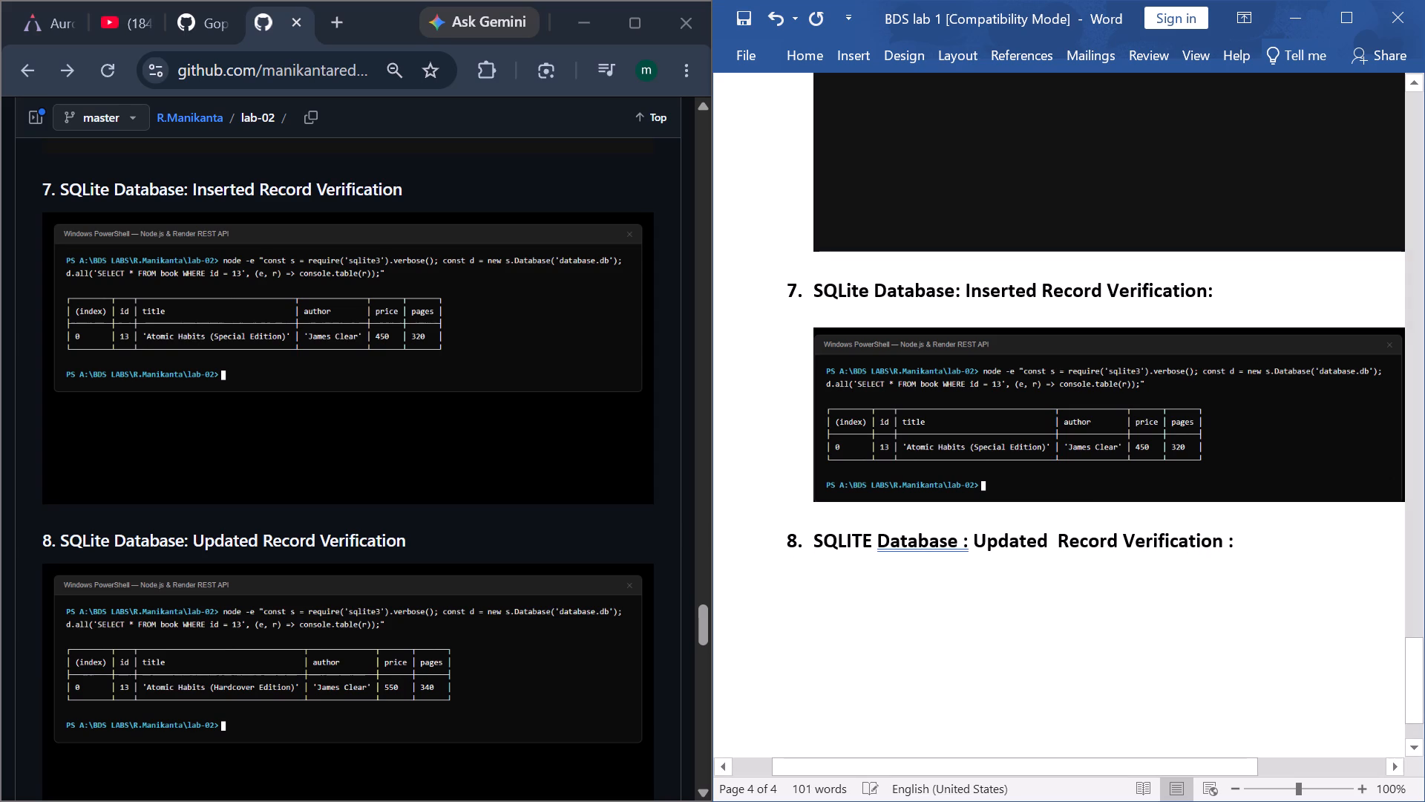
key("Return")
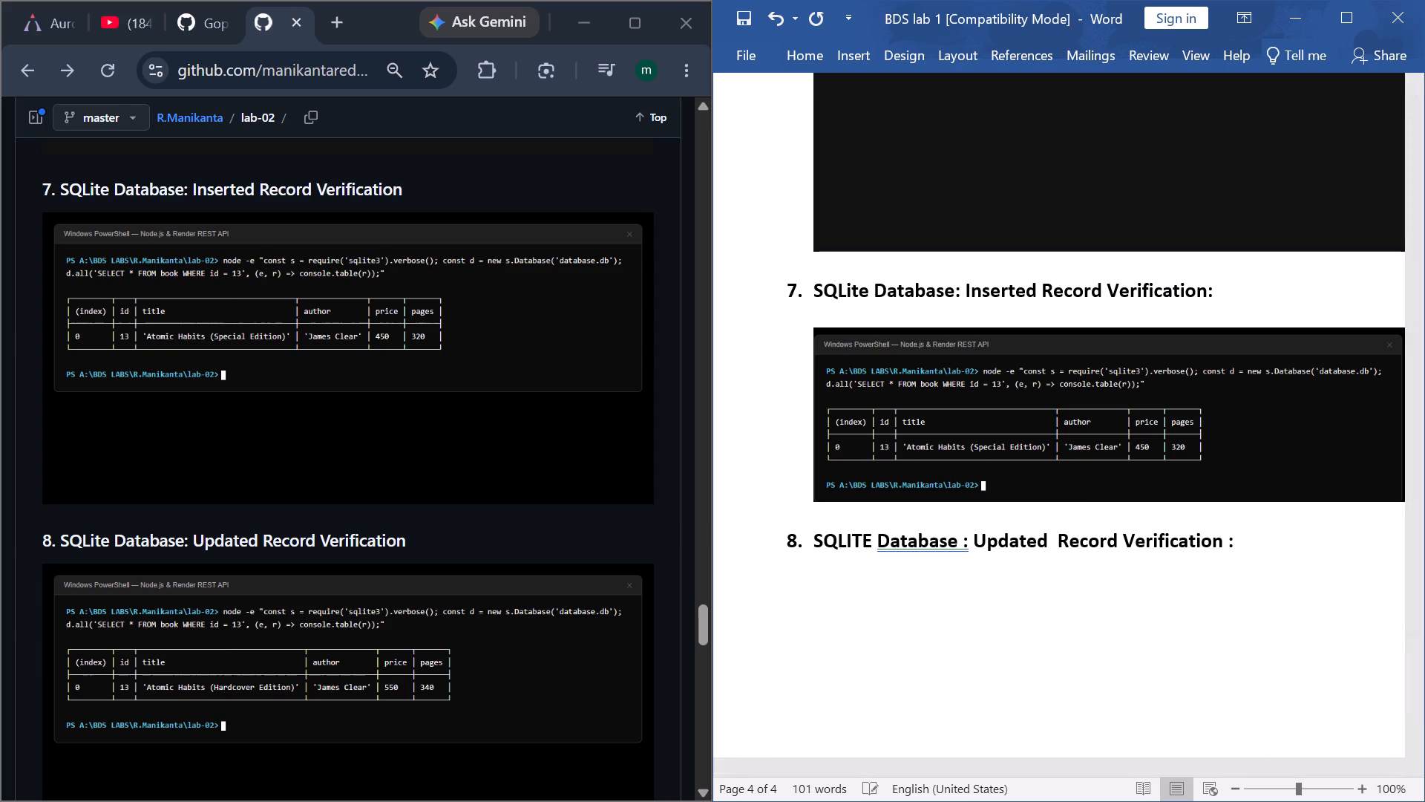
Capture the README's section 8 PowerShell output and paste the screenshot below the item 8 caption.
scroll(598, 397, "down", 1)
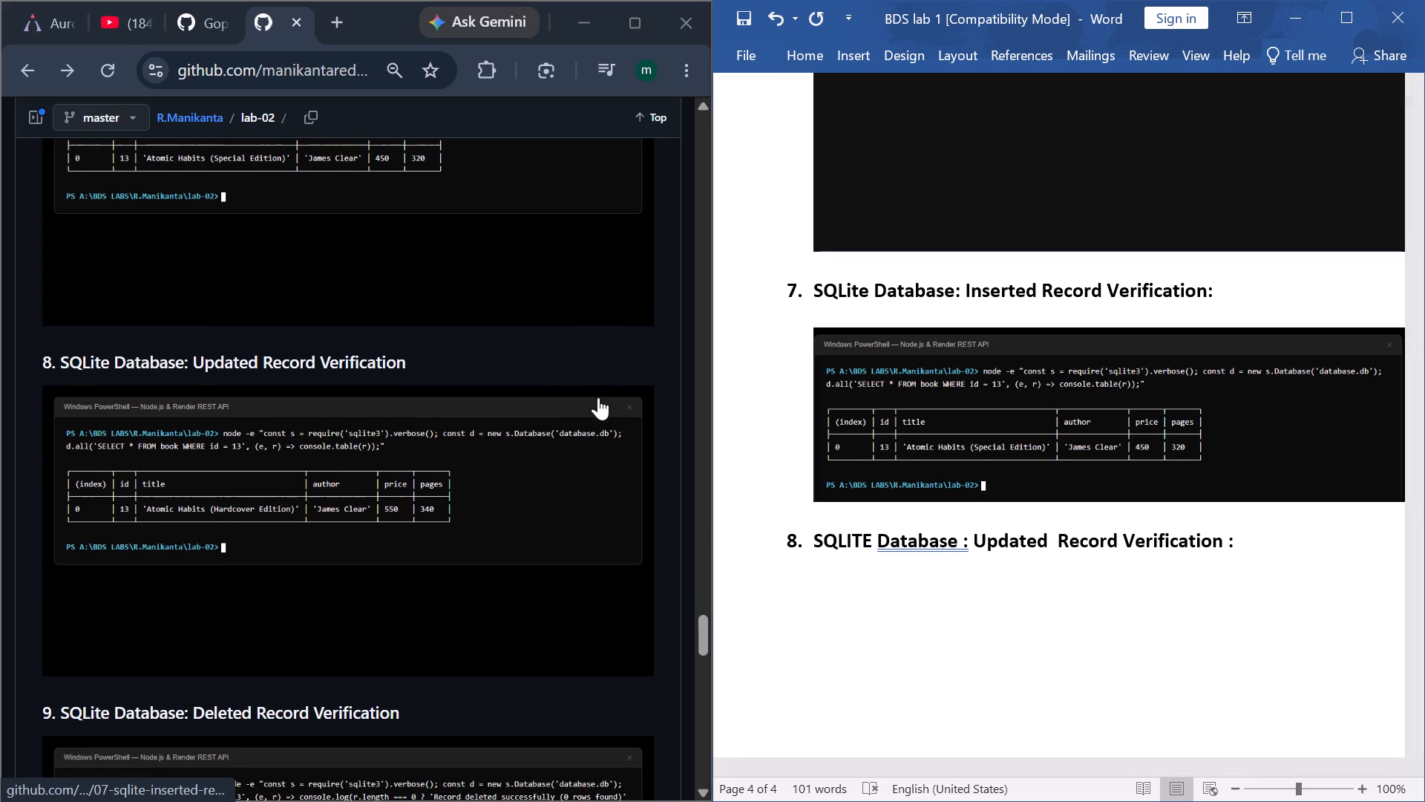
key("Print")
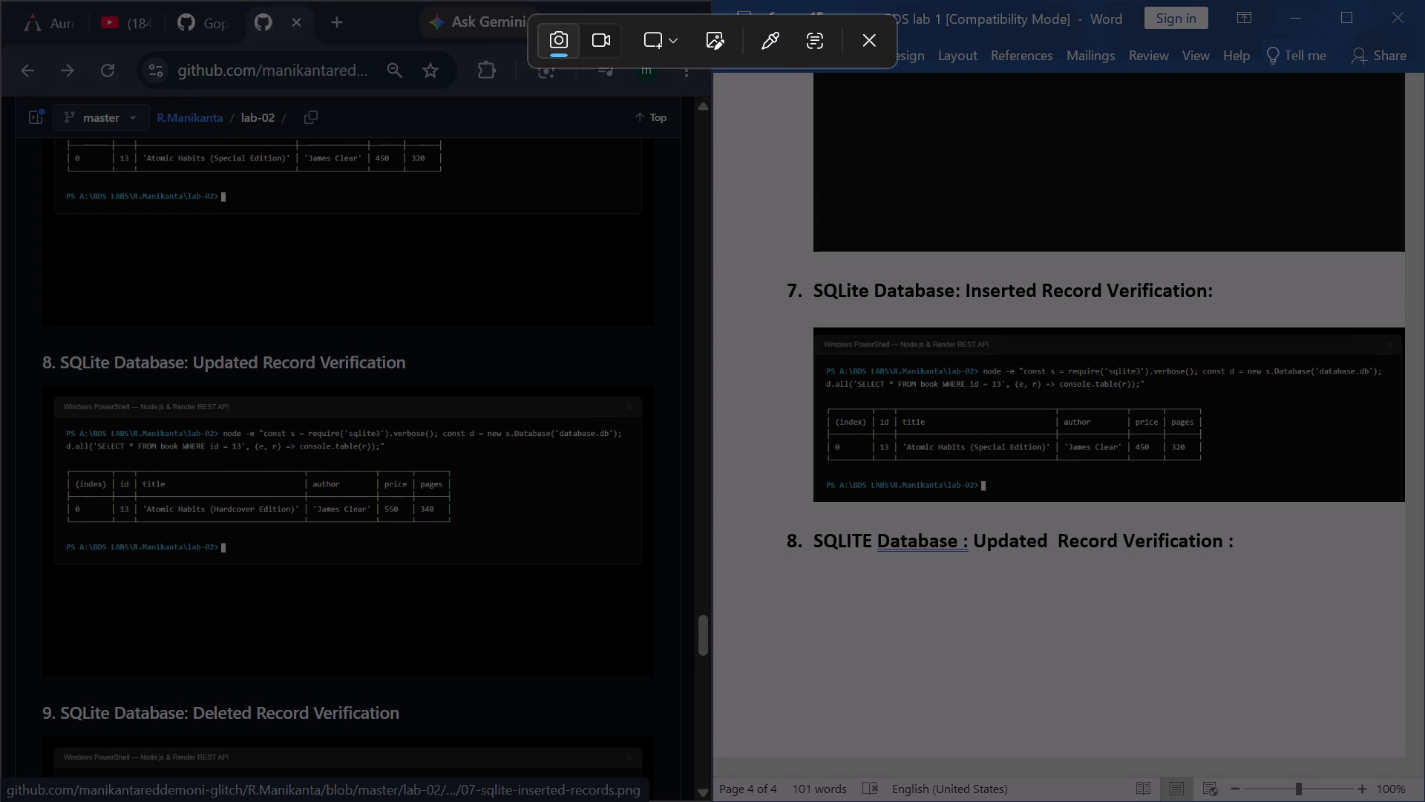
left_click_drag(52, 397, 641, 575)
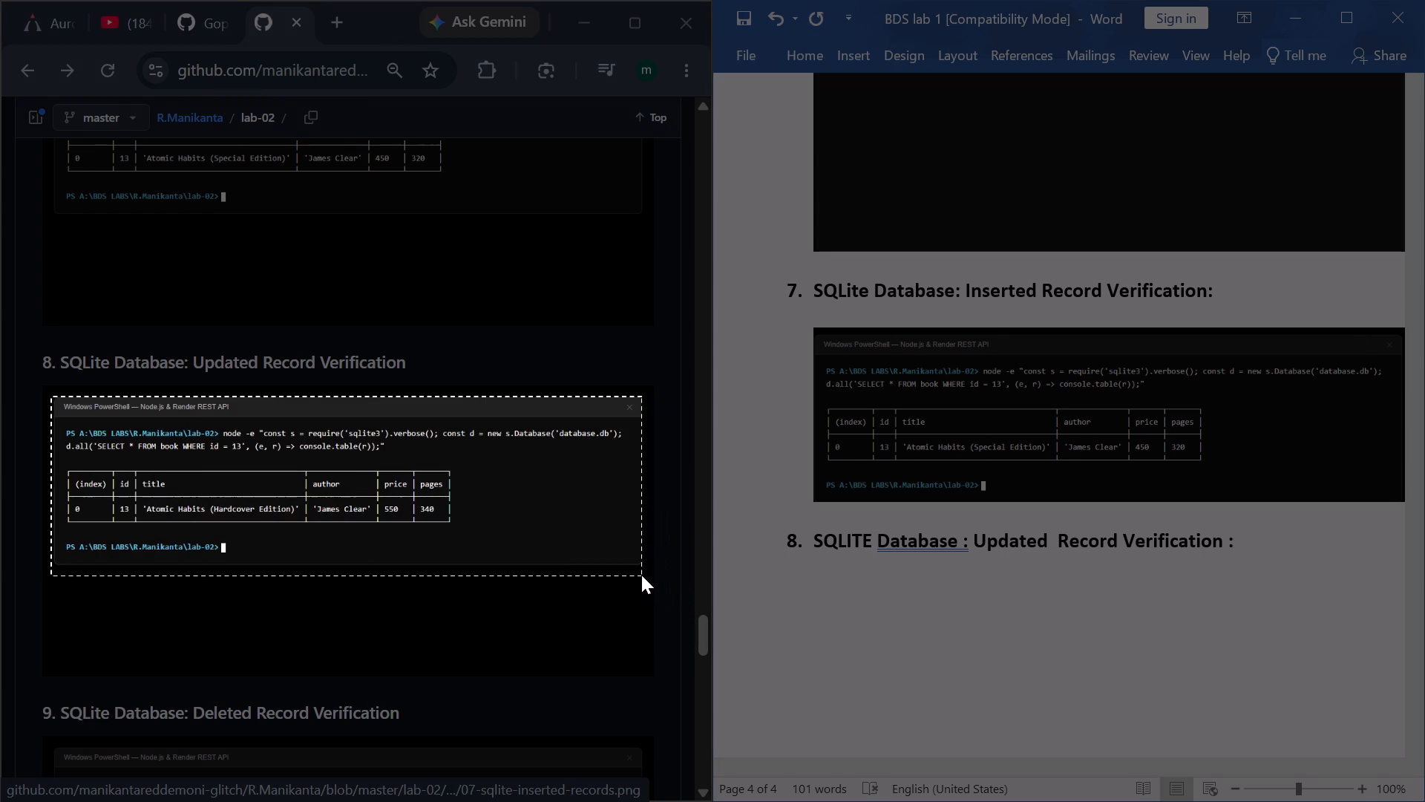
left_click_drag(641, 575, 642, 566)
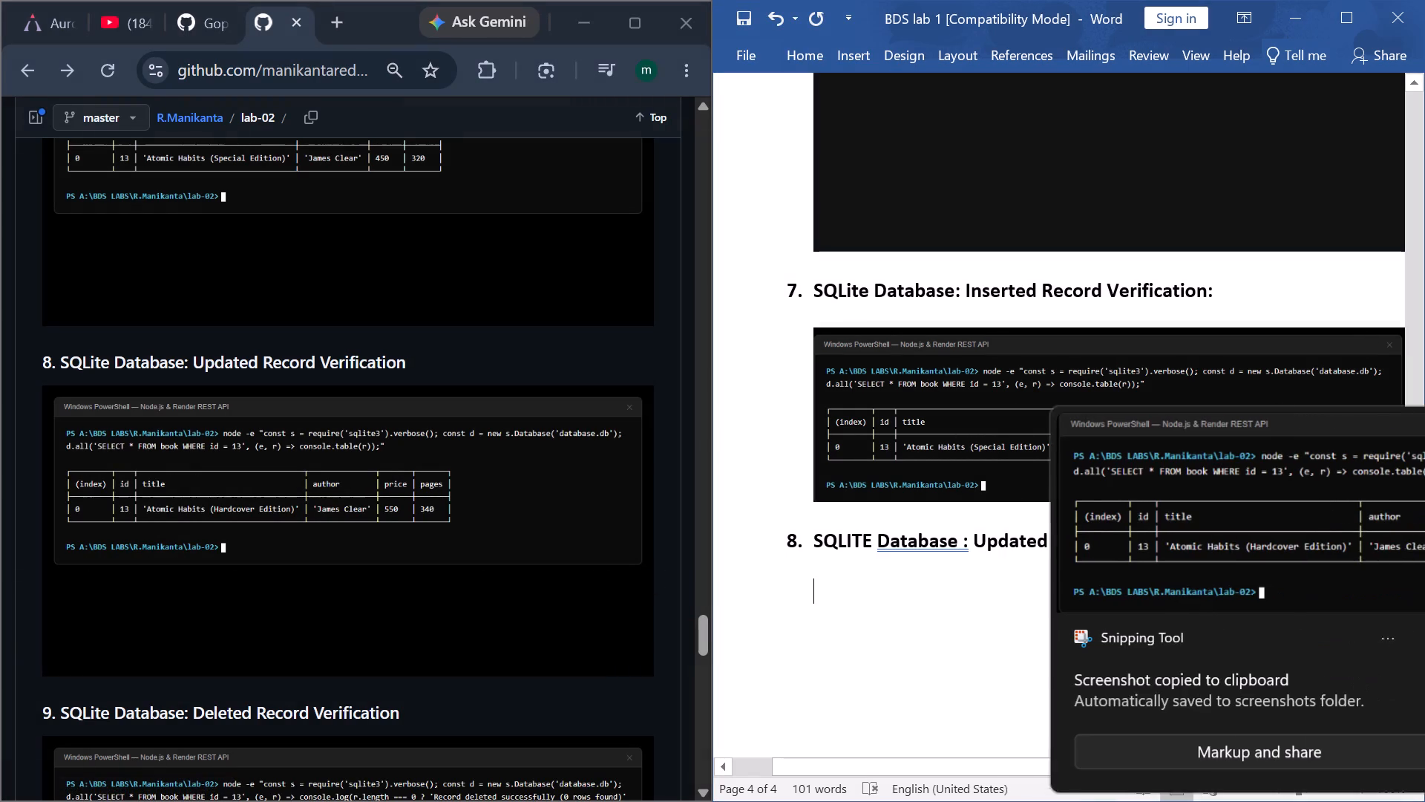
key("ctrl+v")
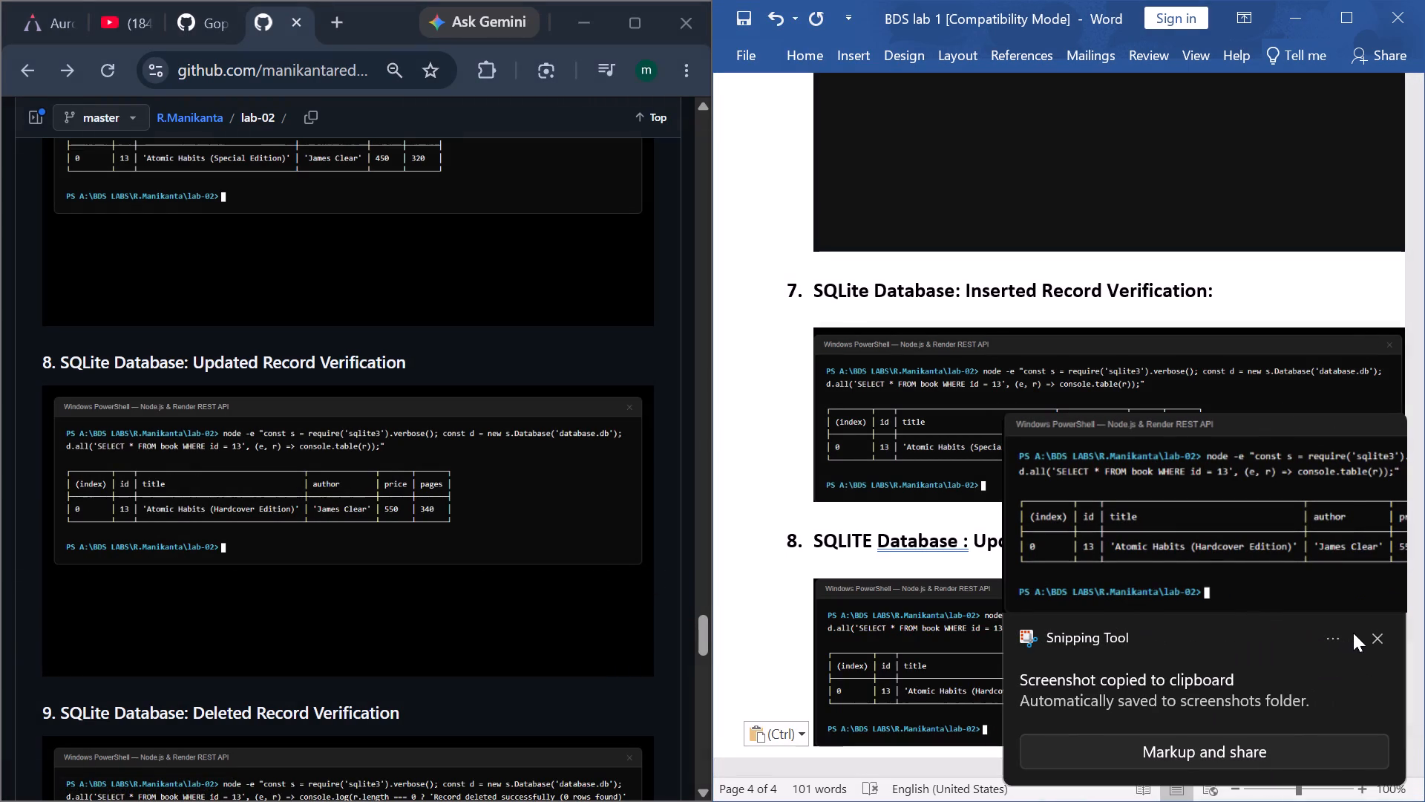
left_click(1377, 633)
Start automatic list item 9 on the next page, adding four paragraph breaks after the updated-record screenshot.
scroll(1149, 564, "down", 1)
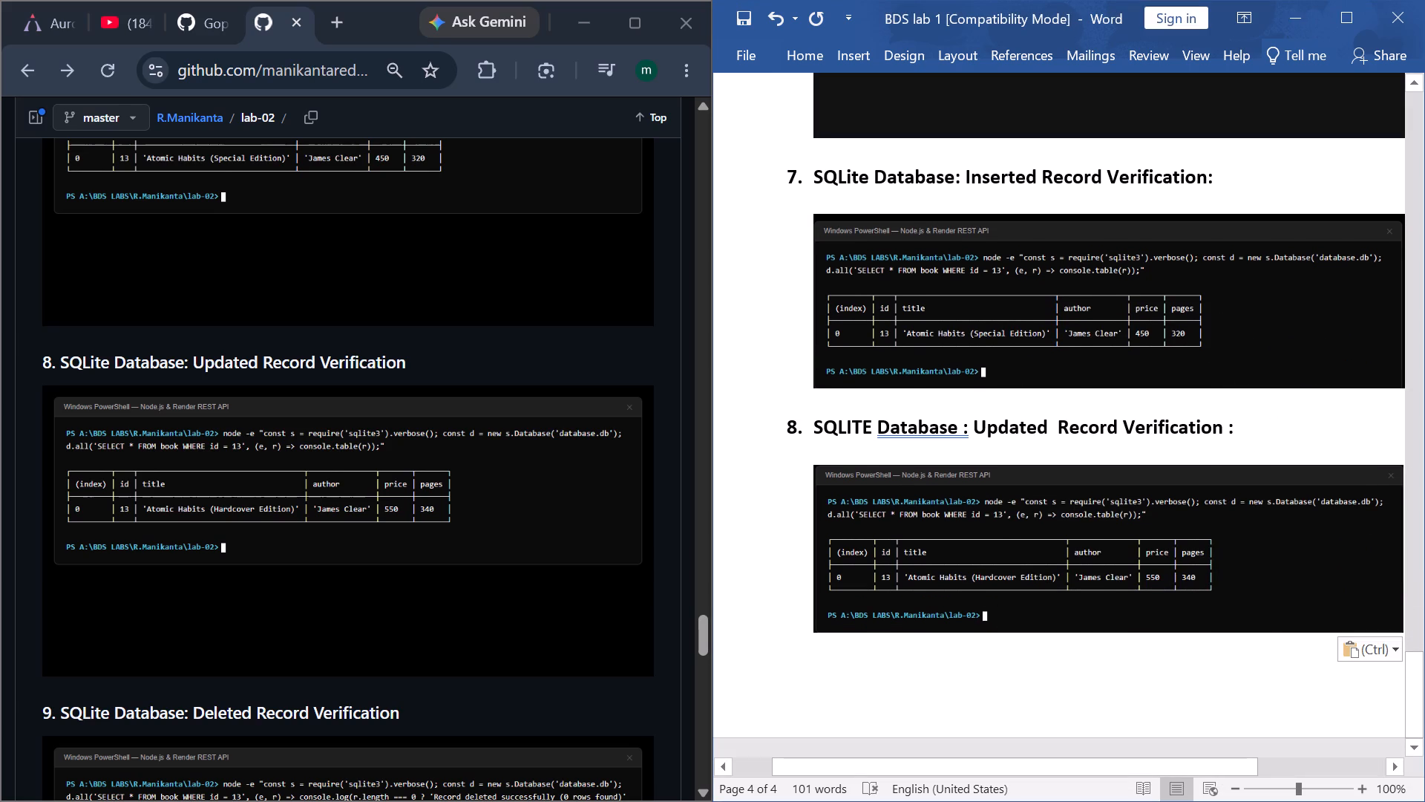
scroll(1149, 564, "down", 1)
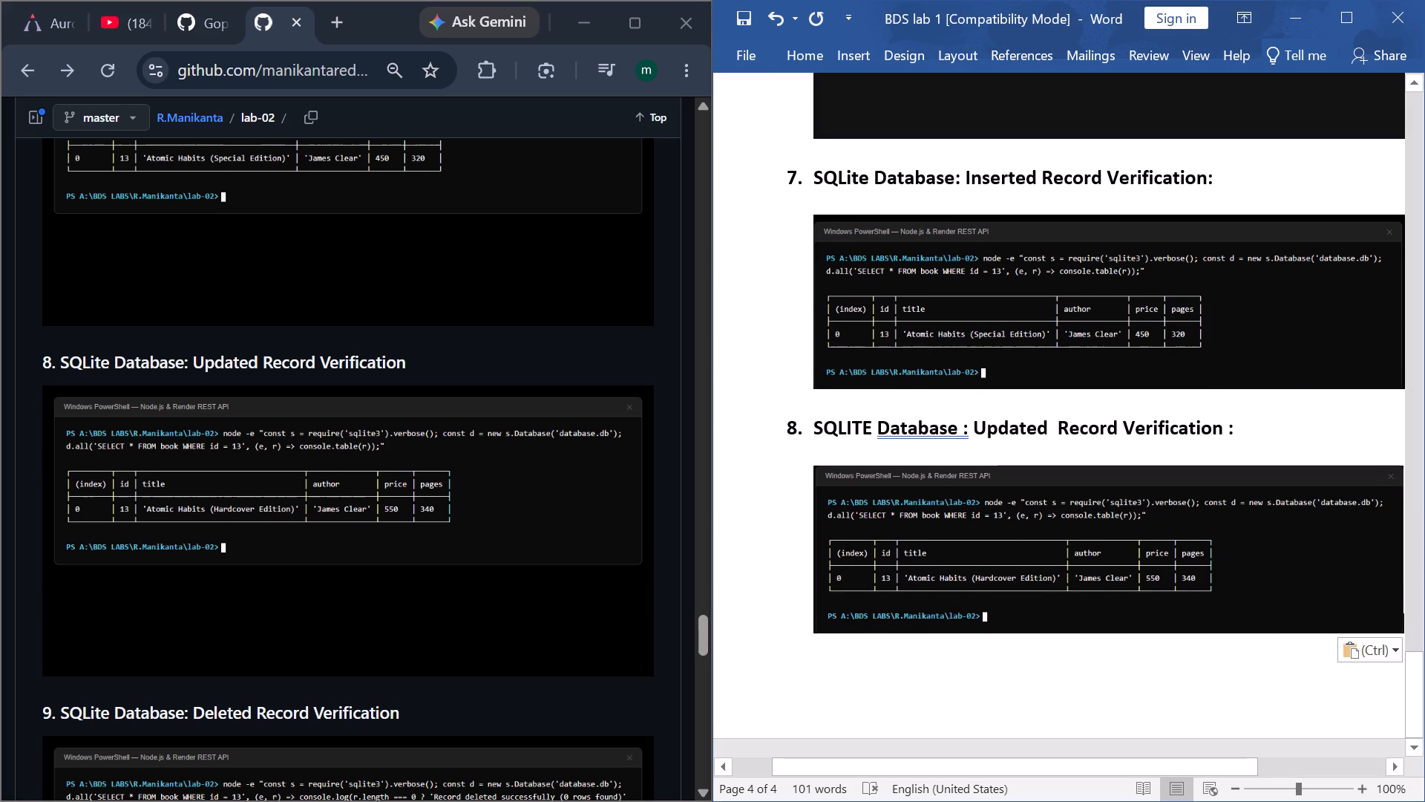
left_click(1346, 20)
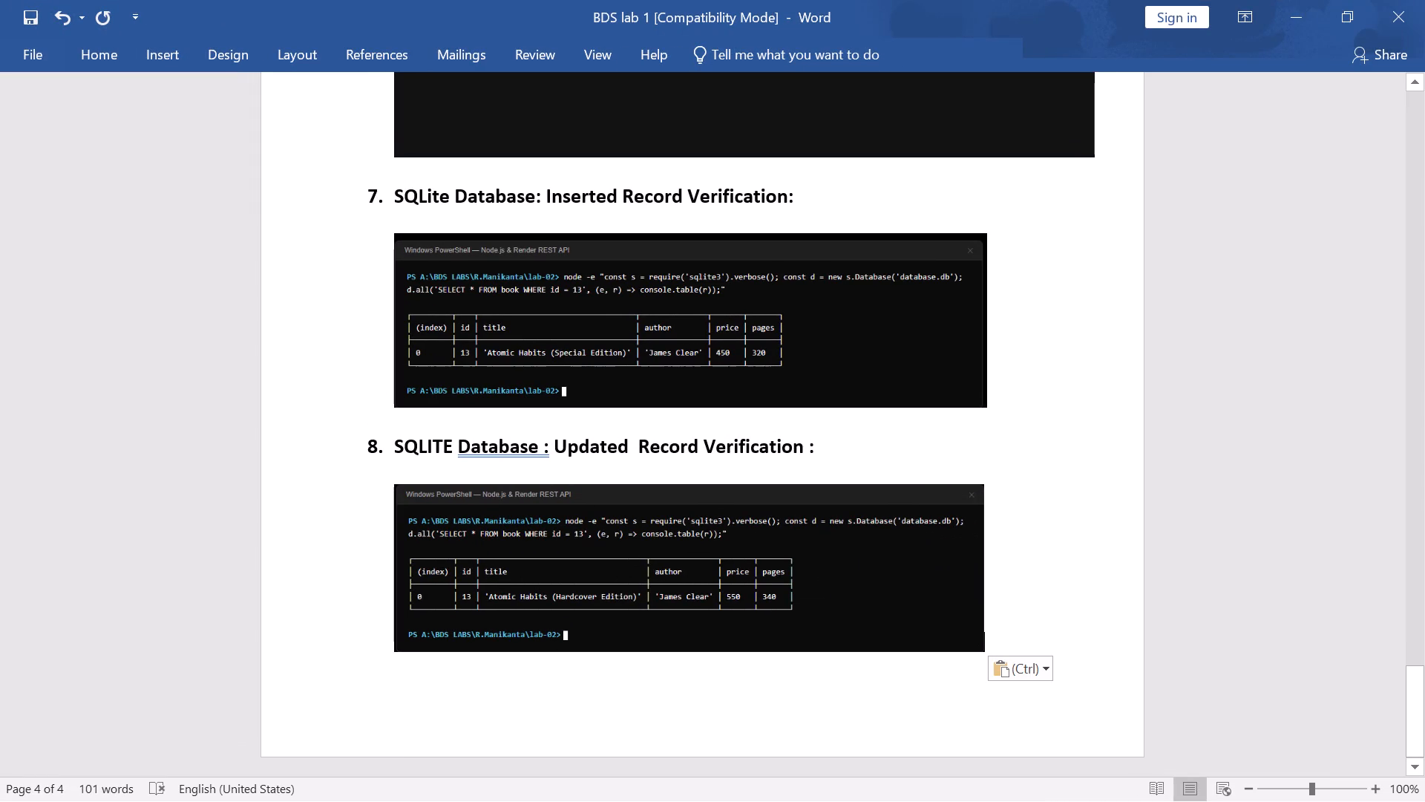
left_click(993, 636)
key("Return")
key("Return")
key("Return")
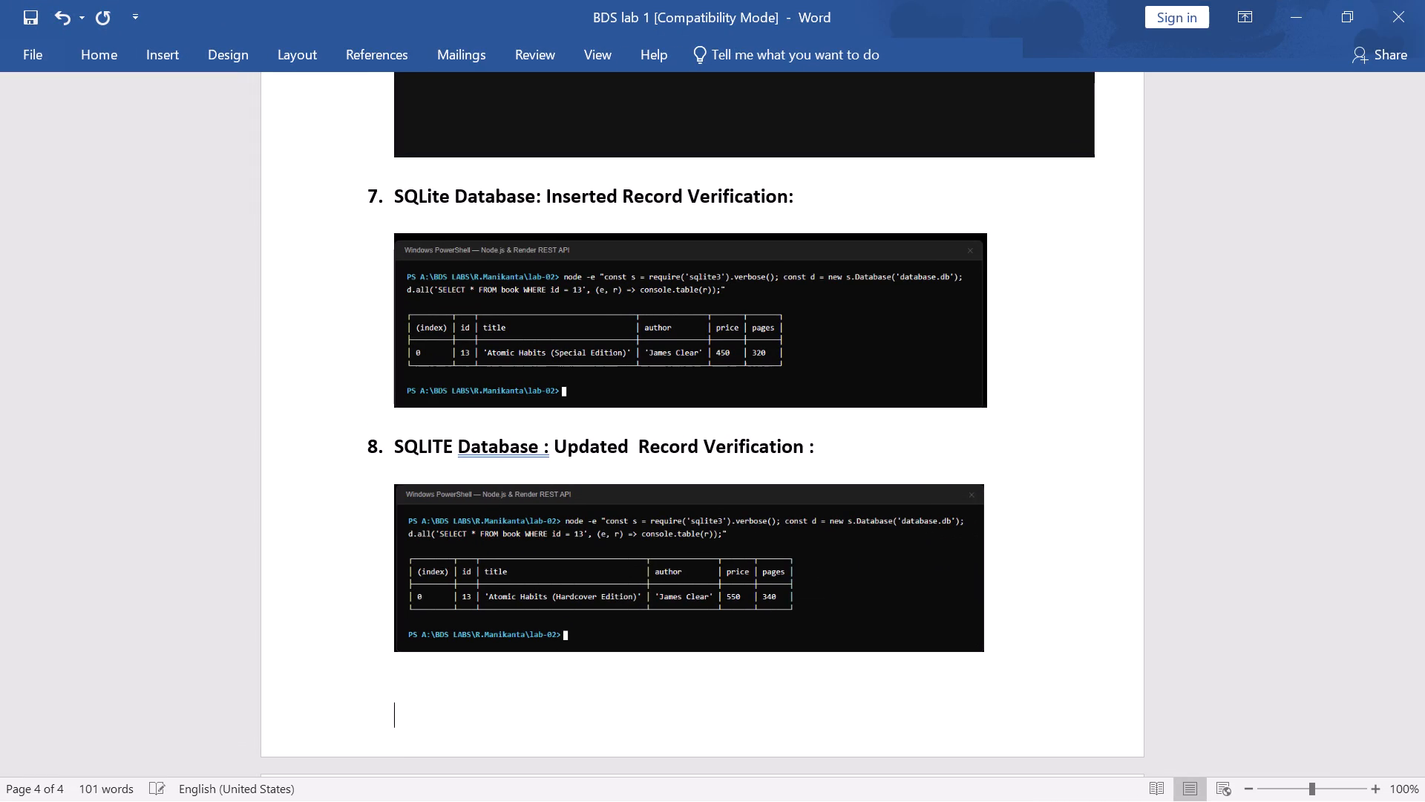
key("Return")
key("9")
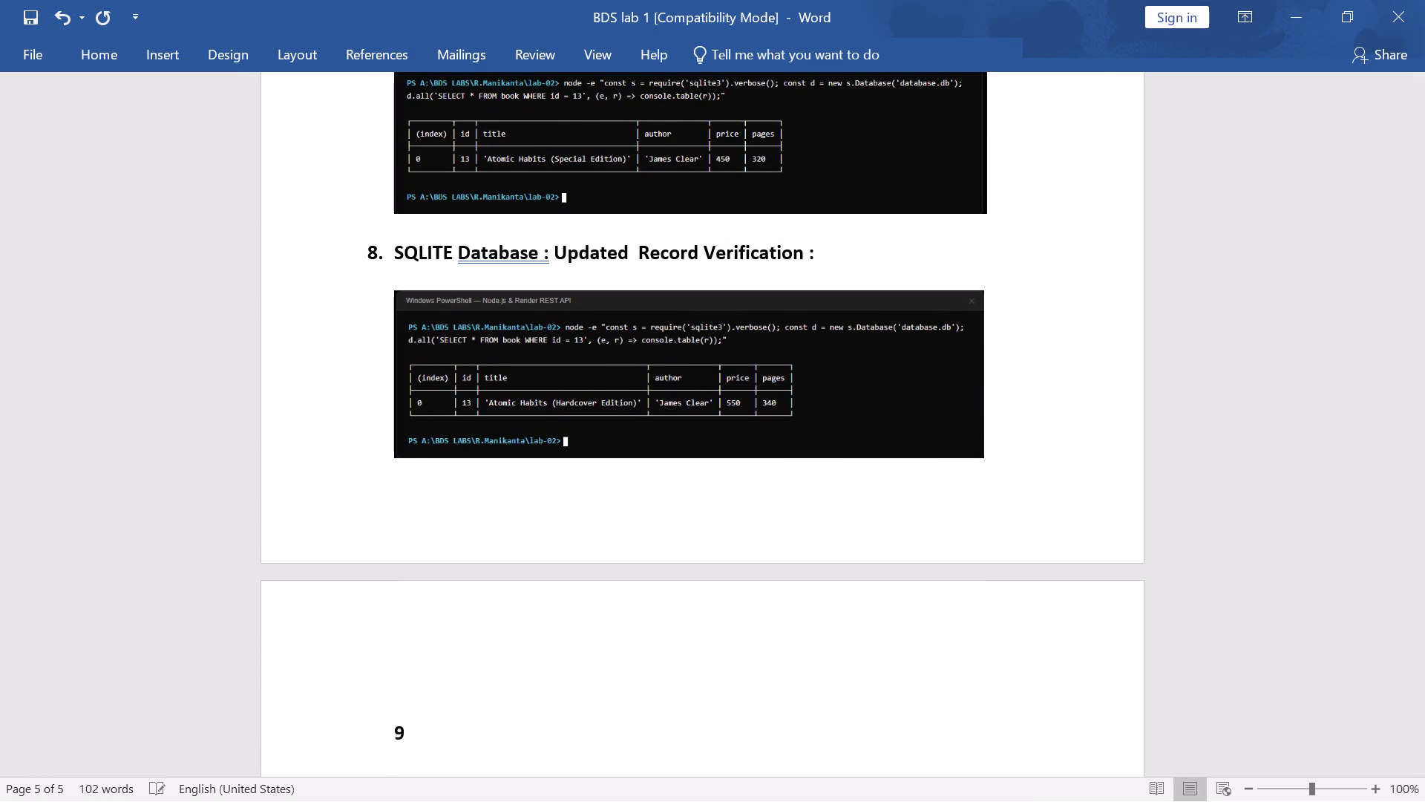
type(".")
key("space")
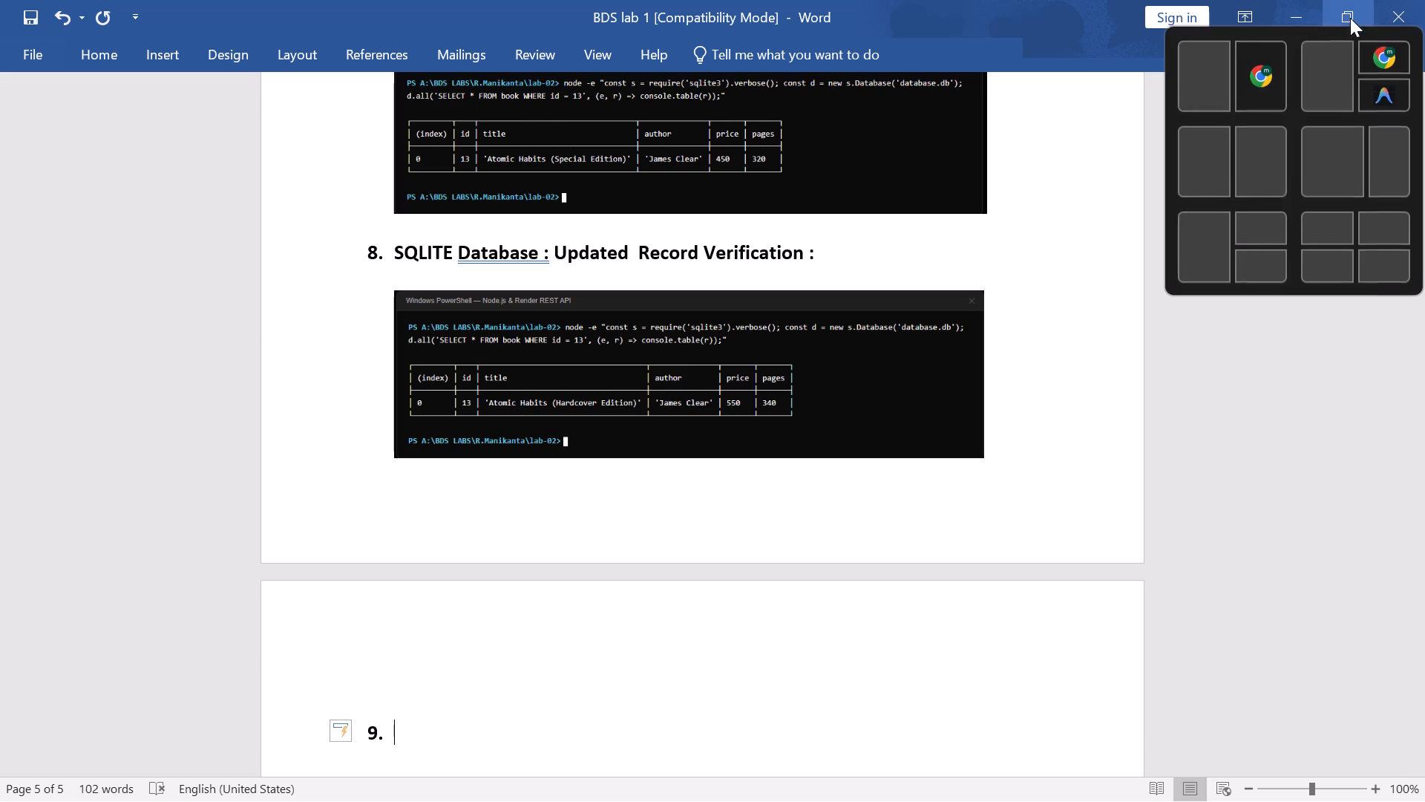
Caption item 9 "SQLITE Database : Deleted Record Verification :" after the README's section 9 heading, with the document and README side by side.
left_click(1251, 77)
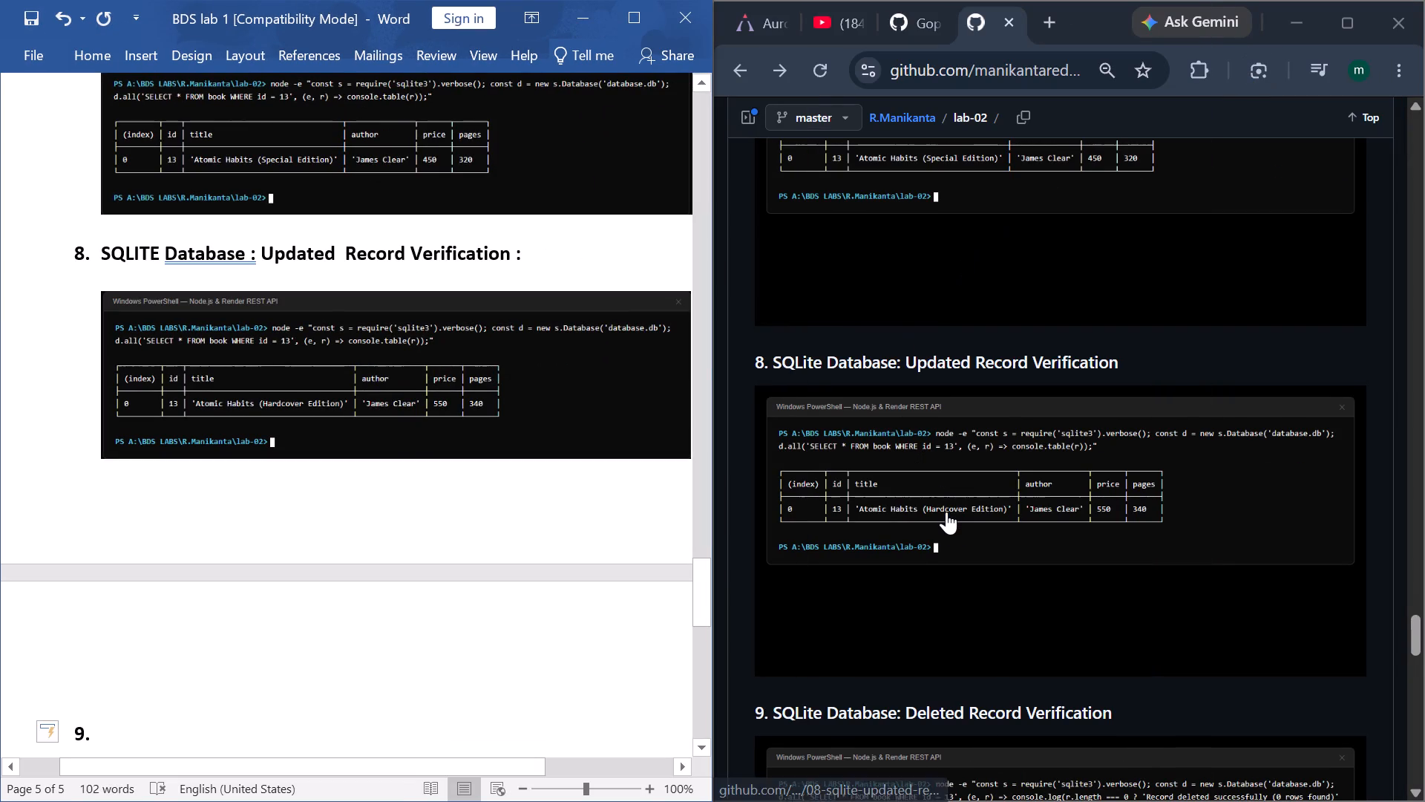
scroll(946, 512, "down", 3)
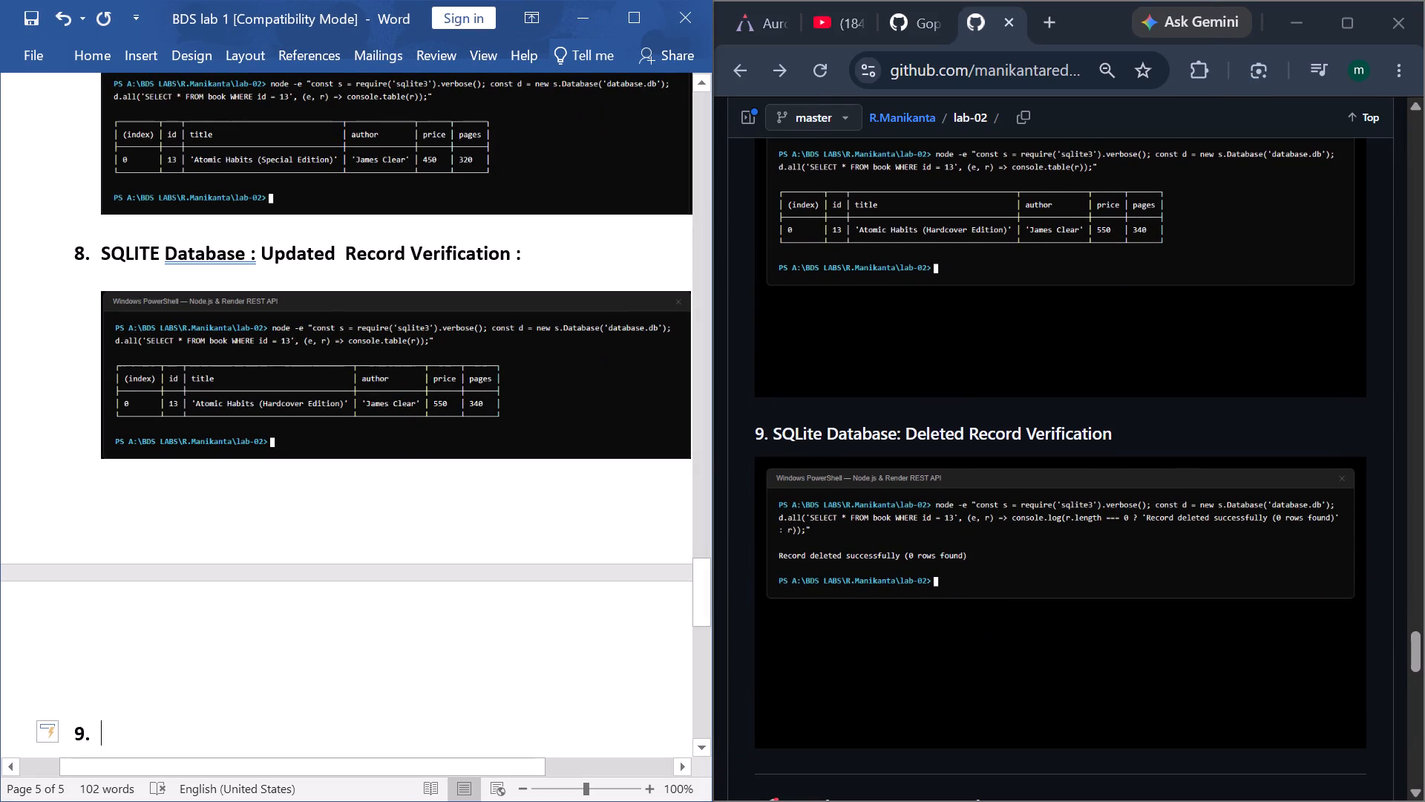
key("shift+s")
type("QLITE")
key("space")
type("Data")
type("base")
key("space")
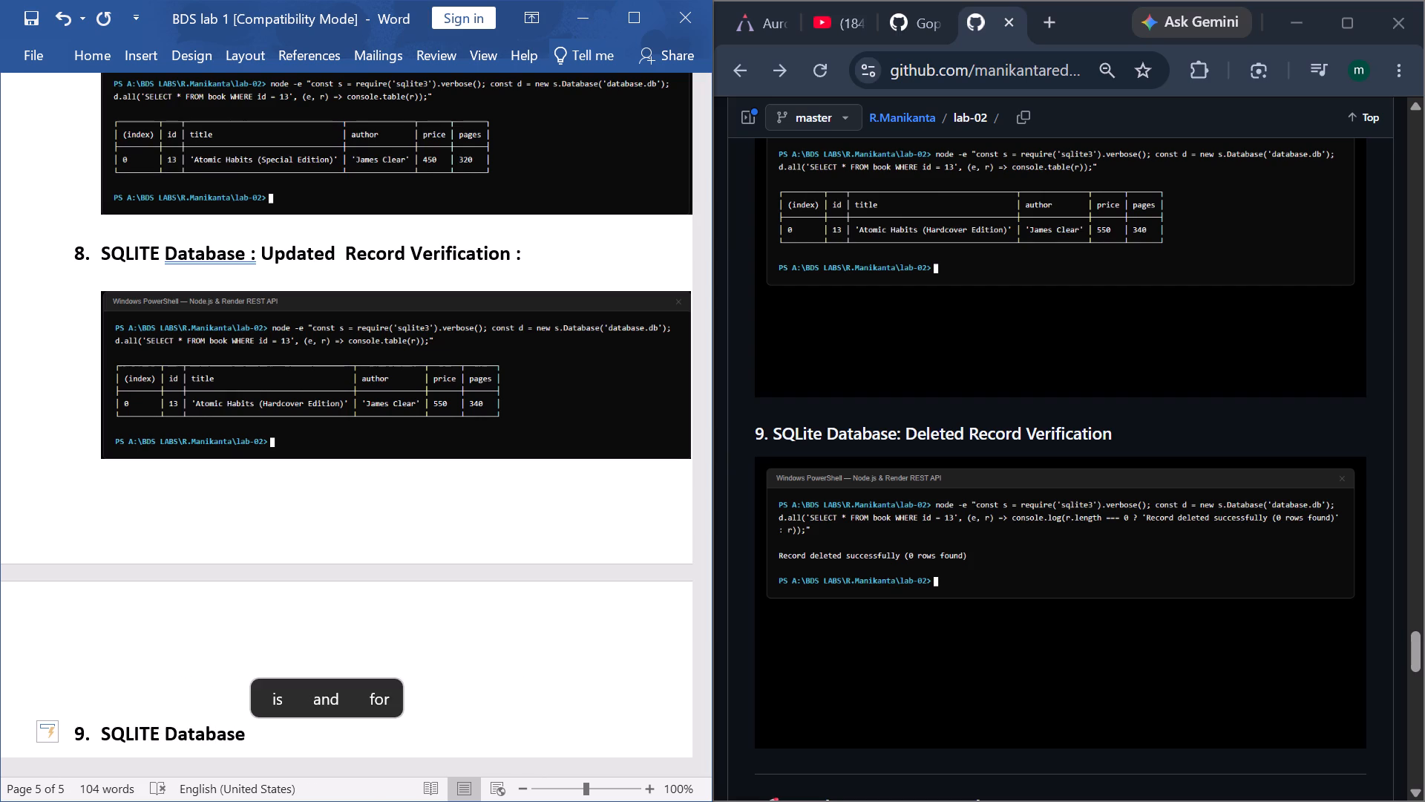
type(":")
key("space")
key("shift+d")
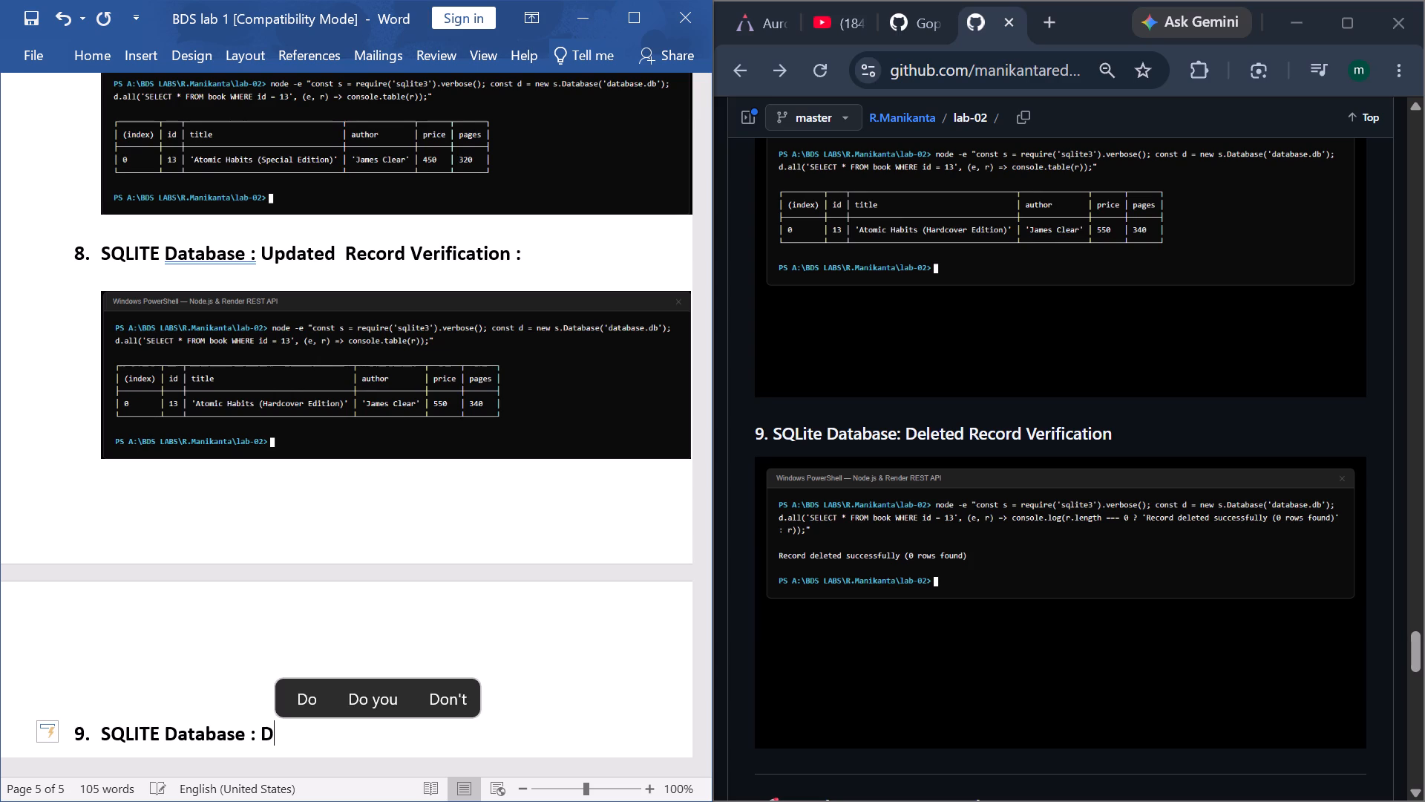
type("eleted")
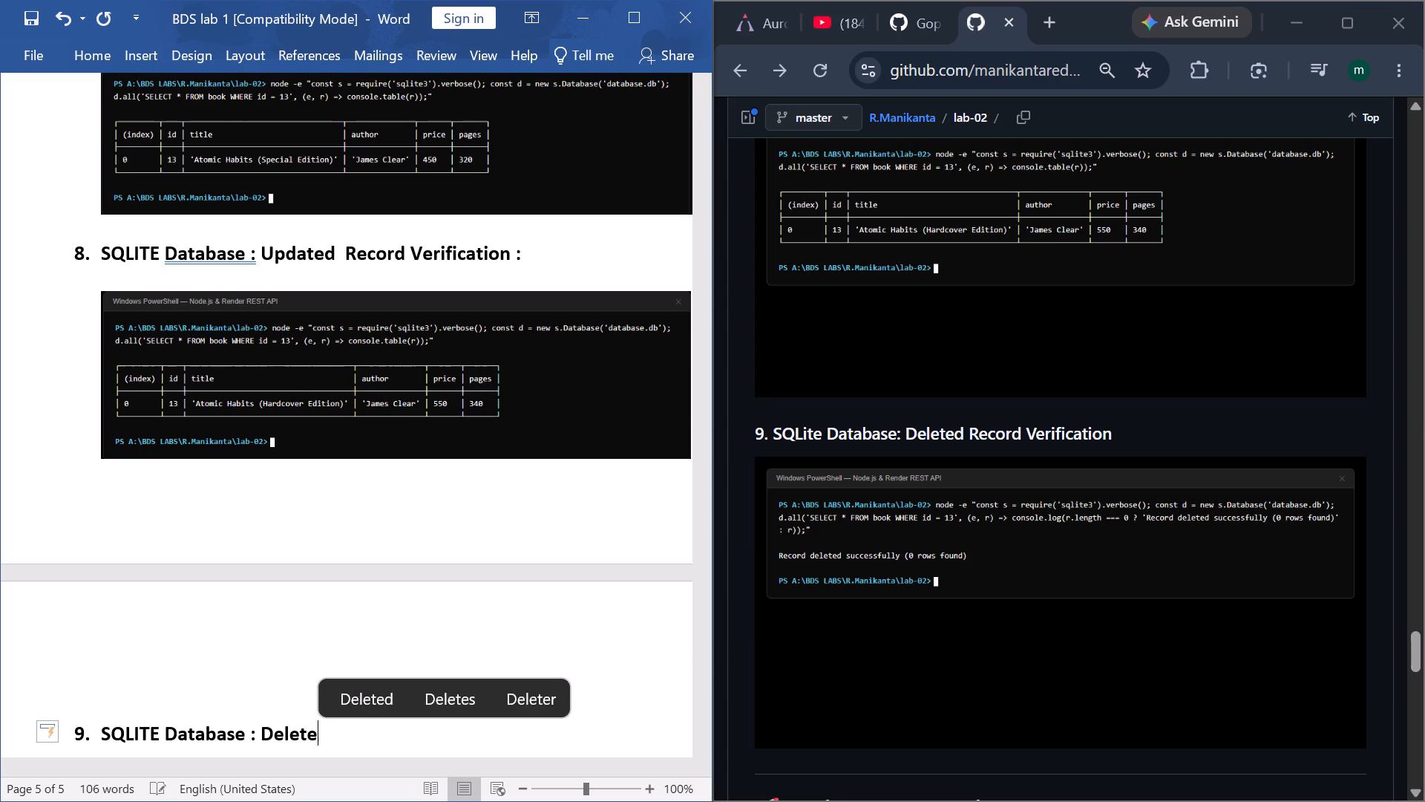
key("space")
type("Record")
key("space")
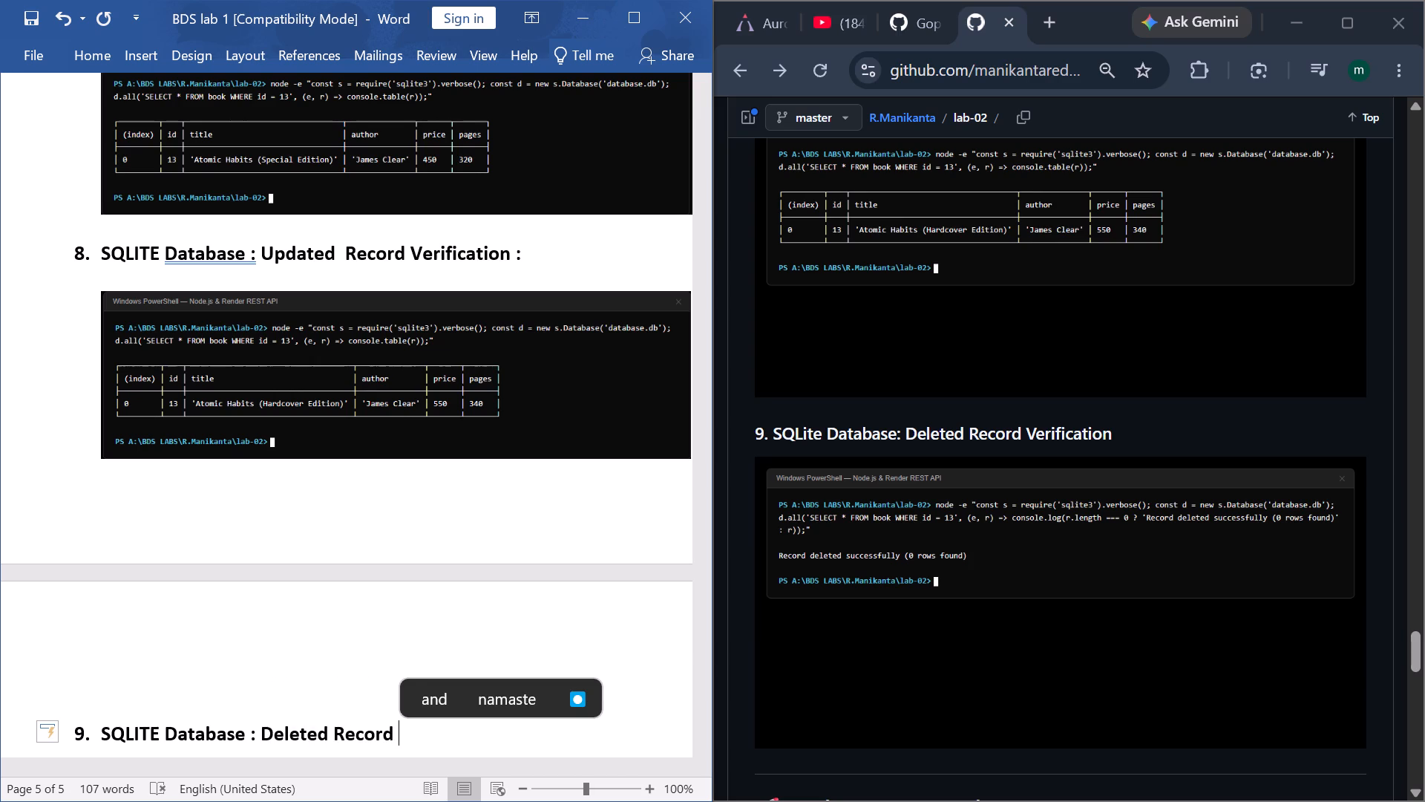
type("Verification L")
key("shift+BackSpace")
key("shift+colon")
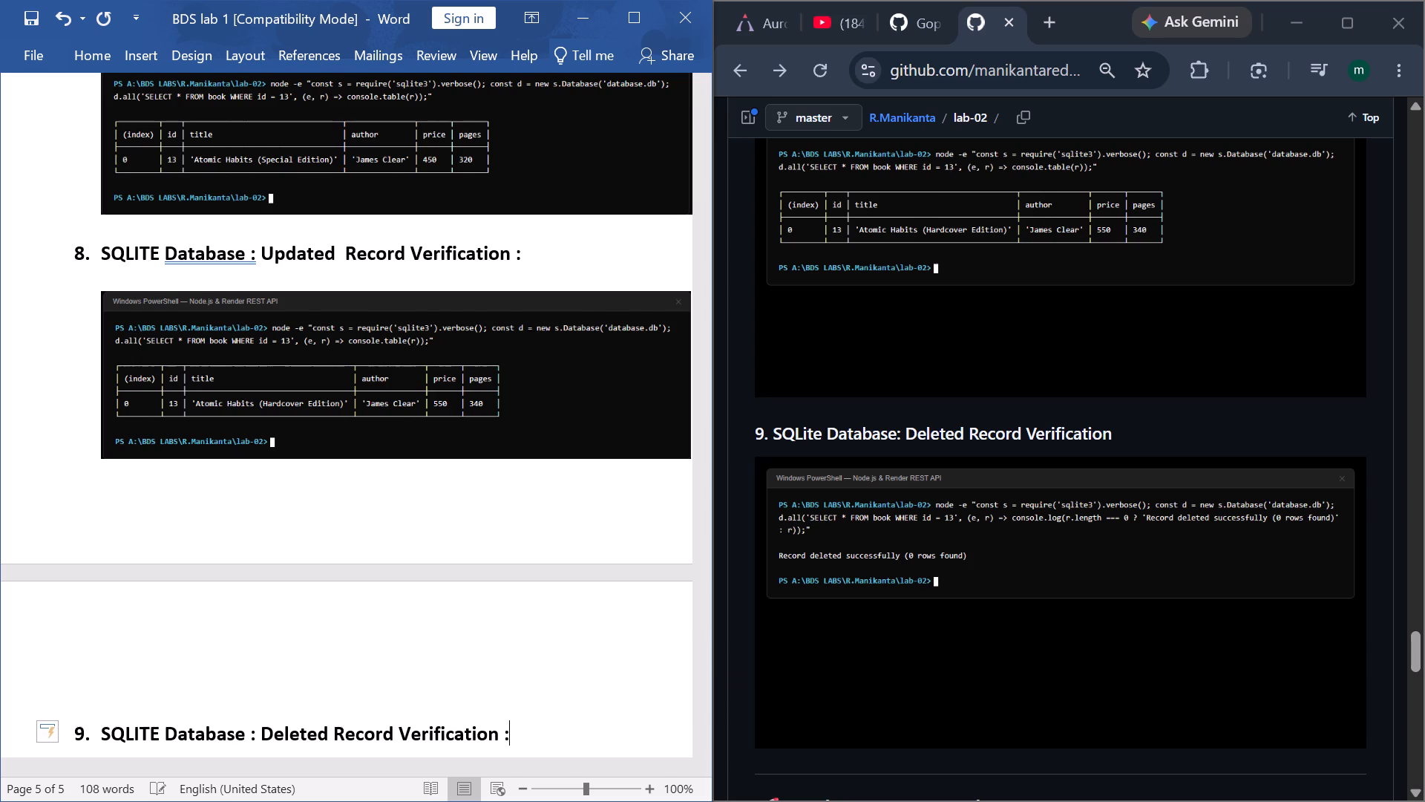
Capture the README's section 9 PowerShell output and paste the screenshot on an unnumbered line below the item 9 caption.
key("Return")
key("BackSpace")
key("Return")
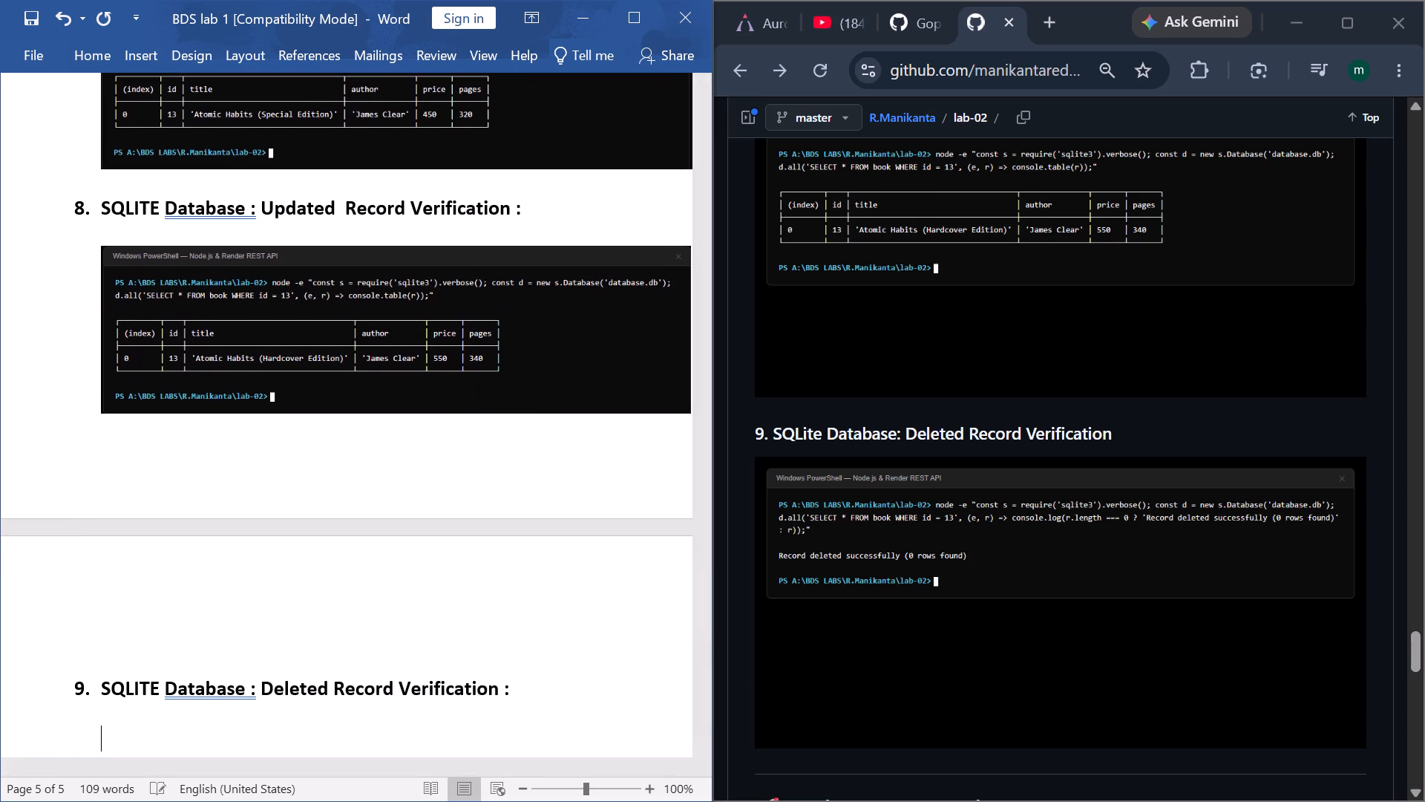
key("Print")
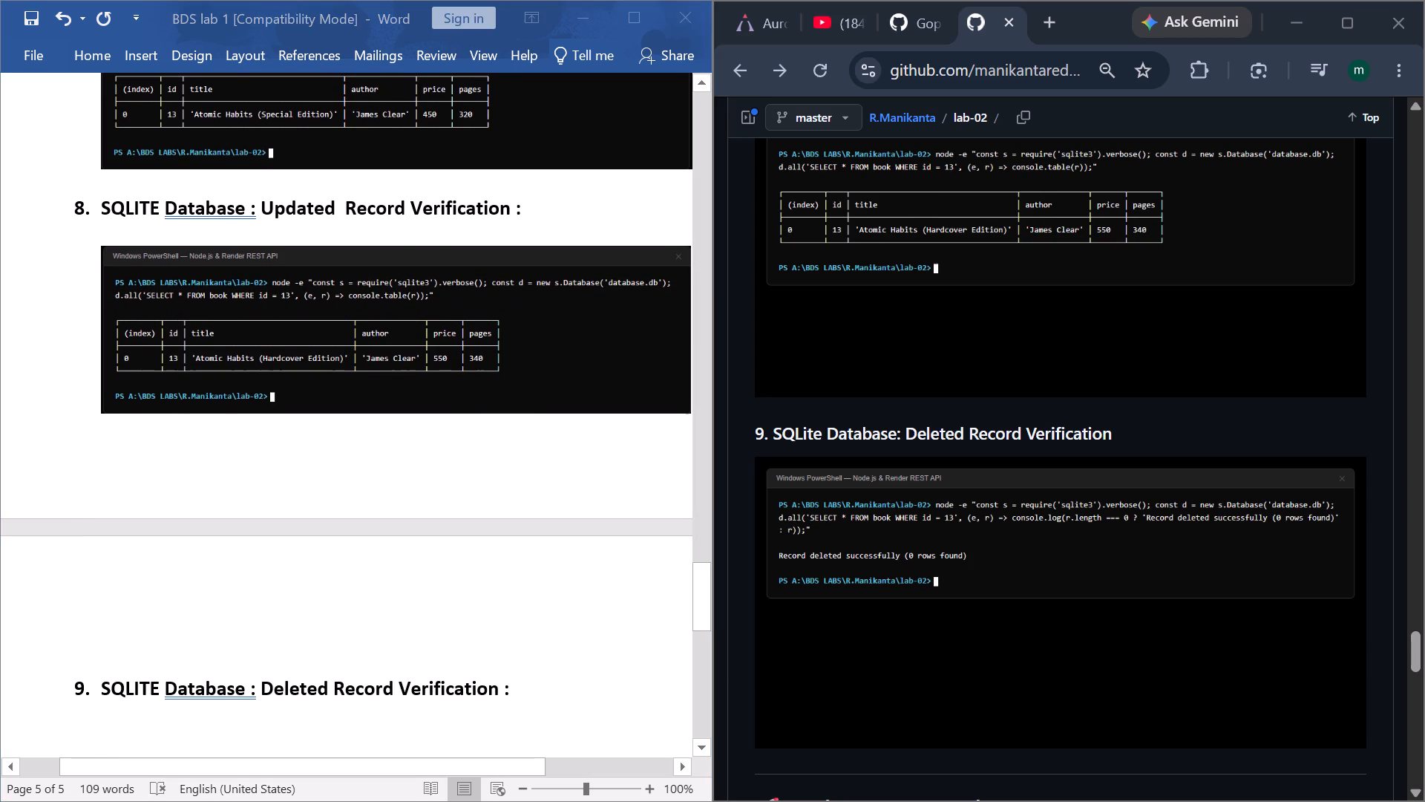
left_click(766, 465)
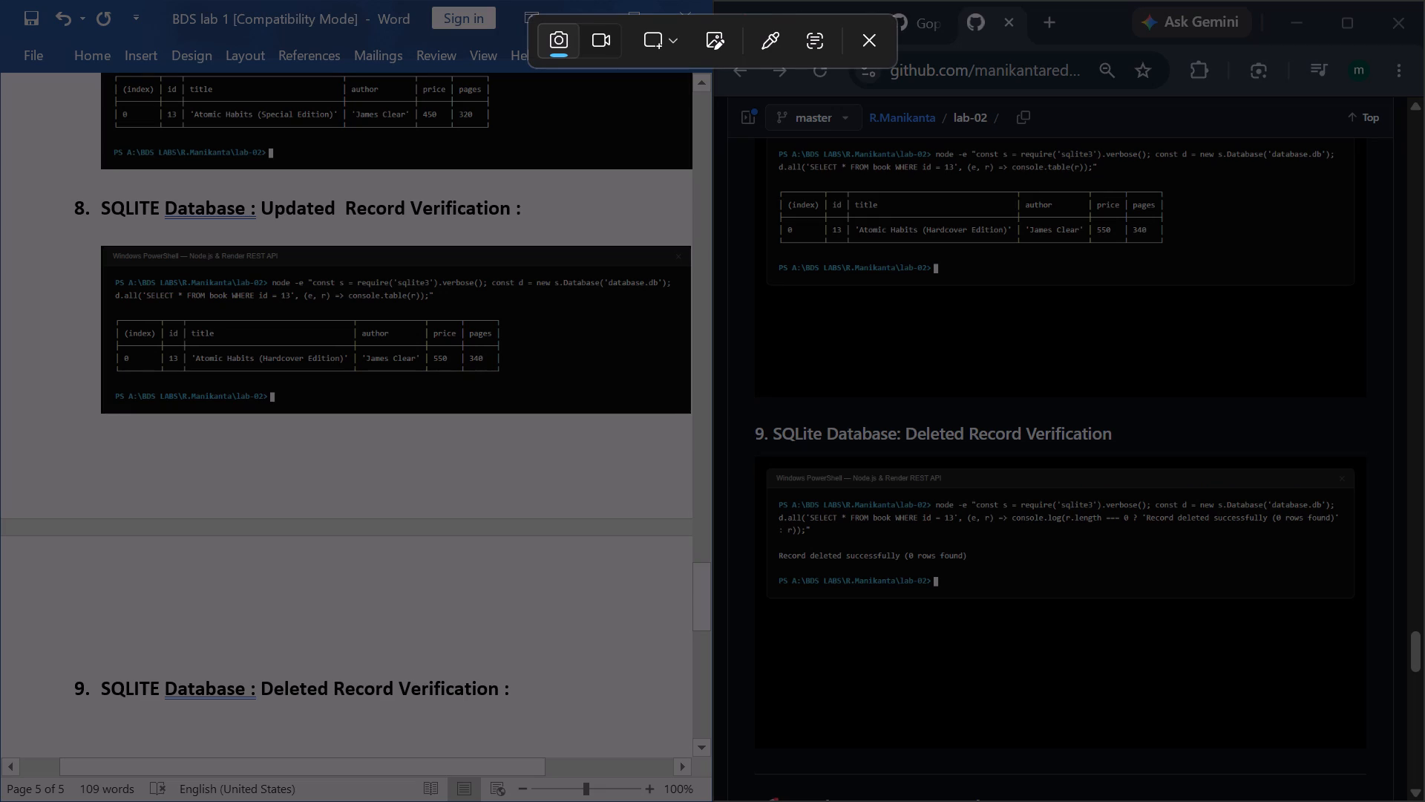
left_click_drag(761, 464, 1253, 637)
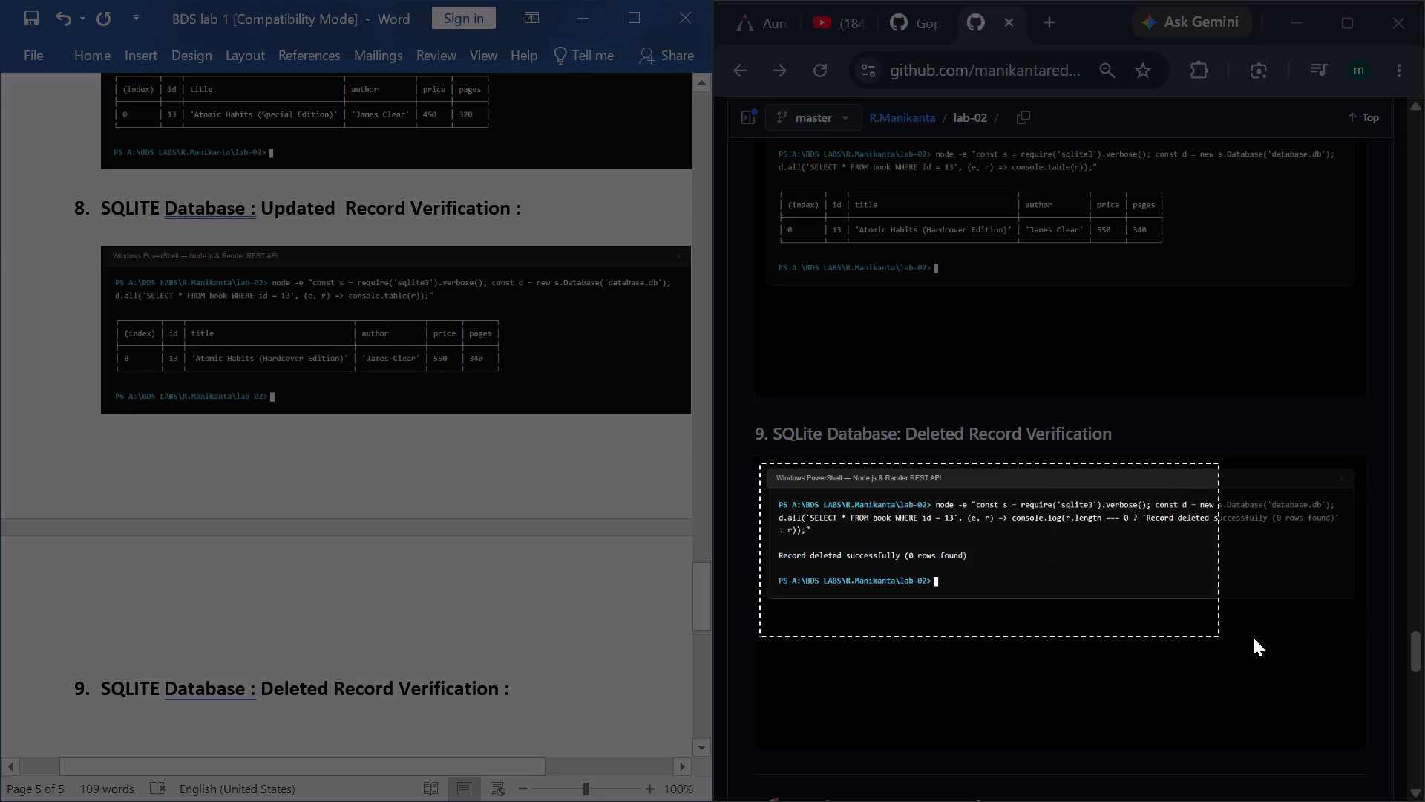
left_click_drag(1253, 637, 1360, 599)
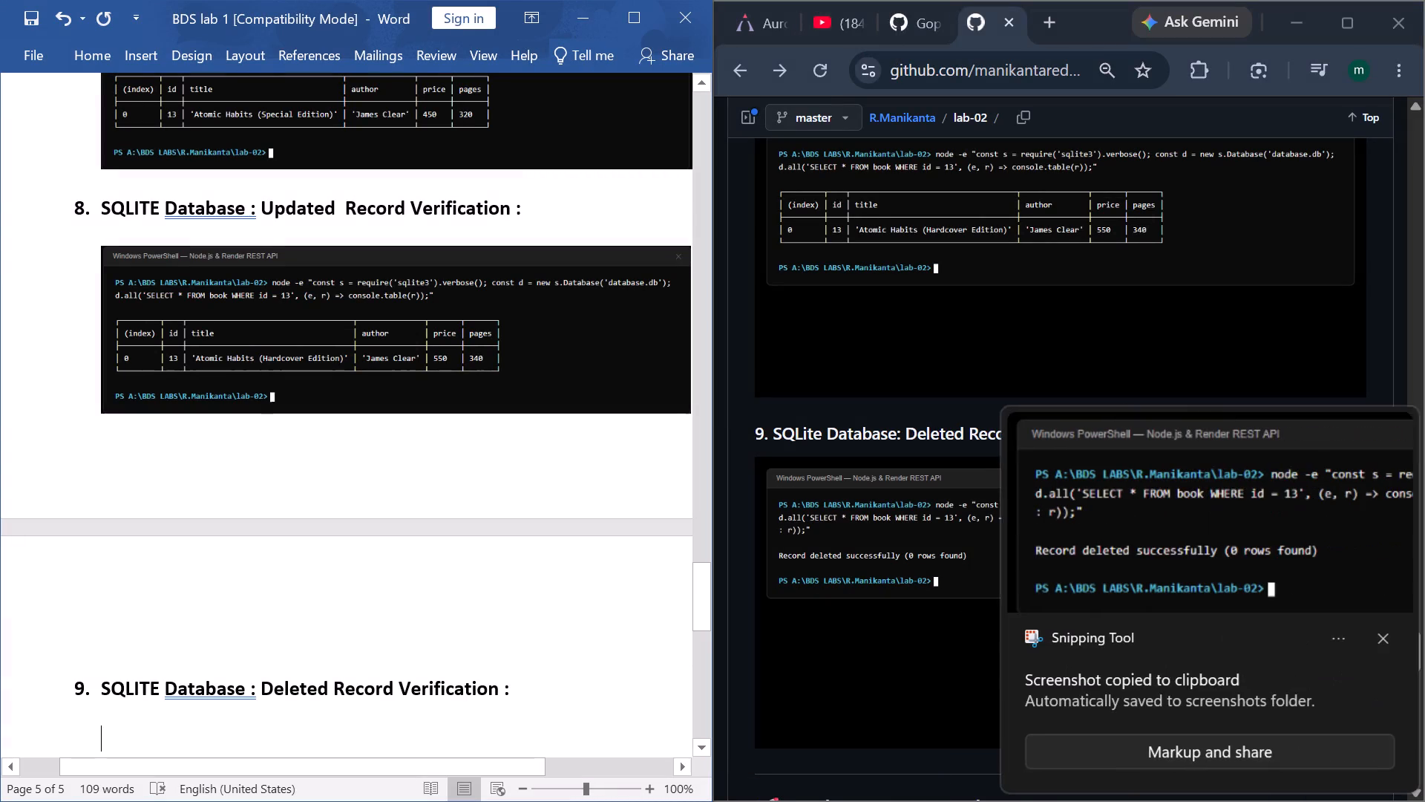
key("ctrl+v")
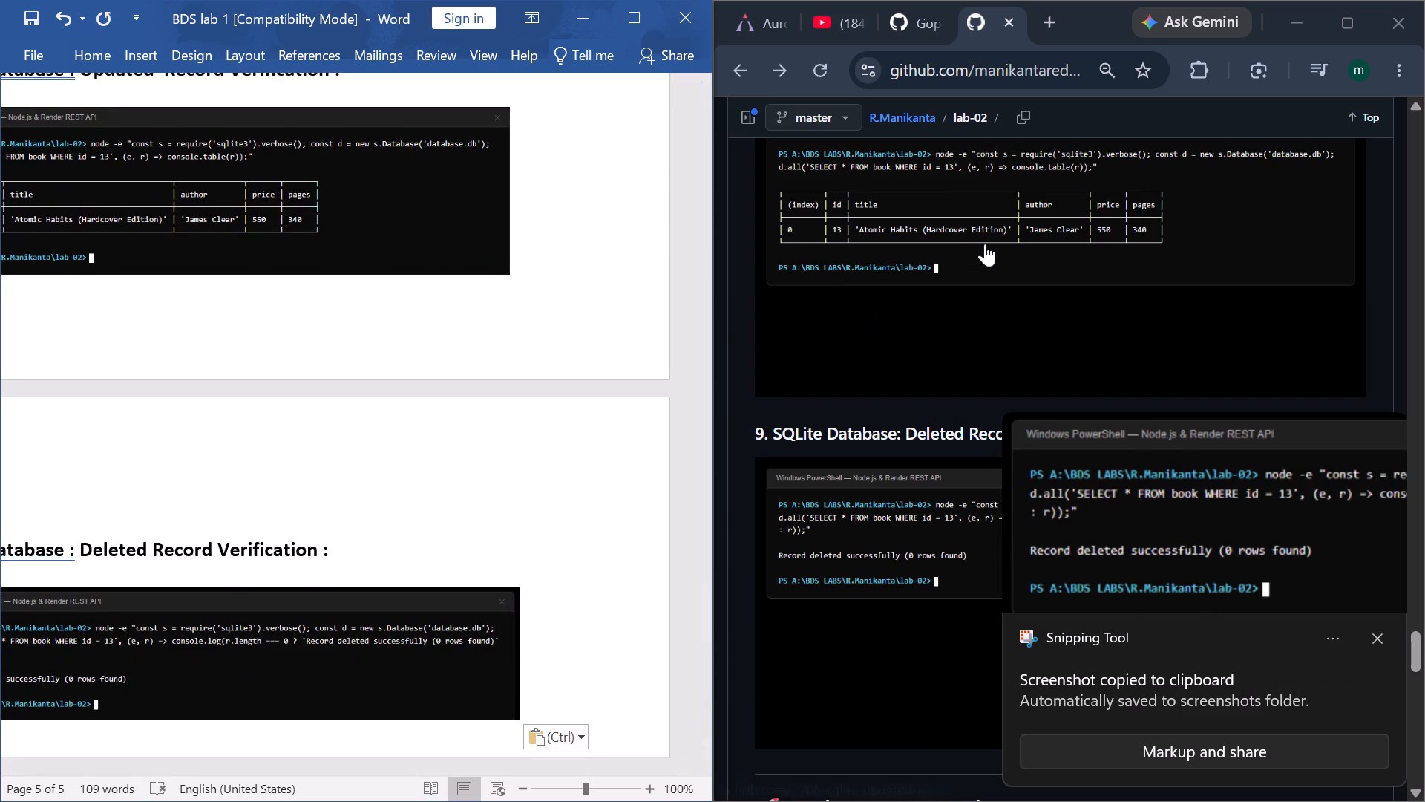
left_click(631, 17)
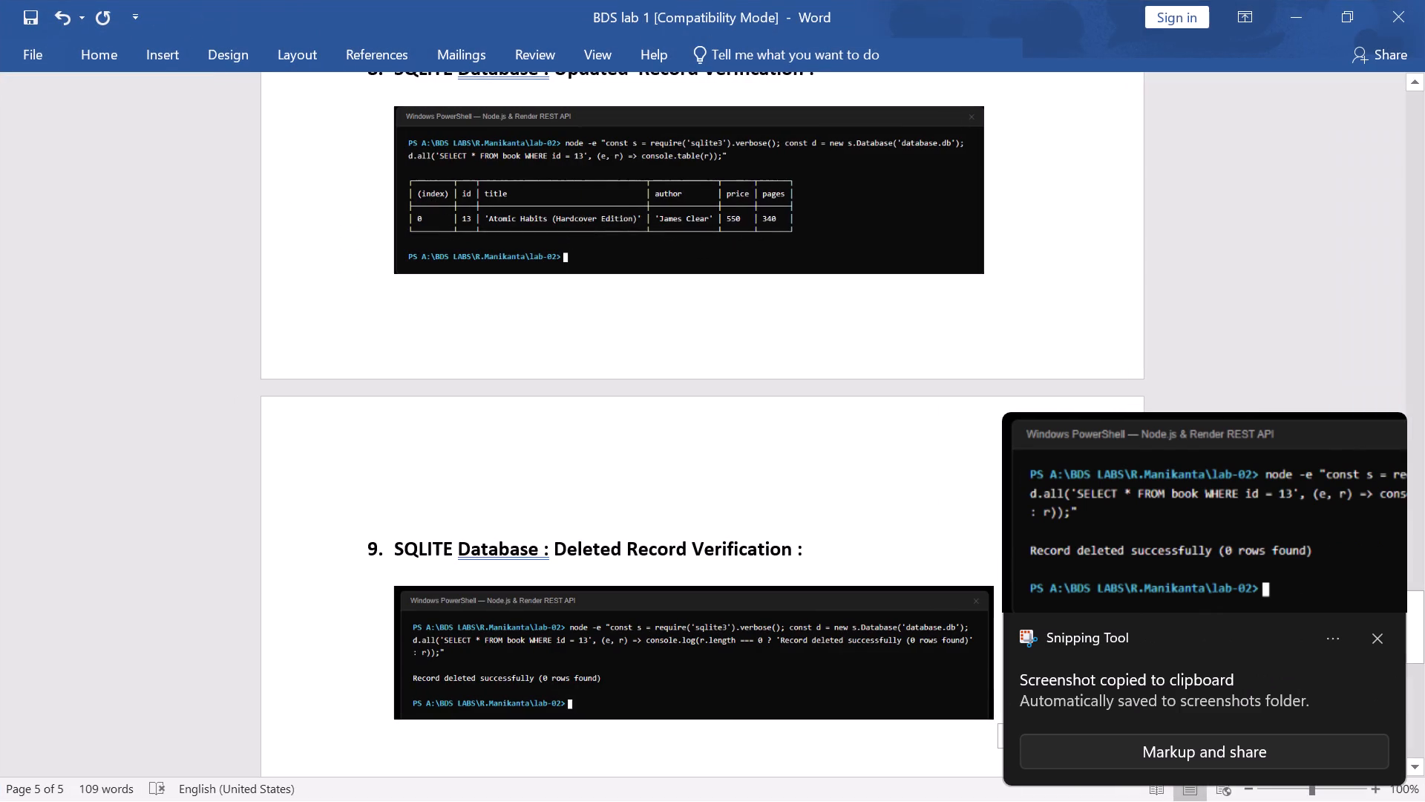
left_click(1381, 636)
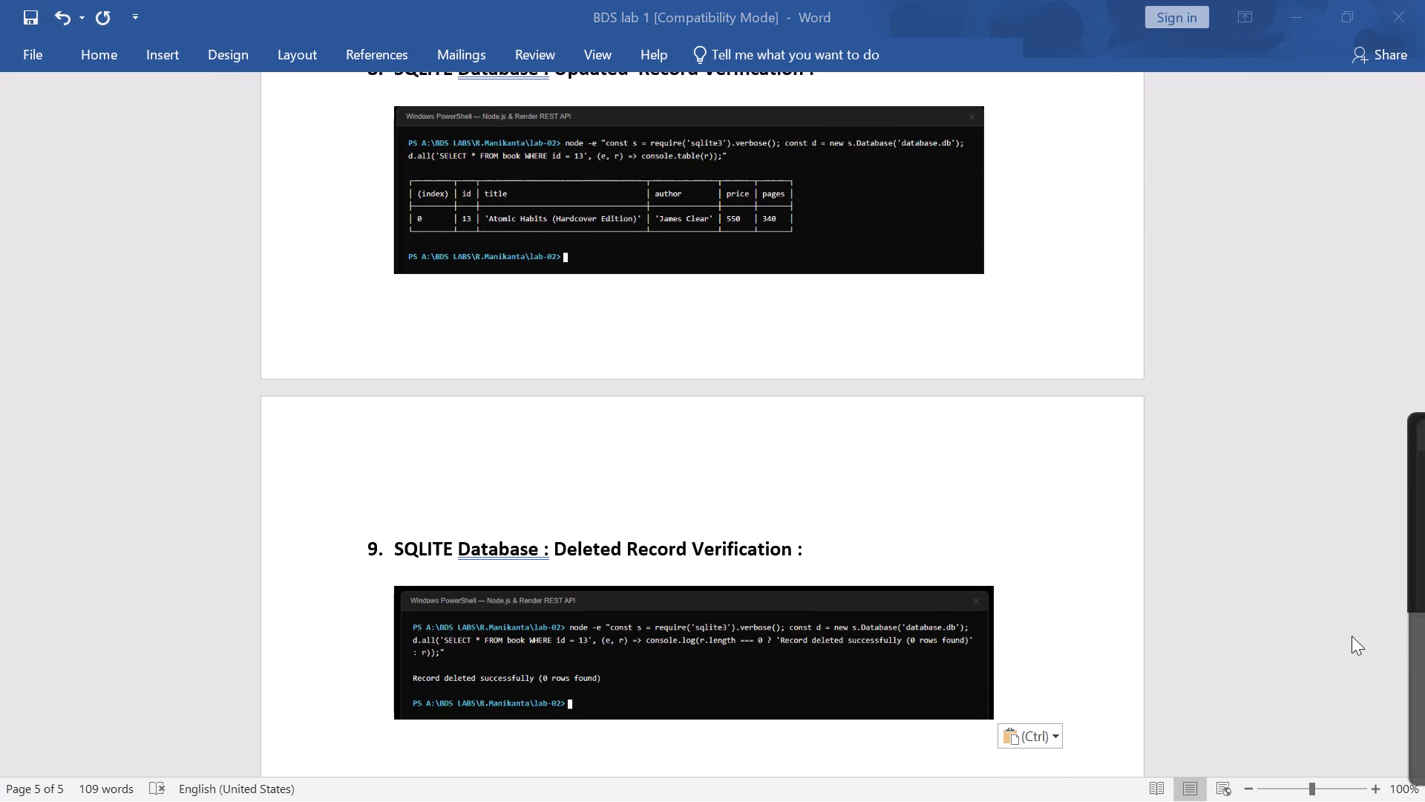
Save the completed lab document under its existing file name.
scroll(974, 605, "down", 1)
scroll(974, 605, "up", 10)
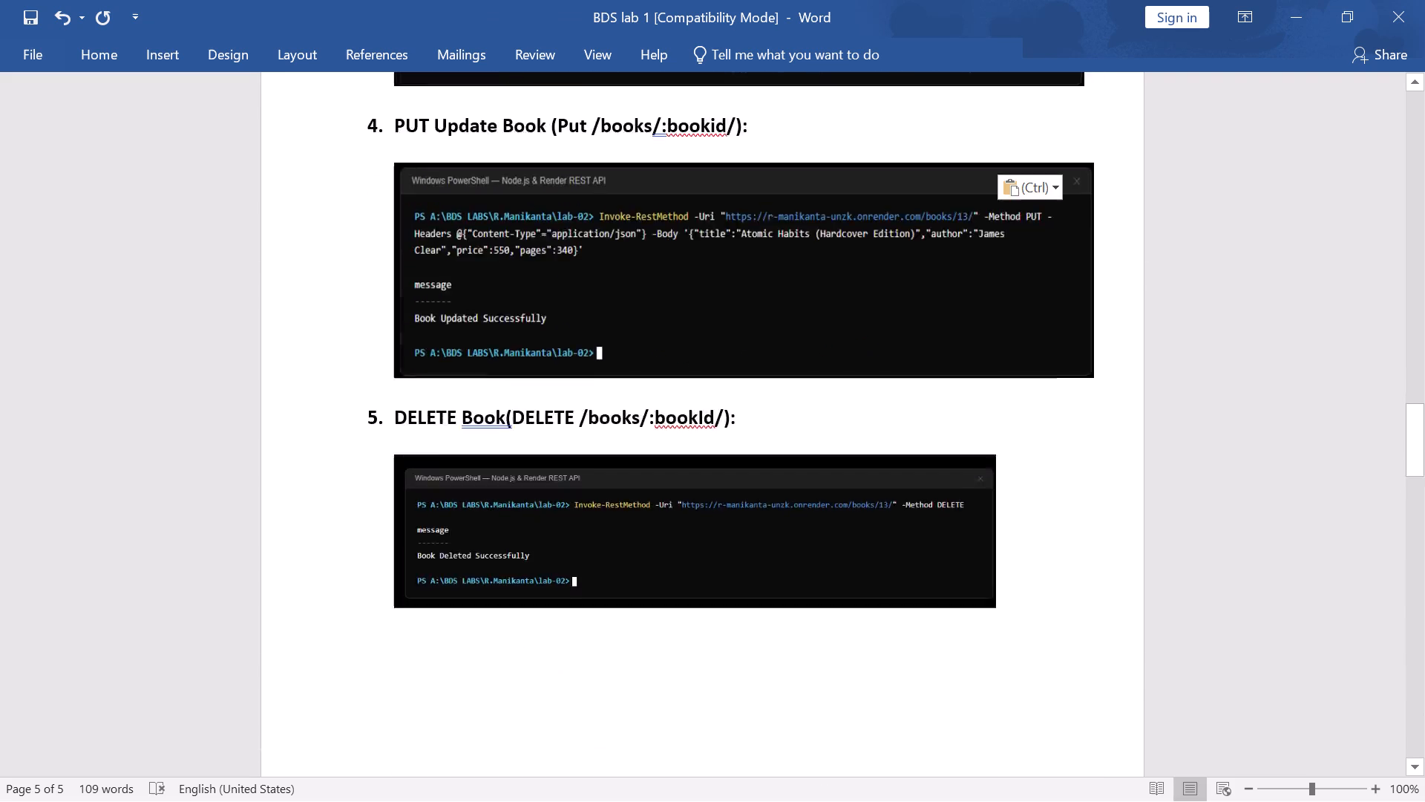
scroll(974, 605, "up", 6)
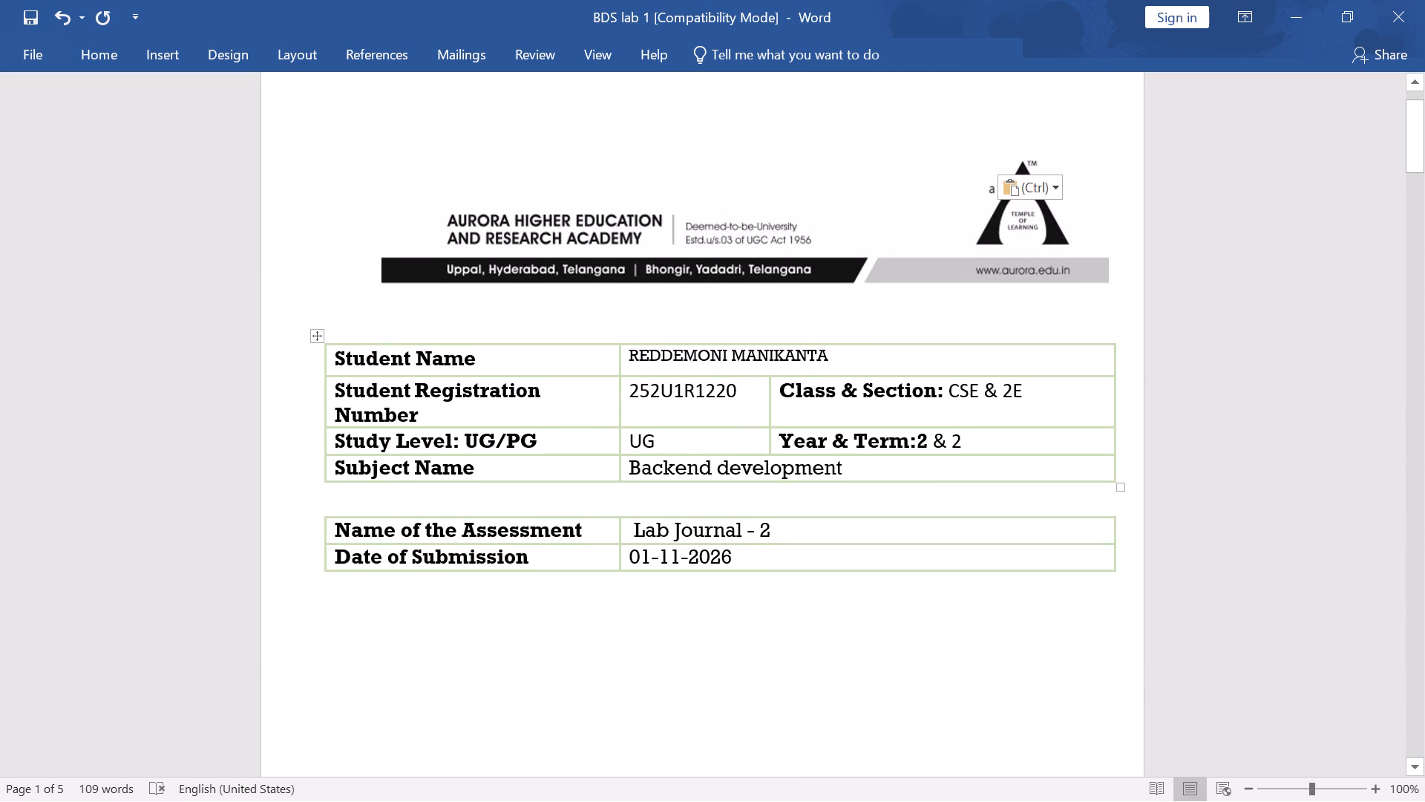
left_click_drag(34, 72, 34, 50)
left_click(34, 50)
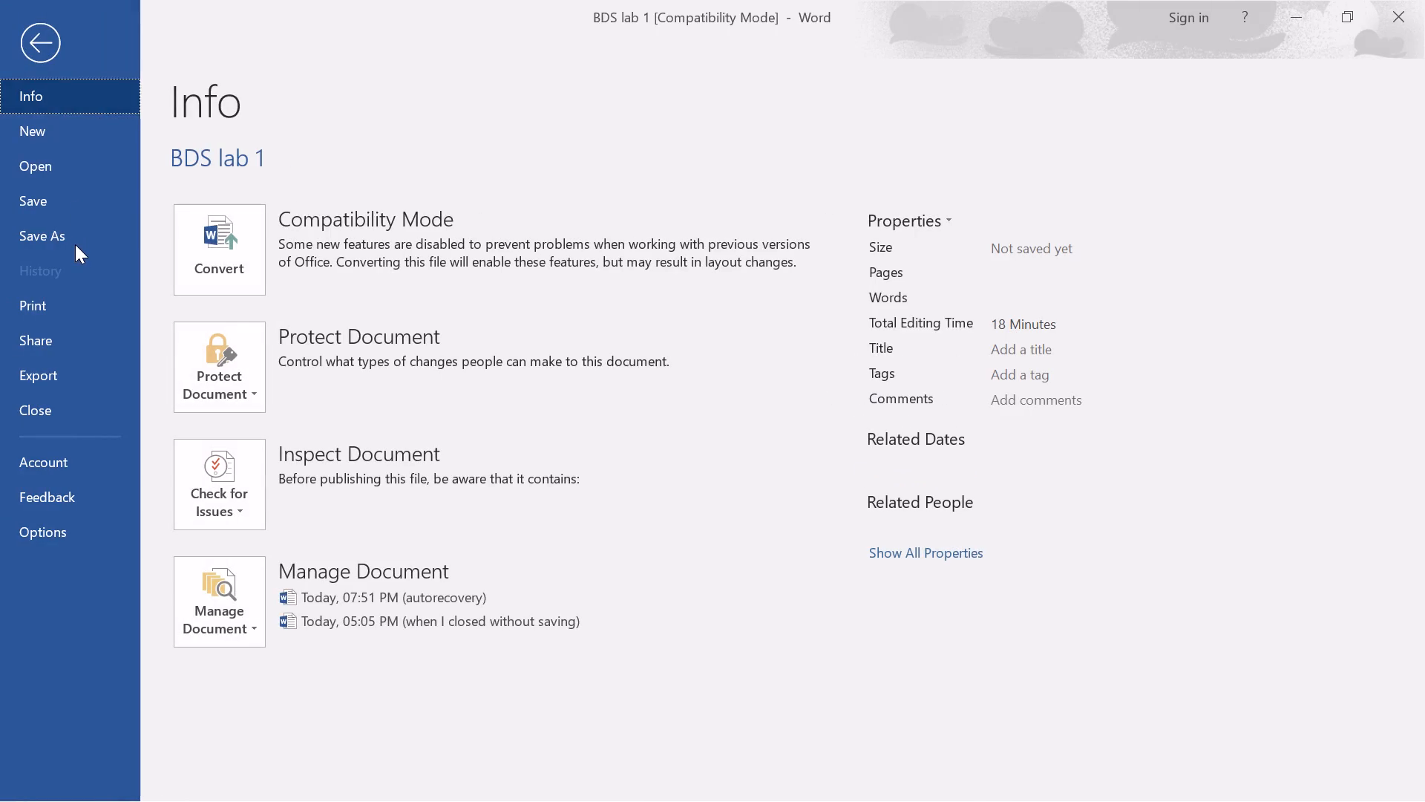
left_click(74, 244)
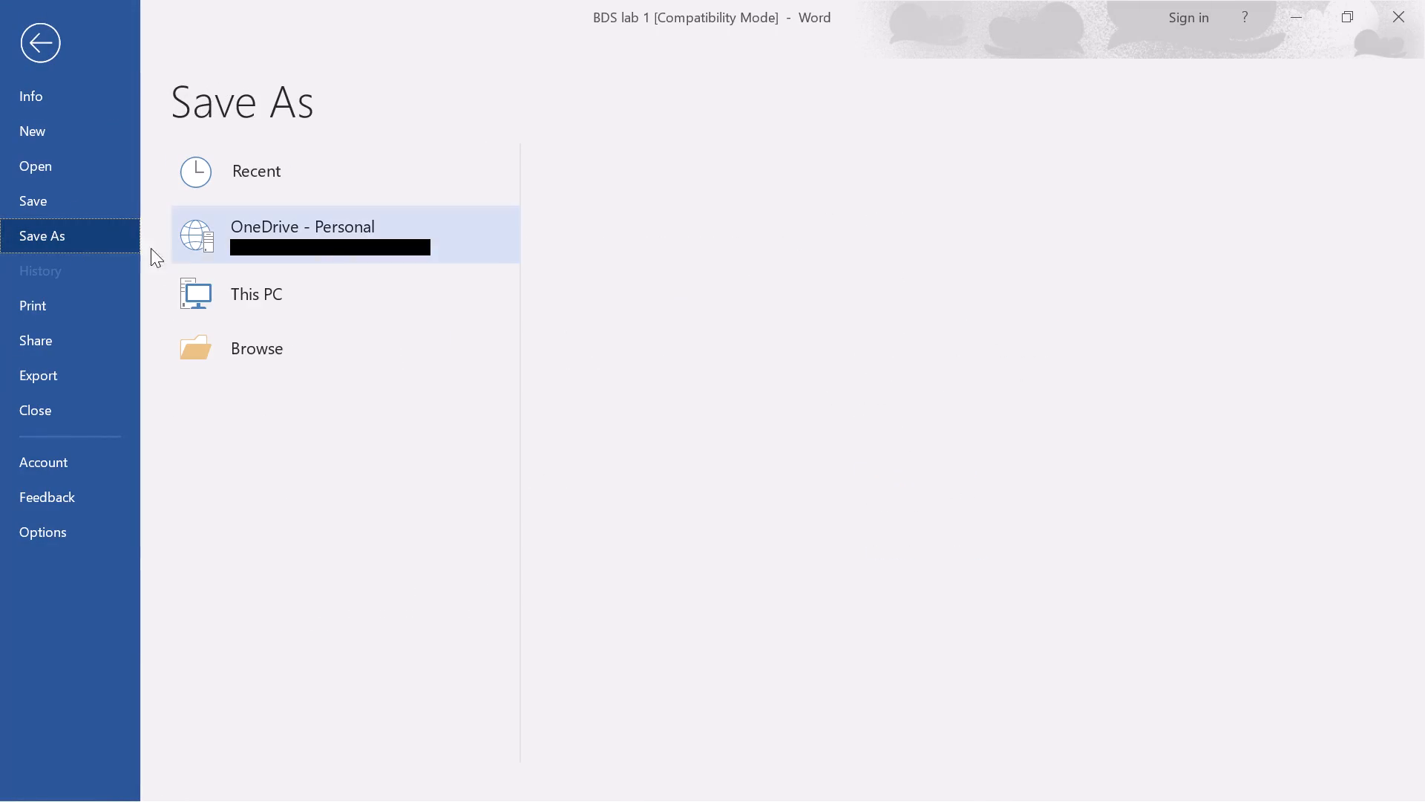
left_click(73, 206)
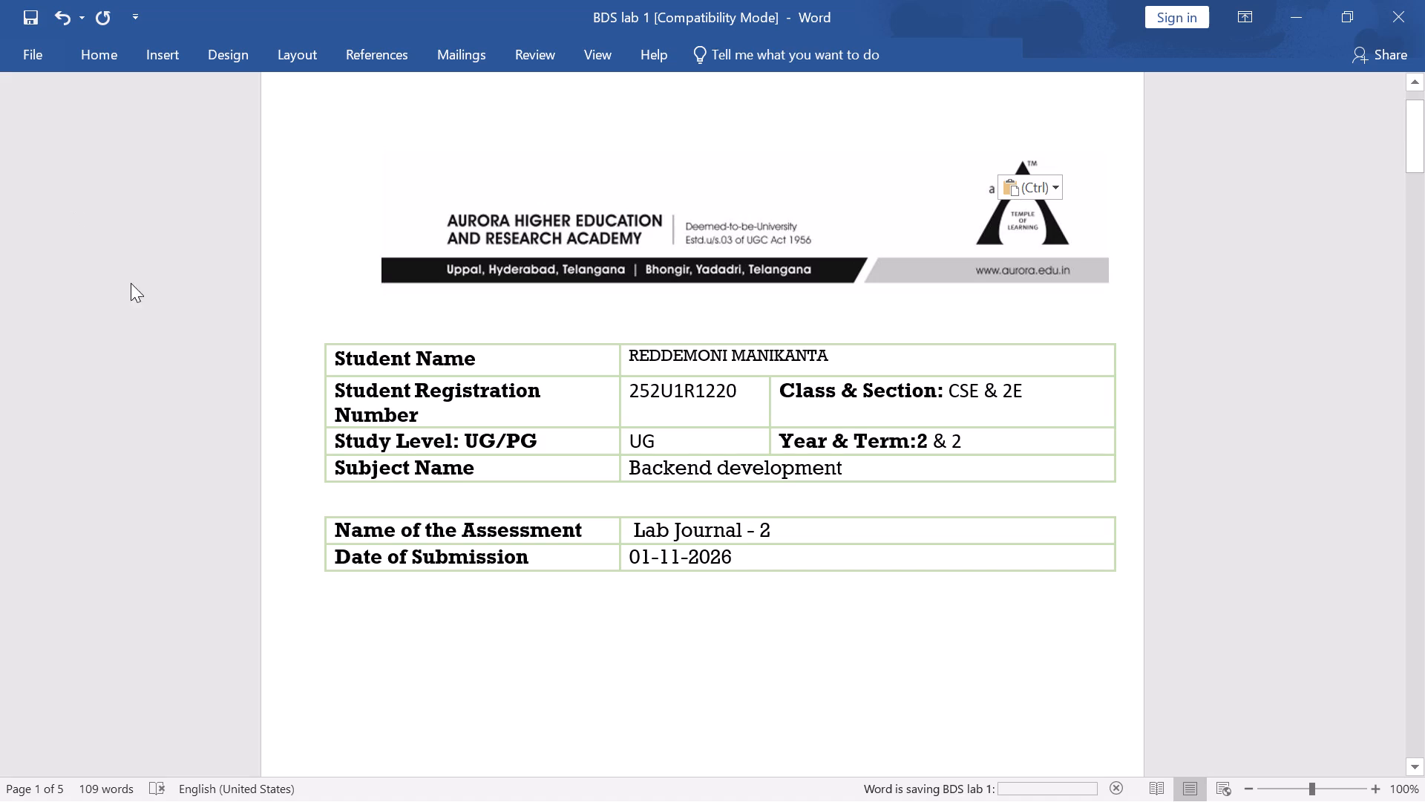
Export the document as a PDF named "BDS lab 2" into the "Backend labs 2nd term" folder on the Desktop.
left_click(6, 50)
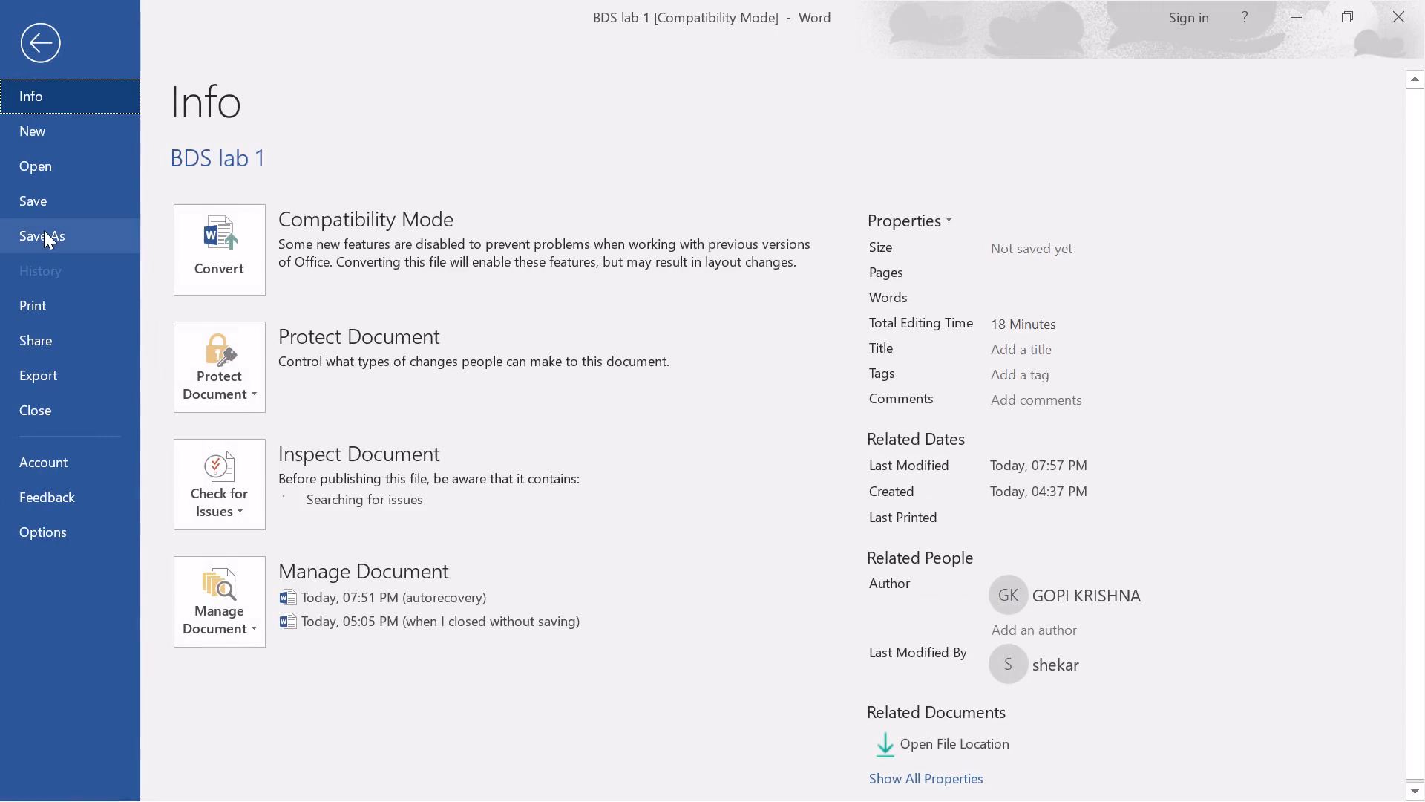
left_click(44, 230)
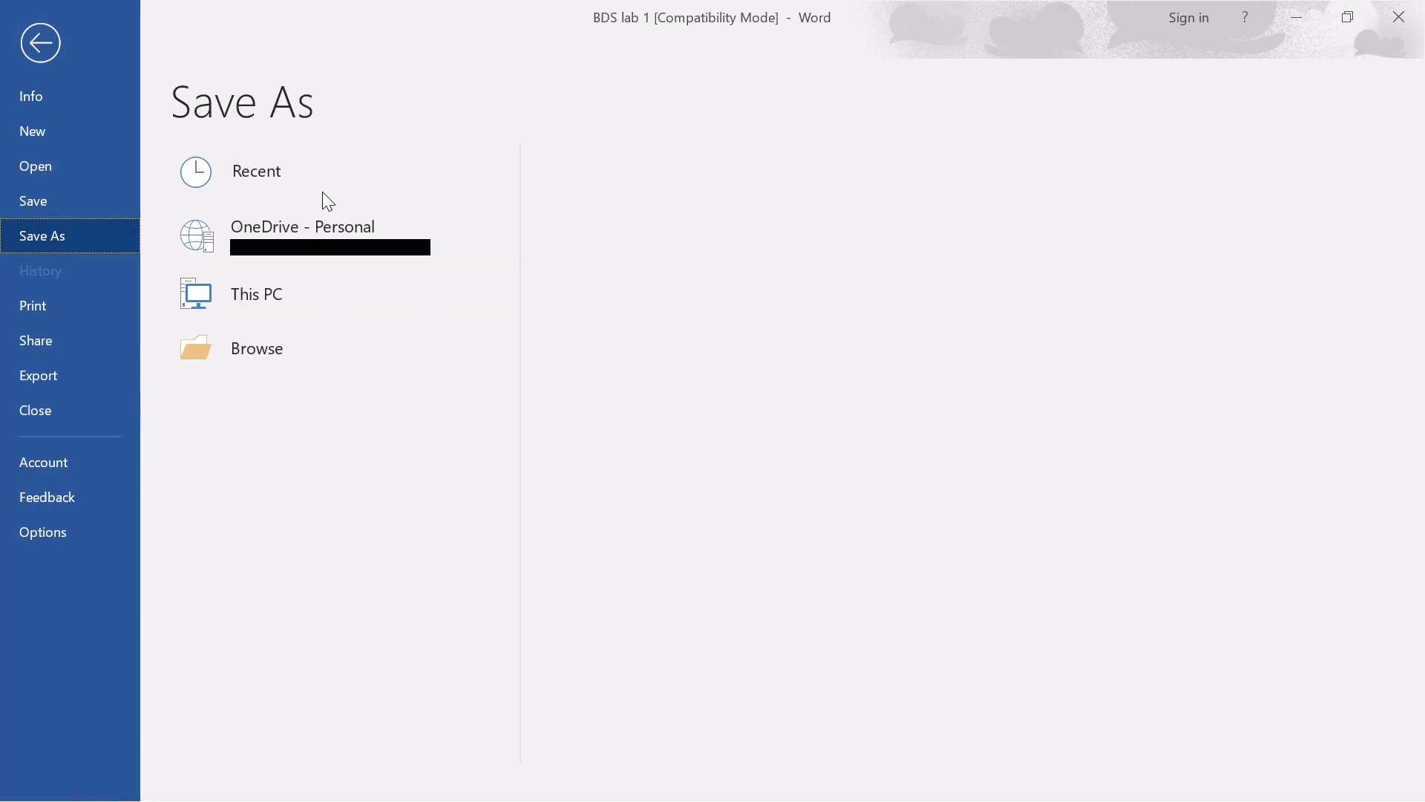
left_click(324, 187)
left_click(609, 207)
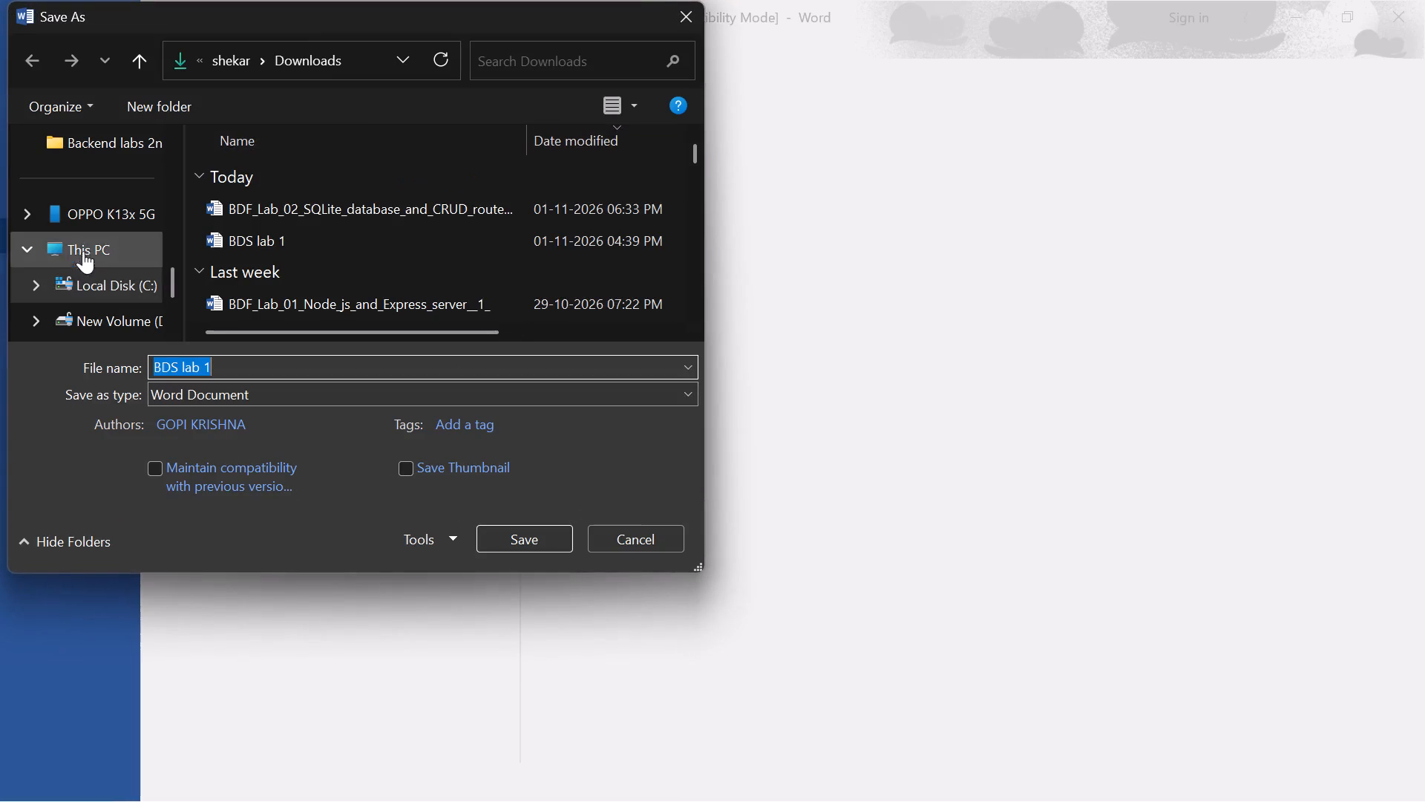
scroll(94, 206, "up", 2)
scroll(102, 247, "down", 1)
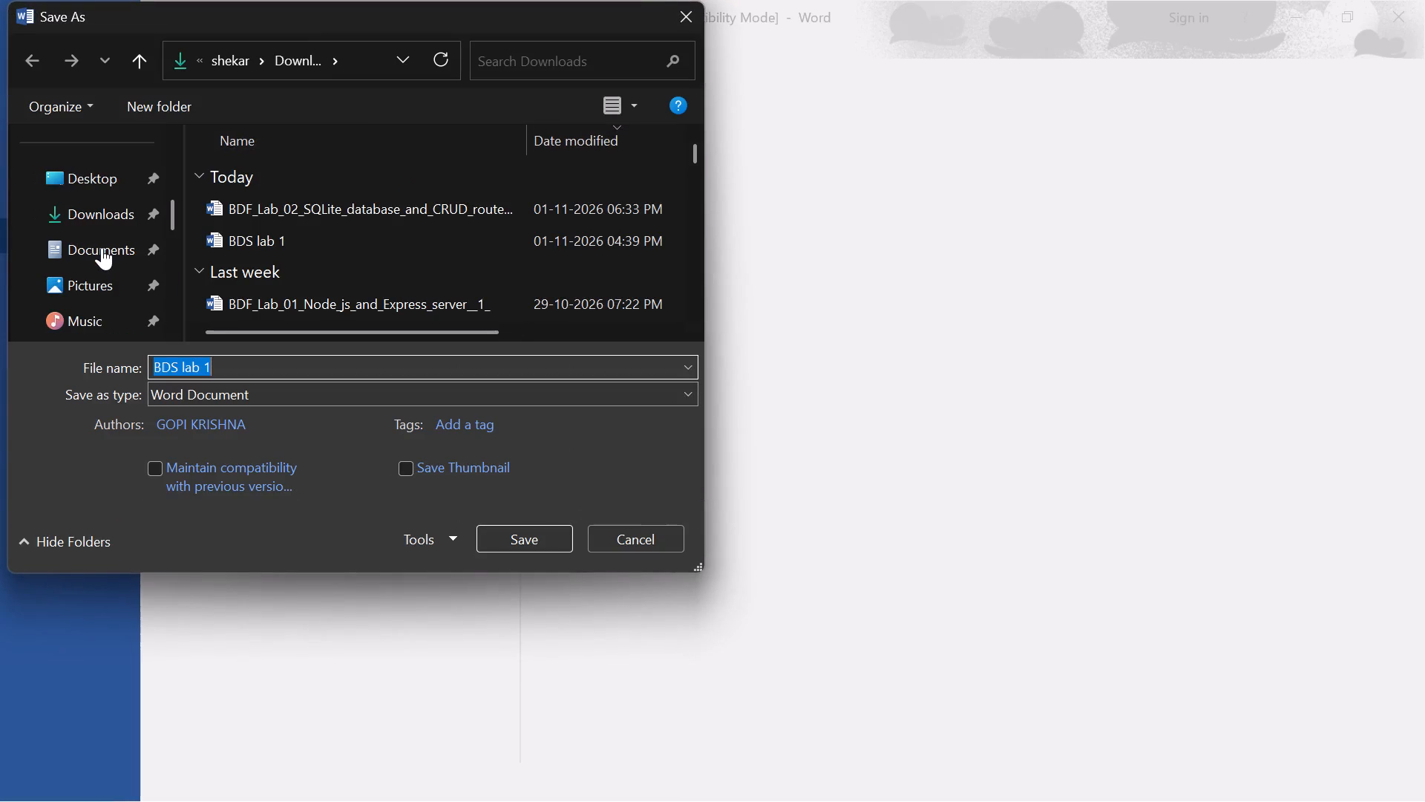
left_click(100, 169)
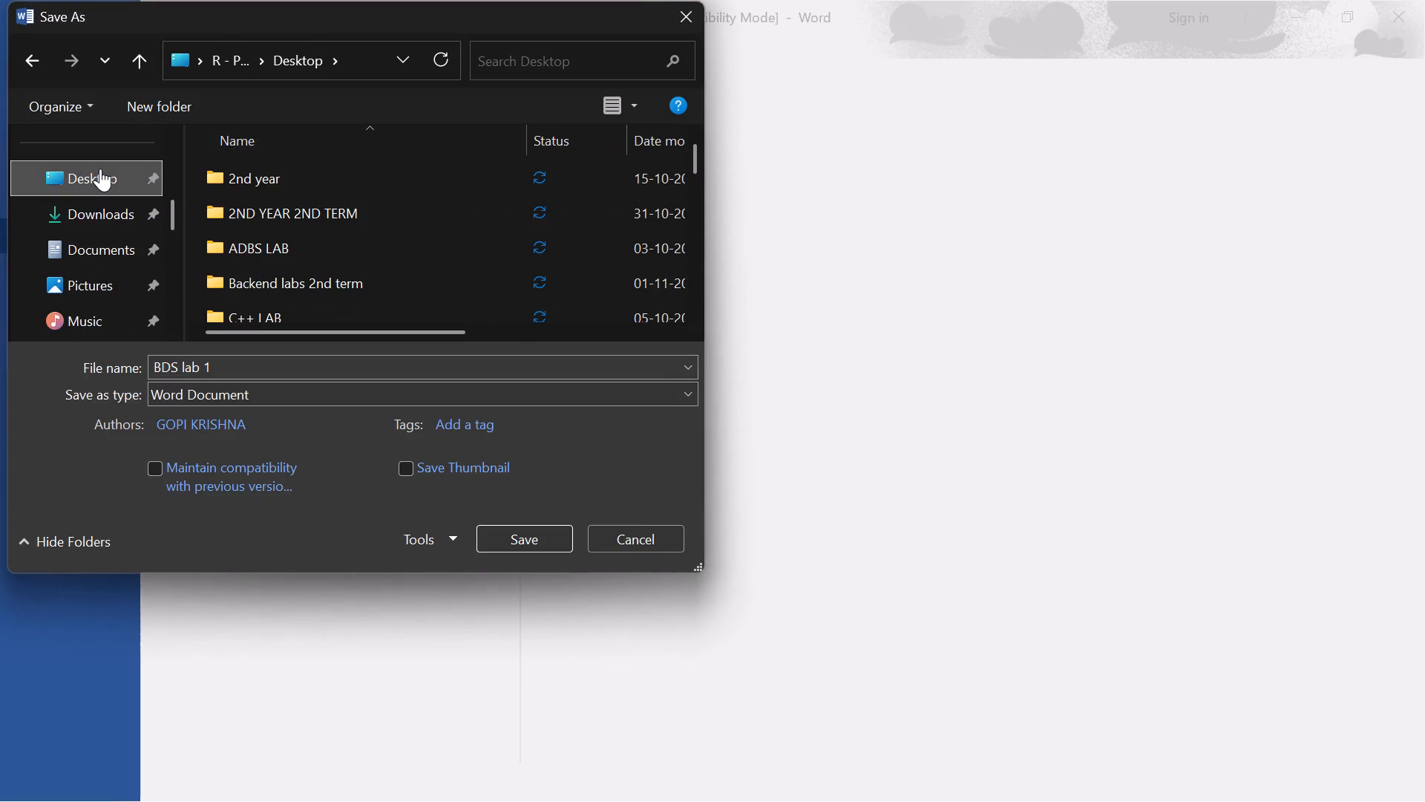
double_click(306, 290)
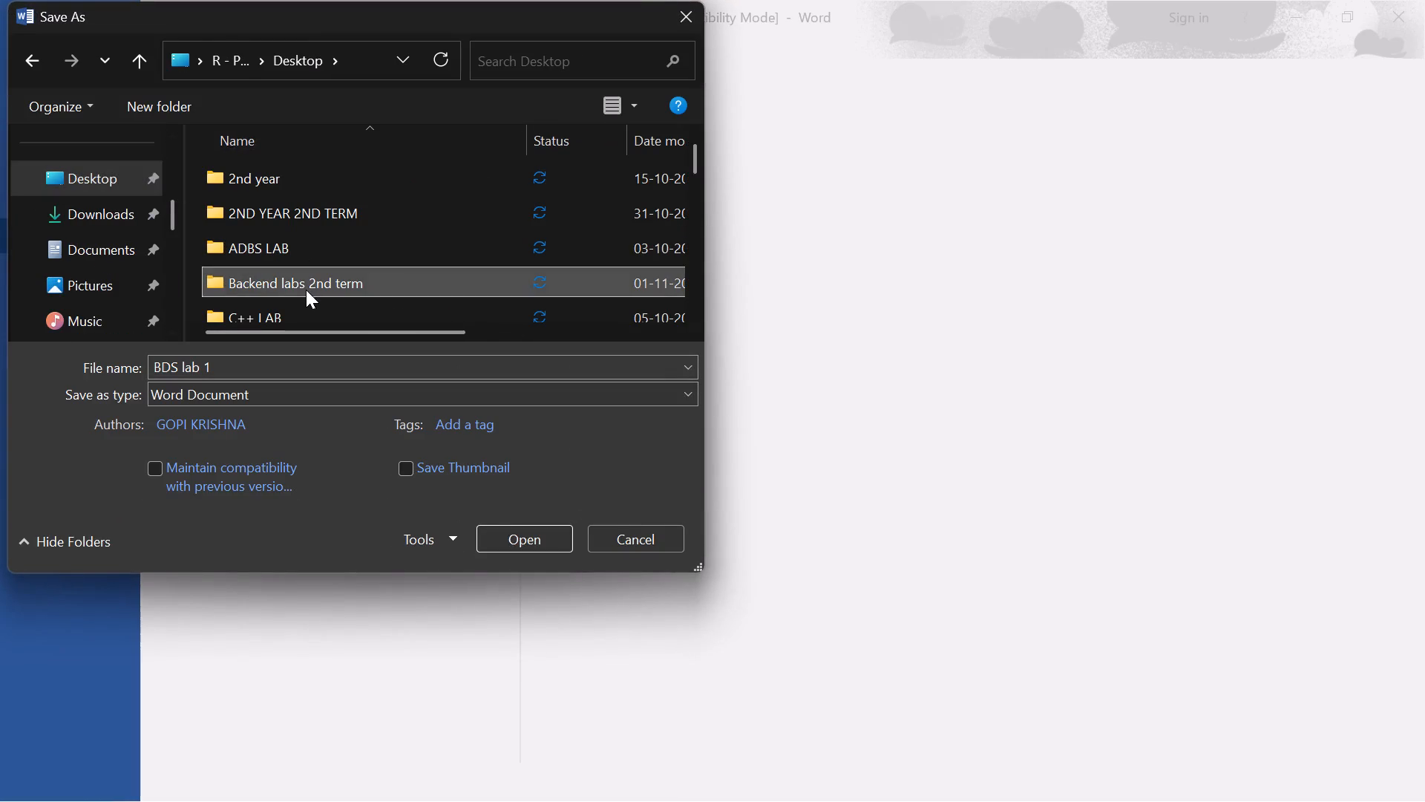
left_click(284, 396)
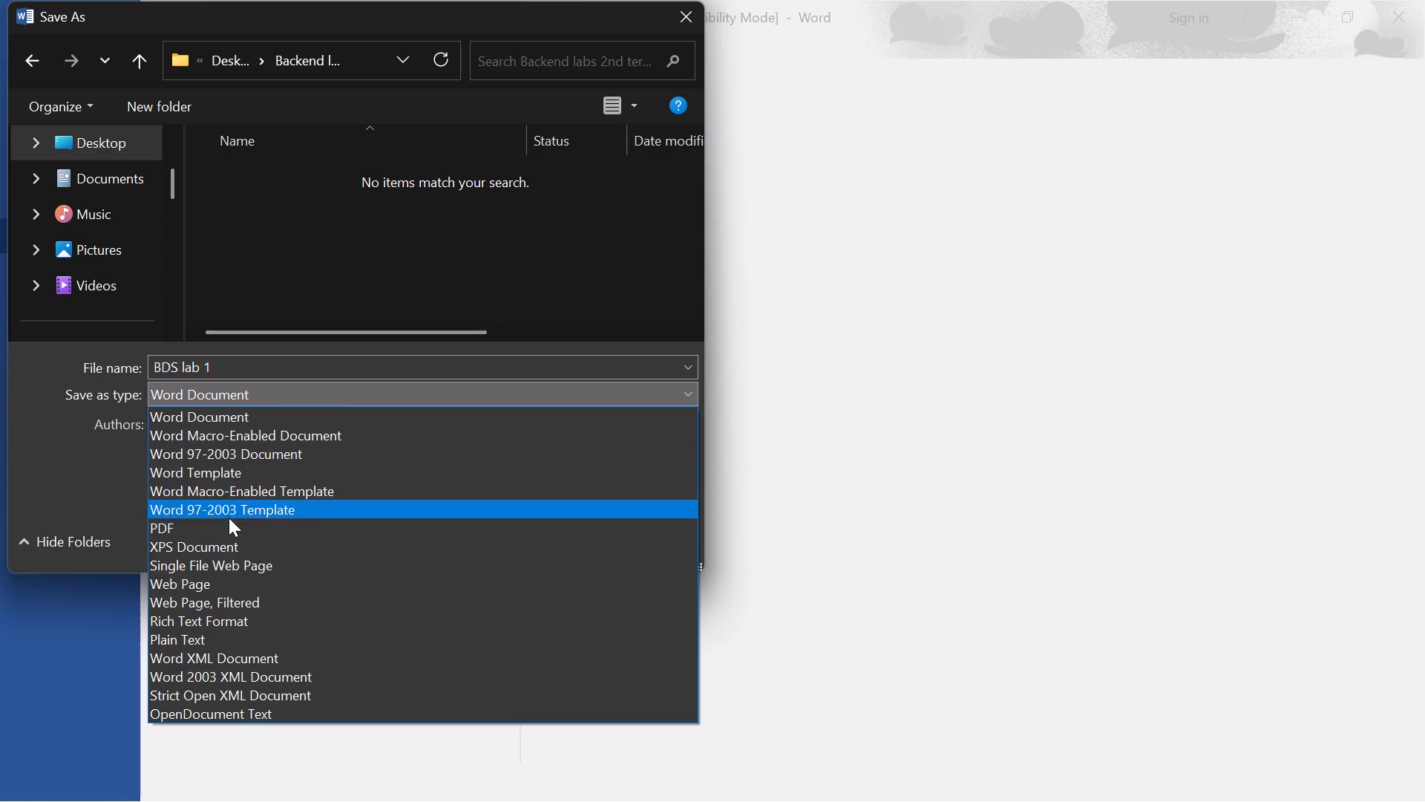
left_click(229, 519)
left_click(241, 366)
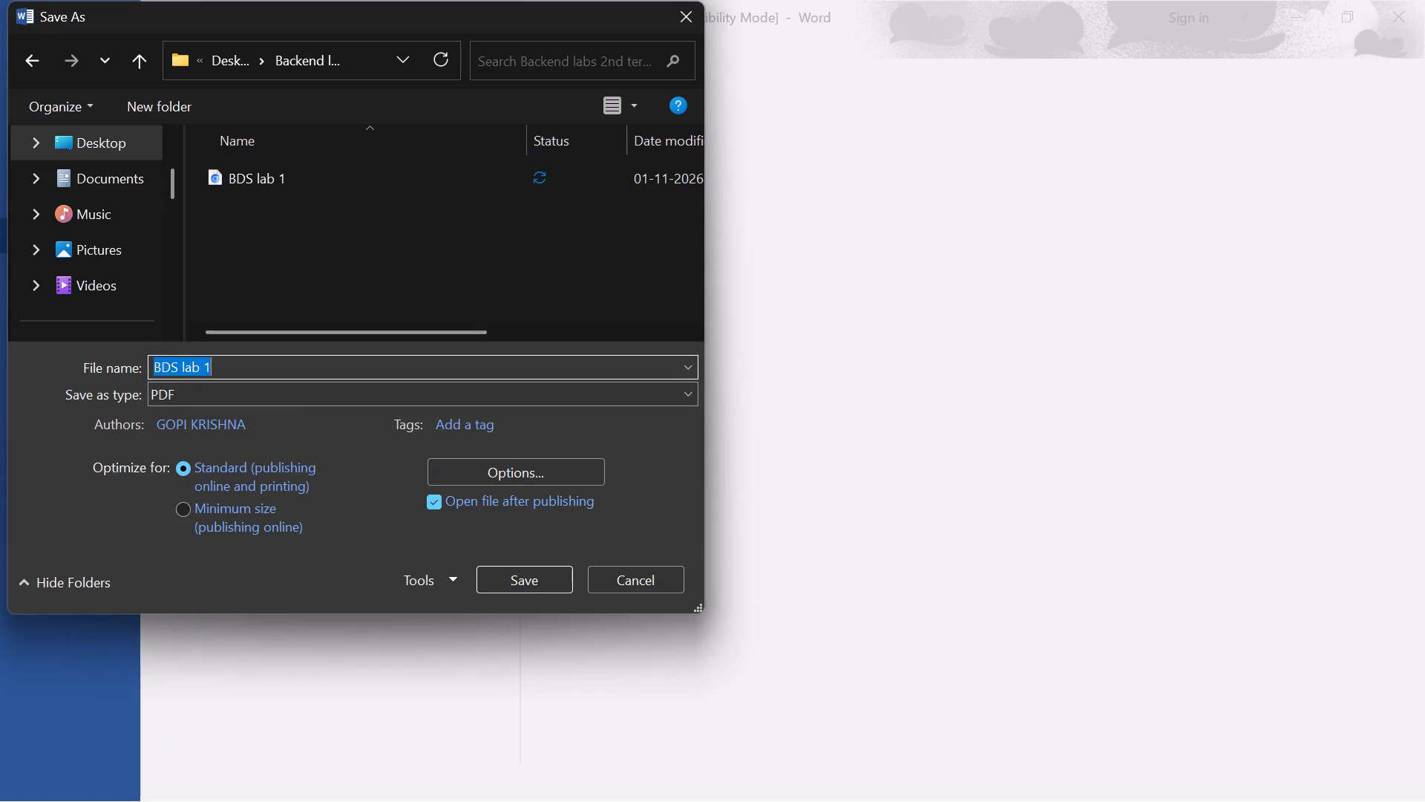
left_click(241, 366)
key("BackSpace")
key("2")
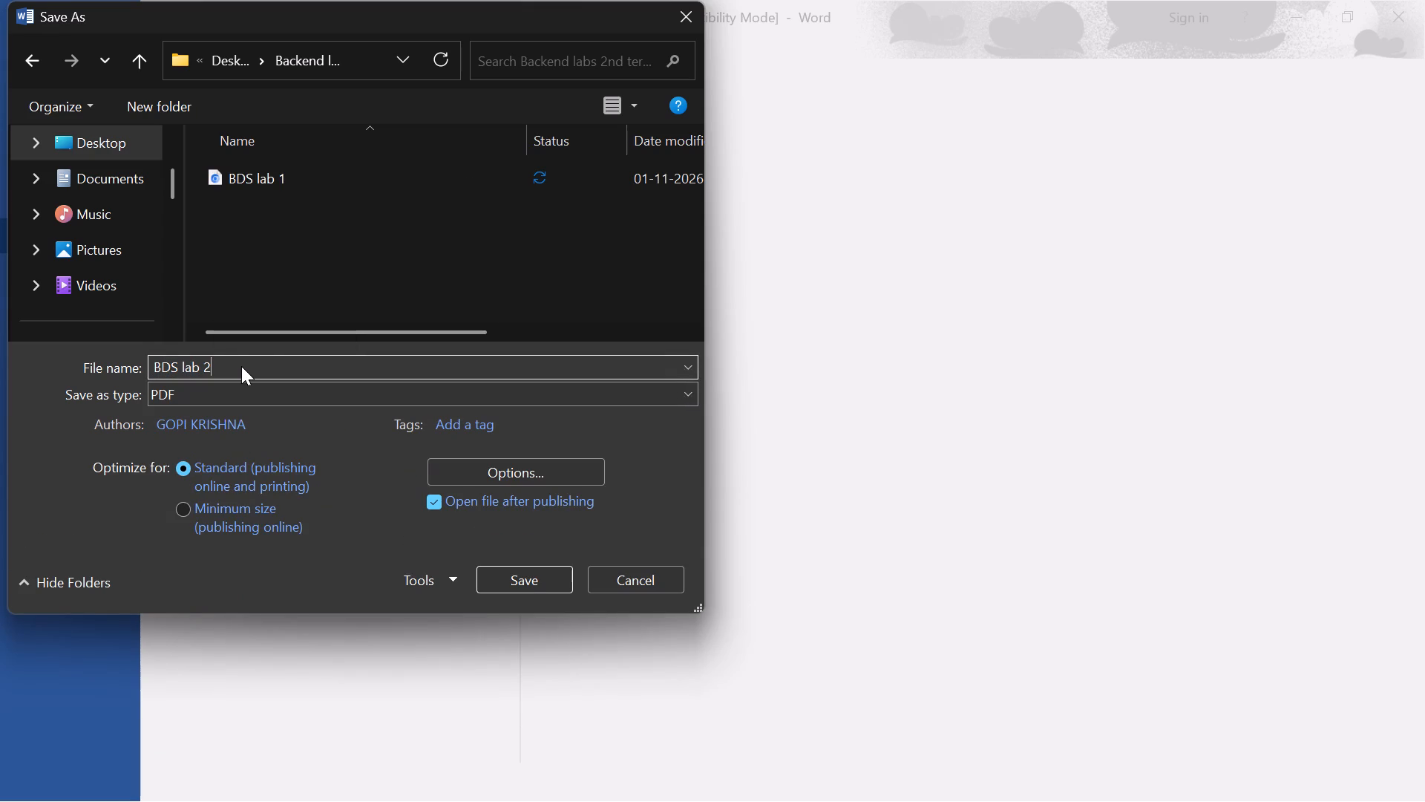
left_click(488, 578)
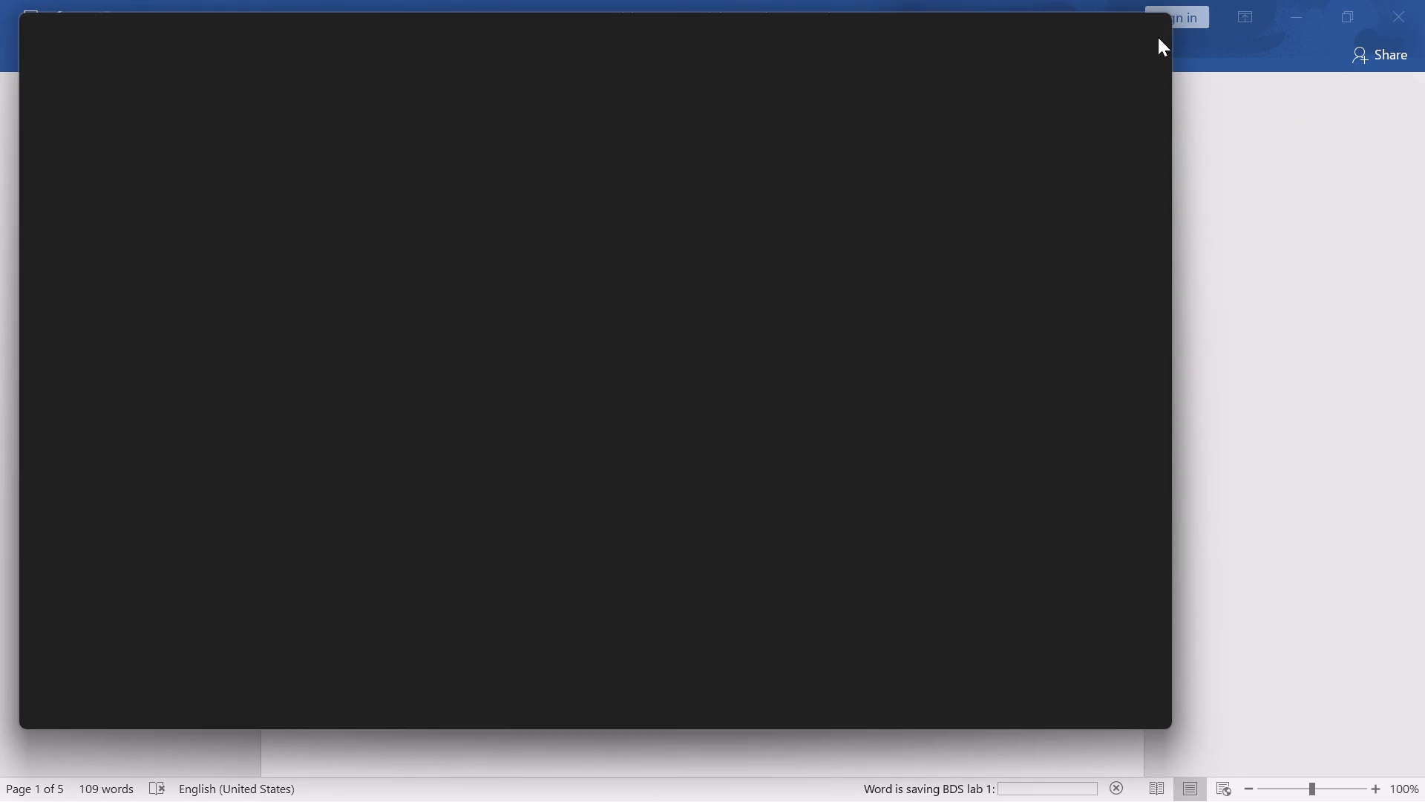
Close the PDF viewer window and the Word document.
left_click(1145, 43)
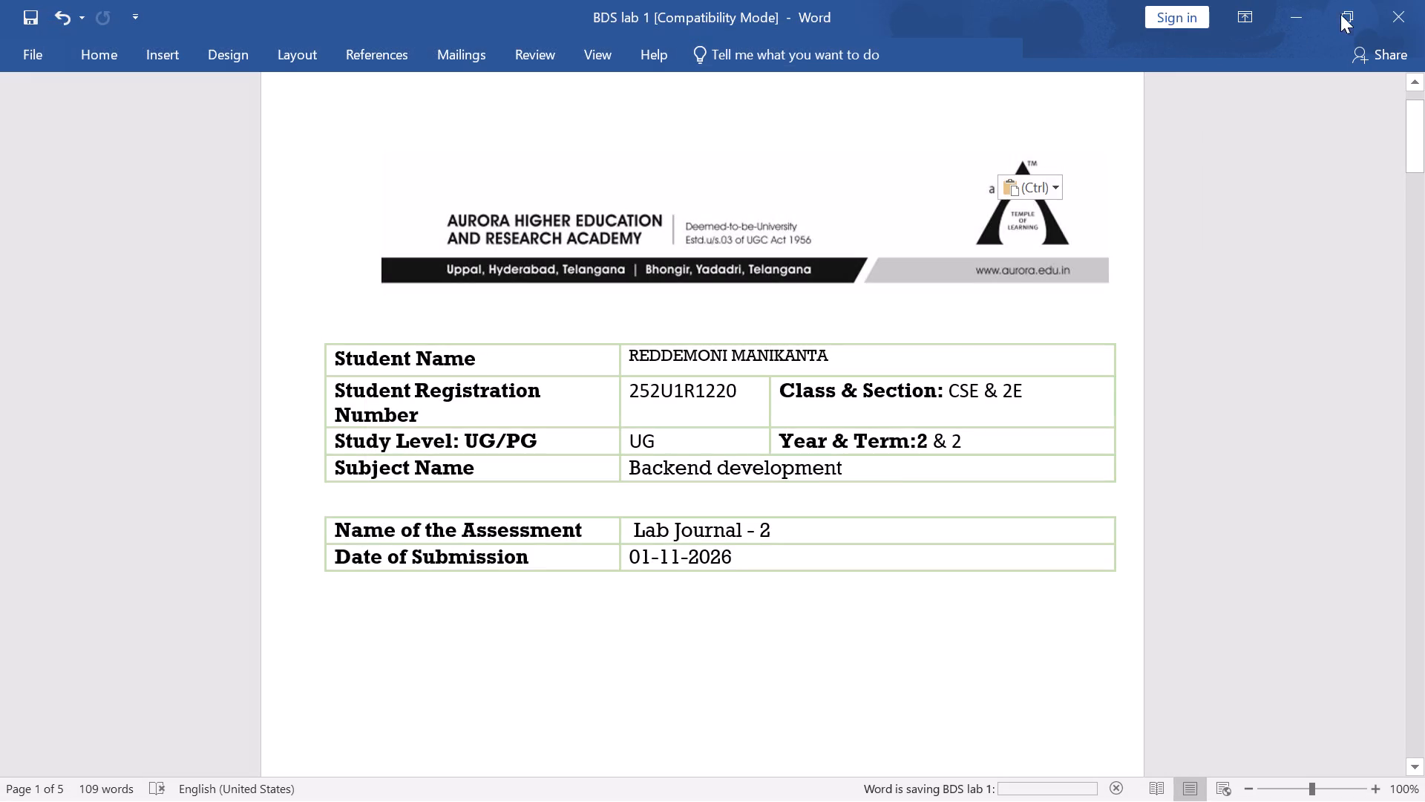
left_click(1418, 14)
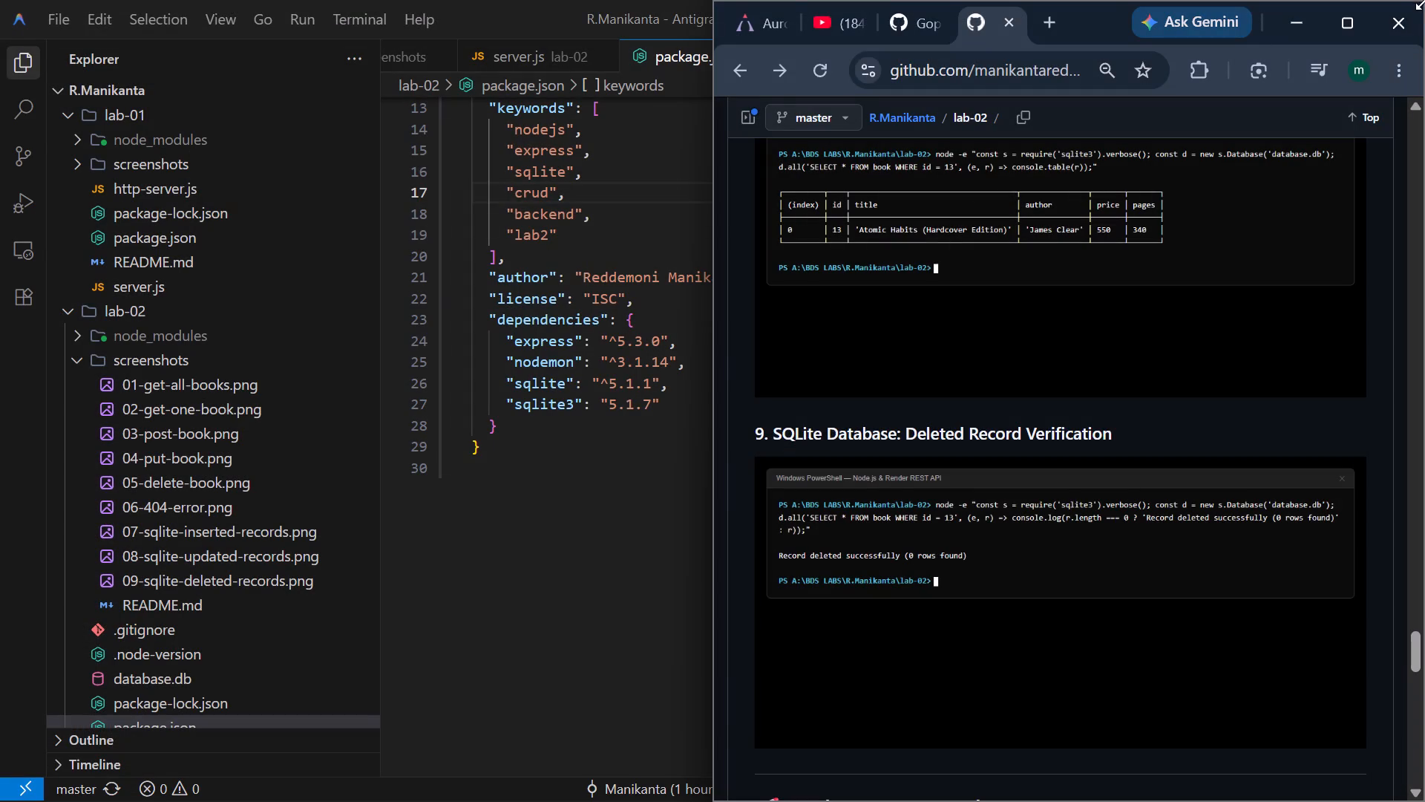
Submit the "BDS lab 2" PDF for Lab Report 2 of Backend Development Fundamentals on the Aurora University assessments page in Chrome.
left_click(1340, 33)
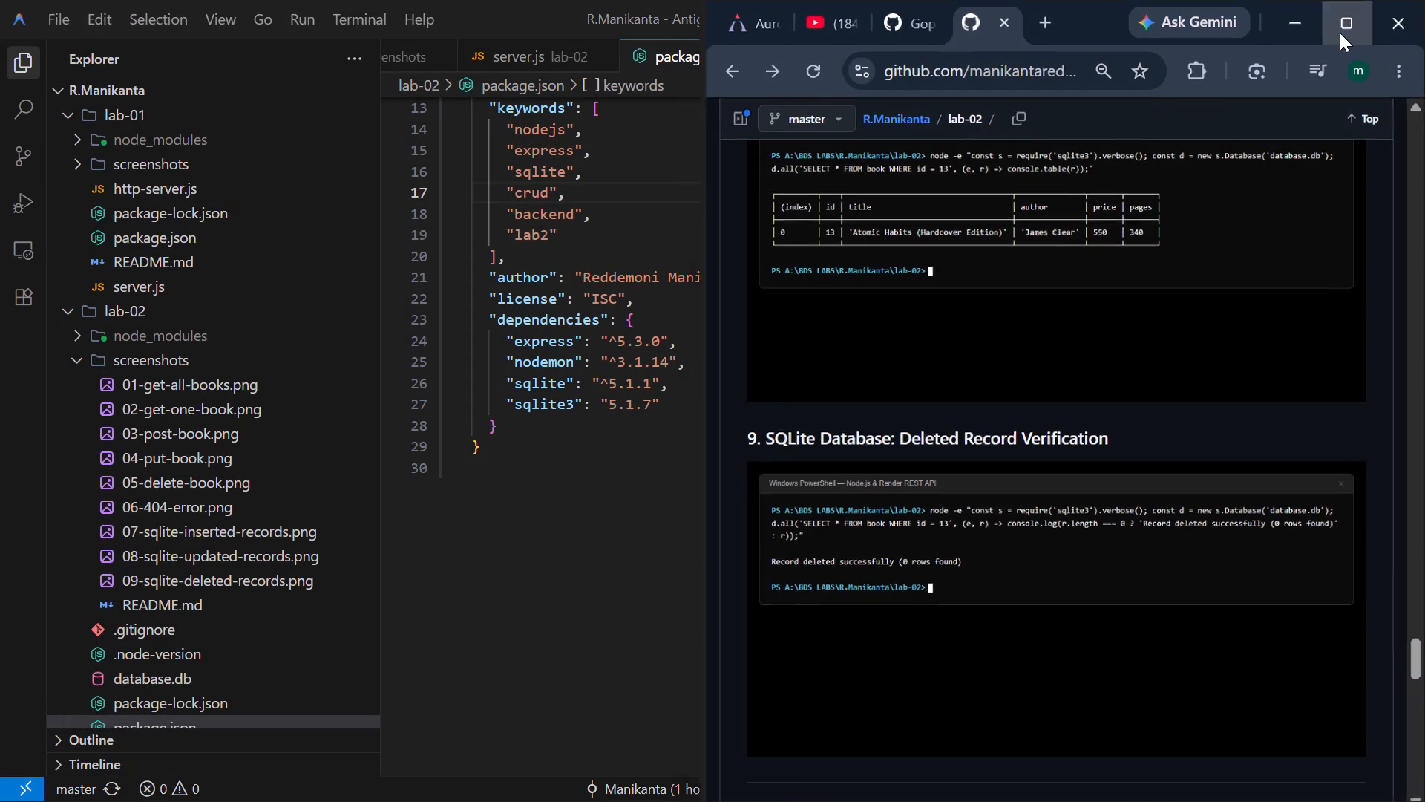
left_click(97, 0)
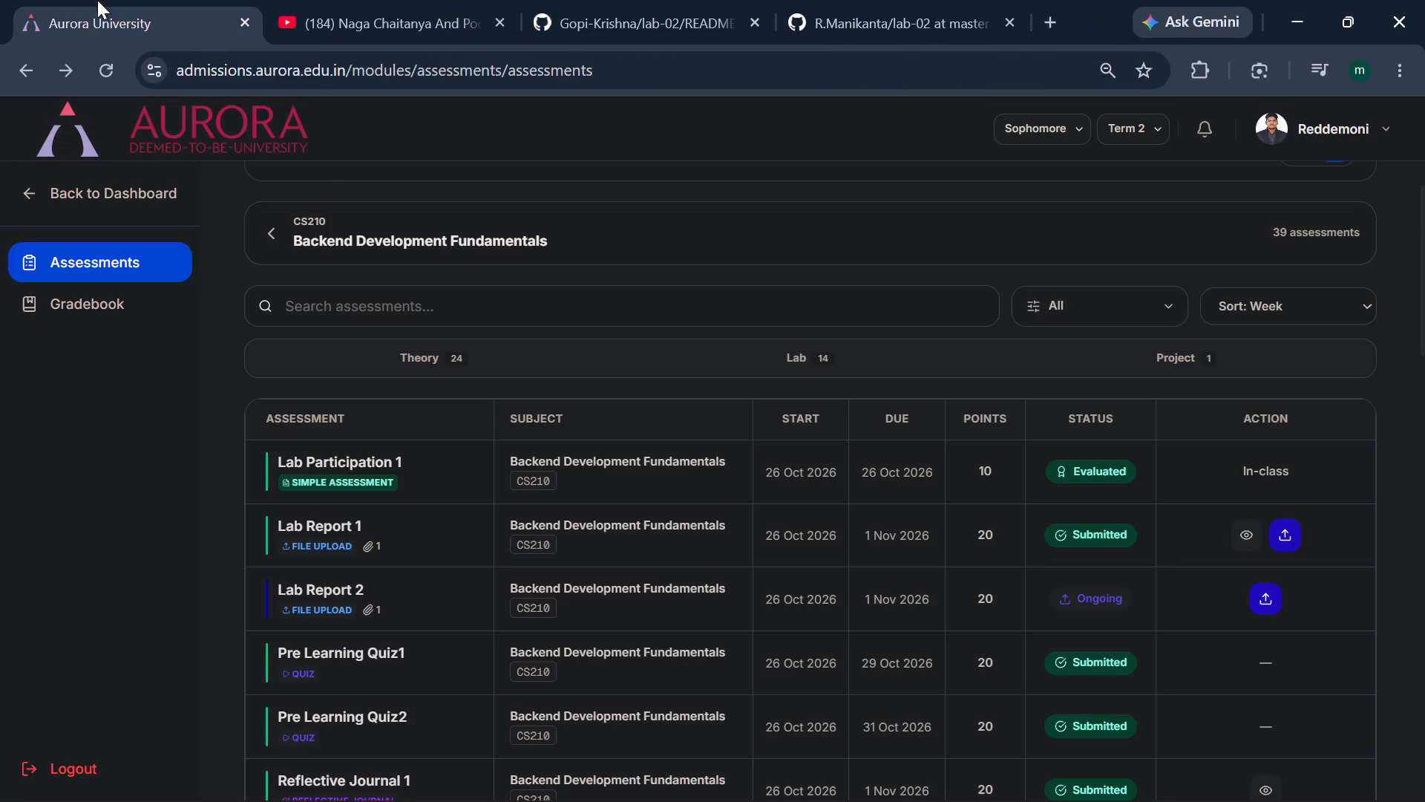
left_click(1258, 587)
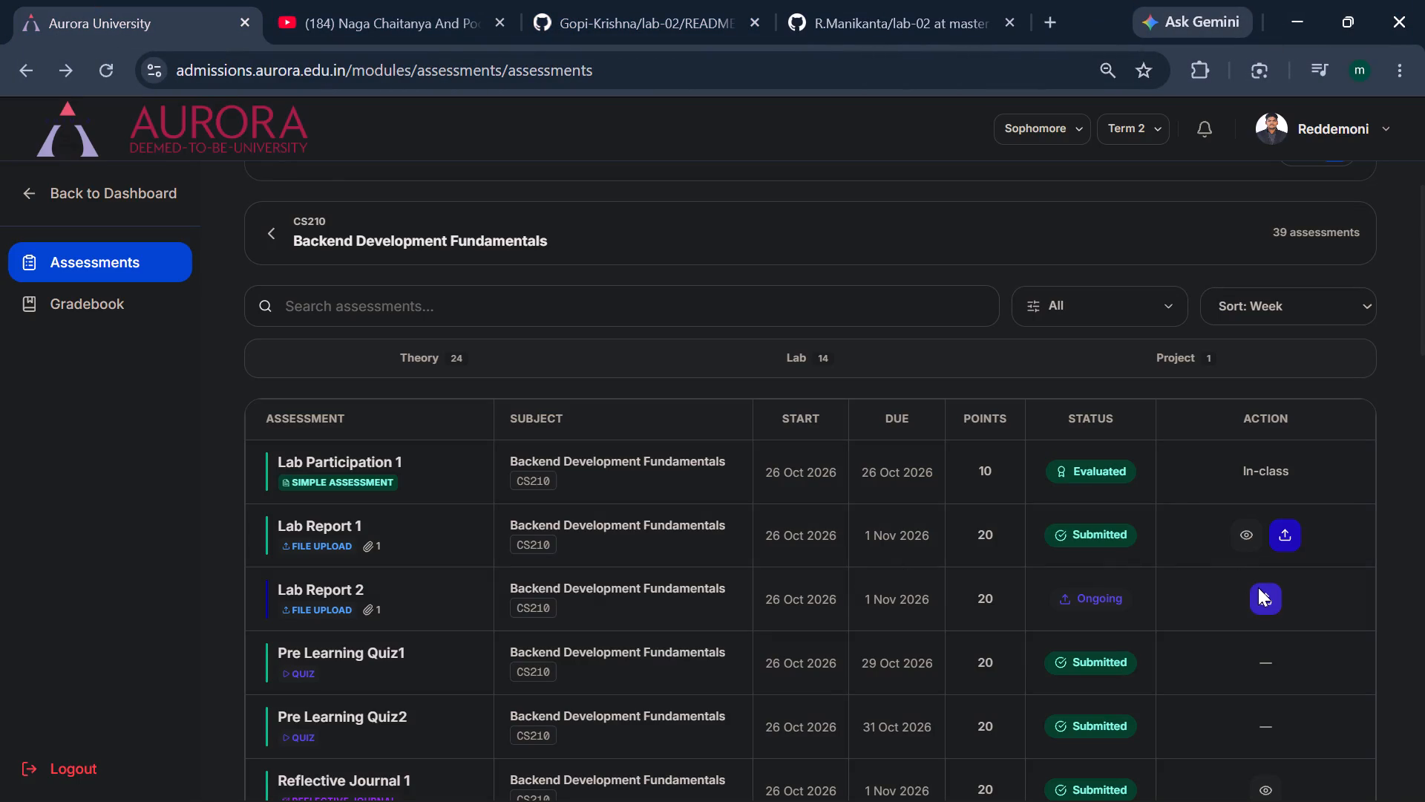
left_click(1260, 600)
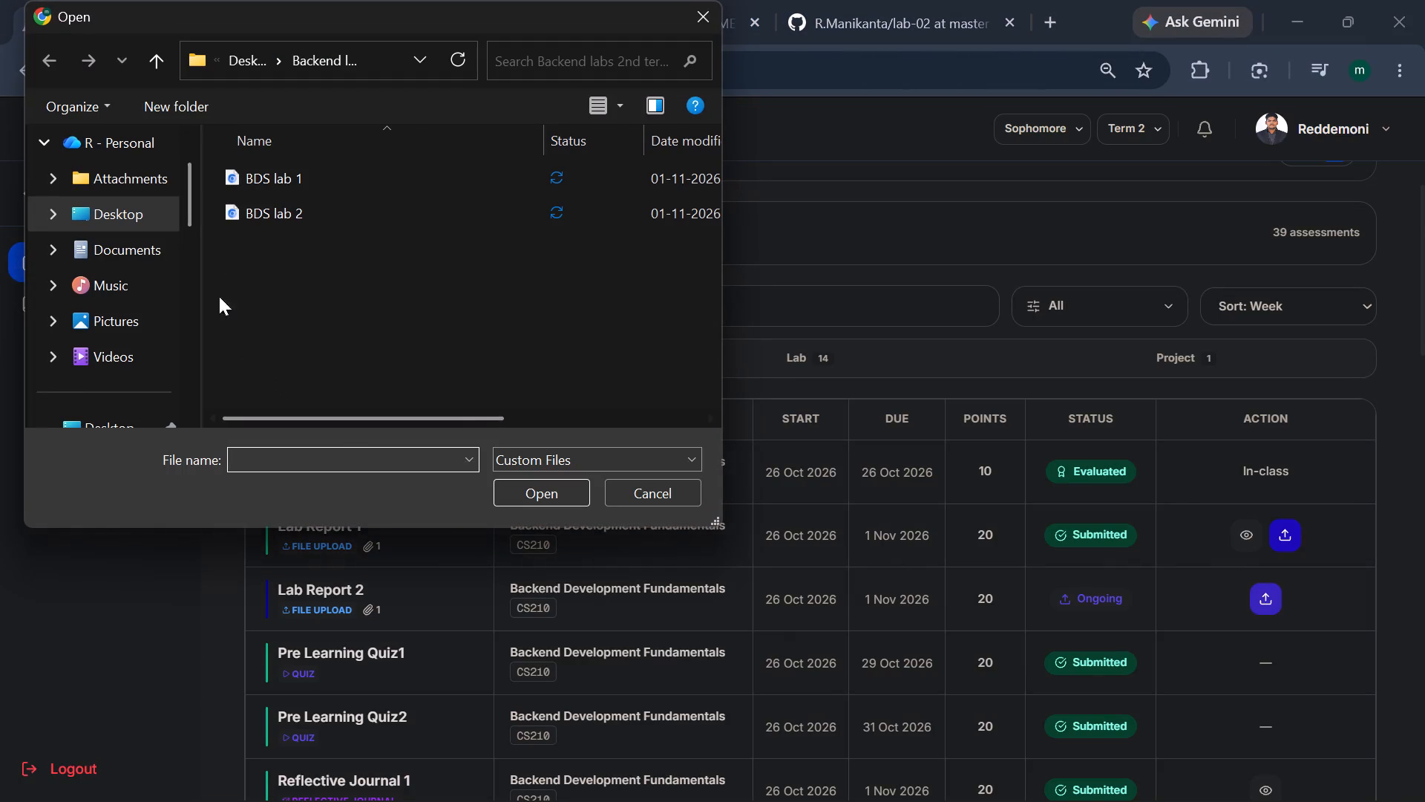
double_click(274, 210)
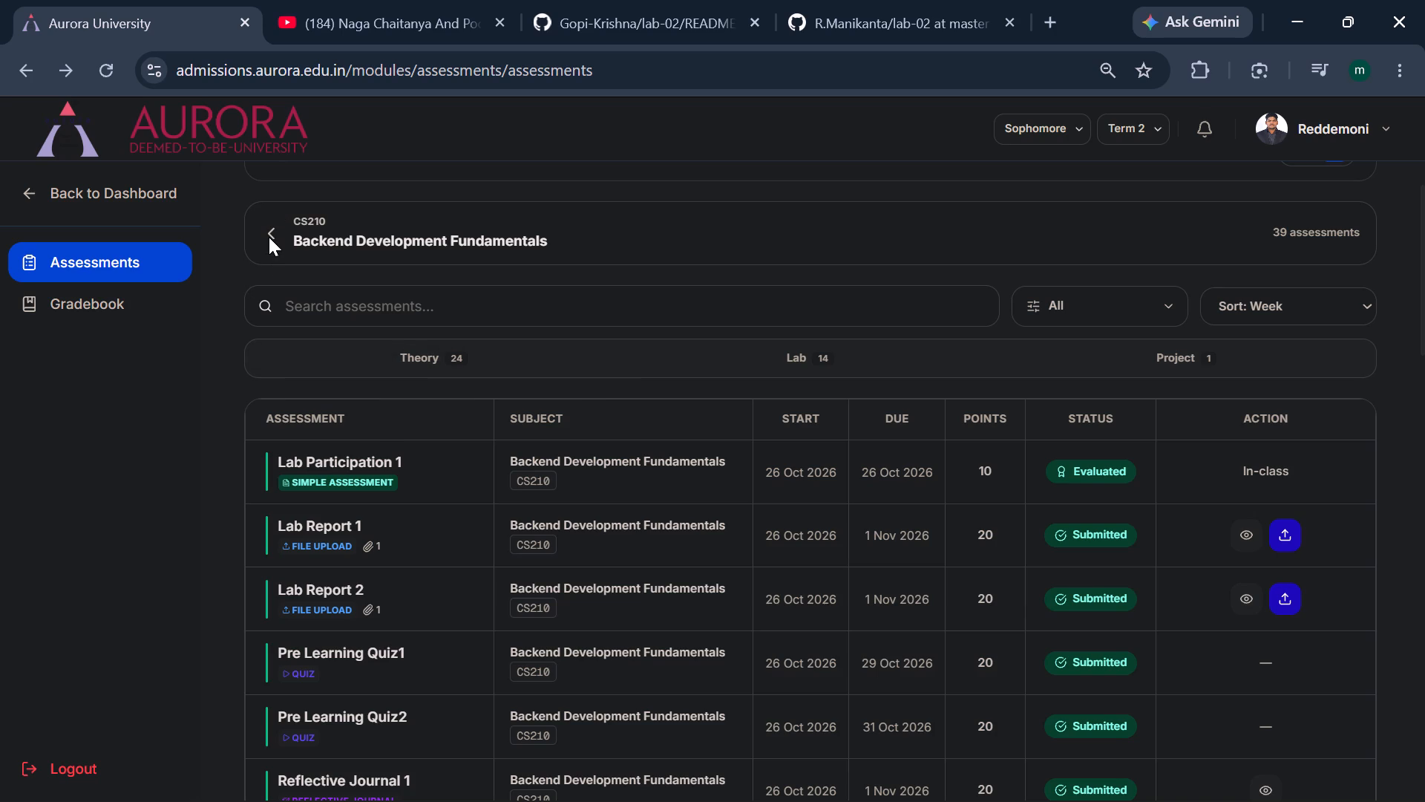
Go back to the subject overview and view the Advanced Data Structures assessments.
left_click(269, 237)
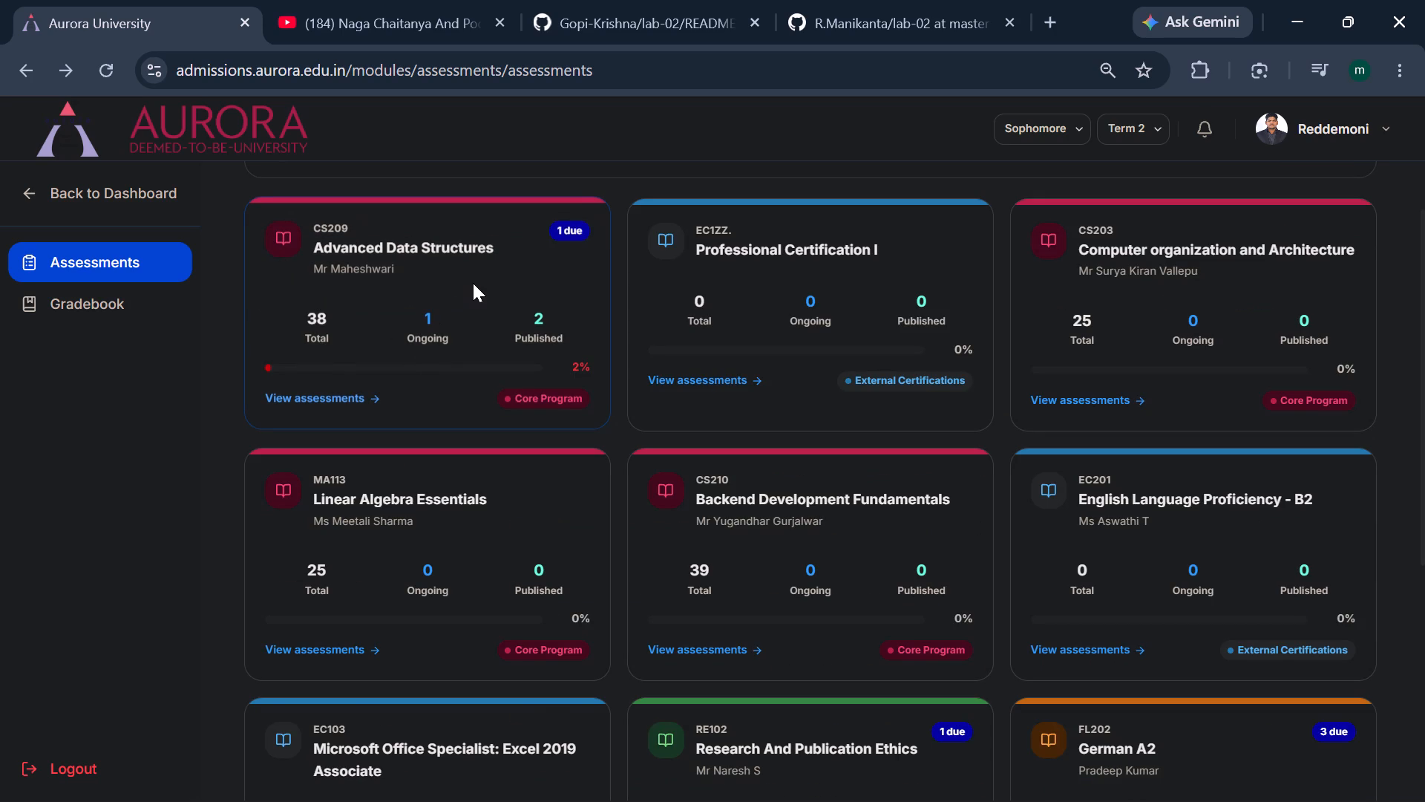
left_click(473, 283)
scroll(733, 529, "down", 1)
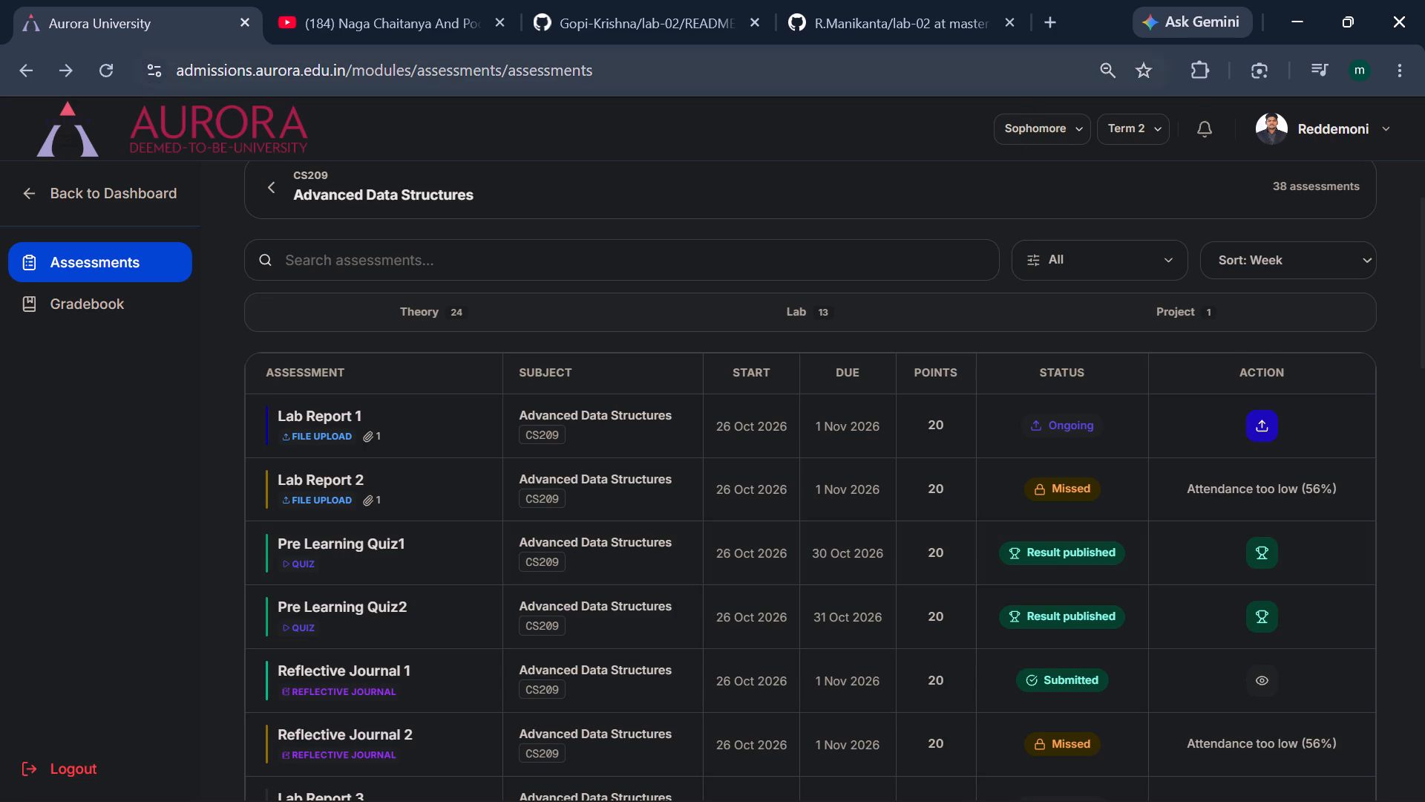
Close the two GitHub tabs and the YouTube tab, keeping only the Aurora University tab open.
left_click(1007, 16)
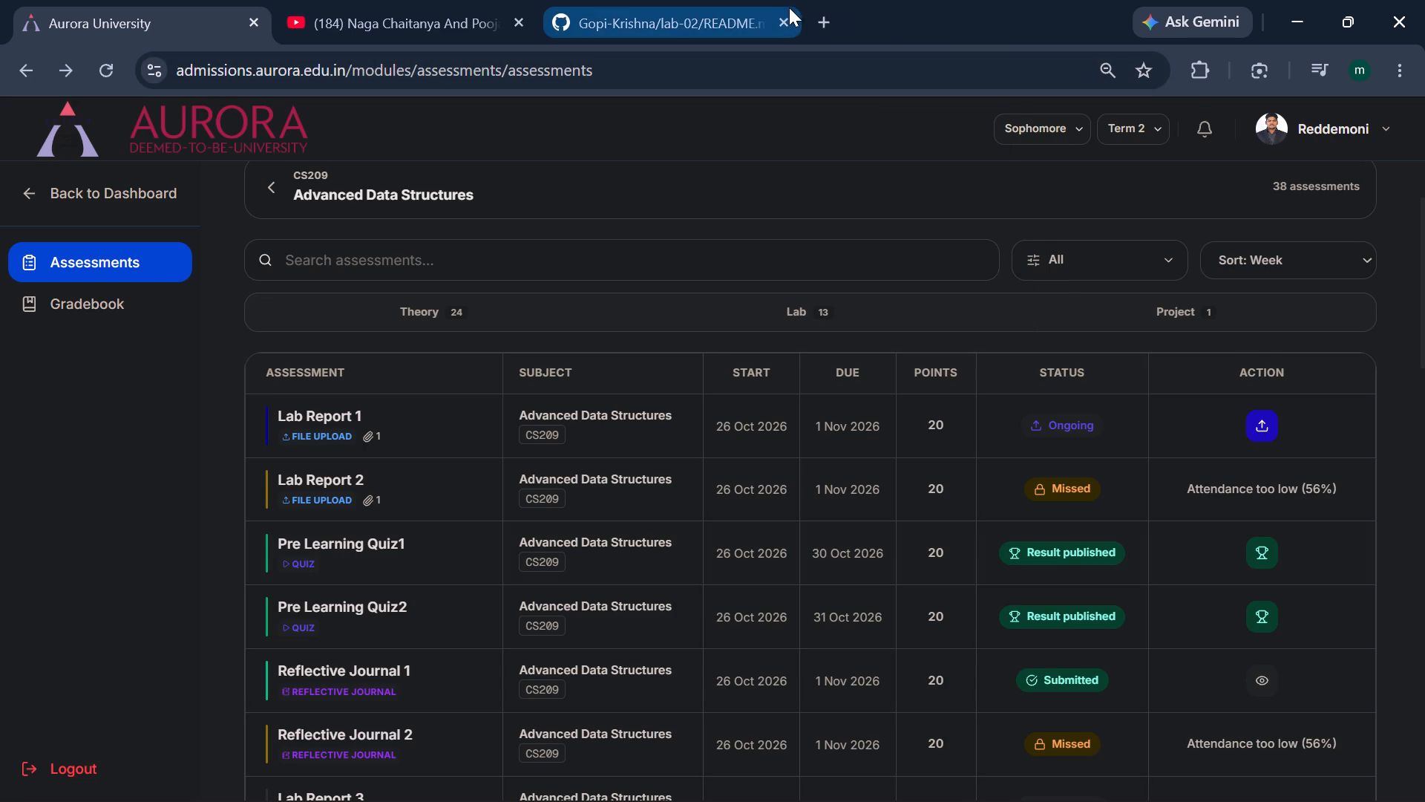
left_click(785, 24)
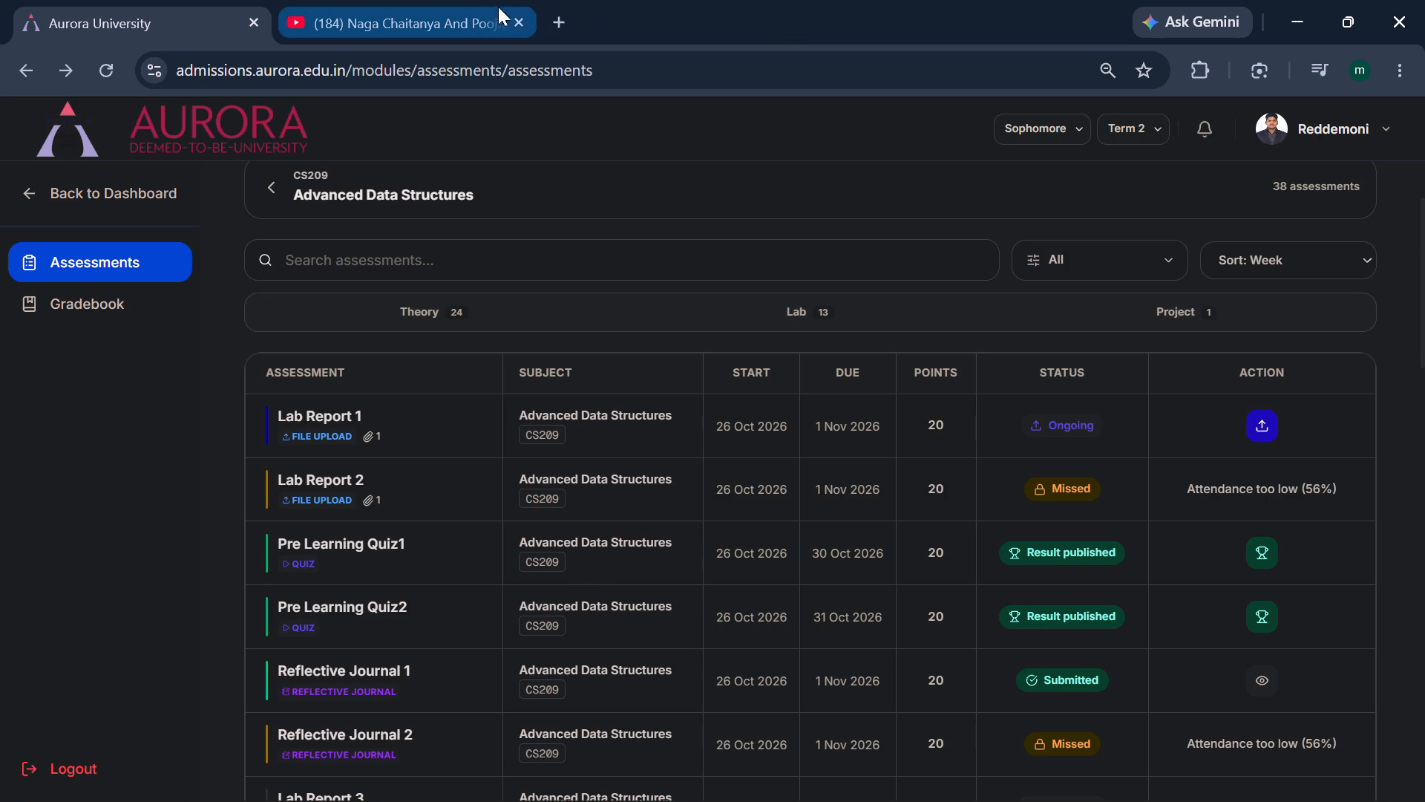
left_click(520, 18)
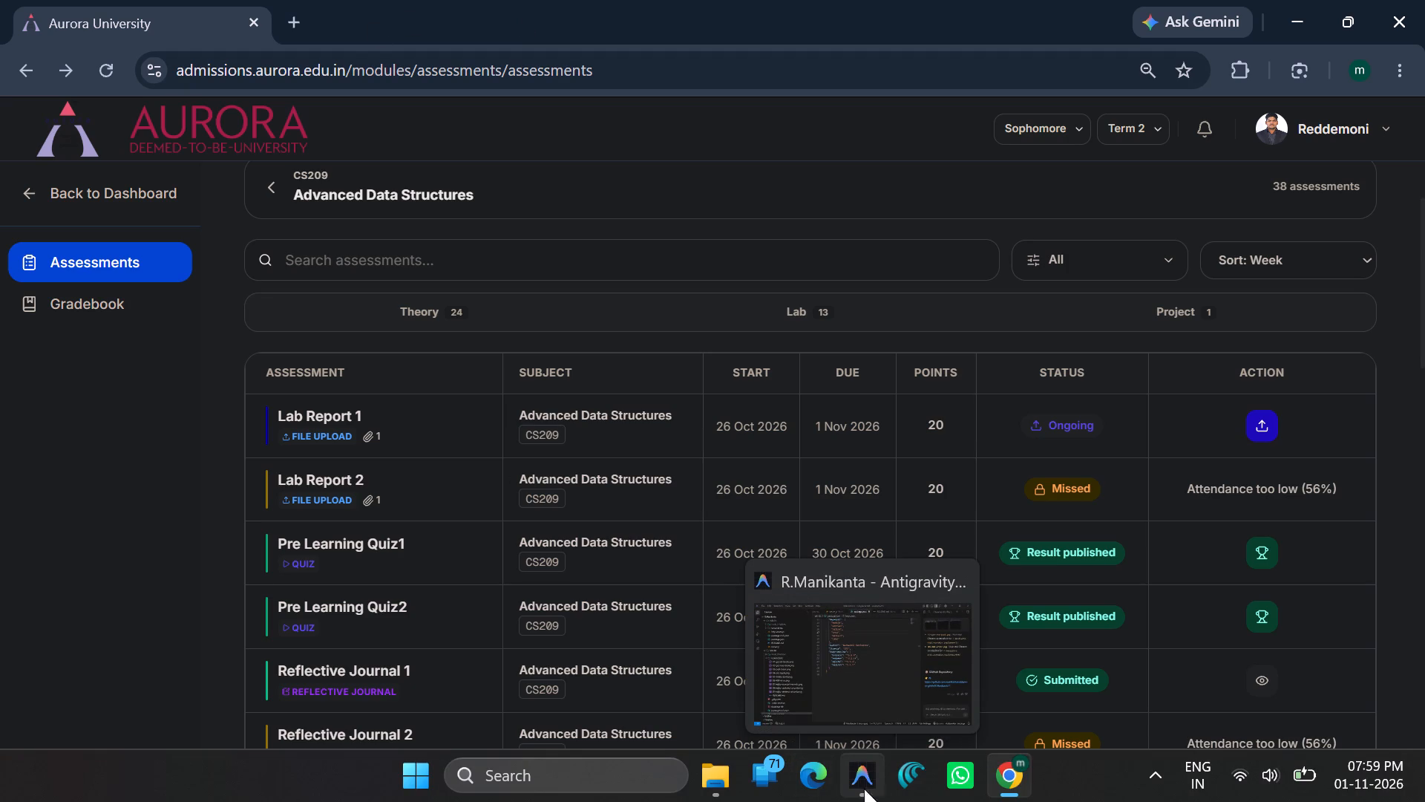
Bring up the Downloads folder window in File Explorer and close it.
left_click(723, 766)
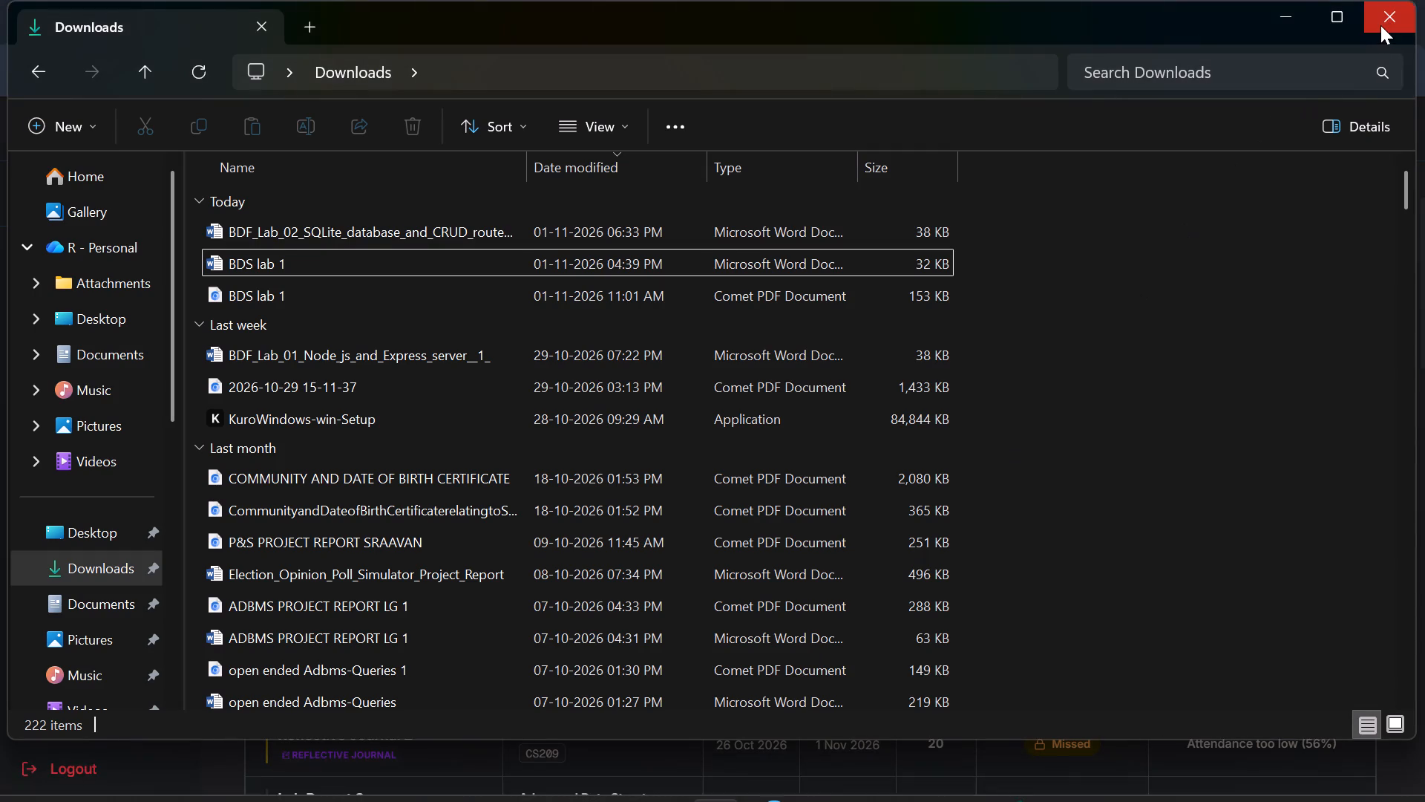
left_click(1380, 25)
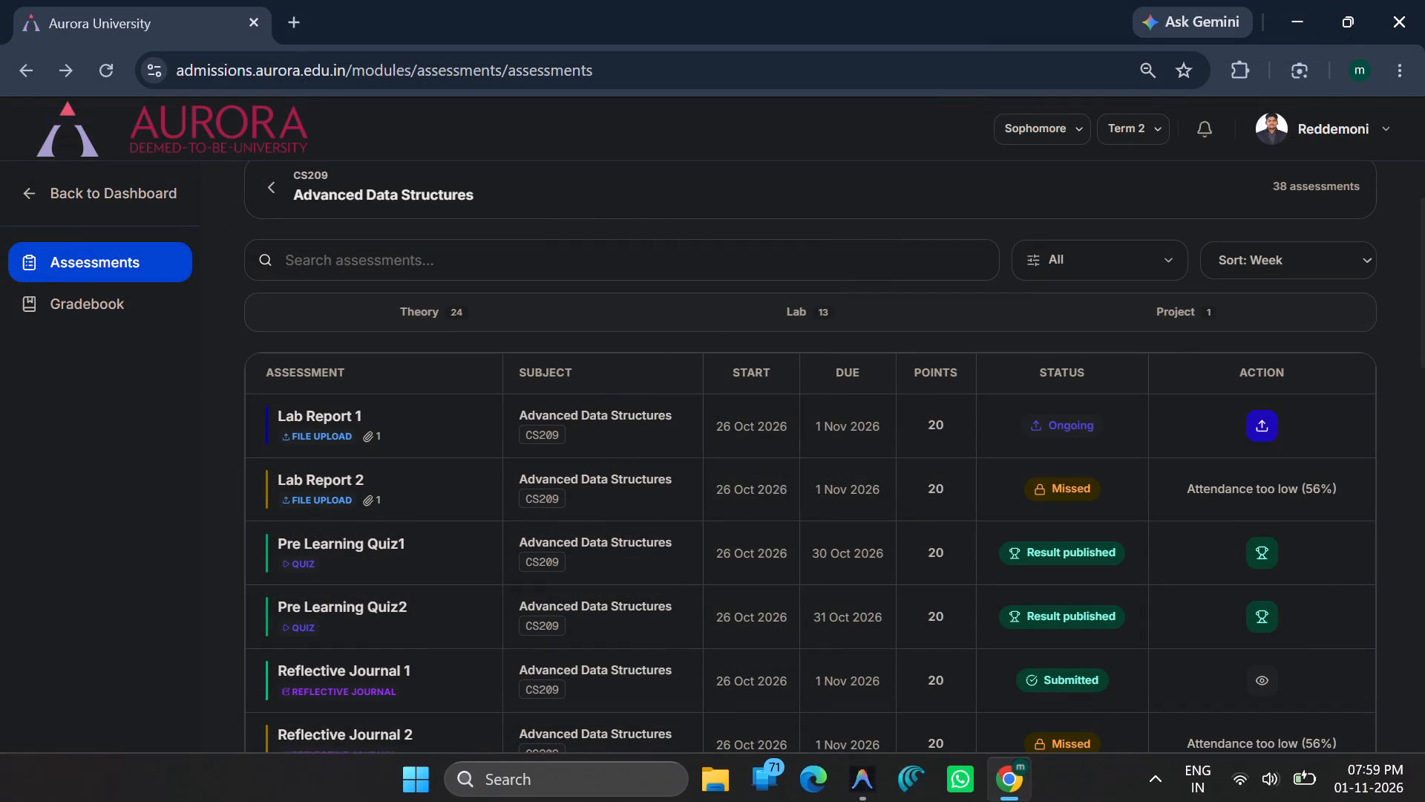
Switch to the lab project window in Antigravity IDE.
left_click(875, 767)
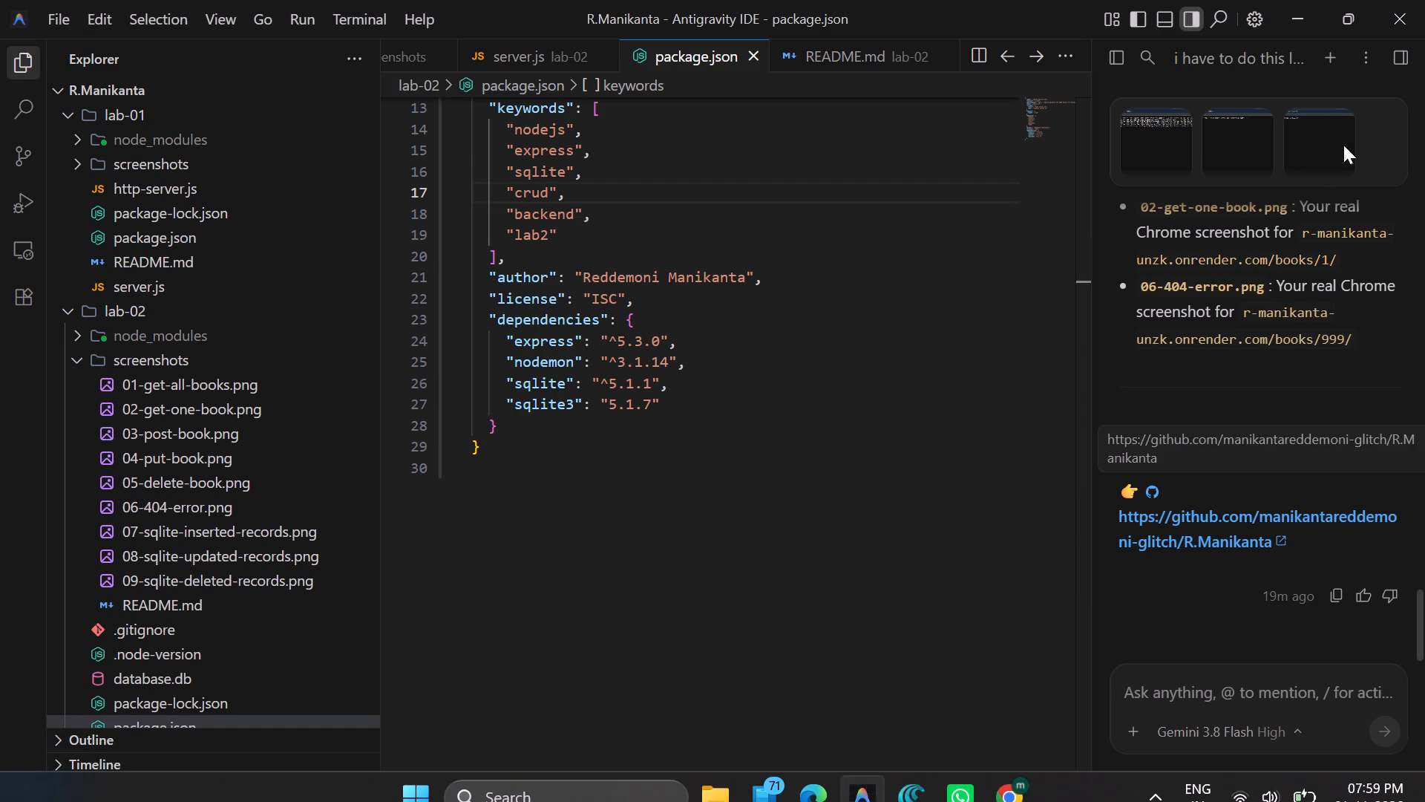